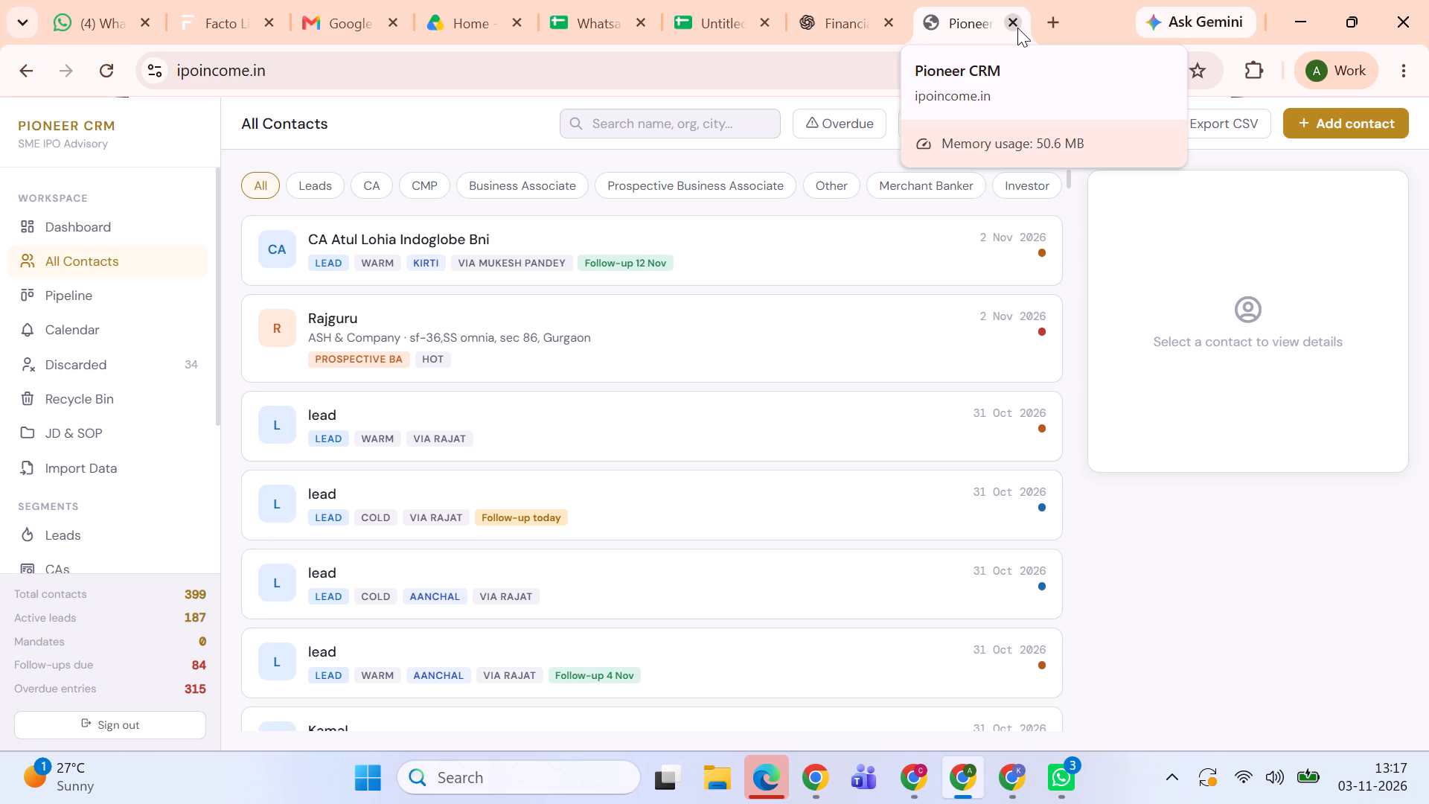
scroll(777, 342, up, 1)
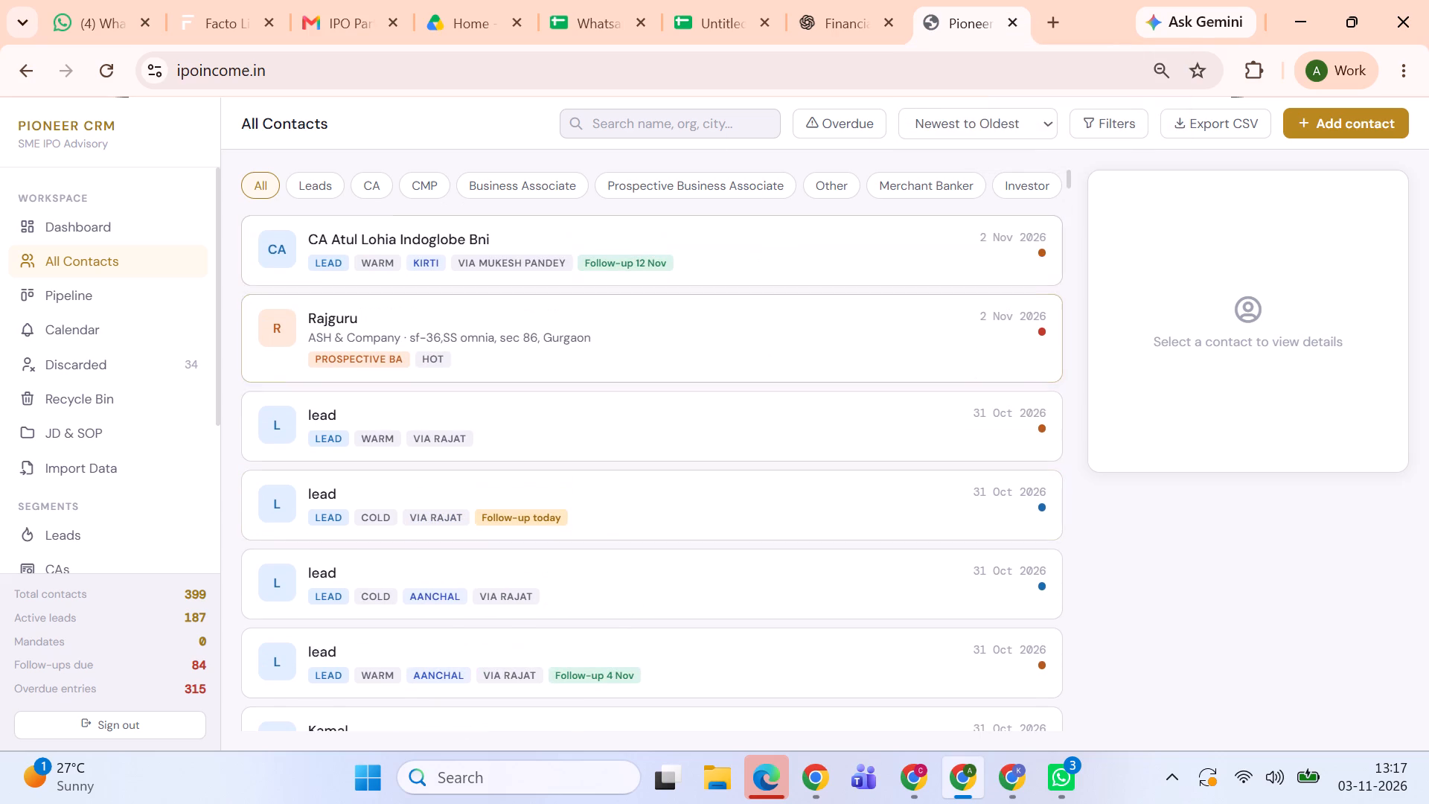
click(716, 129)
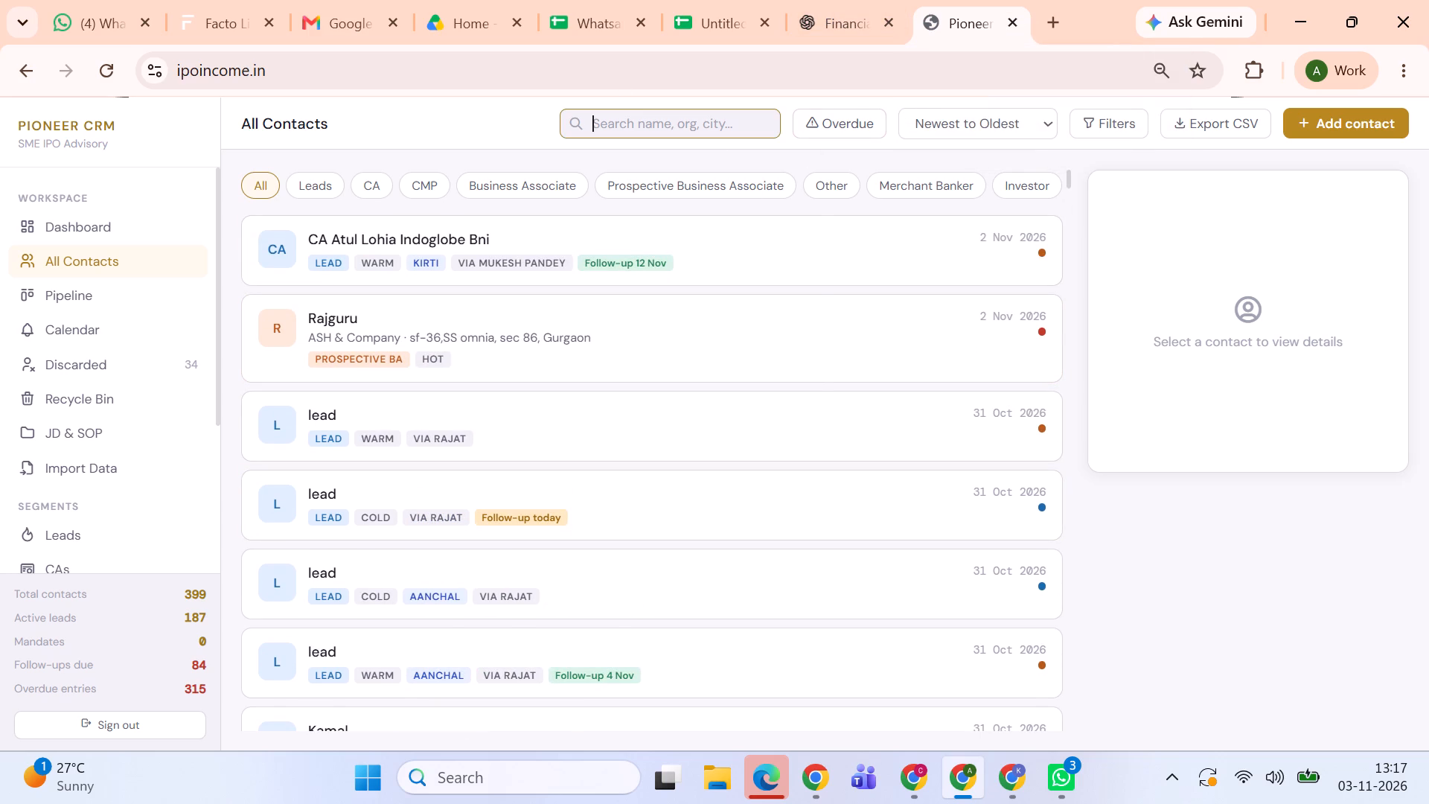
click(314, 183)
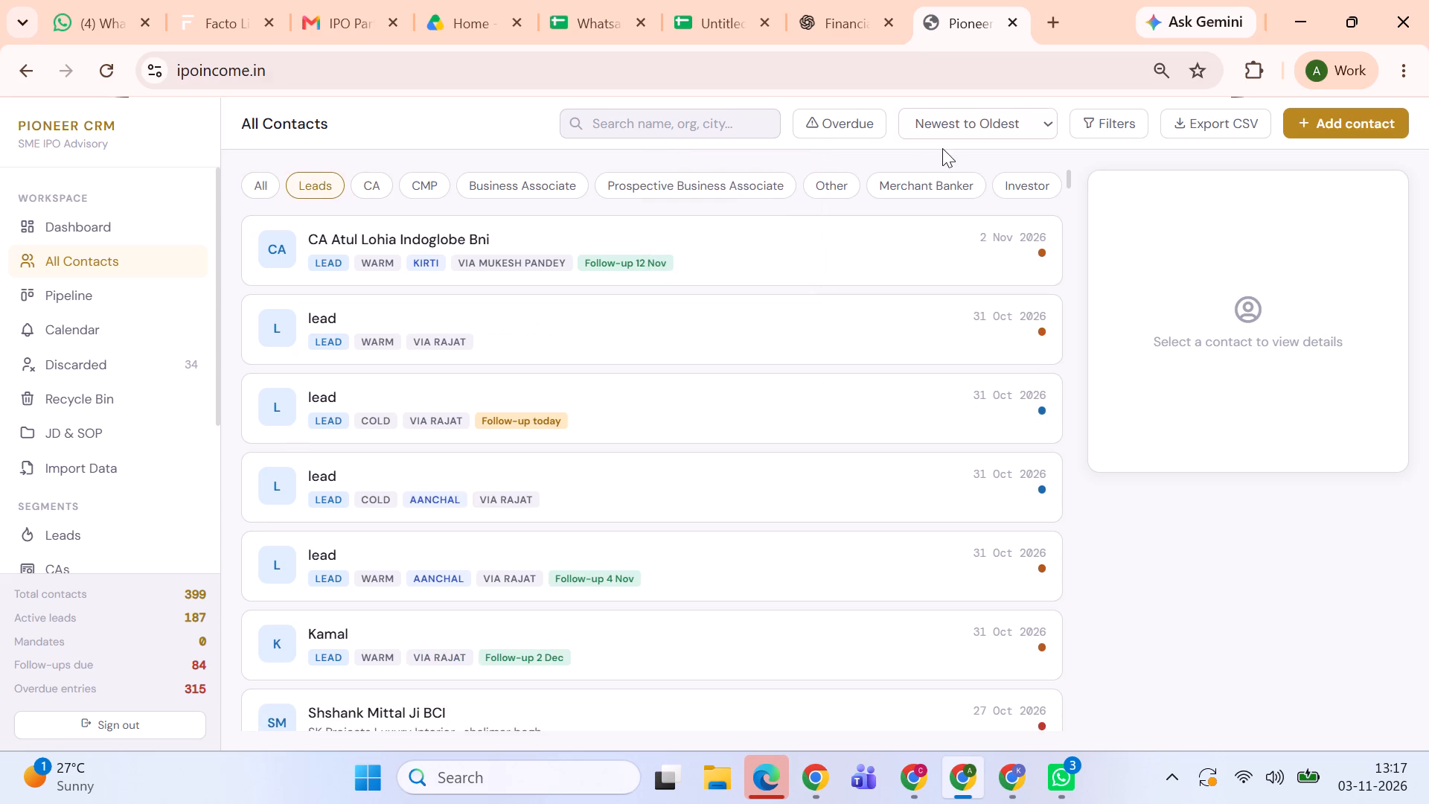
click(1099, 119)
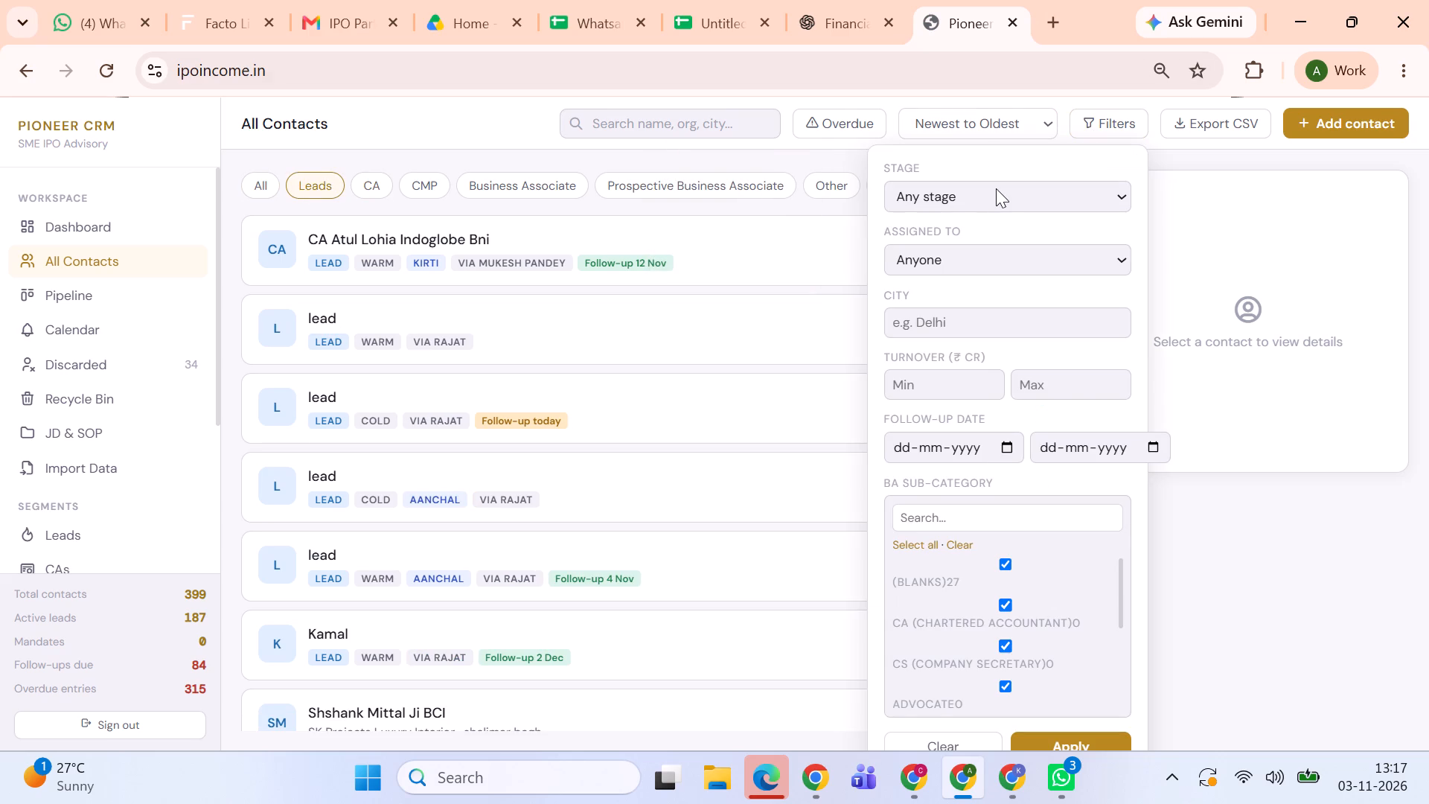
click(996, 188)
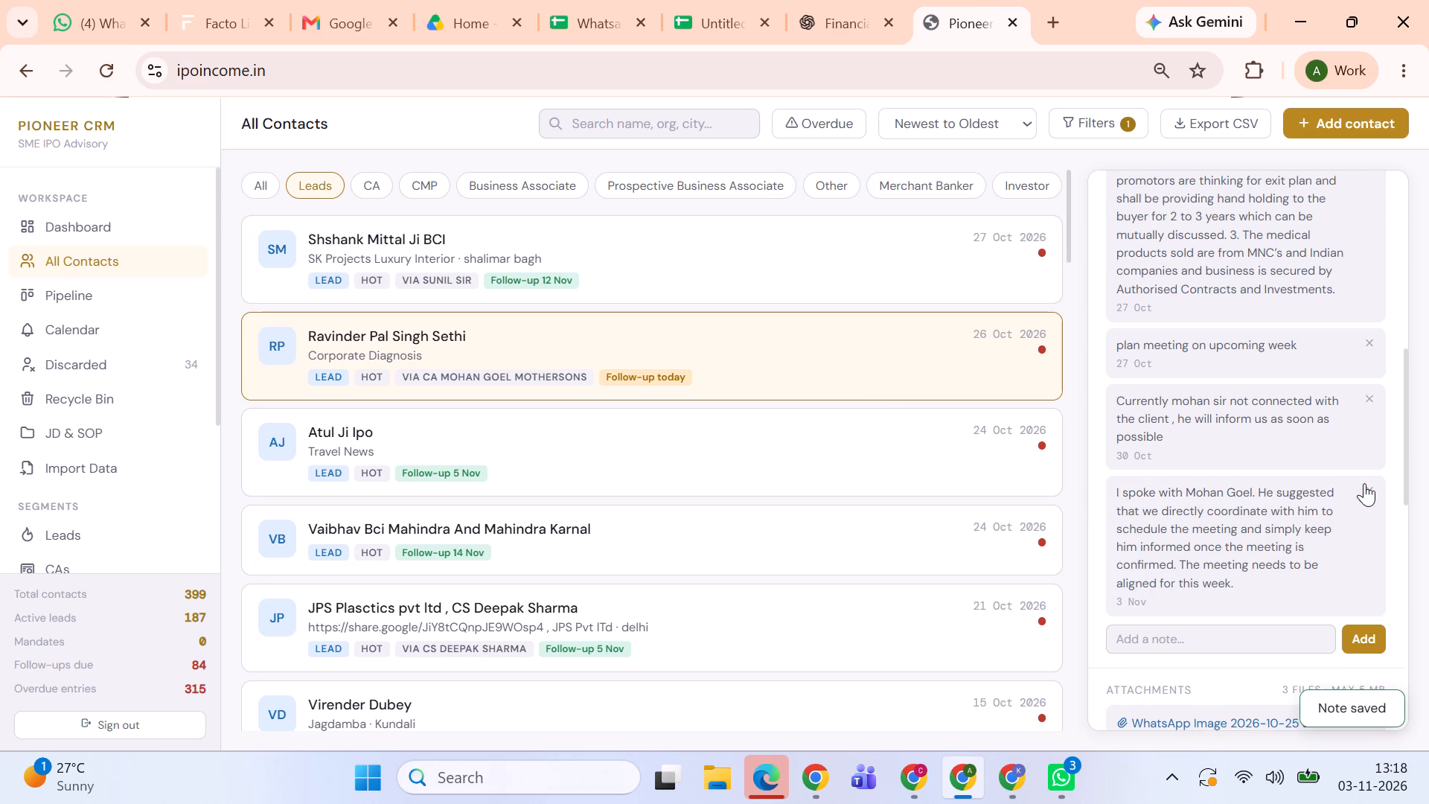
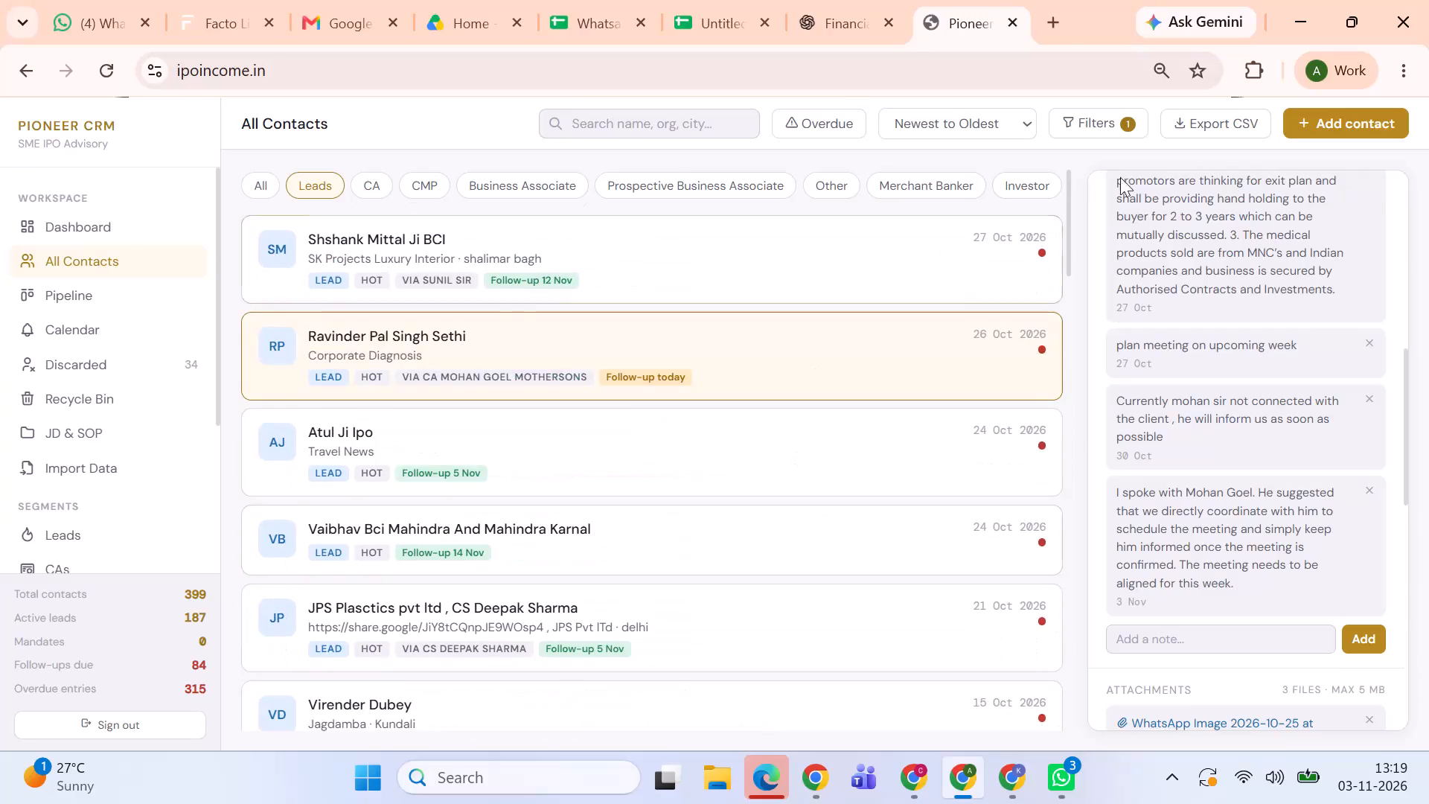
Change the stage filter on the Leads contacts to Warm and apply it.
click(1090, 128)
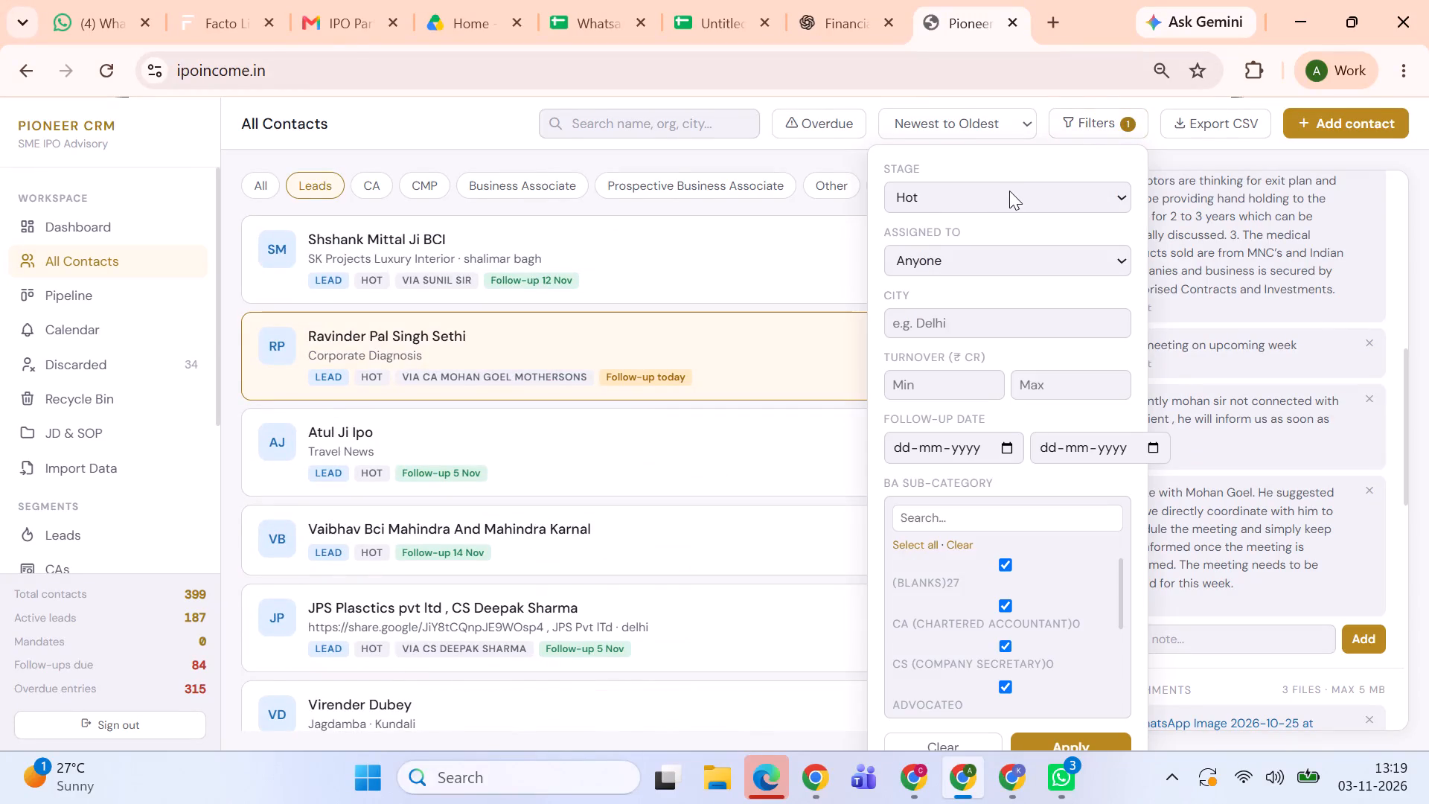
click(1009, 191)
click(962, 299)
scroll(1043, 568, down, 2)
click(1104, 737)
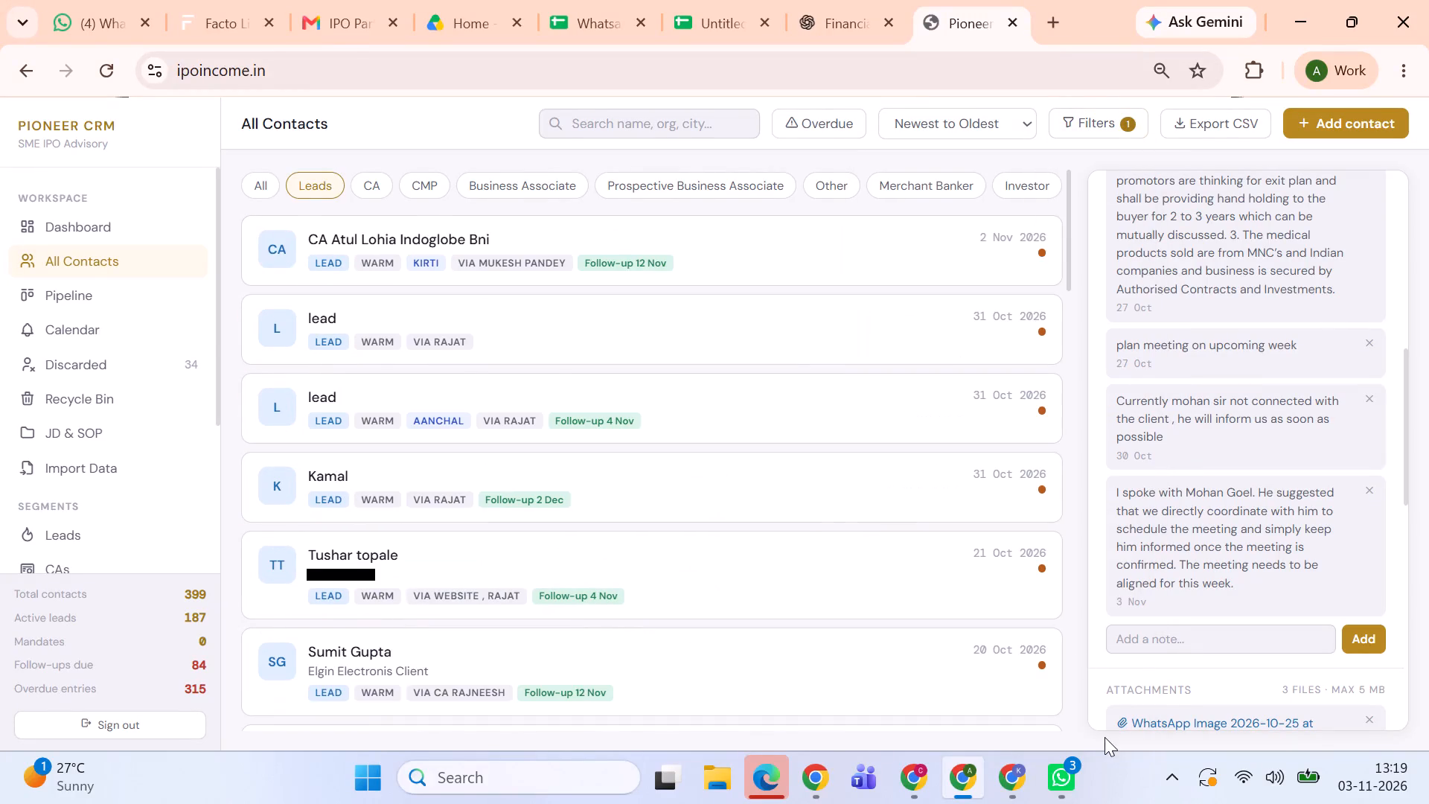
Open the last warm lead in the list, dated 21 Jul 2026, and review its follow-up notes through to the most recent.
scroll(811, 514, down, 12)
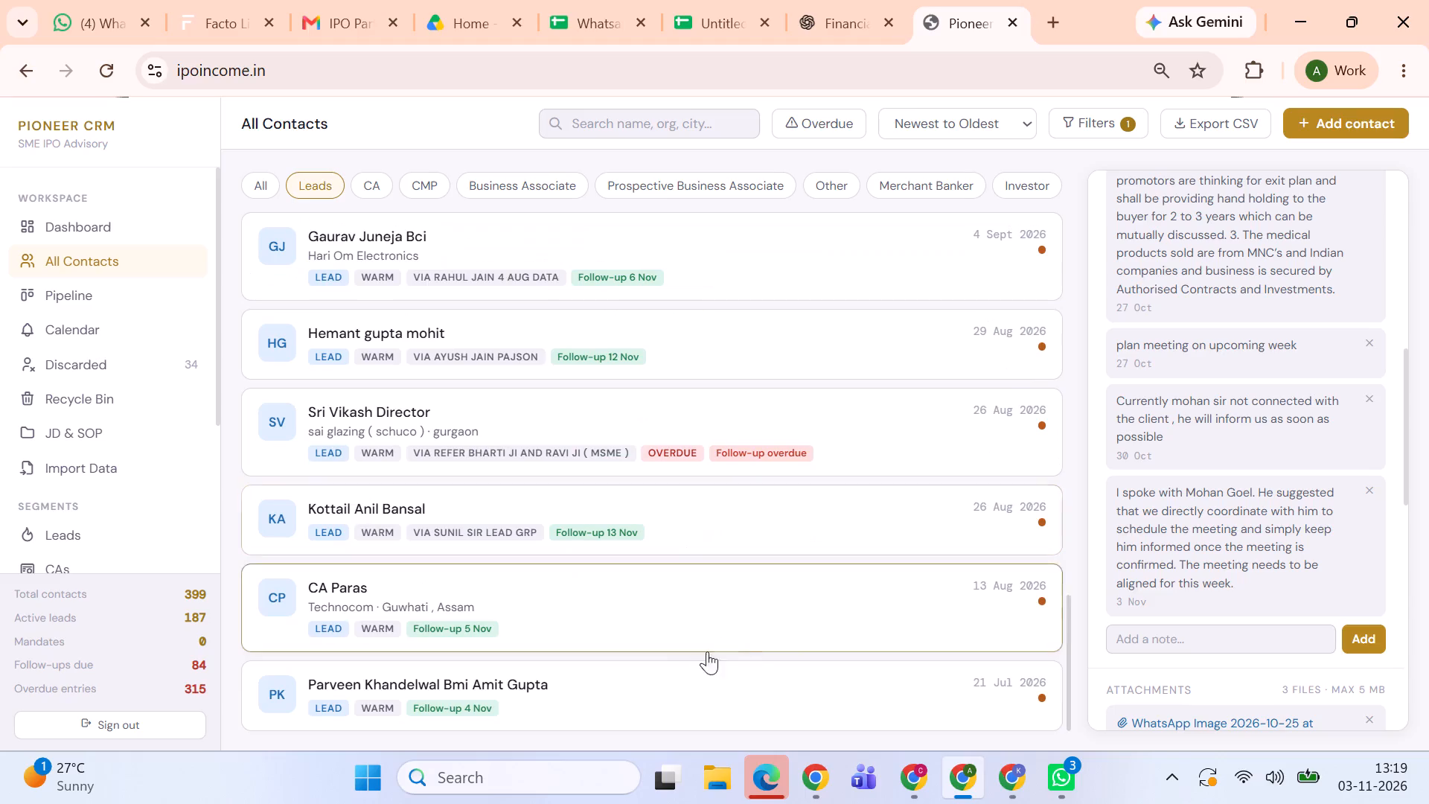
click(736, 688)
scroll(1212, 560, down, 3)
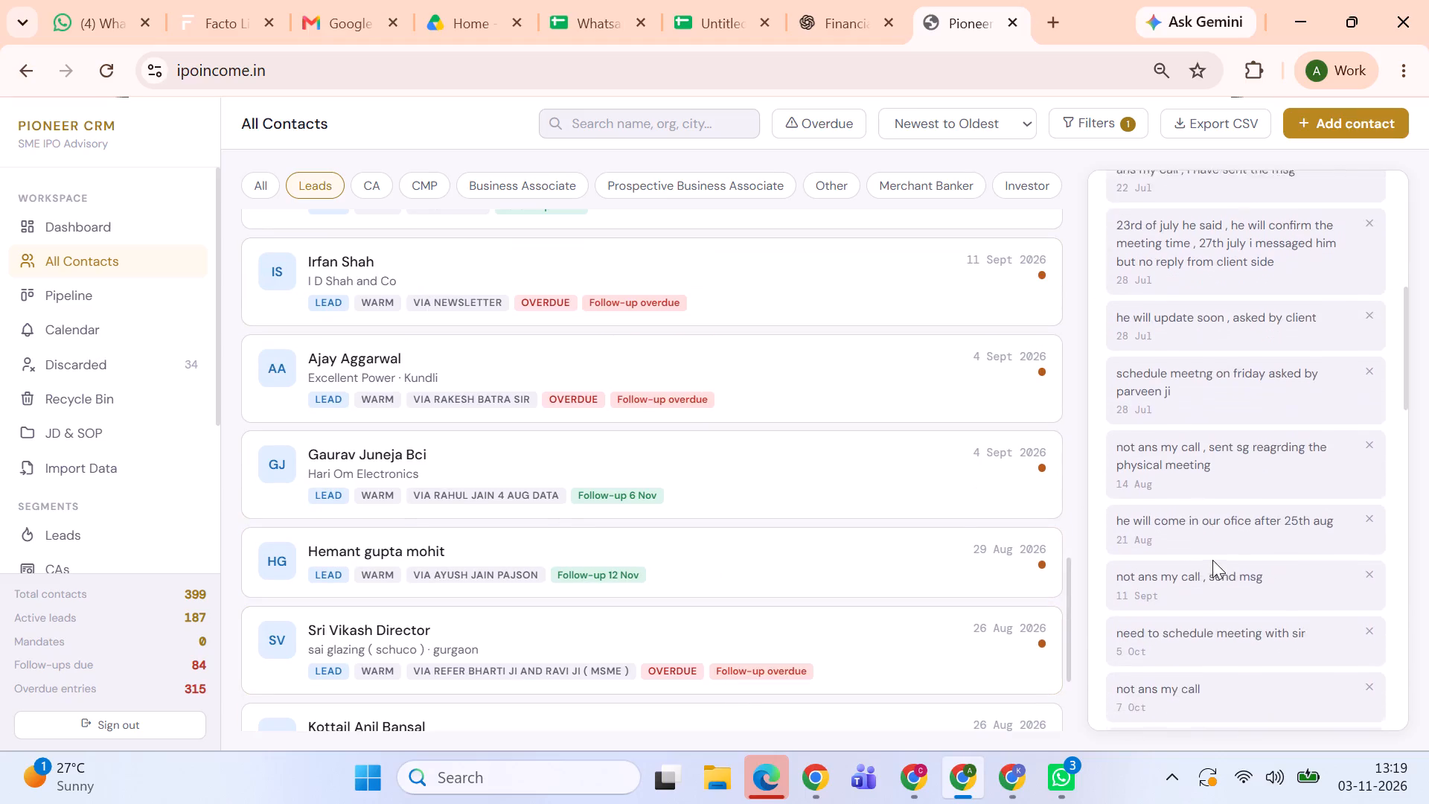
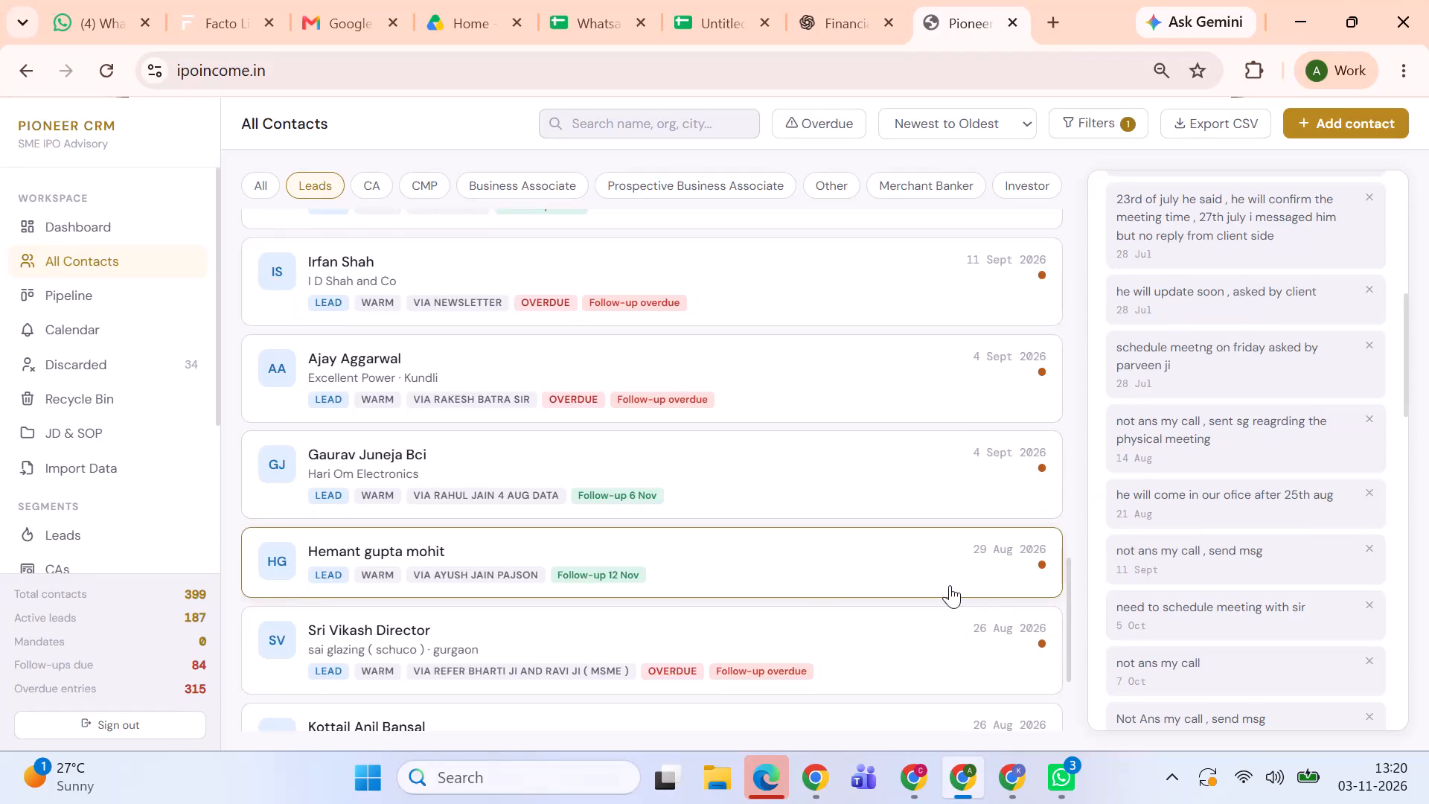
Review the latest follow-up notes of the warm lead dated 21 Jul 2026 and dismiss the WhatsApp notification.
scroll(950, 585, down, 7)
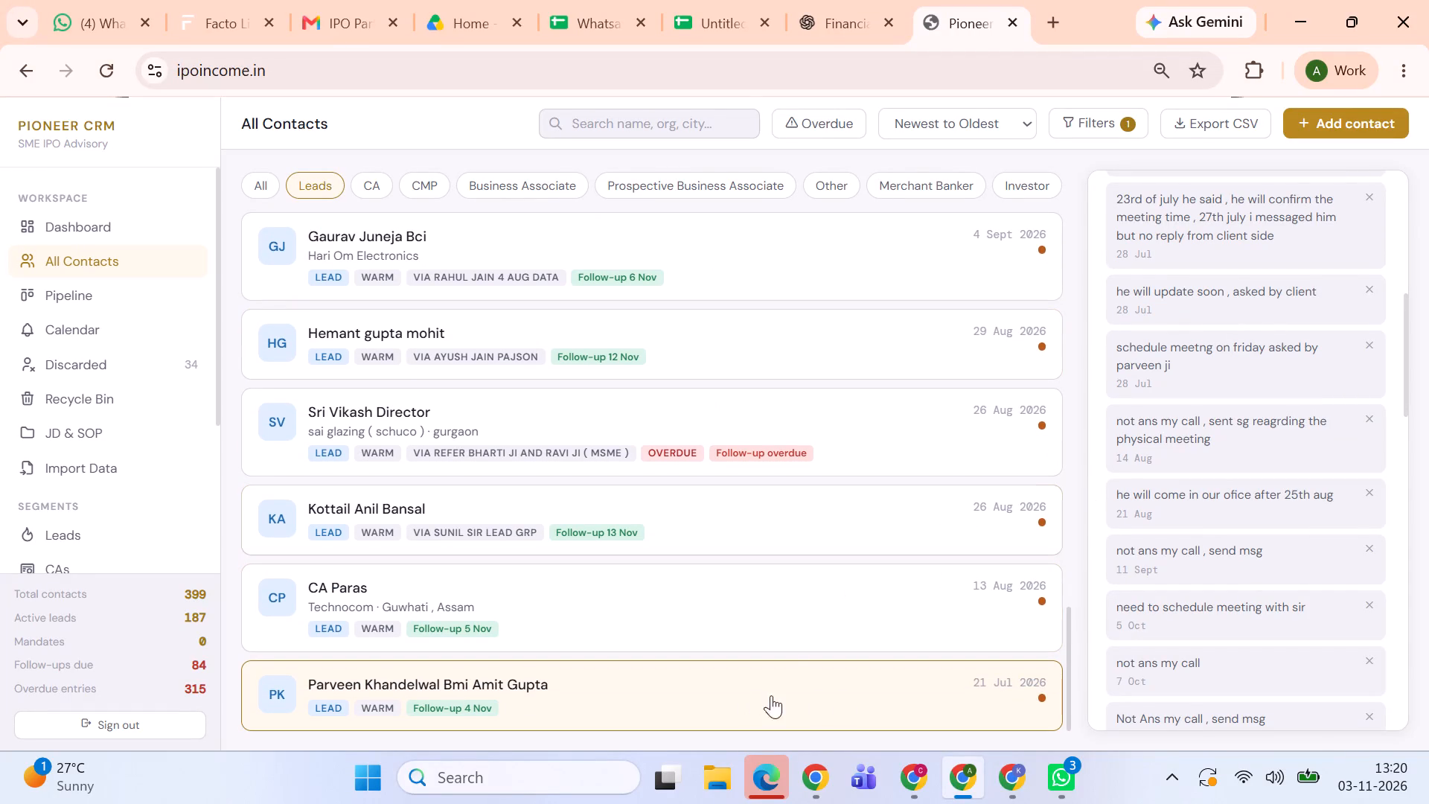
scroll(854, 692, down, 1)
scroll(1205, 550, down, 3)
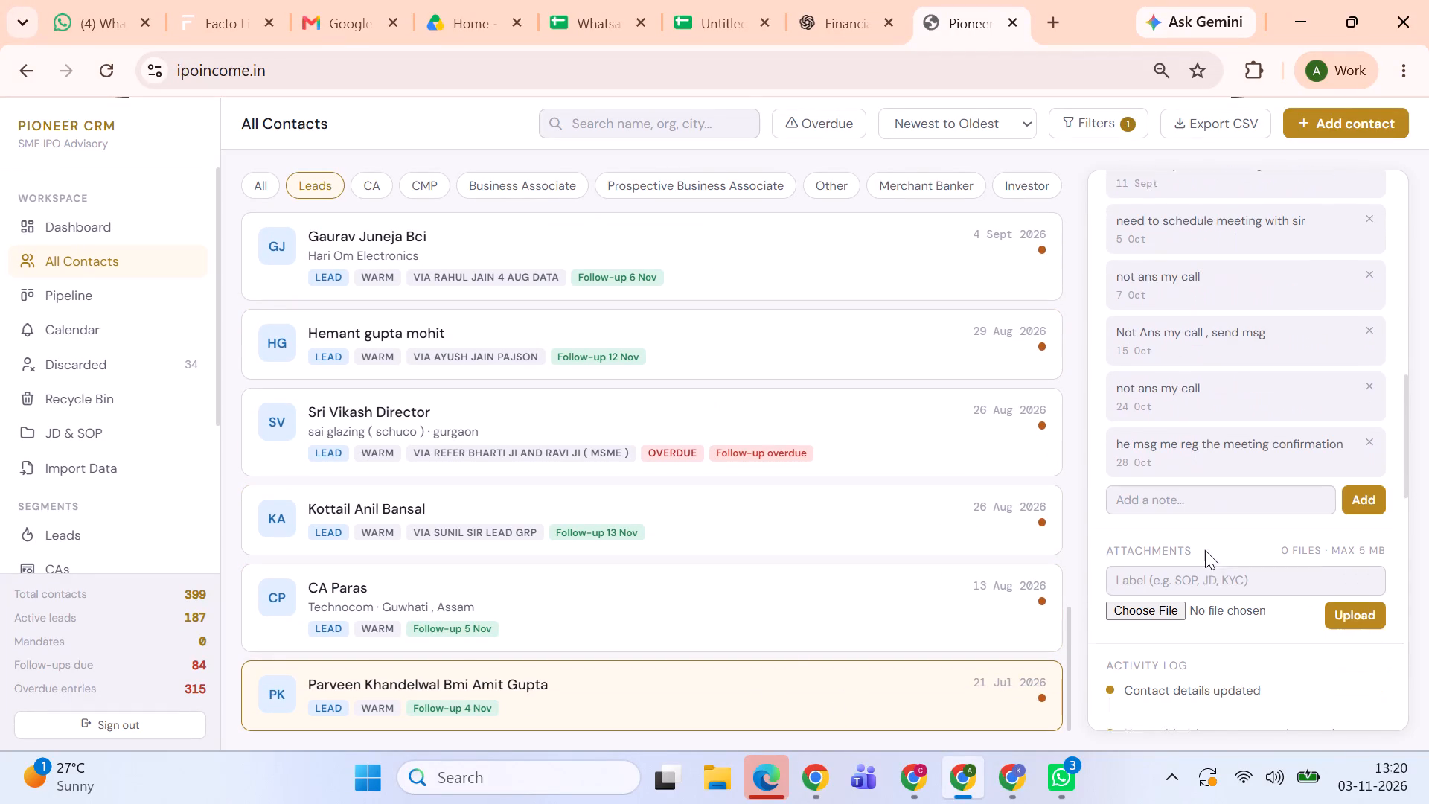
scroll(1205, 550, down, 1)
scroll(1206, 515, up, 1)
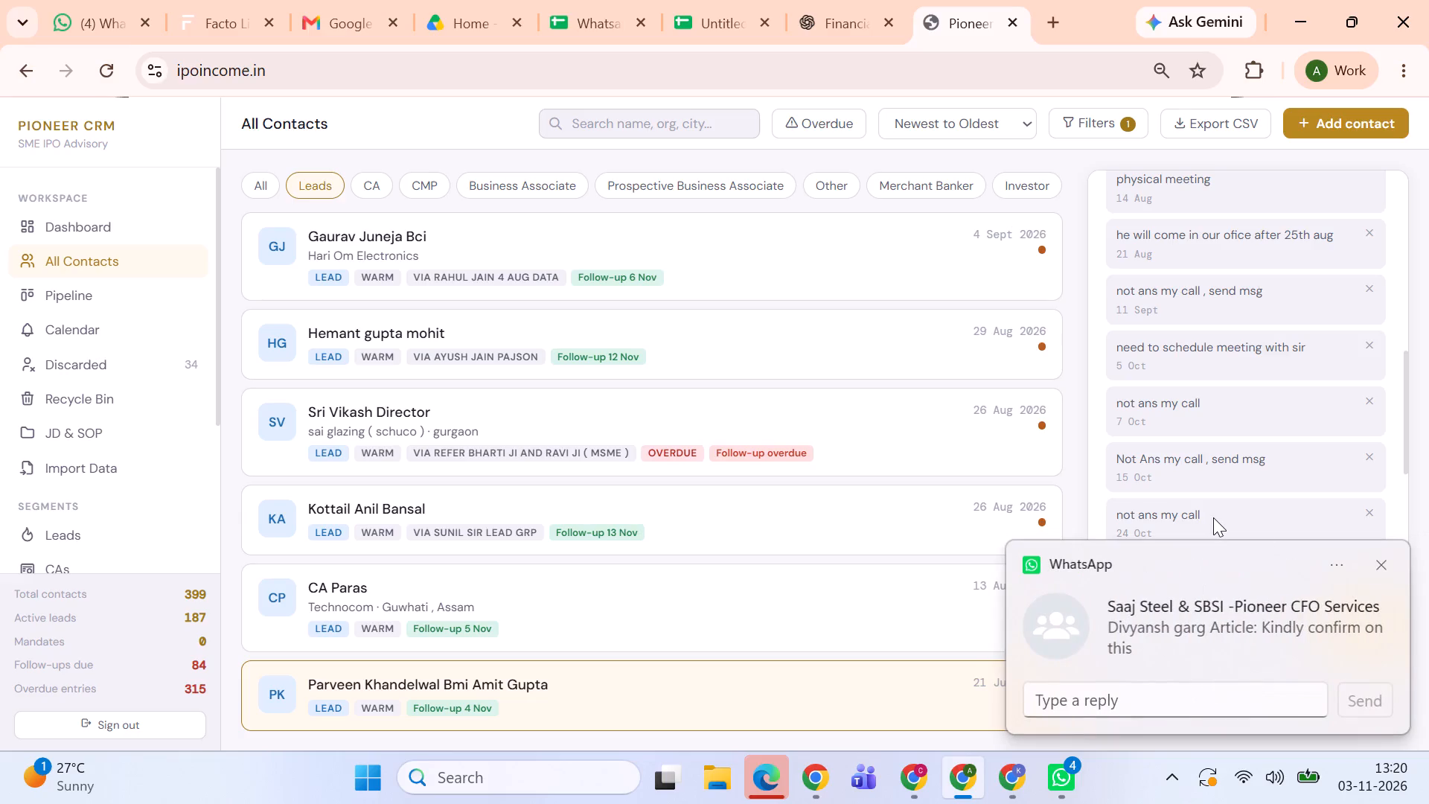
click(1380, 567)
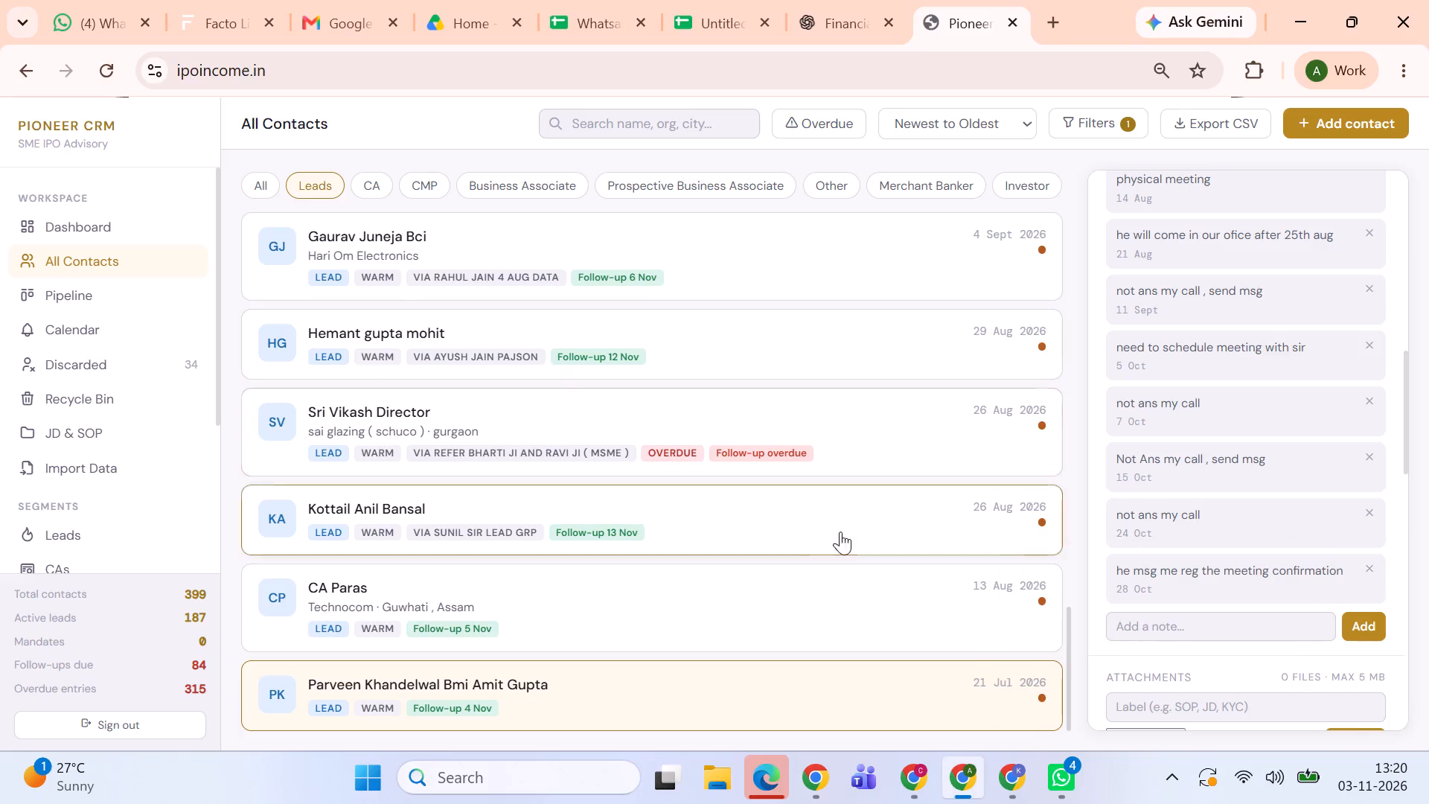
Open the Technocom warm lead dated 13 Aug 2026 and review its notes and attachments.
click(773, 588)
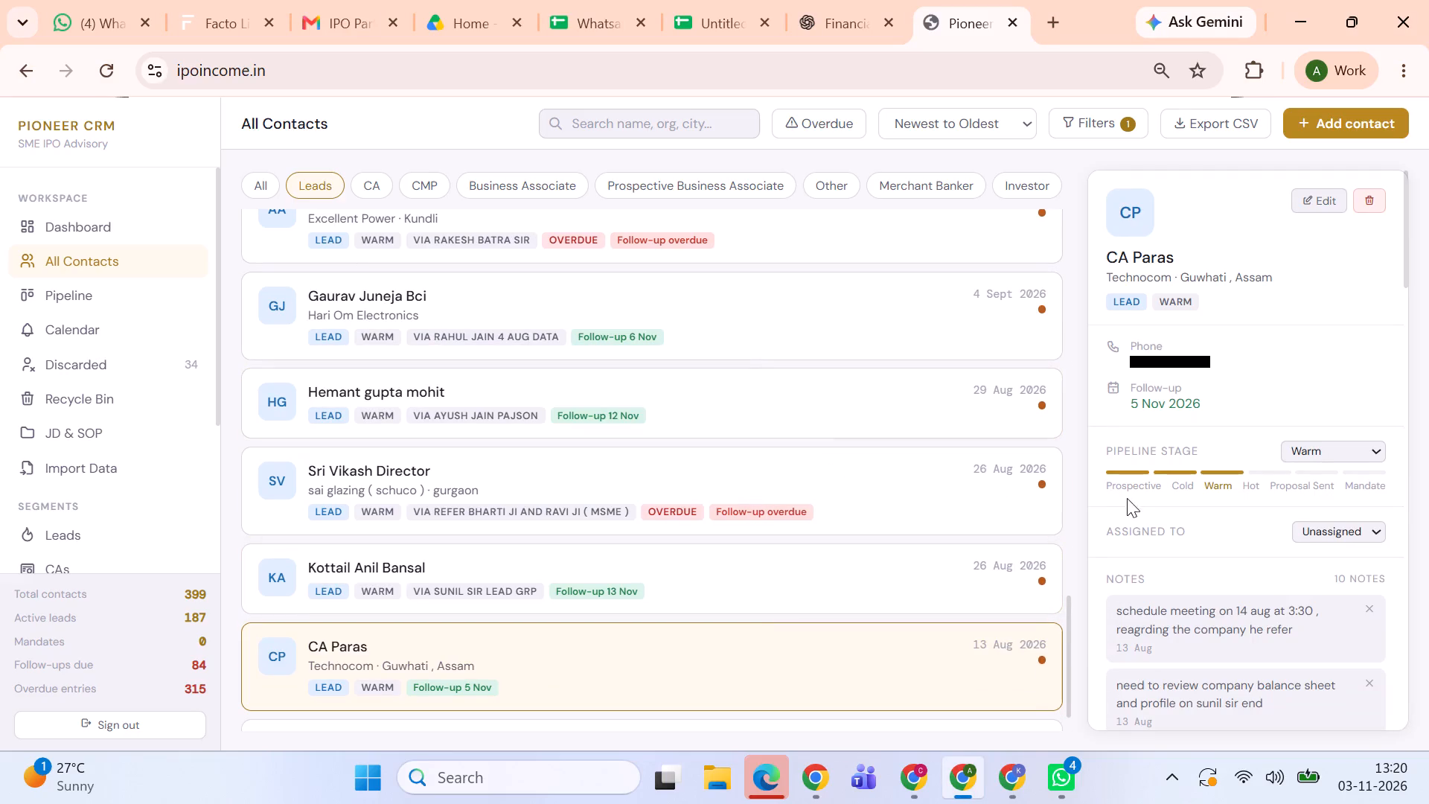
scroll(1211, 537, down, 11)
scroll(1211, 537, up, 5)
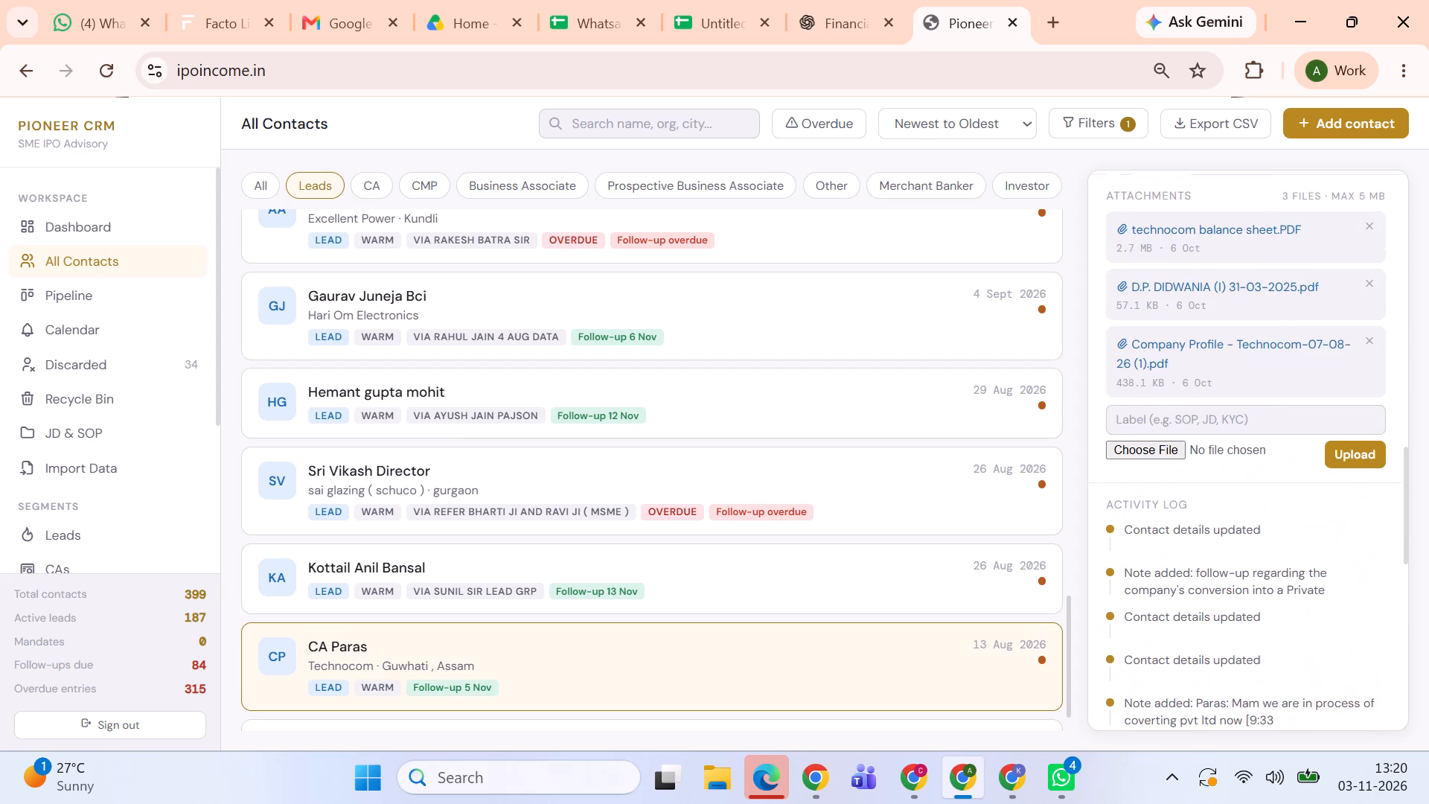
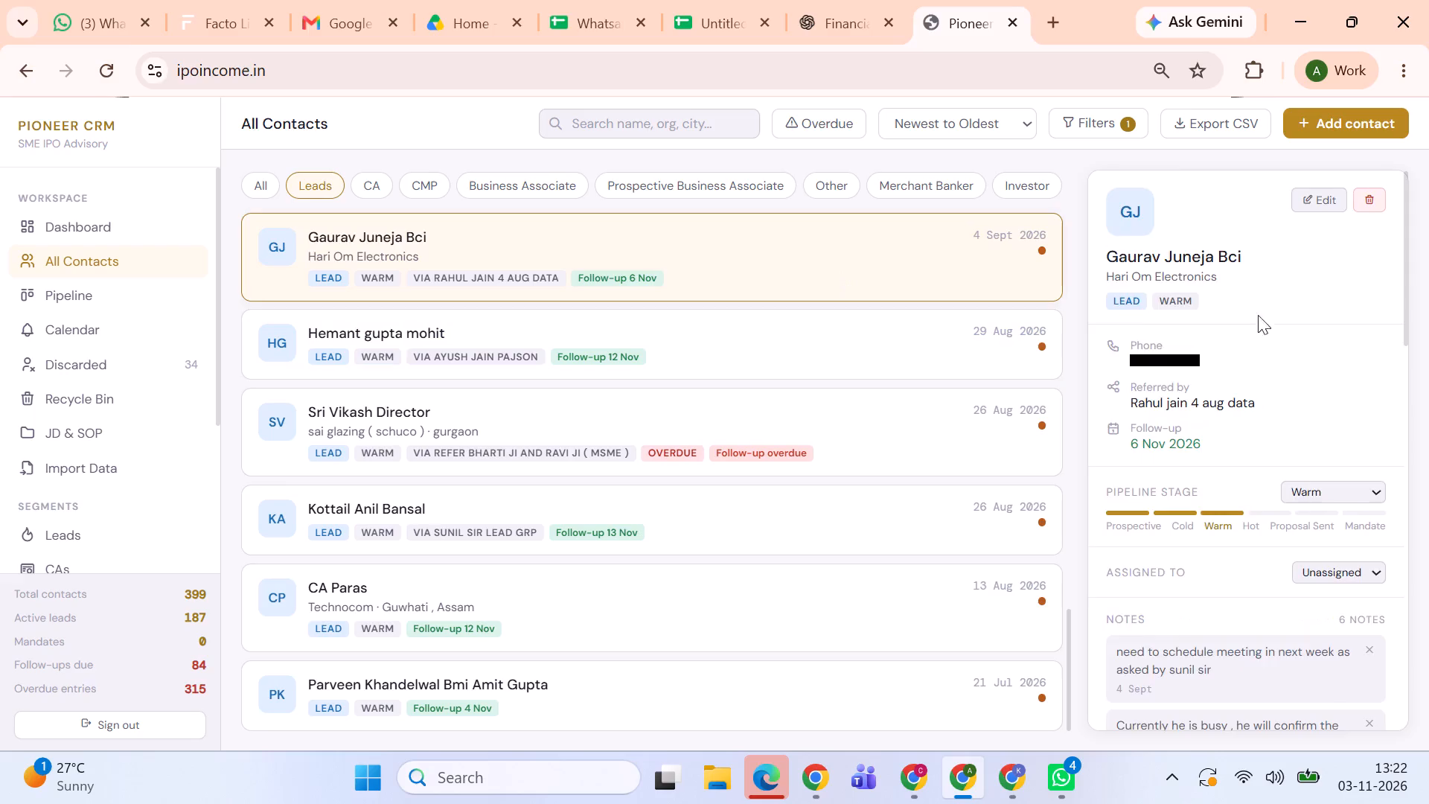
Change the Hari Om Electronics lead's follow-up date to 12-11-2026 and update the contact.
scroll(1308, 488, down, 2)
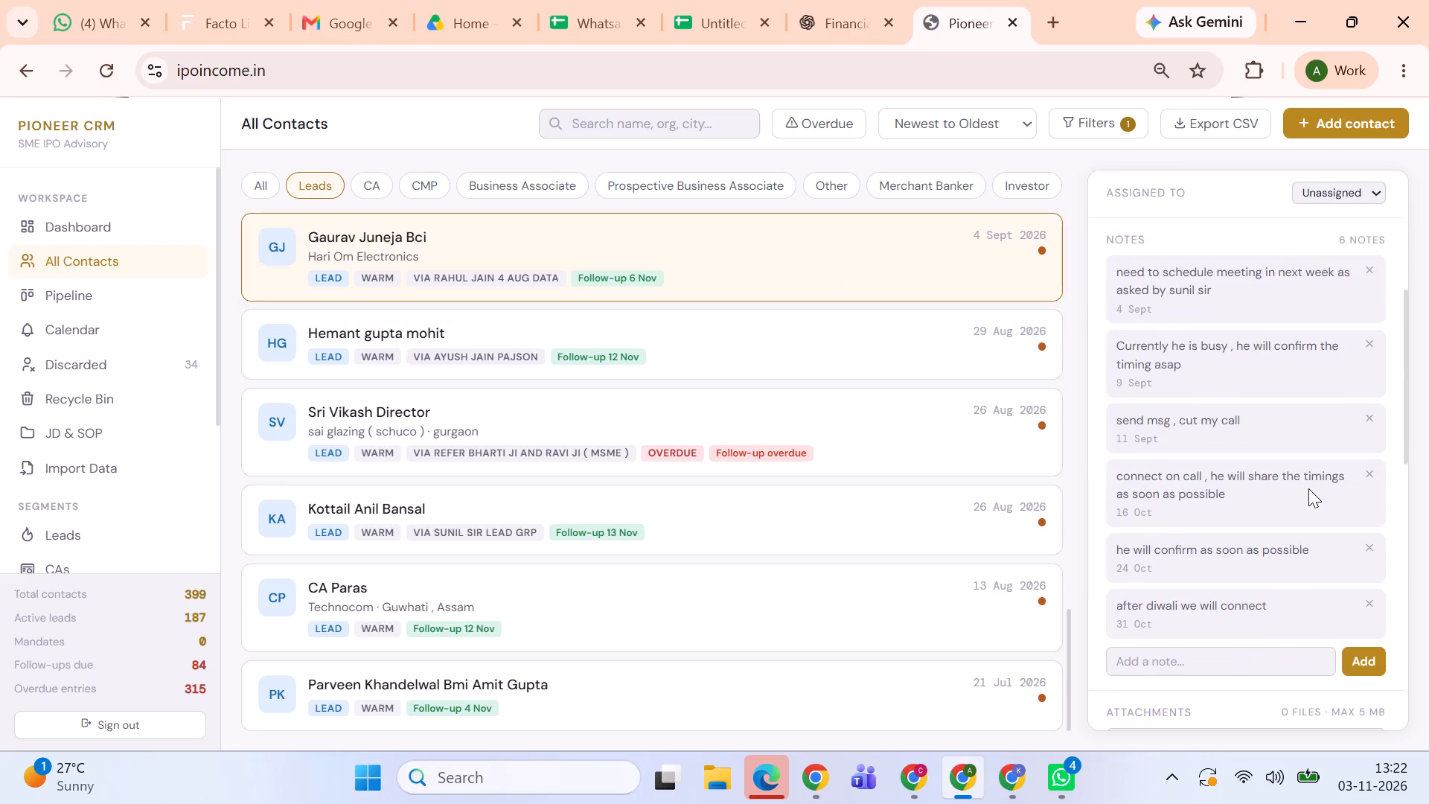
scroll(1231, 441, up, 3)
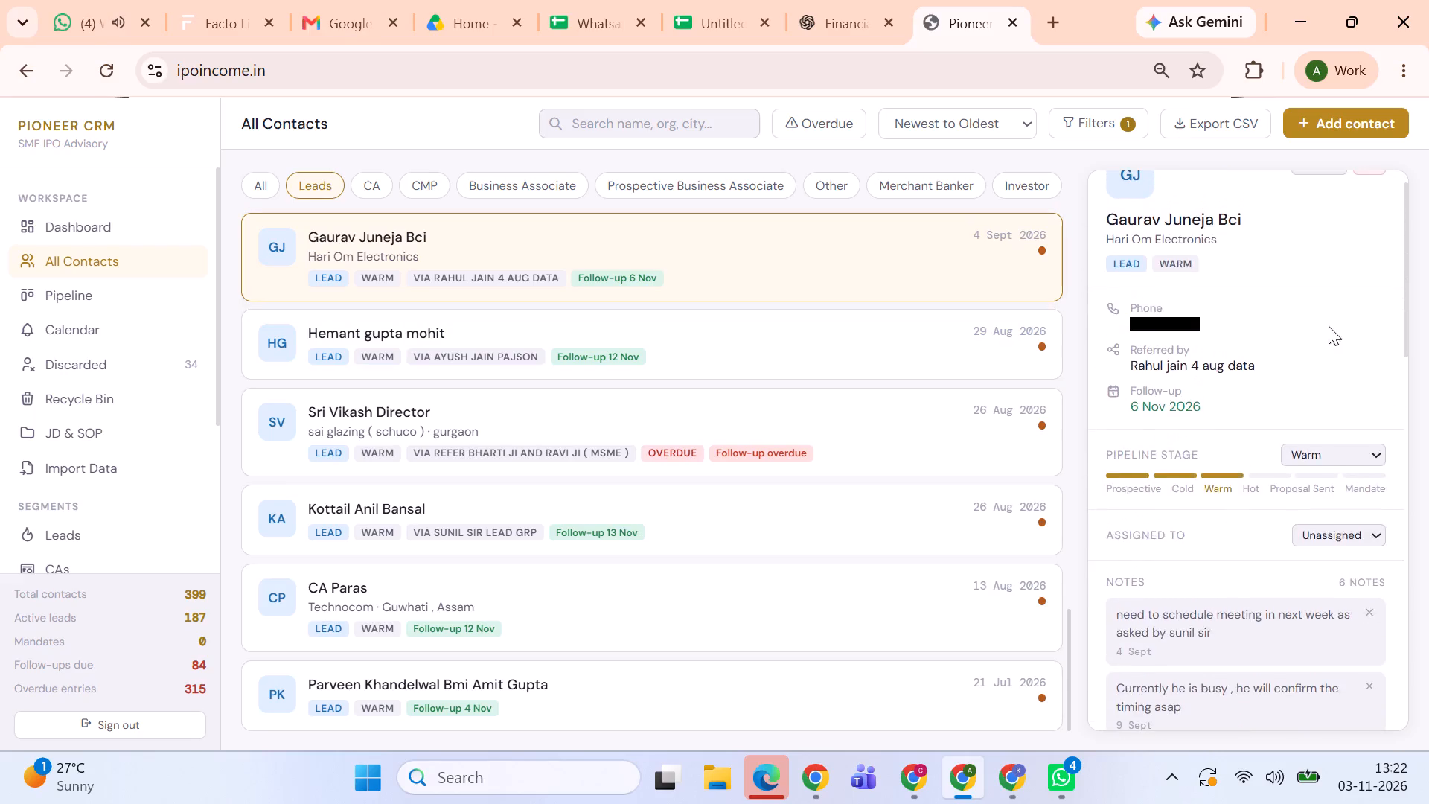
scroll(1237, 400, up, 2)
click(1320, 203)
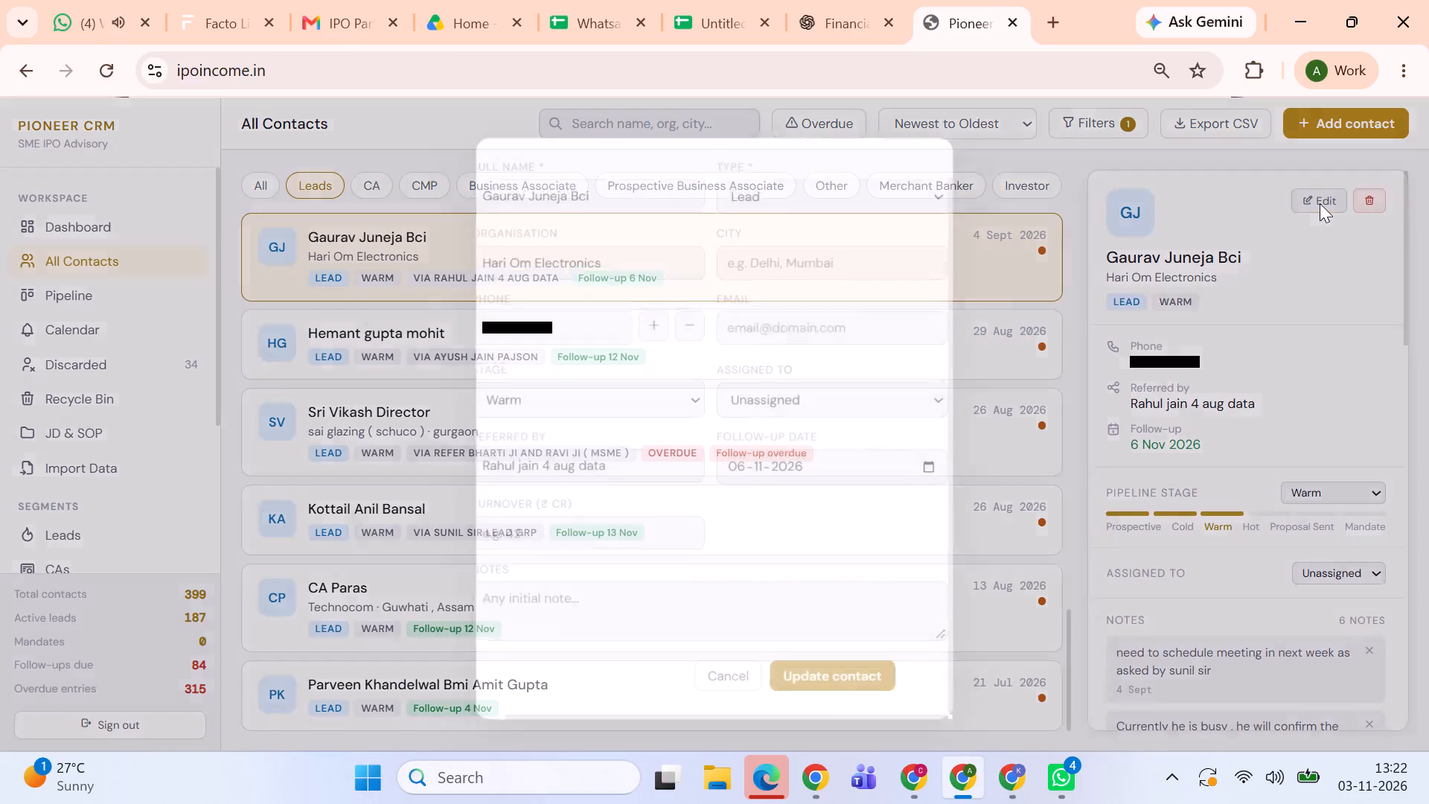
click(930, 458)
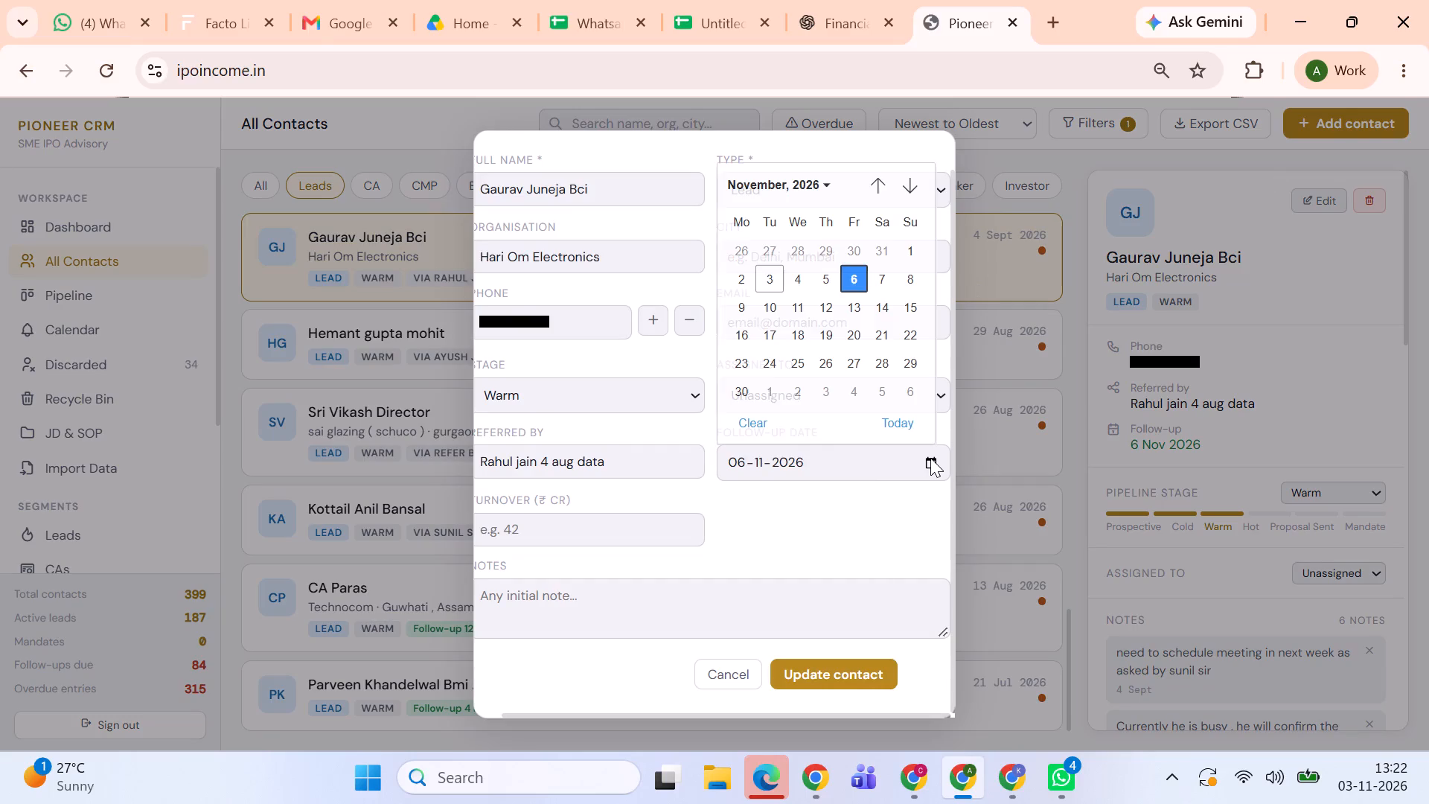
click(827, 307)
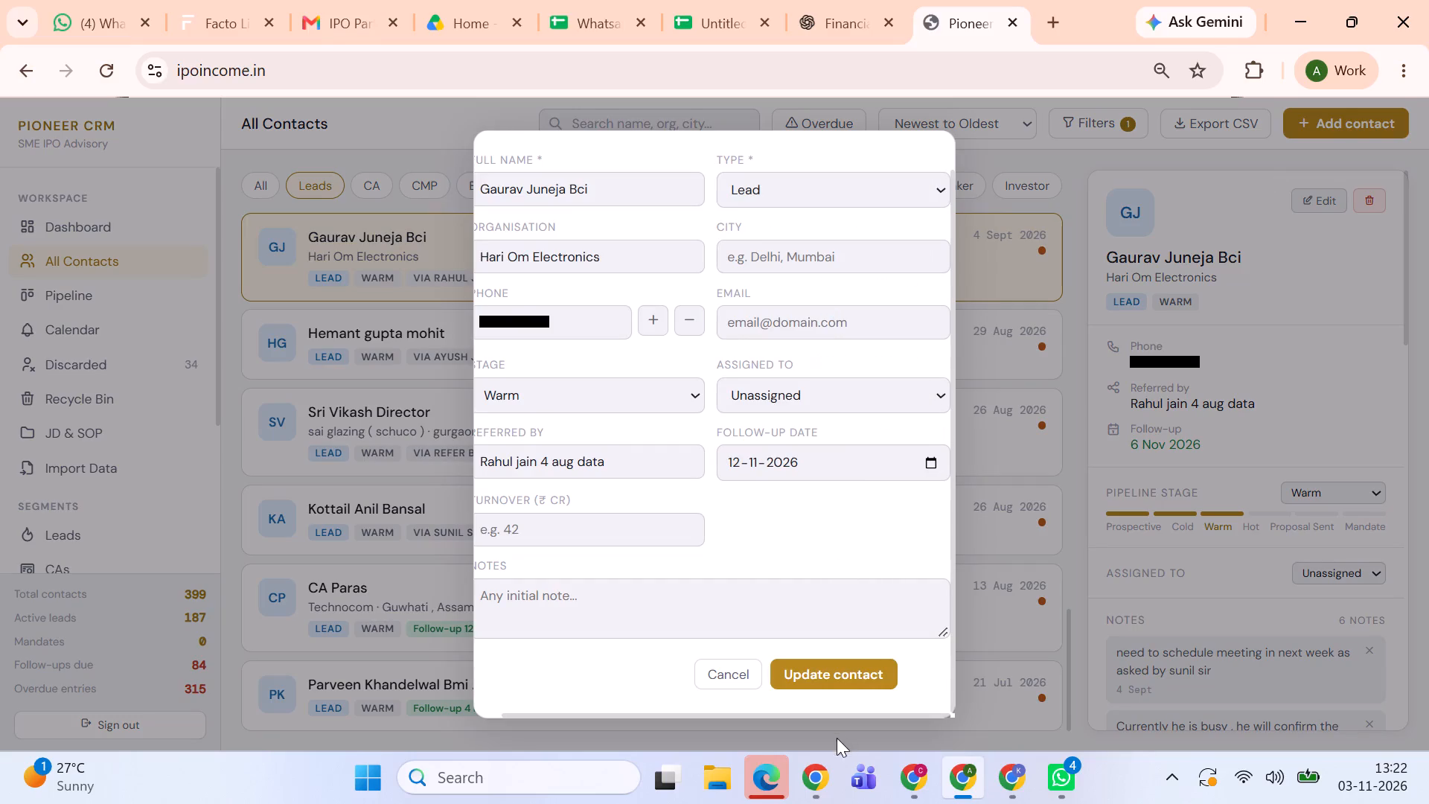
click(836, 668)
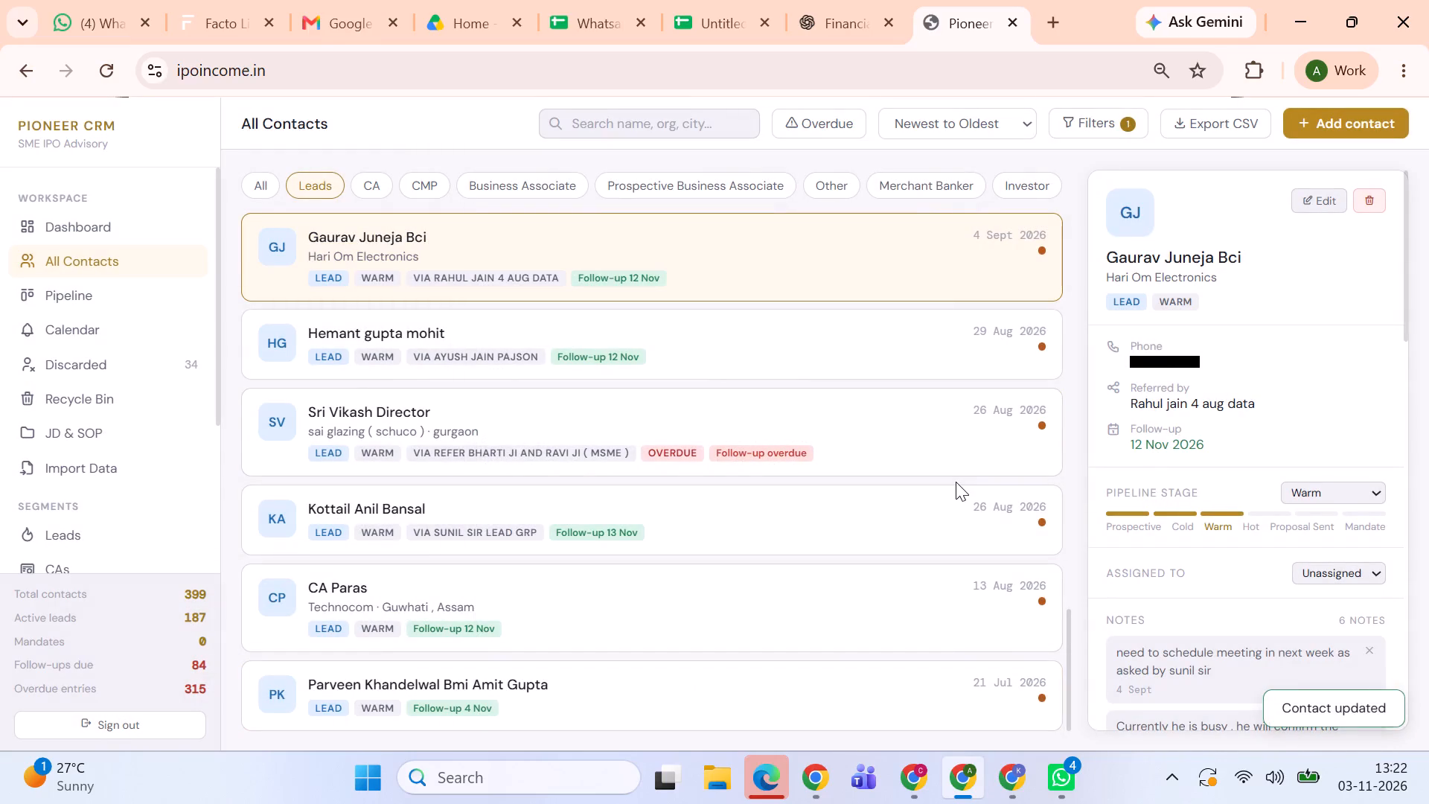
Review the details and note history of the warm leads at Excellent Power, I D Shah and Co, and Sundaram Chains Pvt Ltd.
scroll(844, 397, up, 1)
click(824, 336)
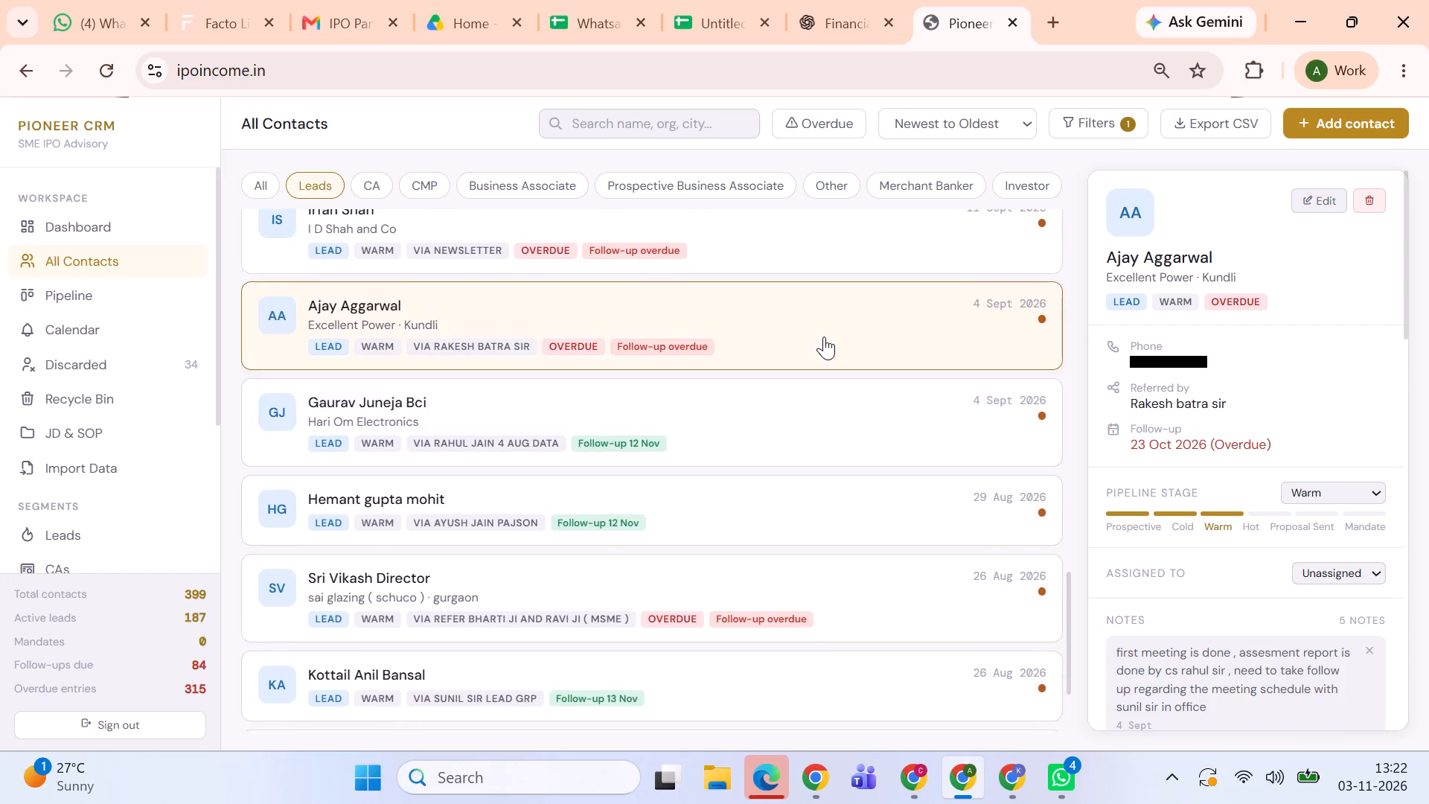
scroll(824, 336, up, 1)
click(776, 328)
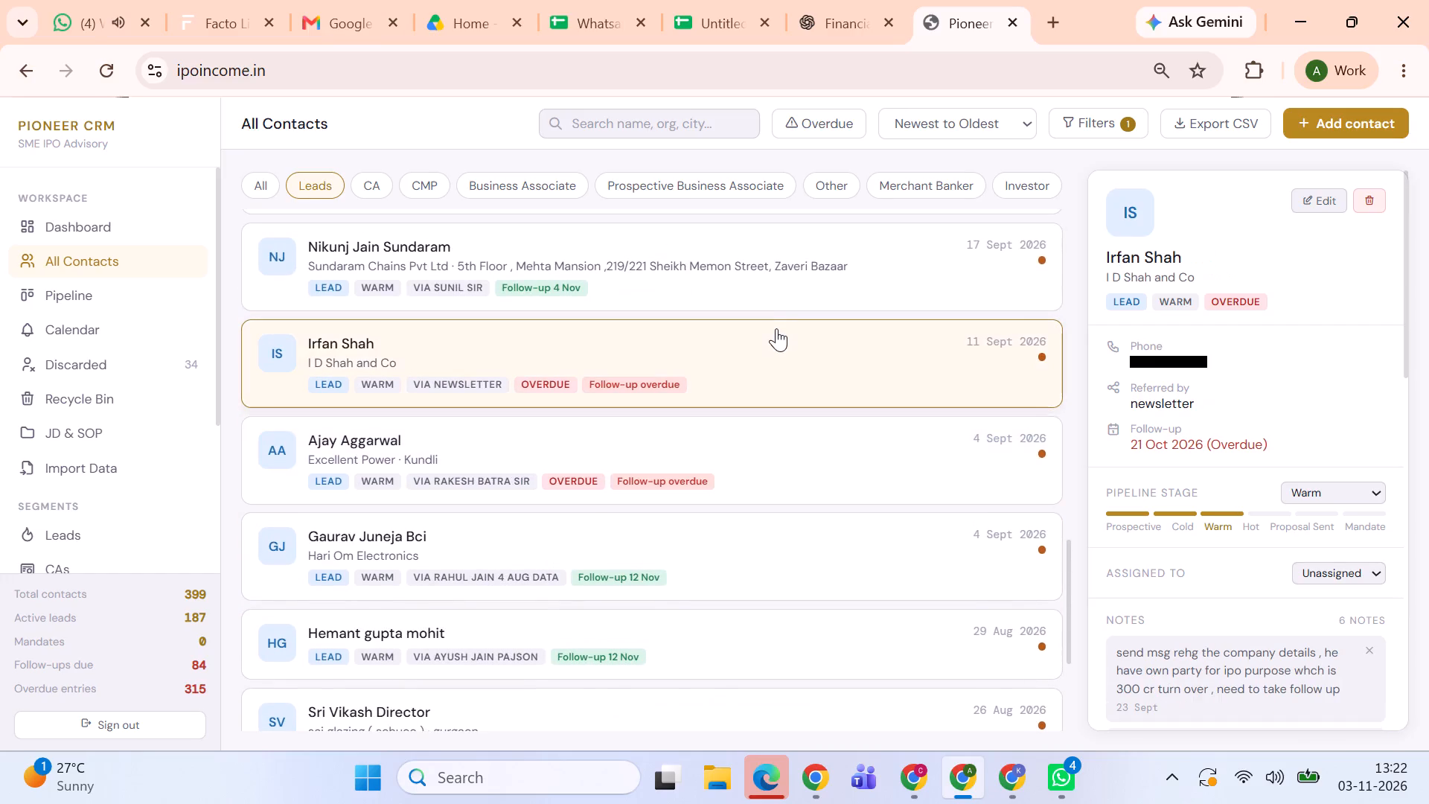
scroll(776, 328, up, 1)
click(909, 395)
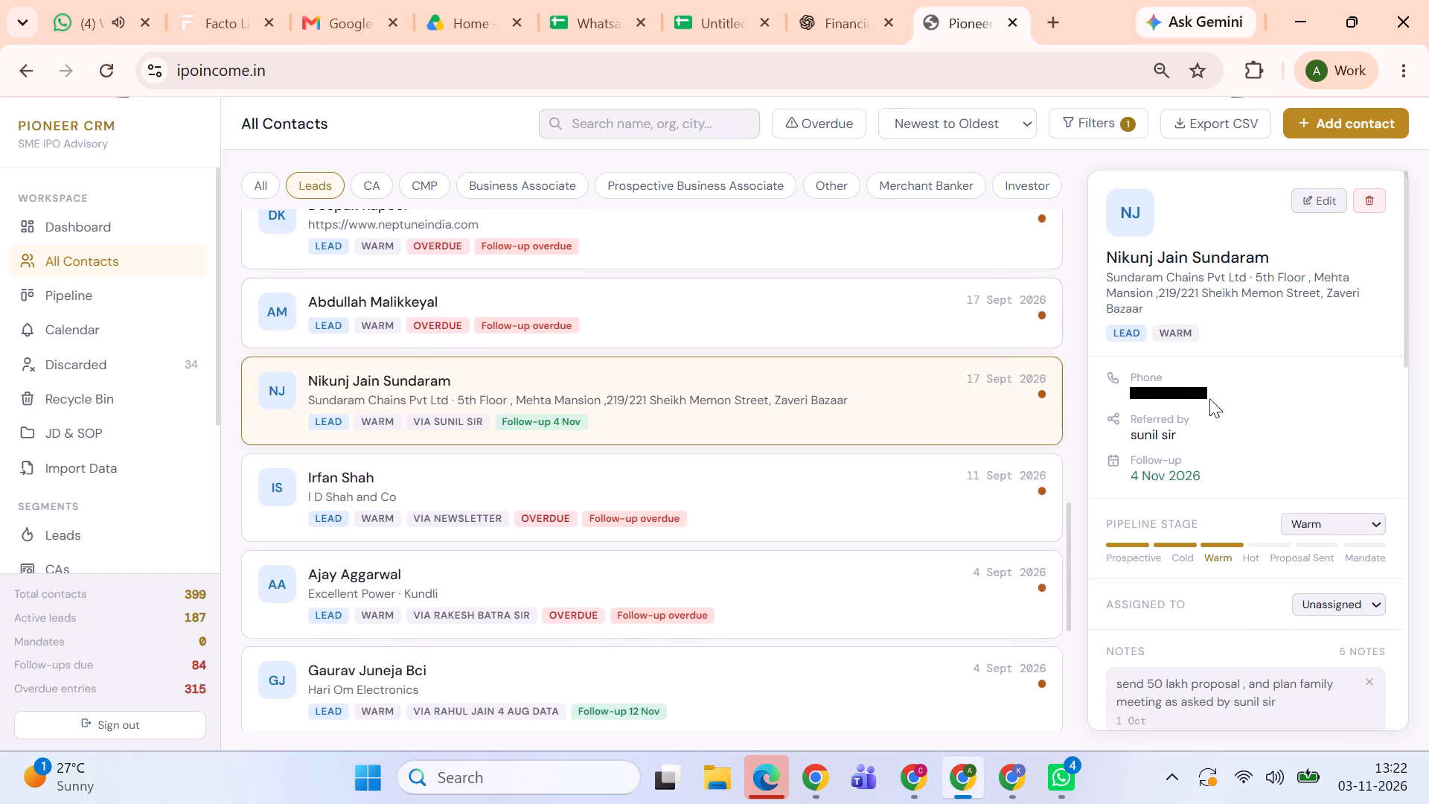
scroll(1222, 491, down, 4)
scroll(1222, 491, up, 1)
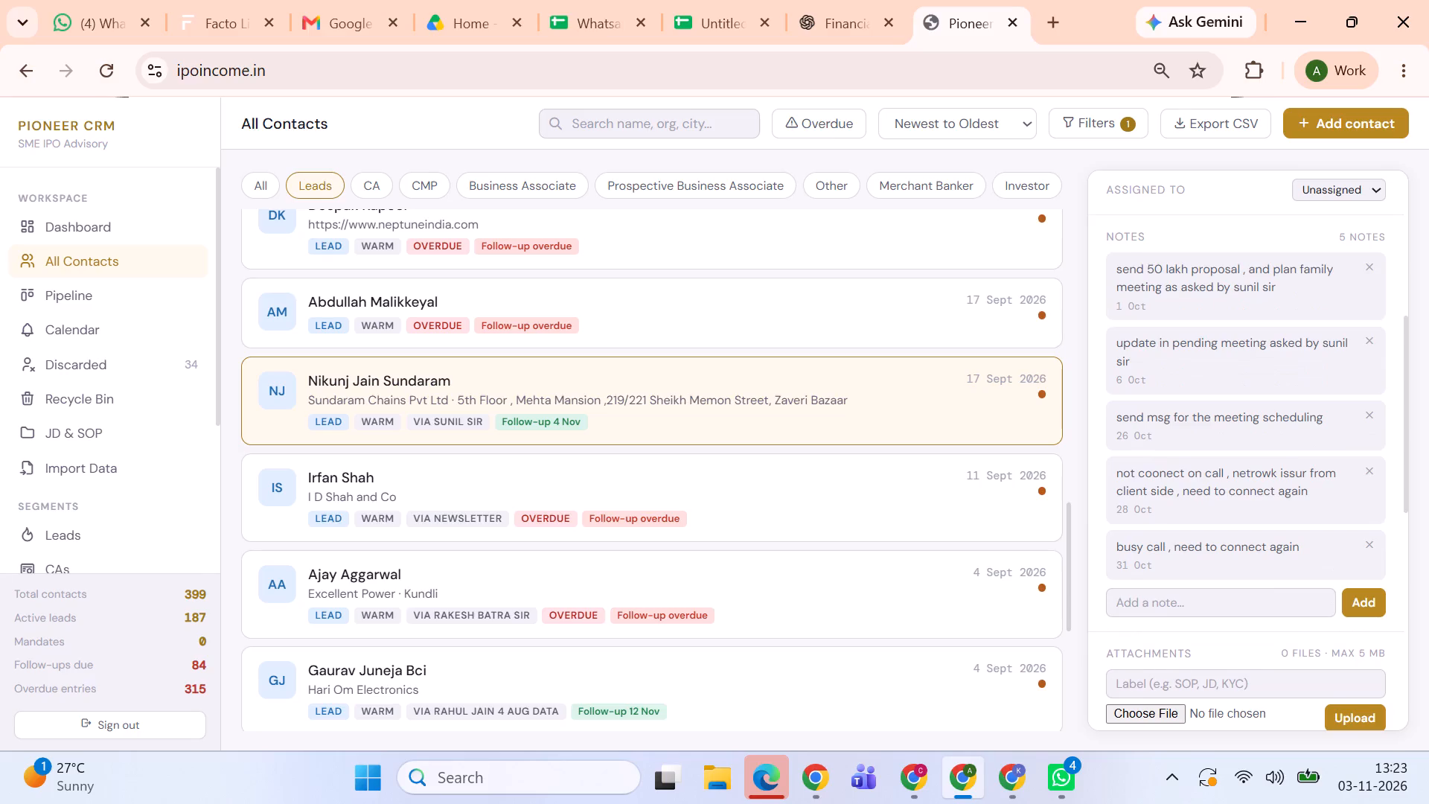
scroll(1222, 491, up, 1)
scroll(1222, 491, down, 1)
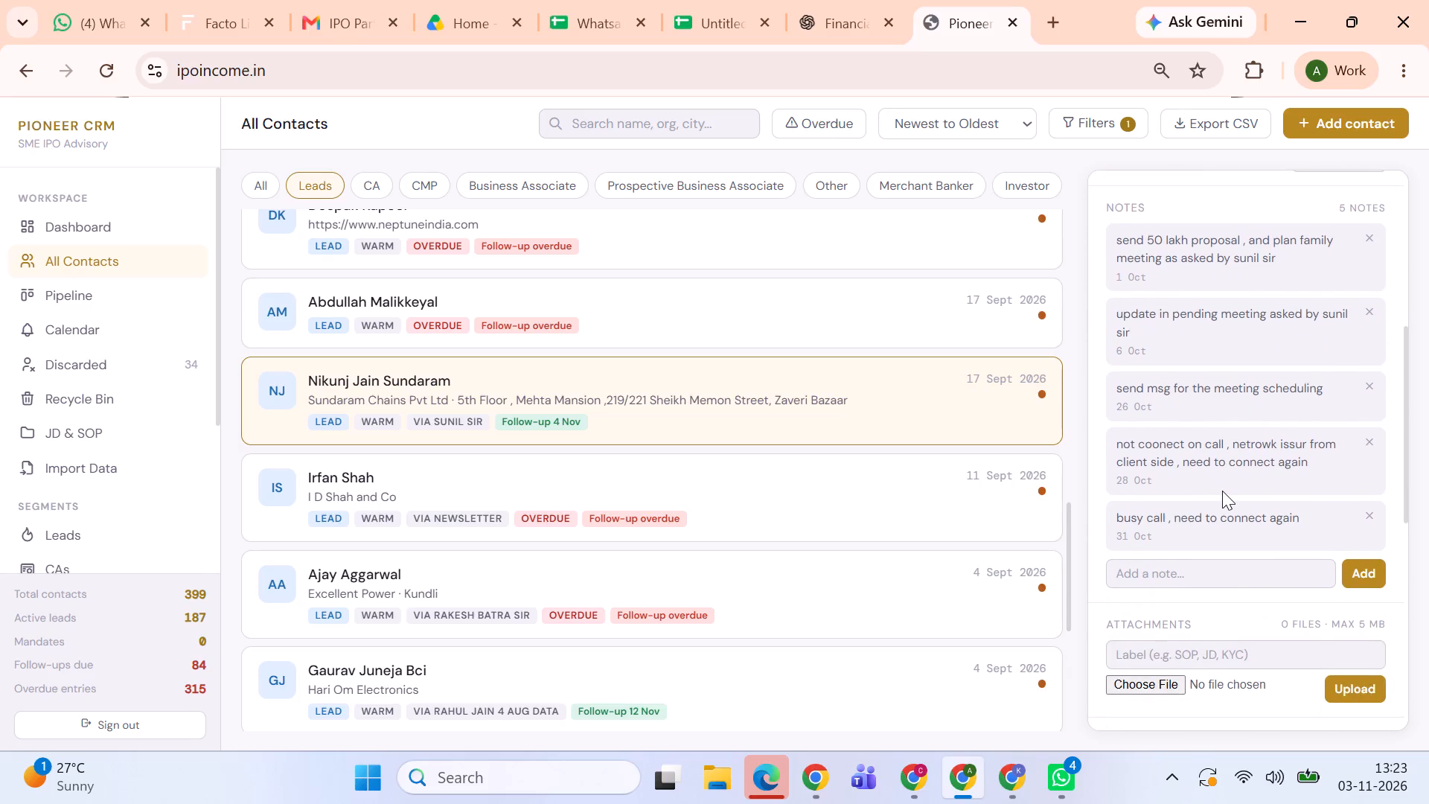
scroll(1222, 491, up, 1)
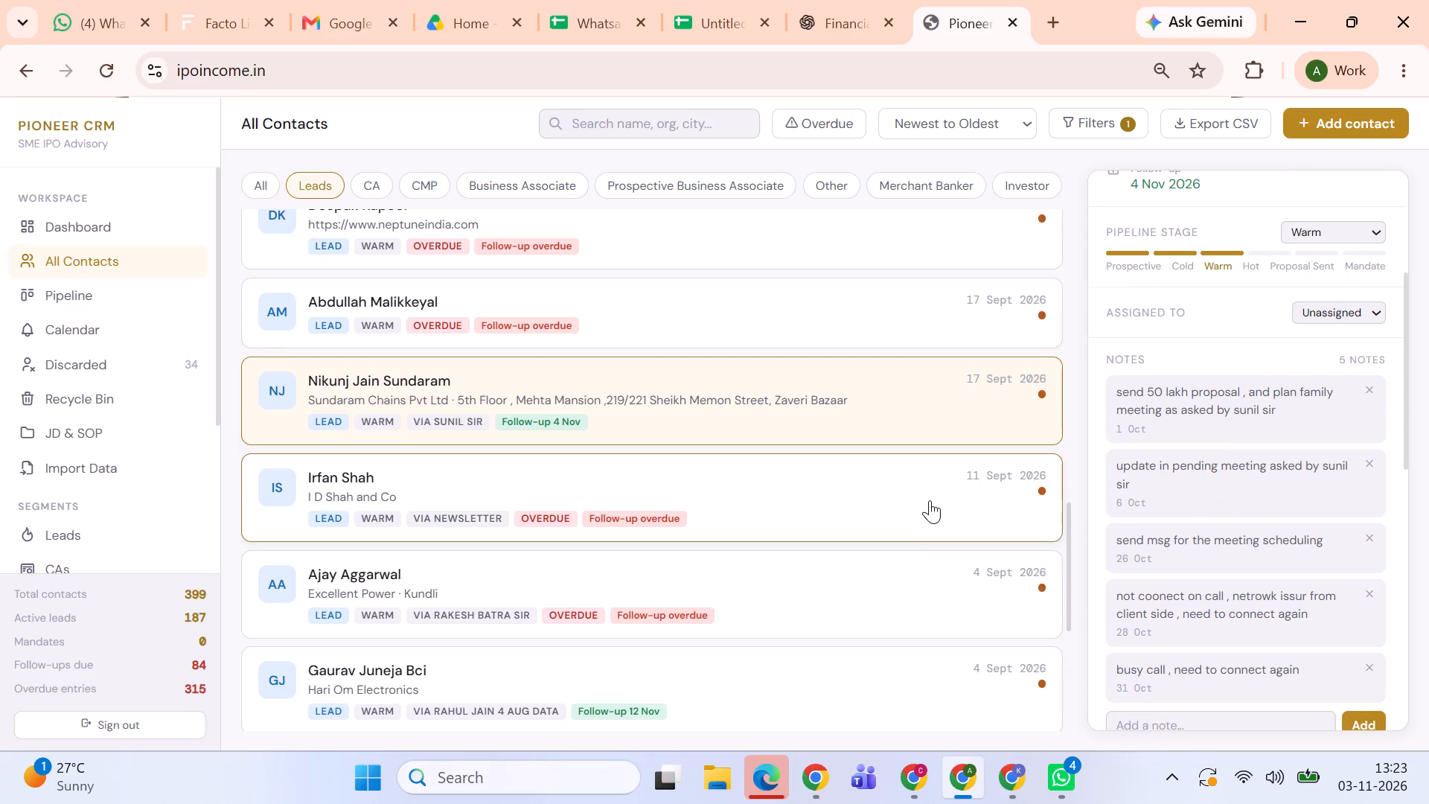
click(930, 500)
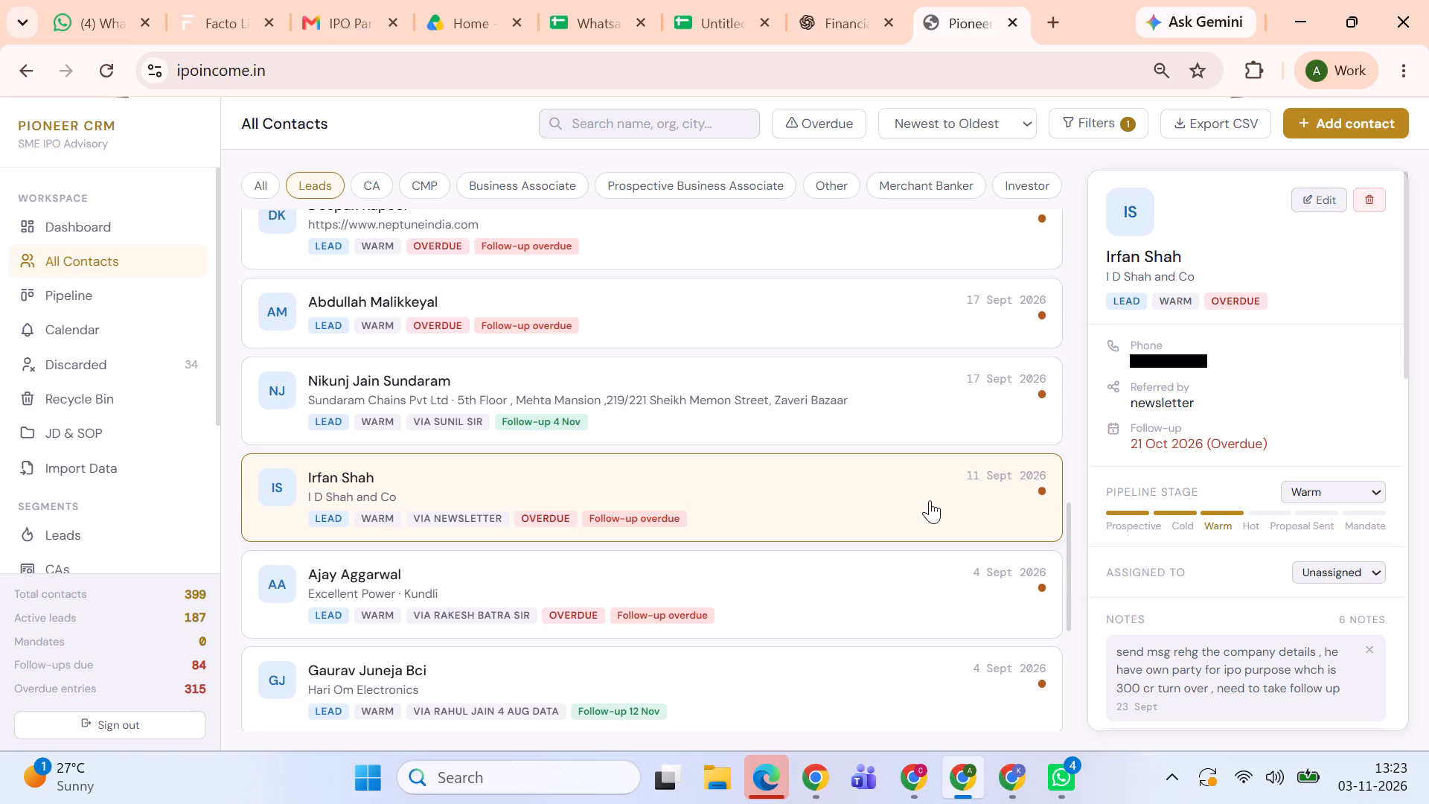
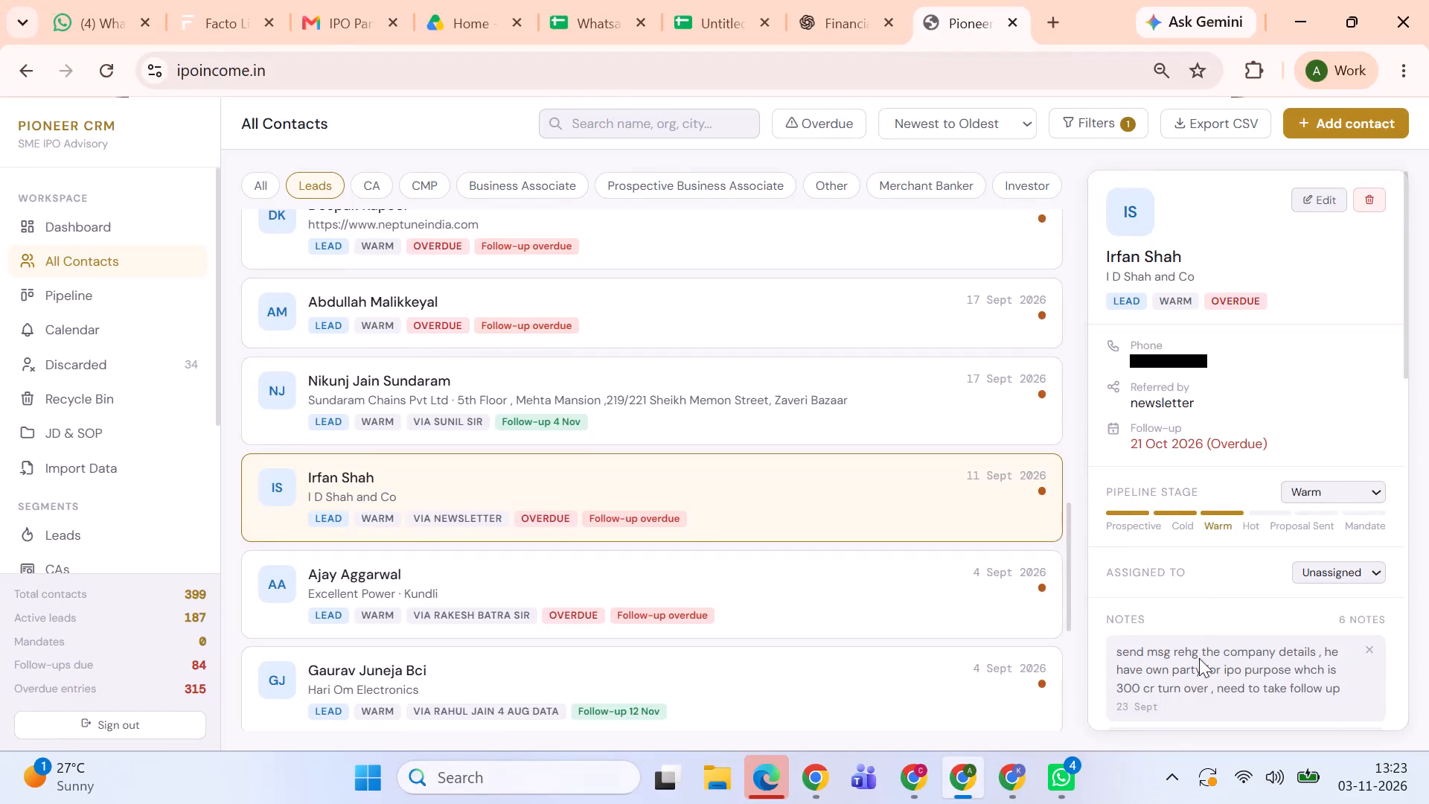
Review the follow-up details and note history of the I D Shah and Co lead.
scroll(1195, 651, down, 4)
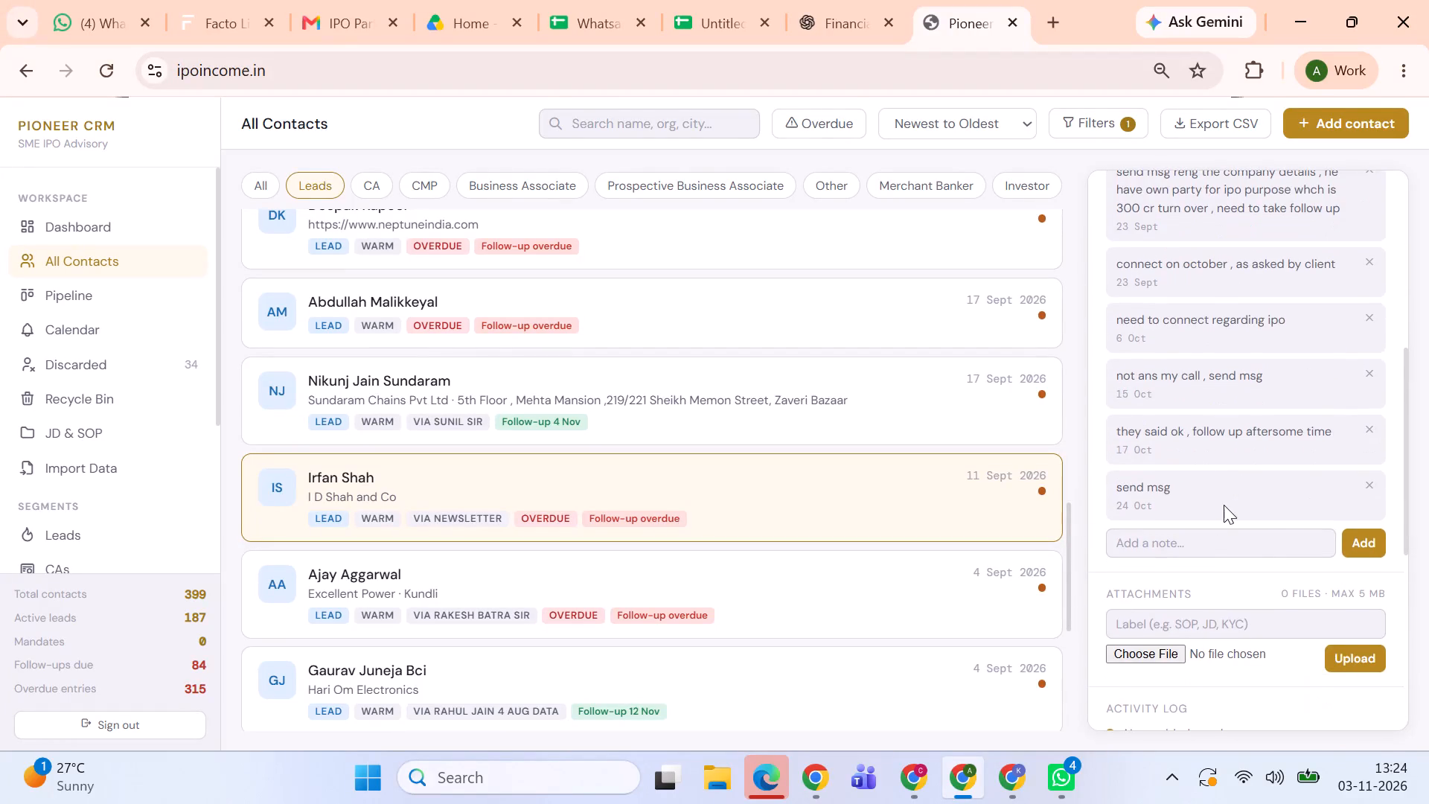
scroll(1279, 406, up, 1)
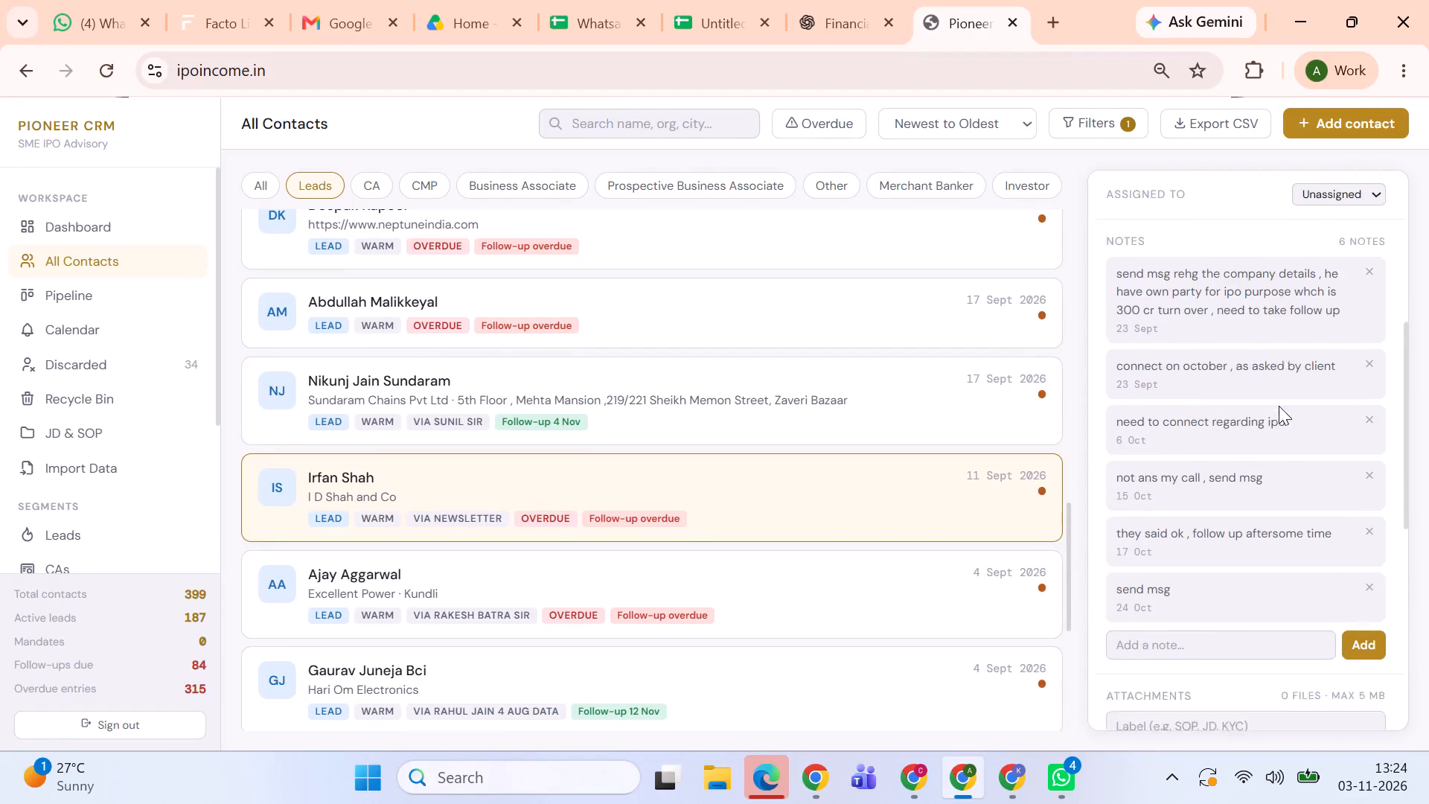
scroll(1279, 406, up, 1)
scroll(1238, 539, up, 1)
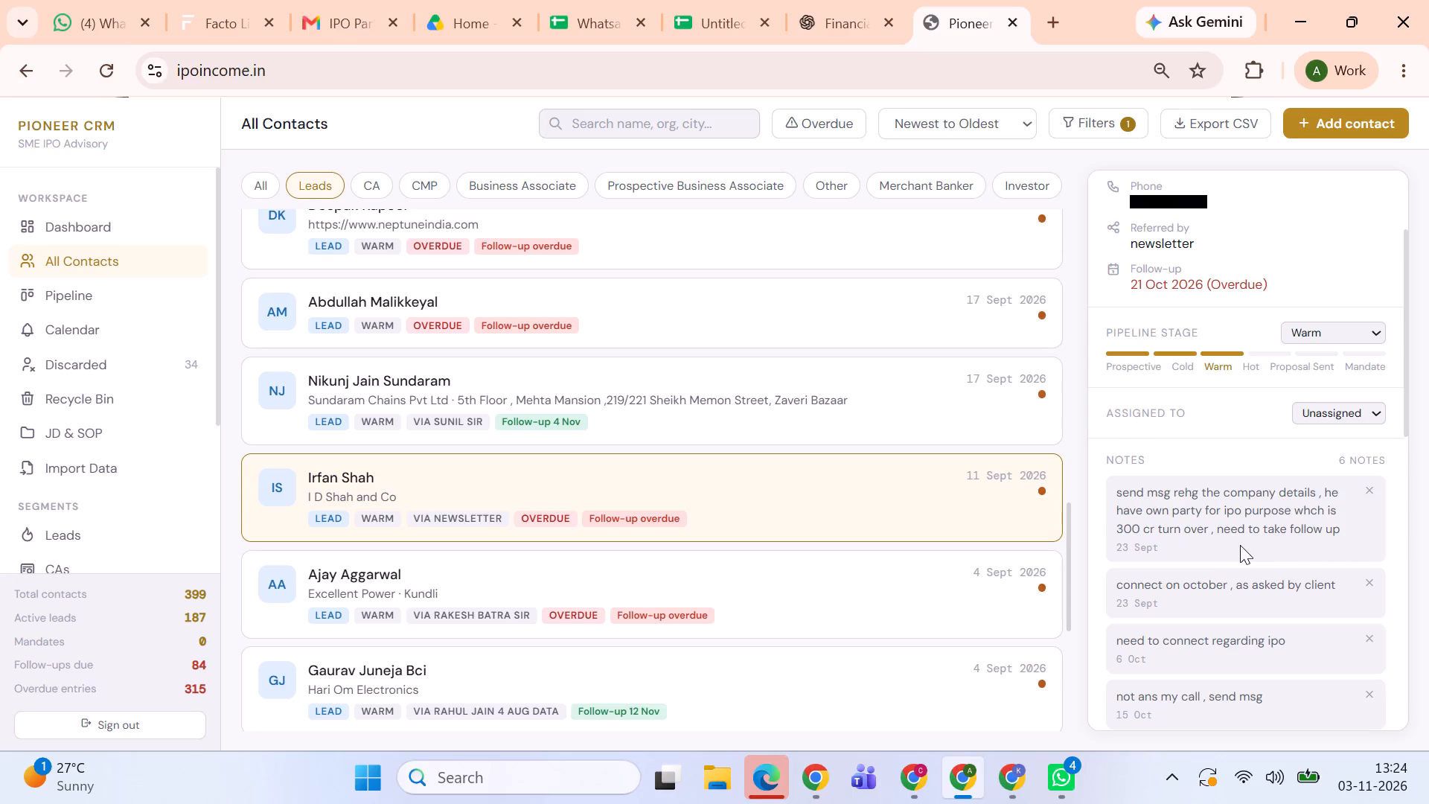
scroll(1215, 541, down, 2)
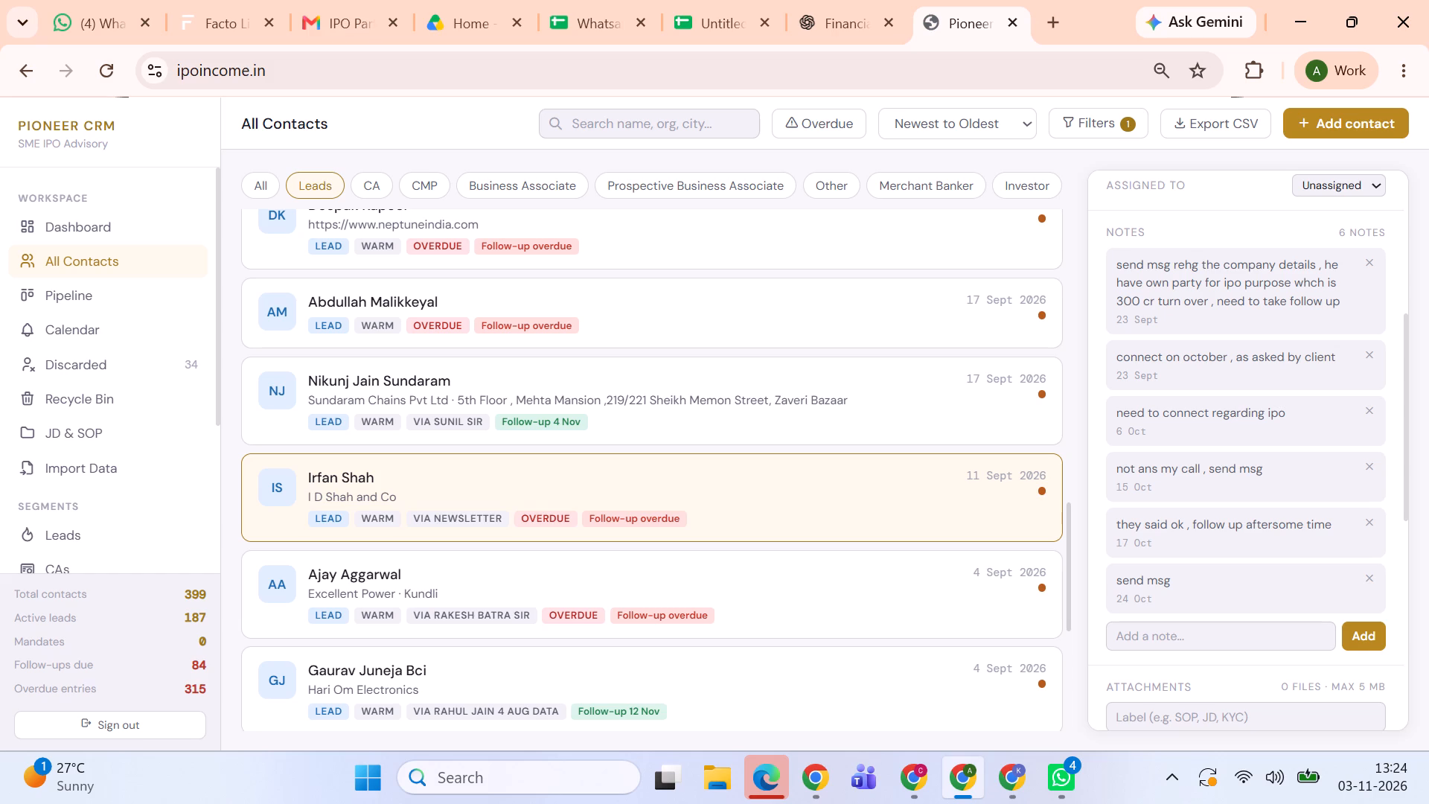
Open the overdue sai glazing (schuco) lead in Gurgaon and review its meeting minutes and follow-up notes.
scroll(923, 624, down, 10)
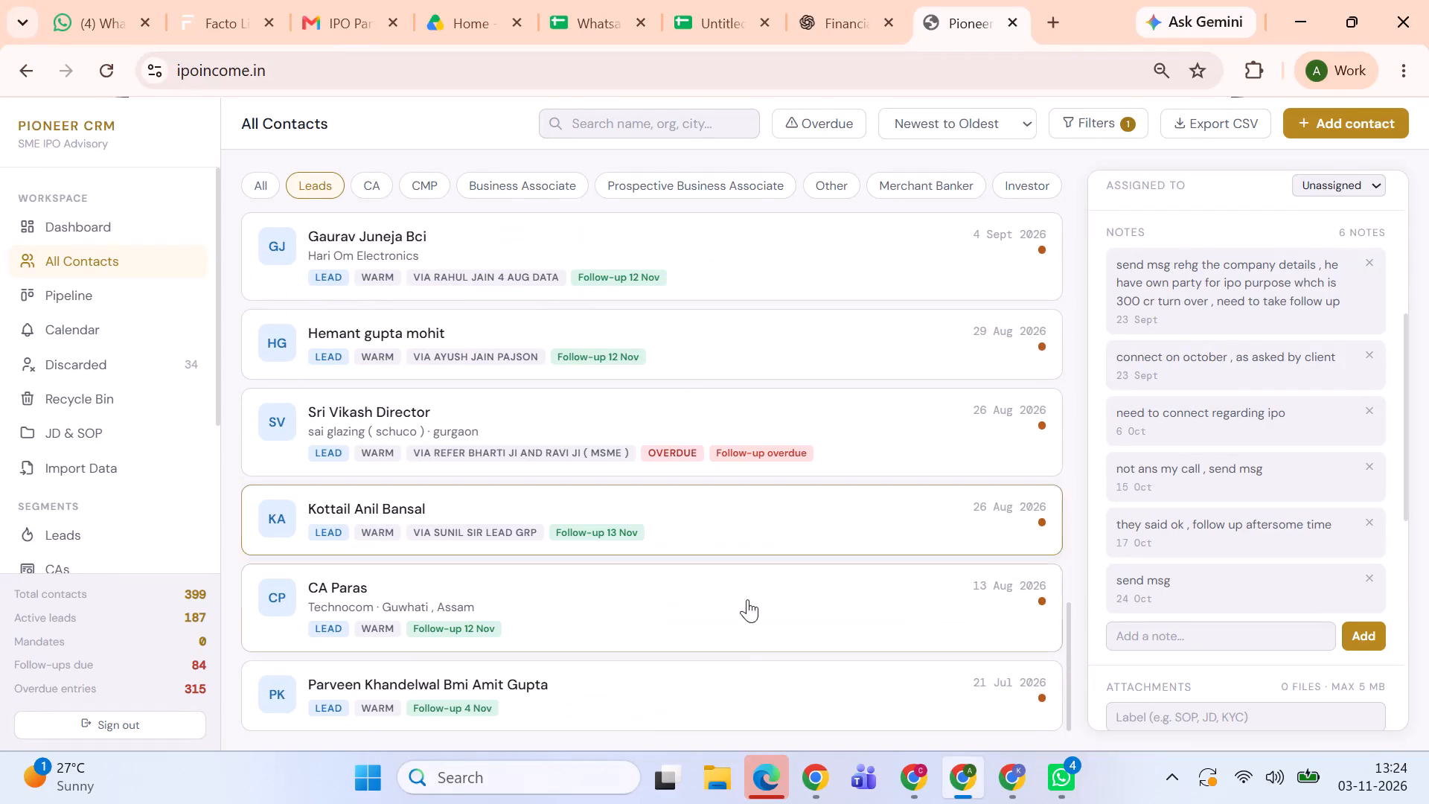
click(898, 434)
scroll(1235, 584, down, 5)
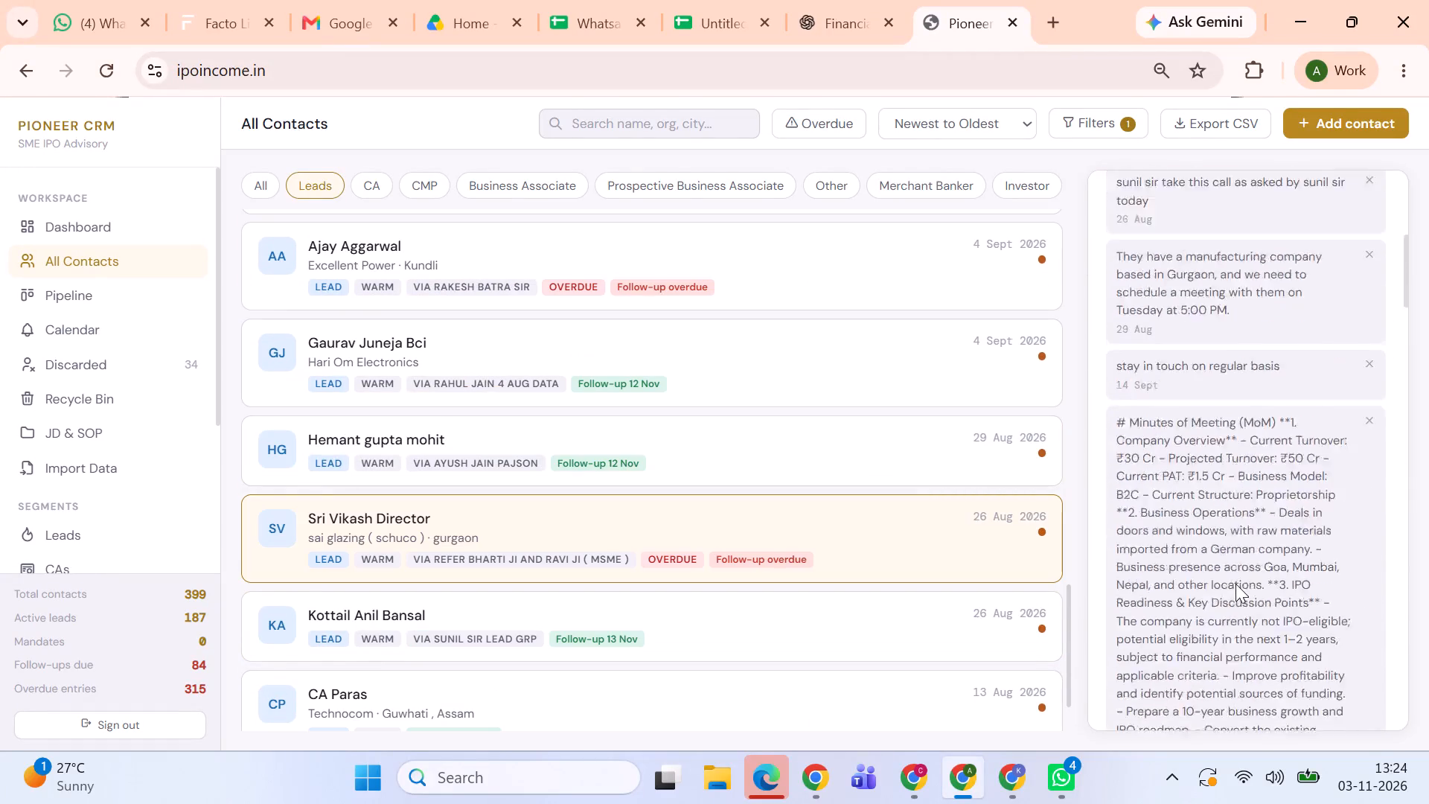
scroll(1235, 584, down, 2)
scroll(1235, 584, up, 2)
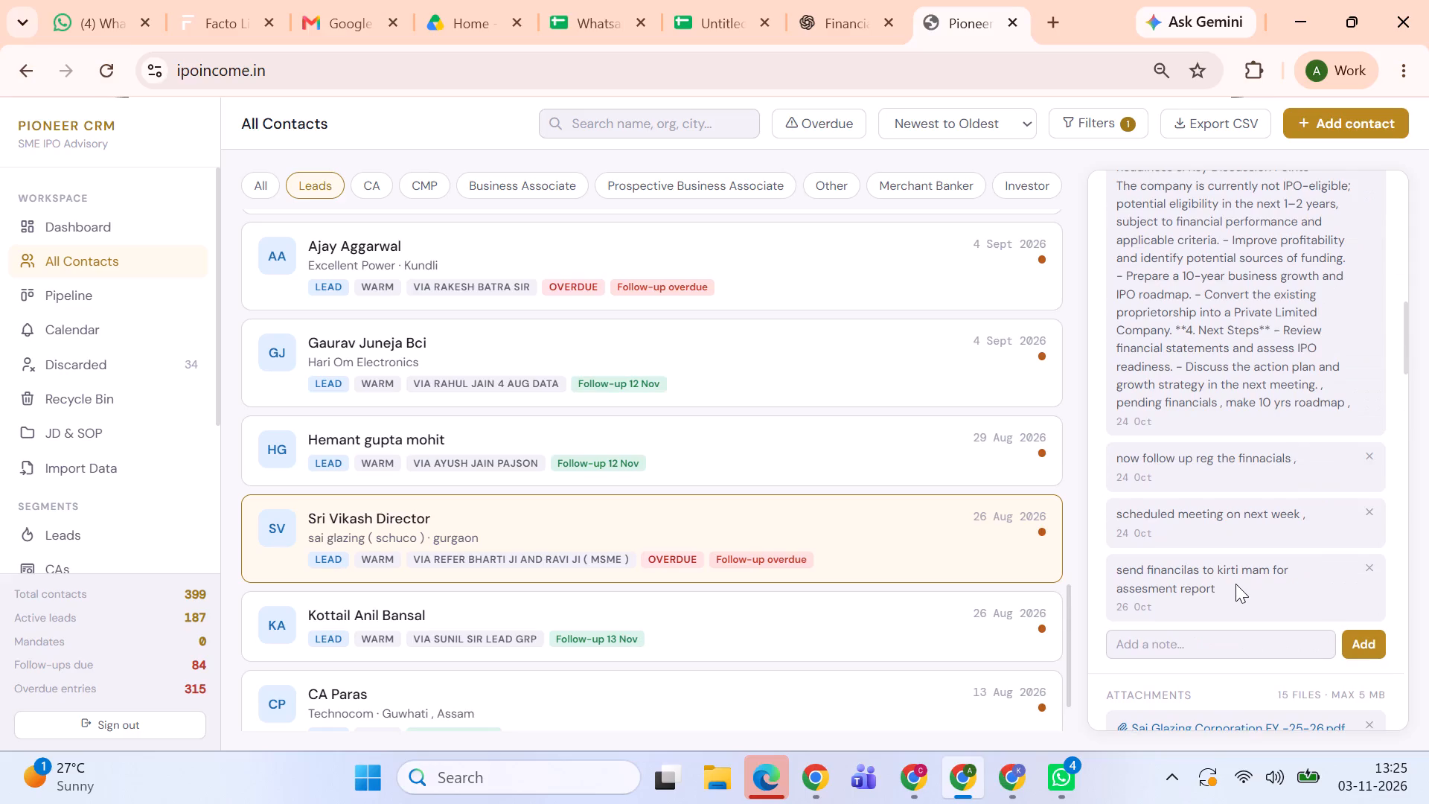
Open the Excellent Power lead, and return to the I D Shah and Co lead to recheck its notes.
scroll(966, 398, up, 2)
click(795, 426)
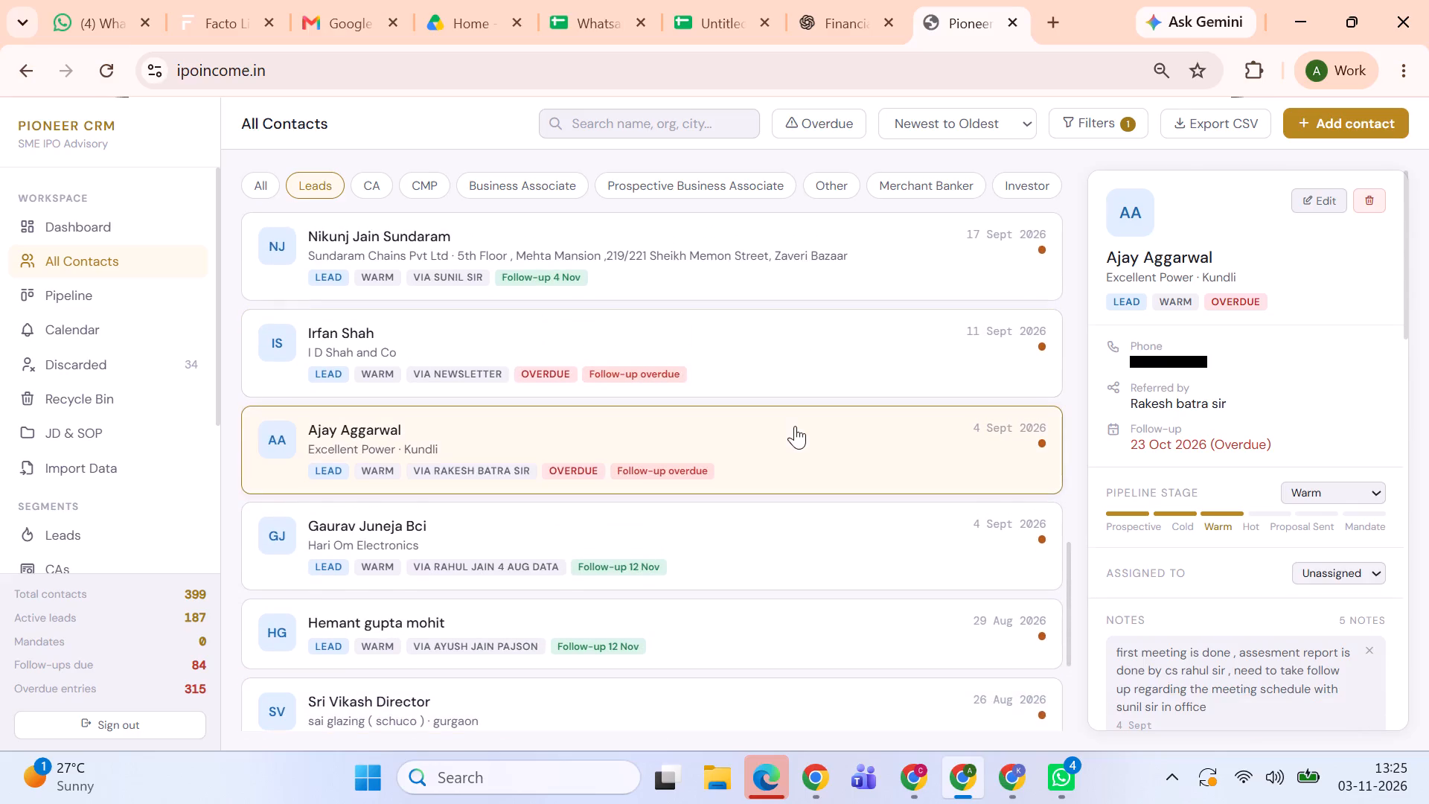
click(889, 322)
scroll(1172, 515, down, 2)
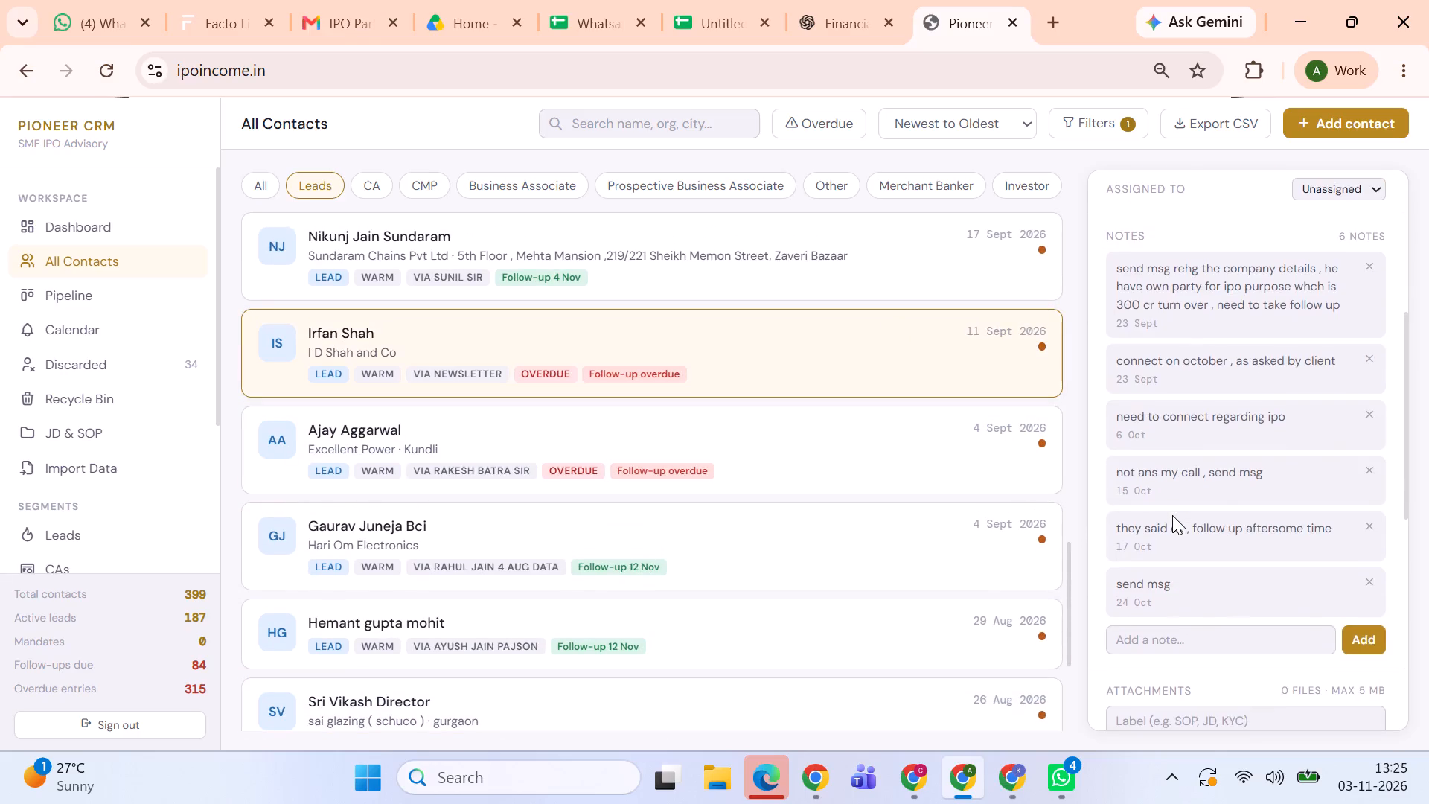
click(1176, 641)
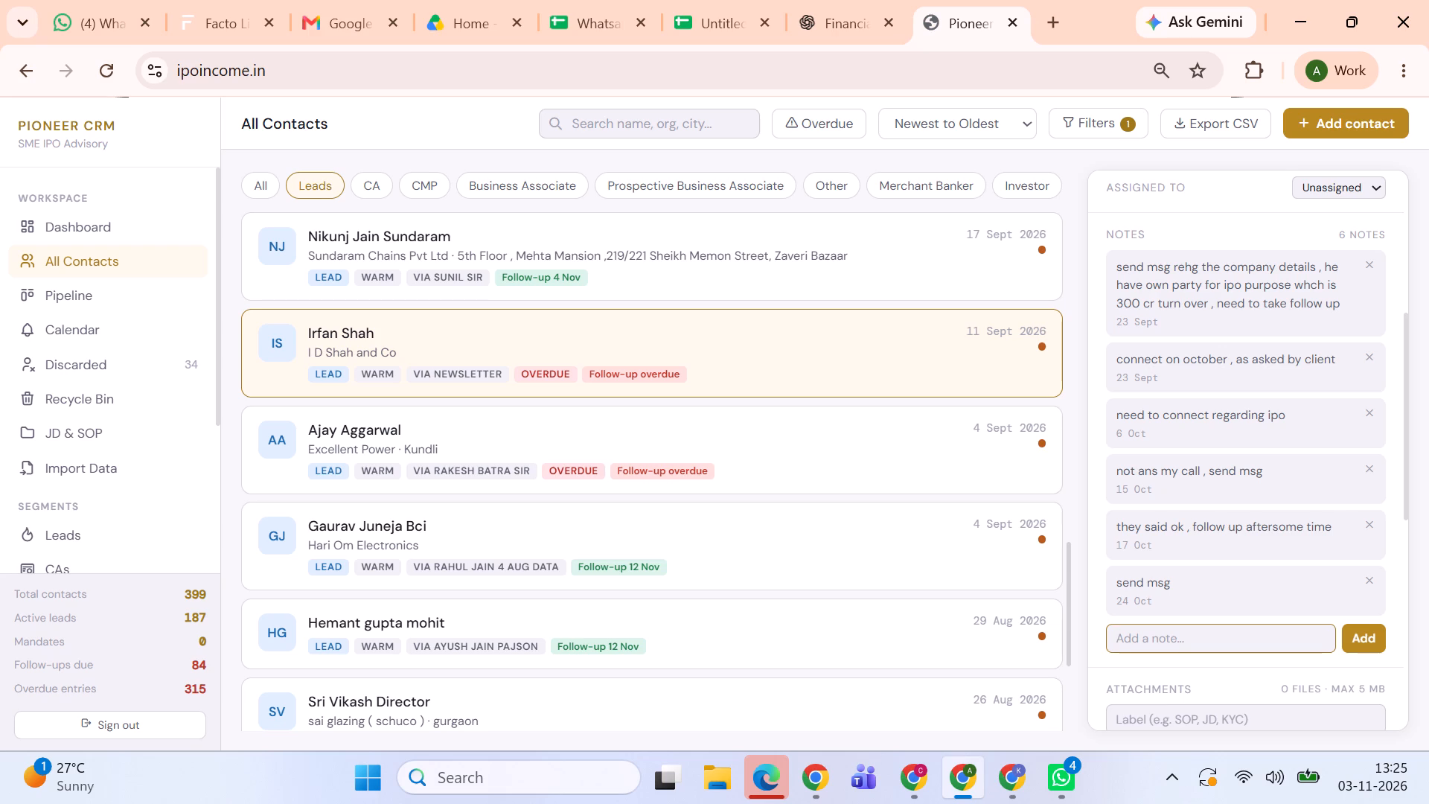
scroll(939, 564, up, 1)
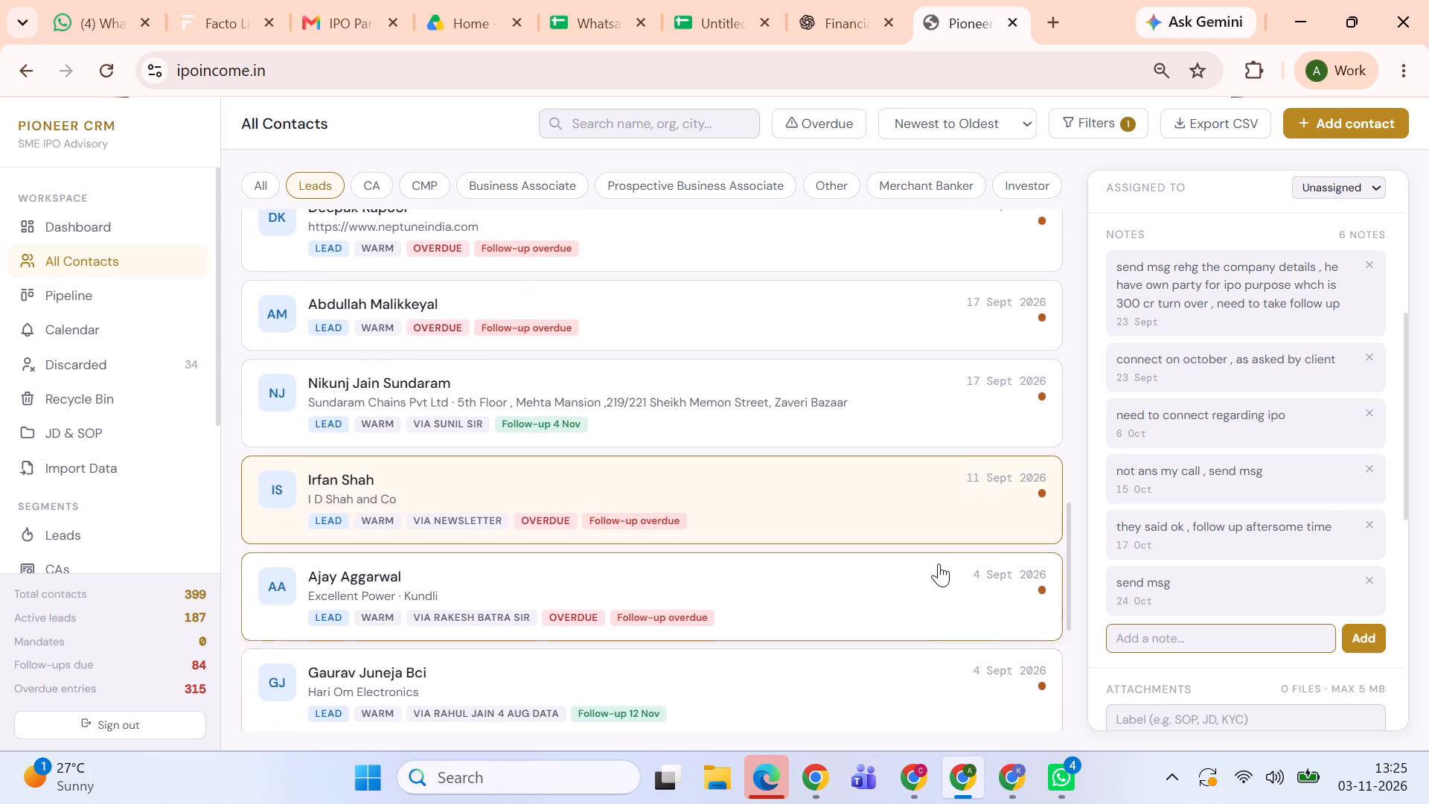
Review the note history of the Sundaram Chains Pvt Ltd lead, and open the overdue 17 Sept lead listed directly above it.
click(962, 425)
scroll(1165, 476, down, 4)
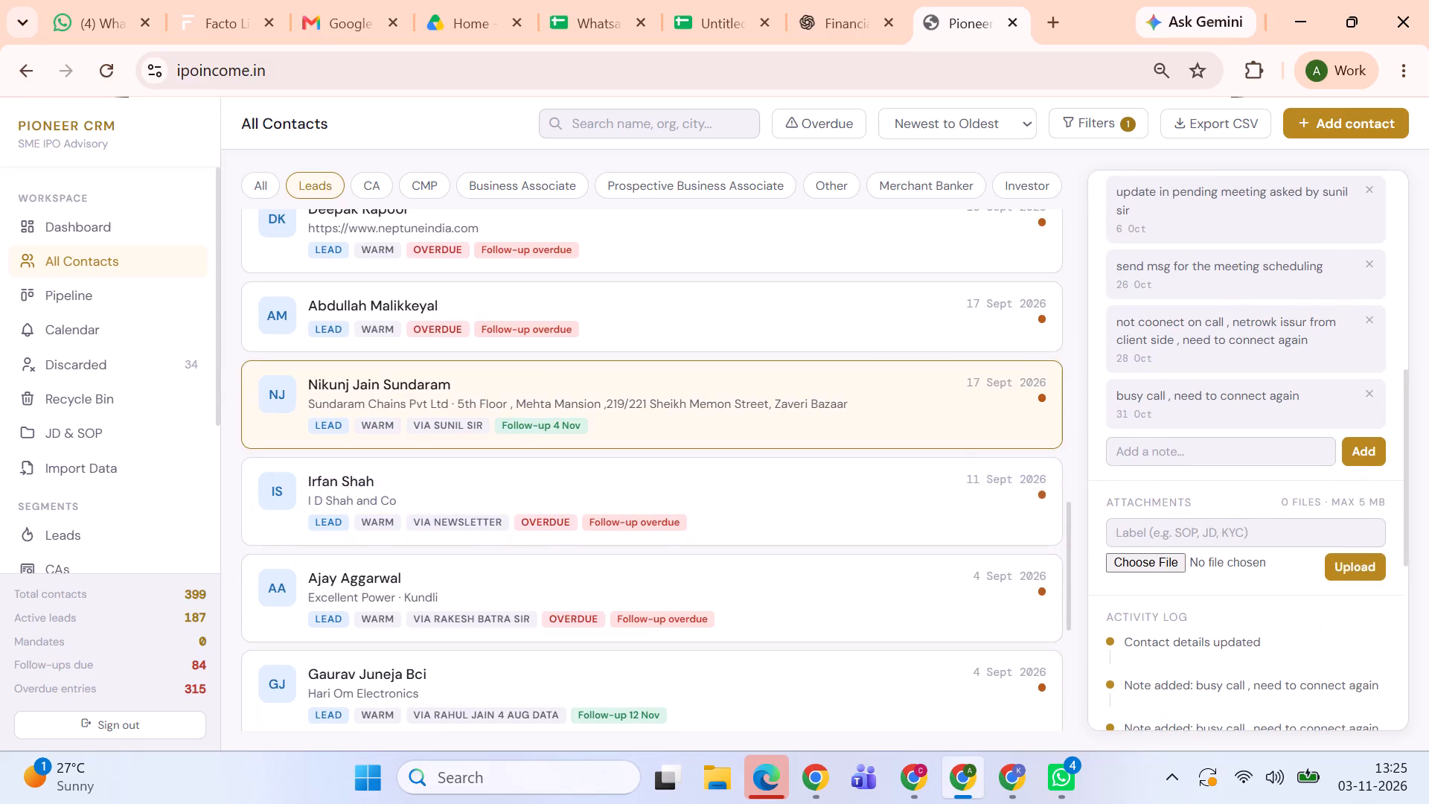
scroll(1236, 440, up, 1)
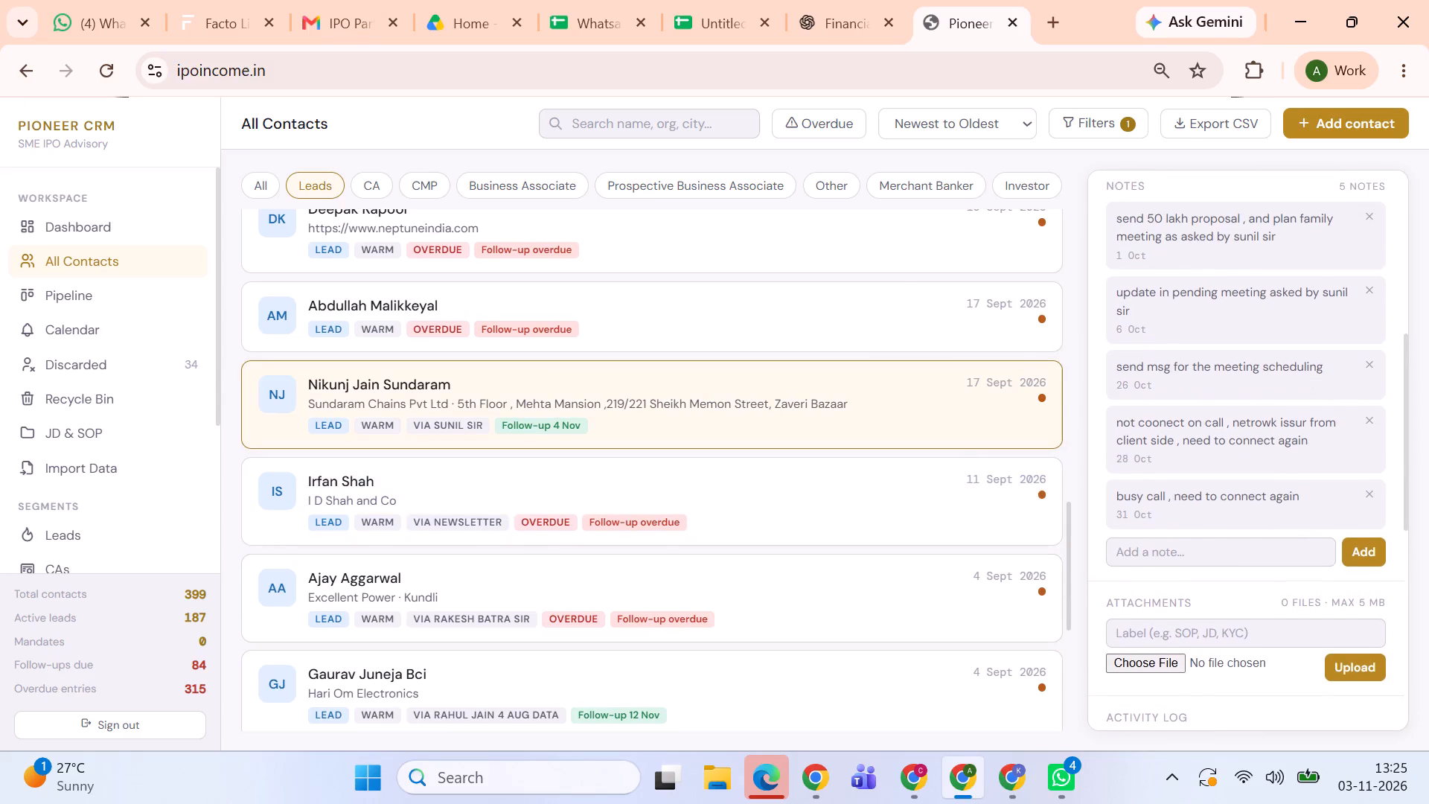
click(834, 305)
Open the overdue KOVA FASTENERS PVT.LTD. lead and copy its contact e-mail address.
scroll(834, 305, up, 2)
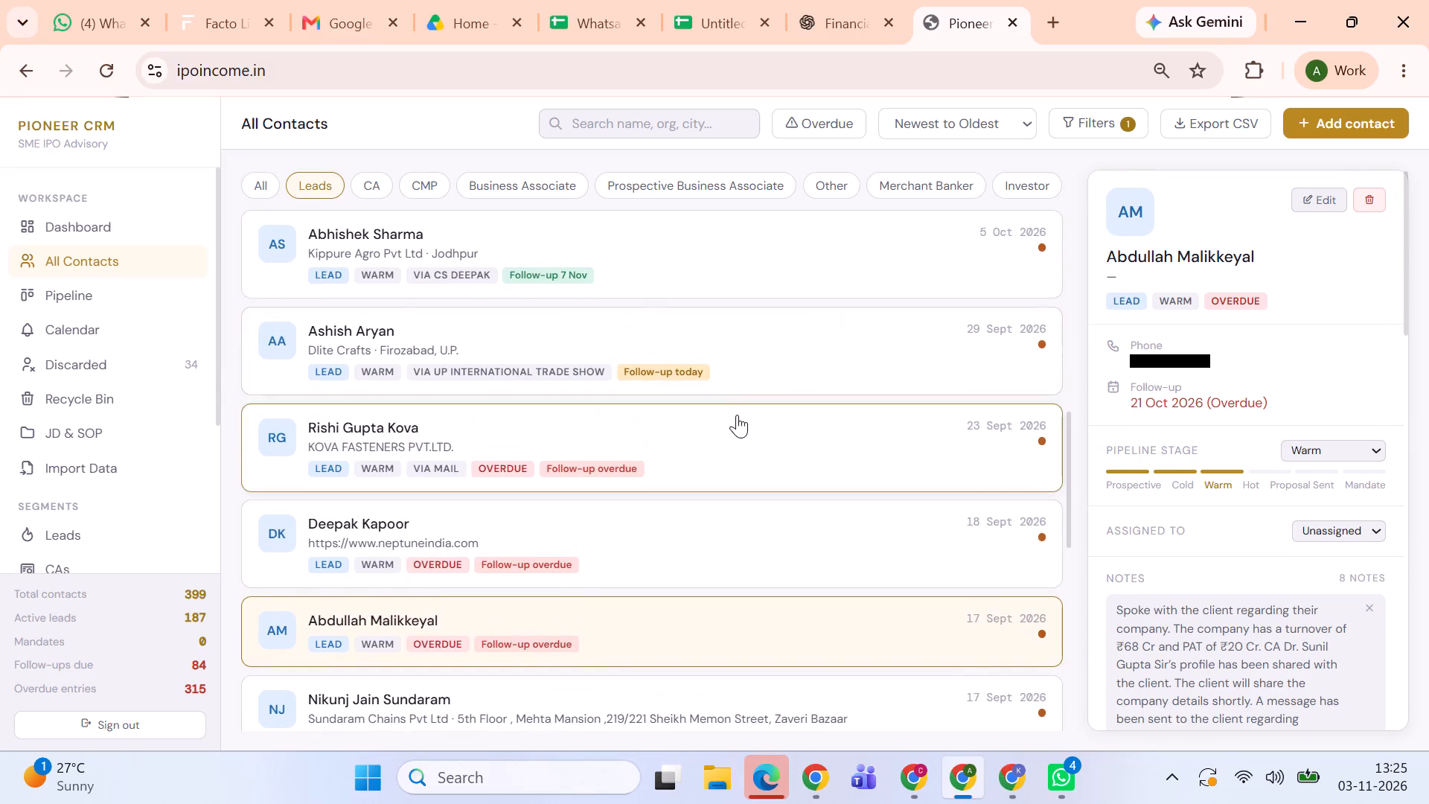
click(836, 435)
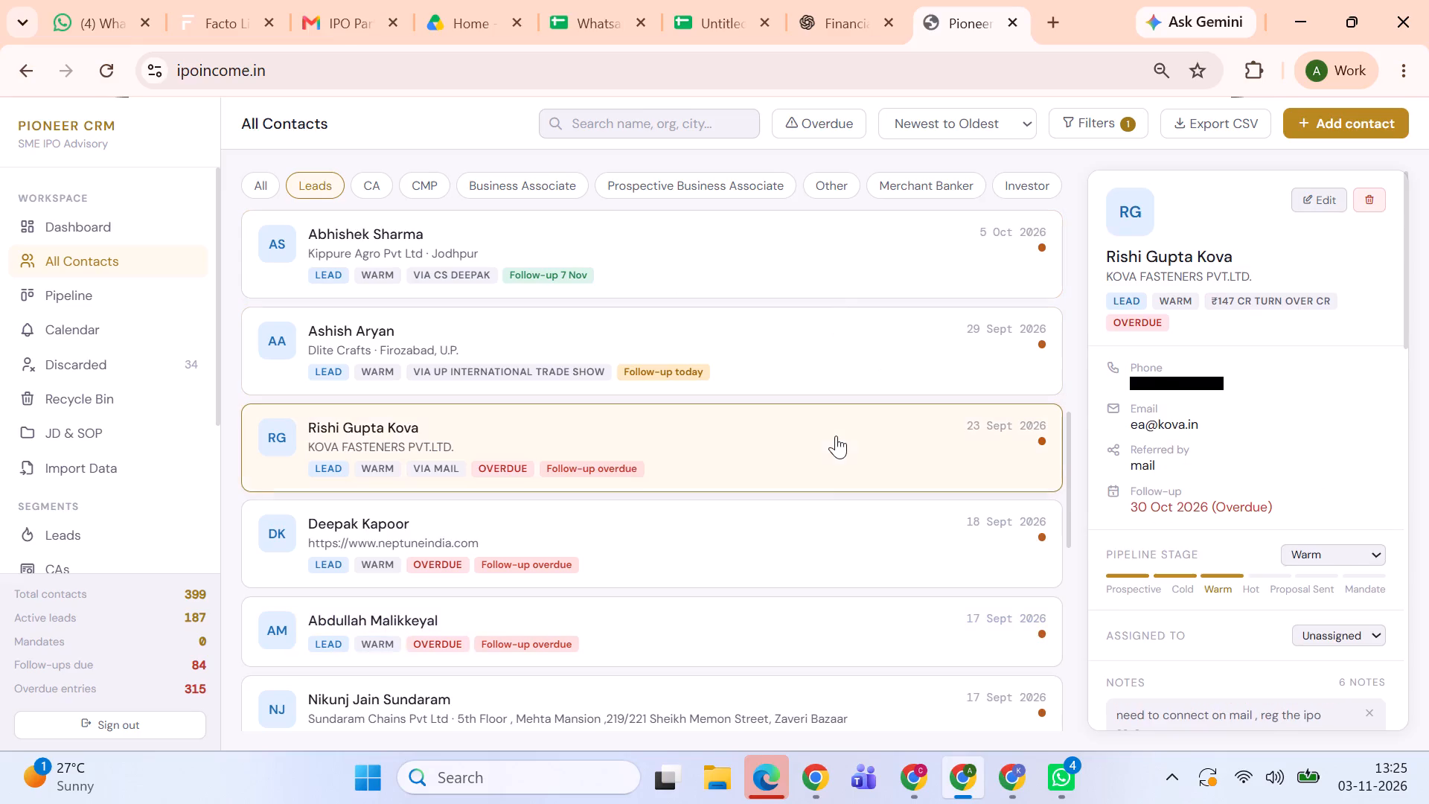
drag(1209, 420, 1118, 426)
key(ctrl+c)
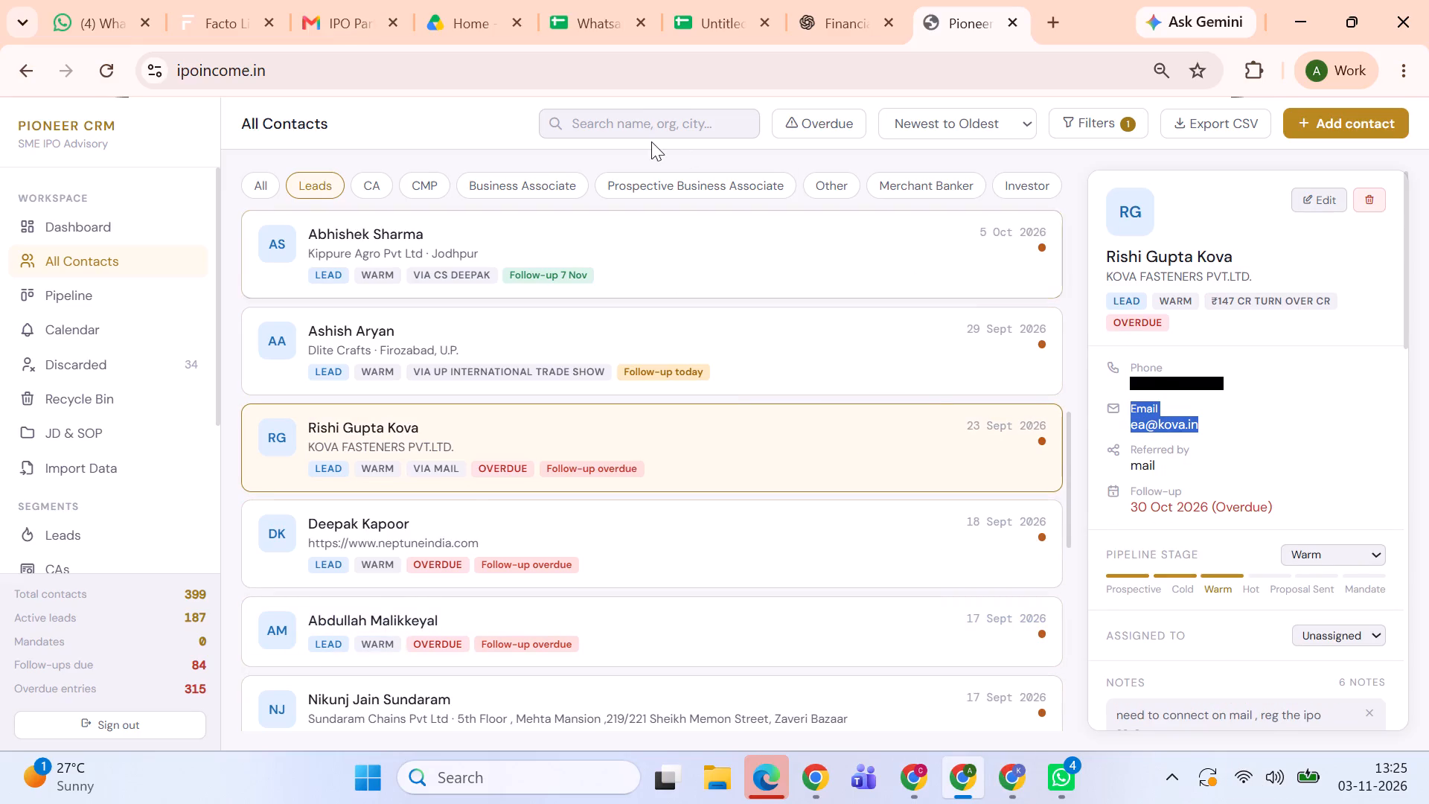
Switch to Gmail and clear the previous search query.
click(327, 0)
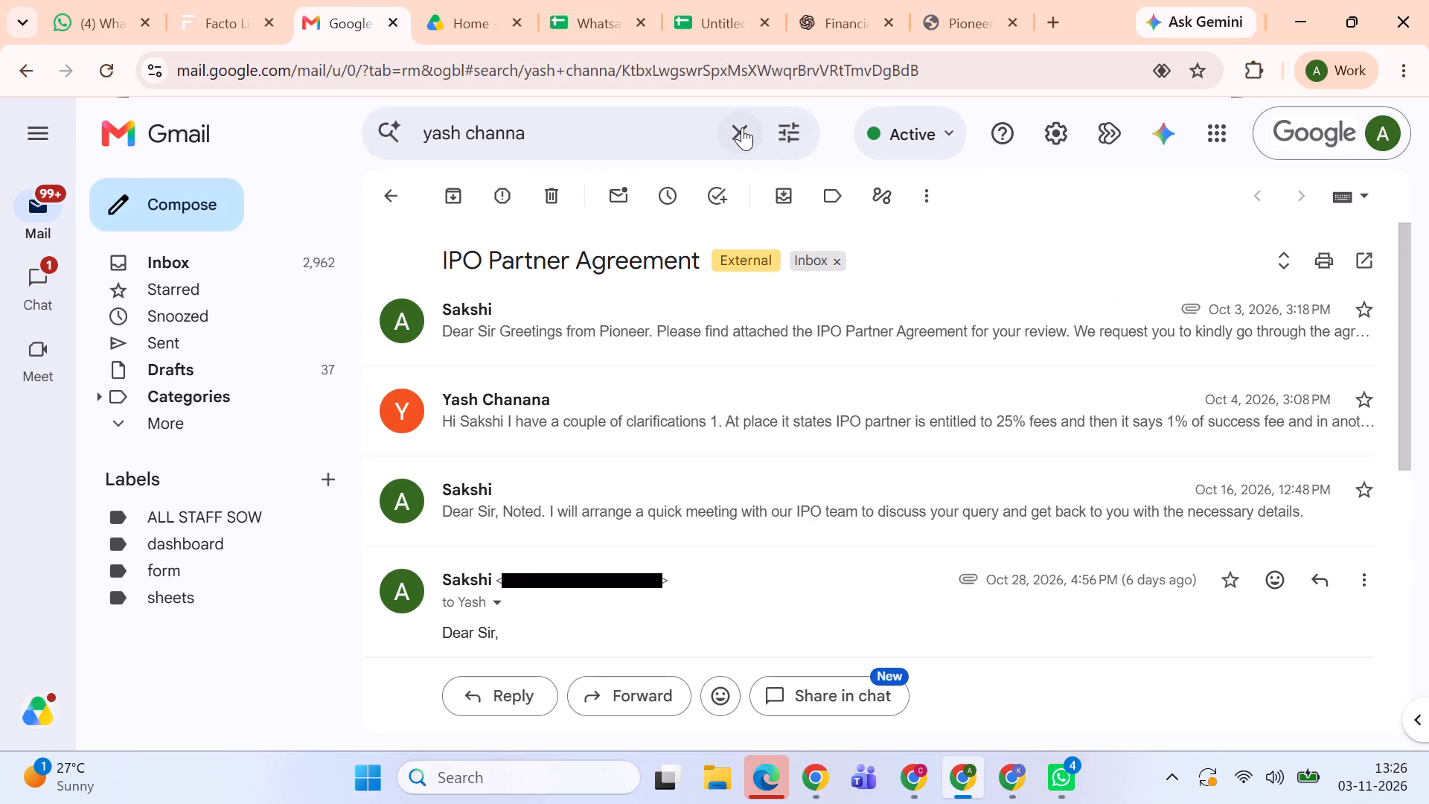
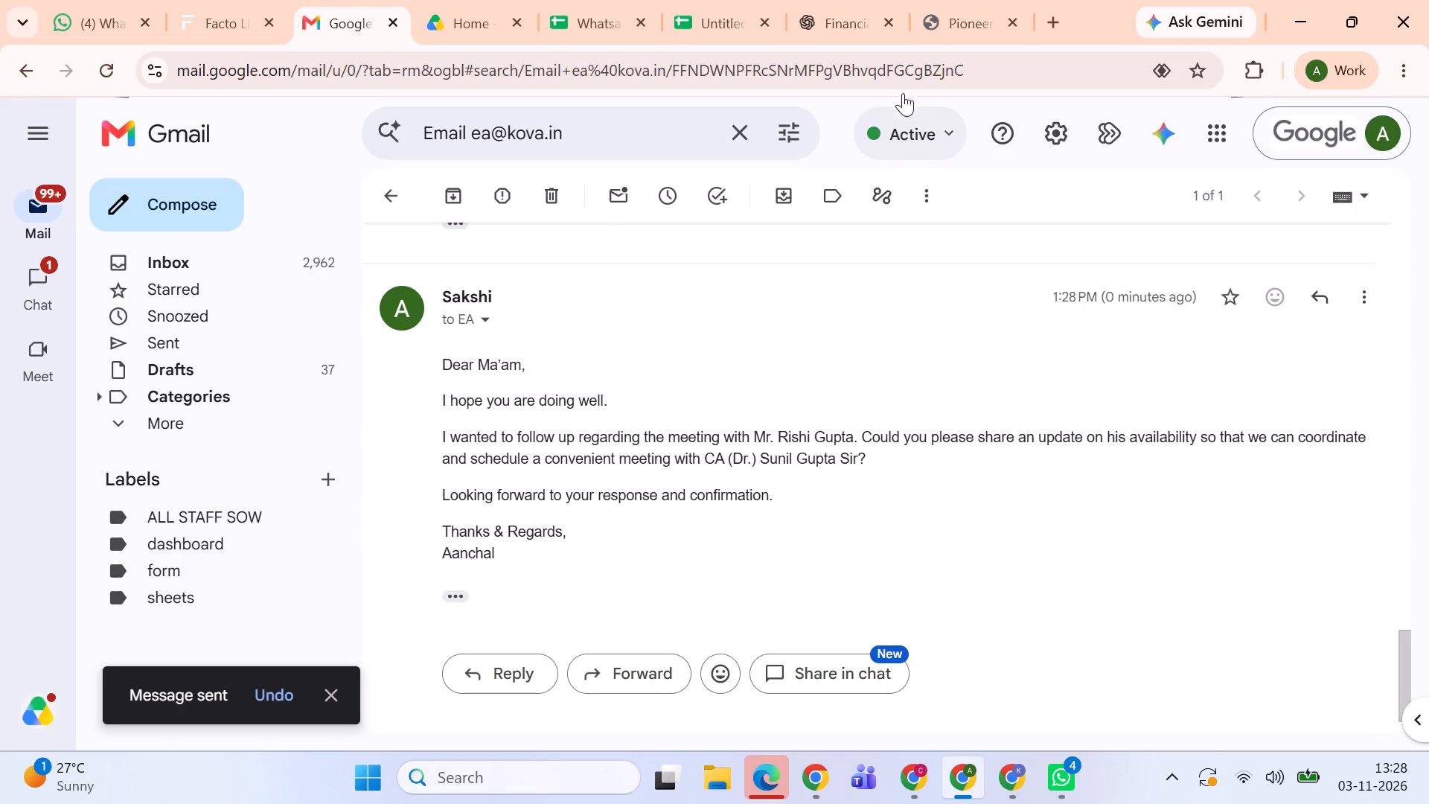
In Pioneer CRM, add the note "send follow up mail , reg the meeting align" to the KOVA FASTENERS PVT.LTD. lead.
click(997, 1)
scroll(1254, 607, down, 2)
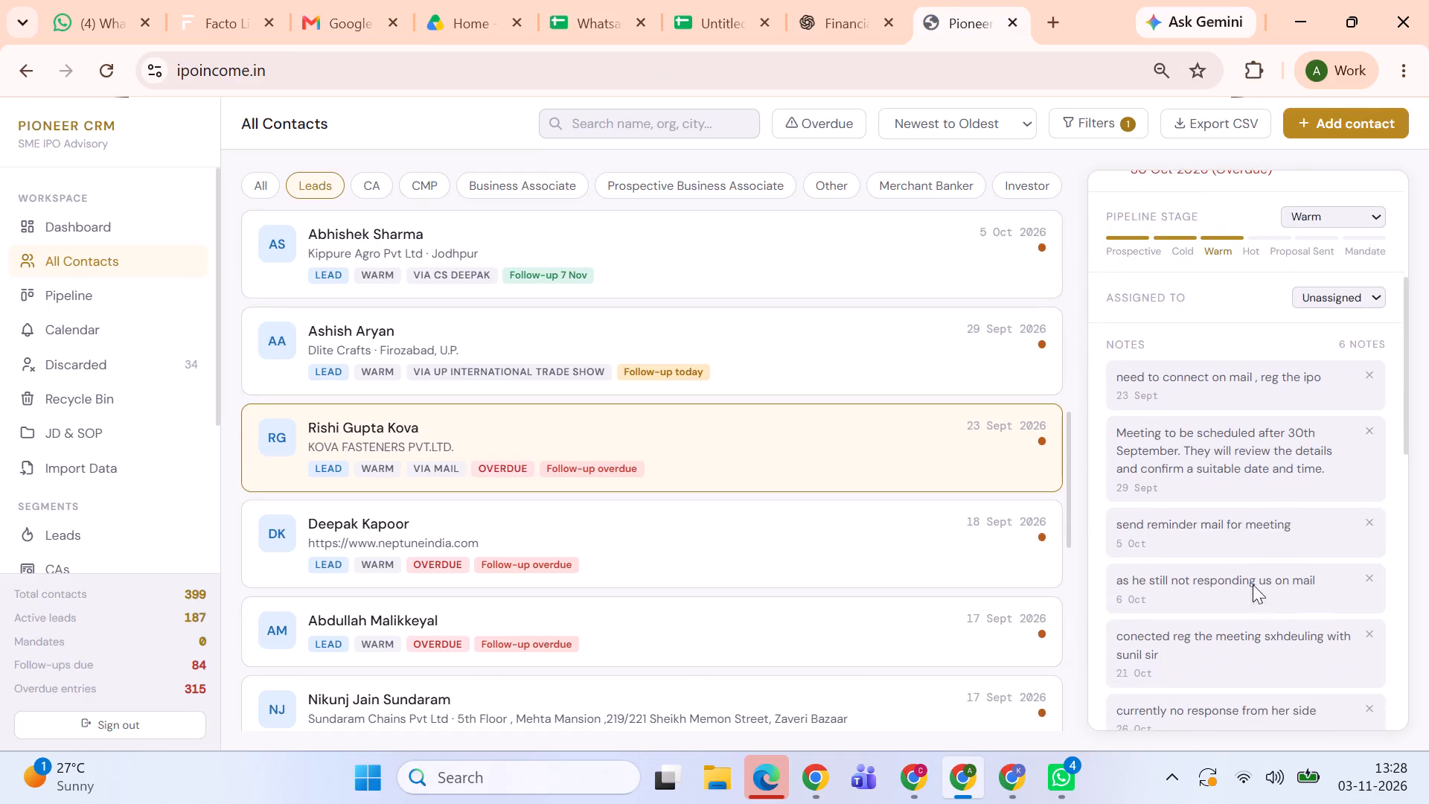
scroll(1225, 424, down, 3)
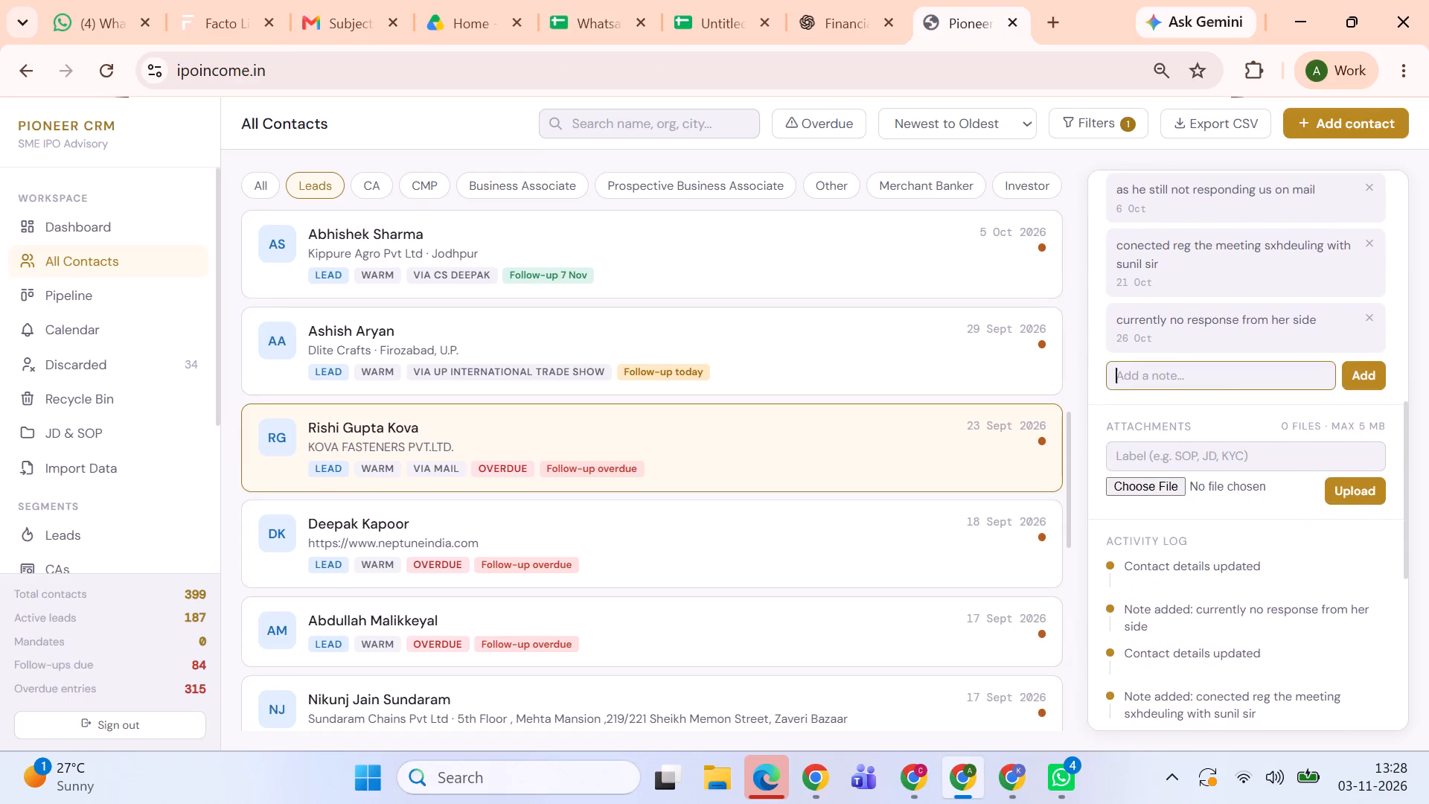
click(1219, 373)
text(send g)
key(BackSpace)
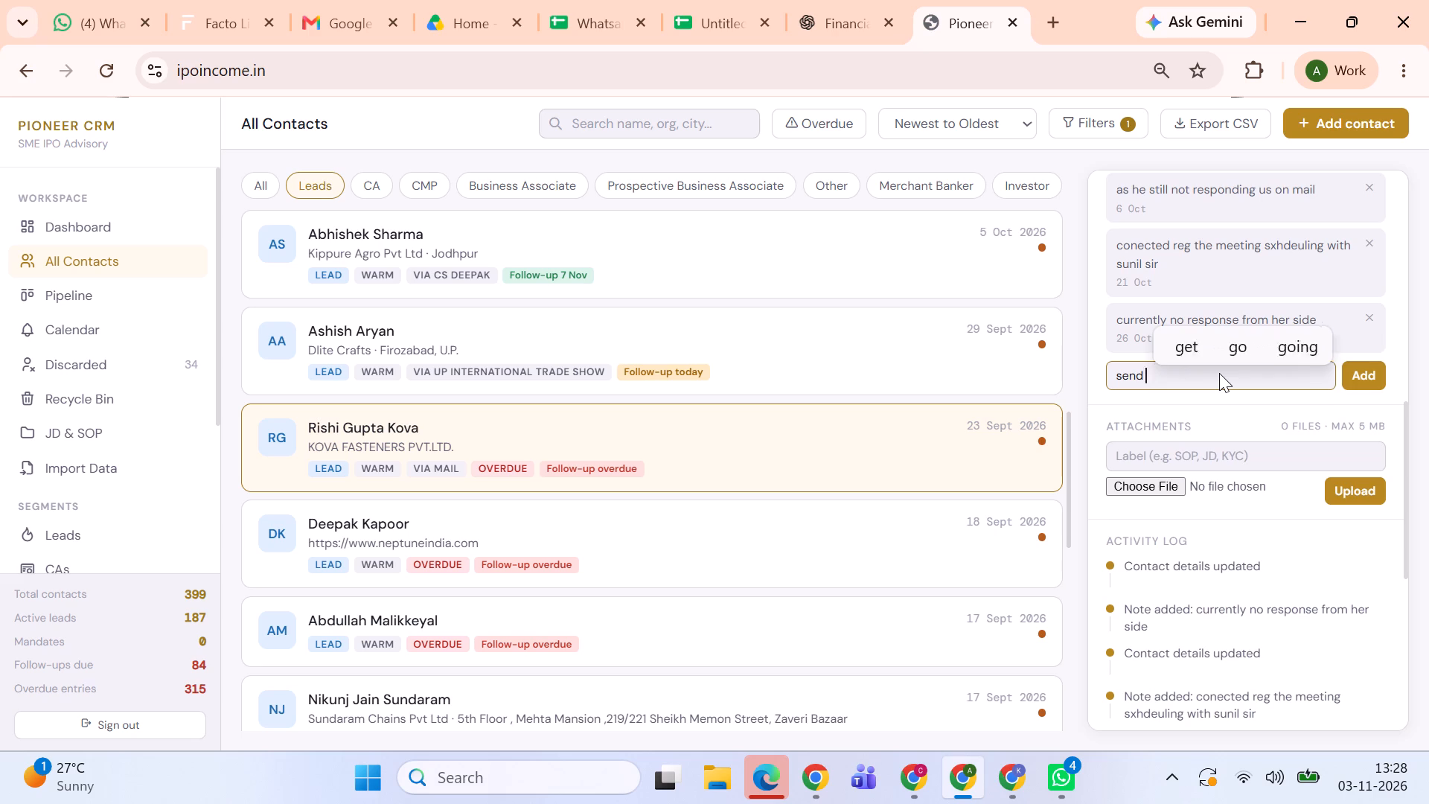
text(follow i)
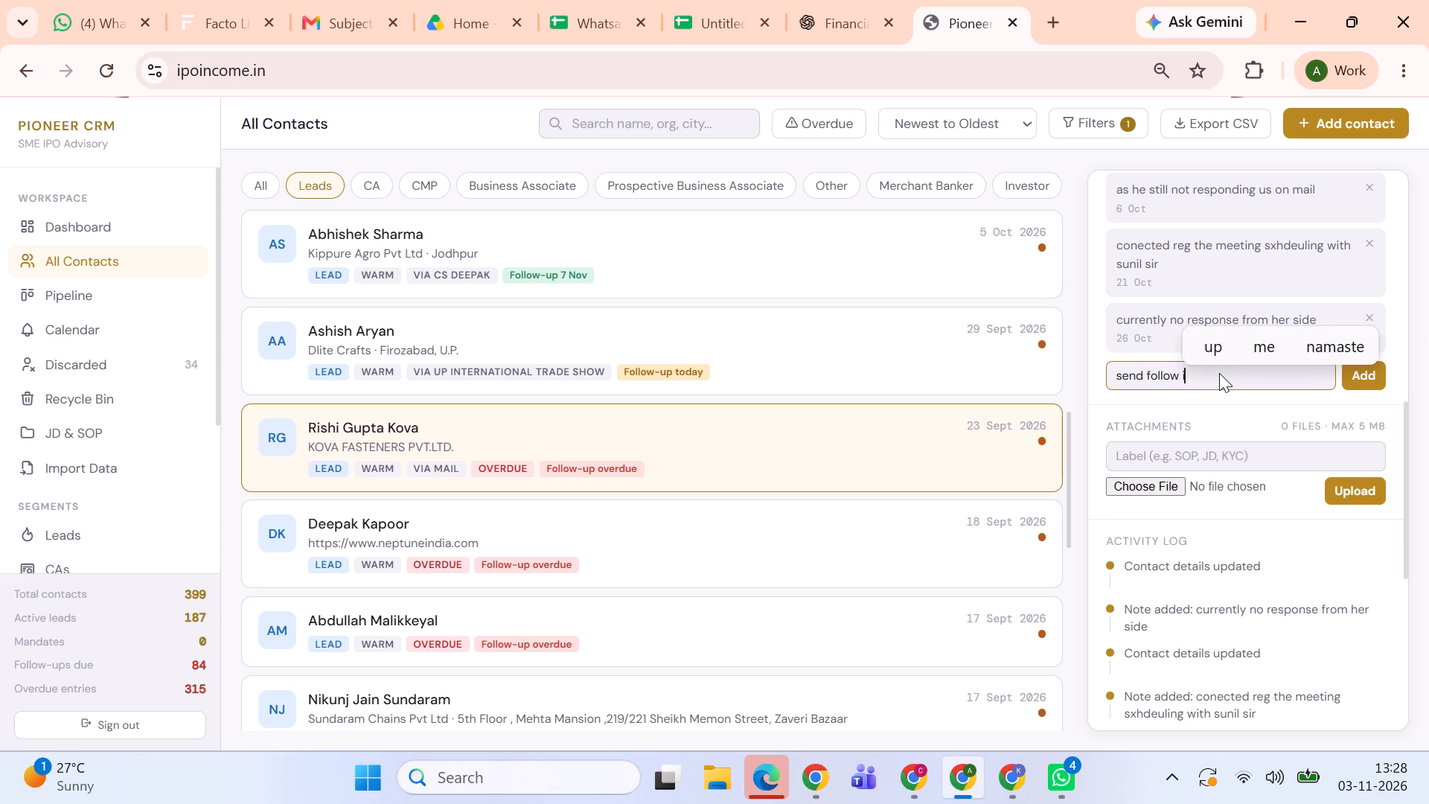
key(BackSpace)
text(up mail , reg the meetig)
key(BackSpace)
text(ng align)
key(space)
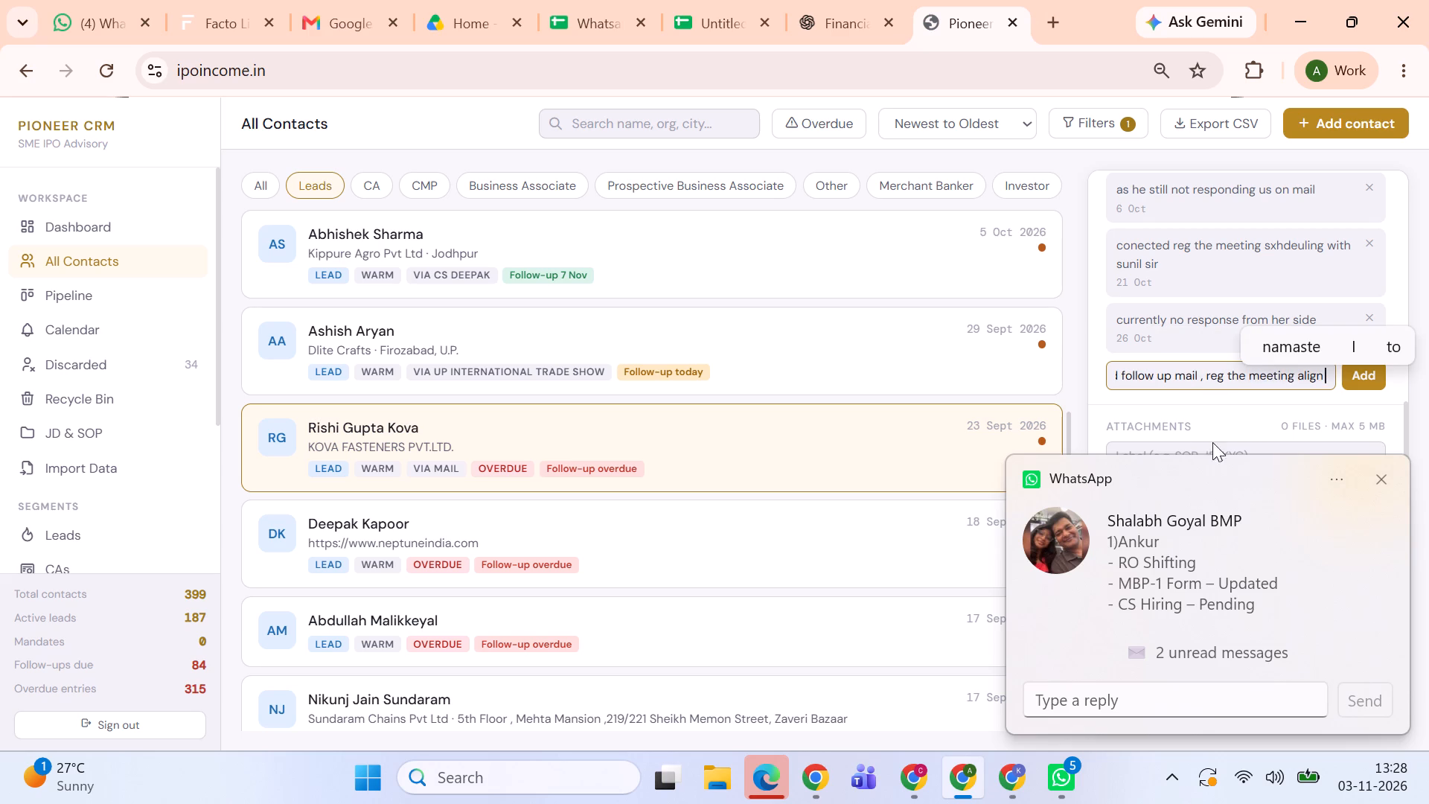
click(1374, 476)
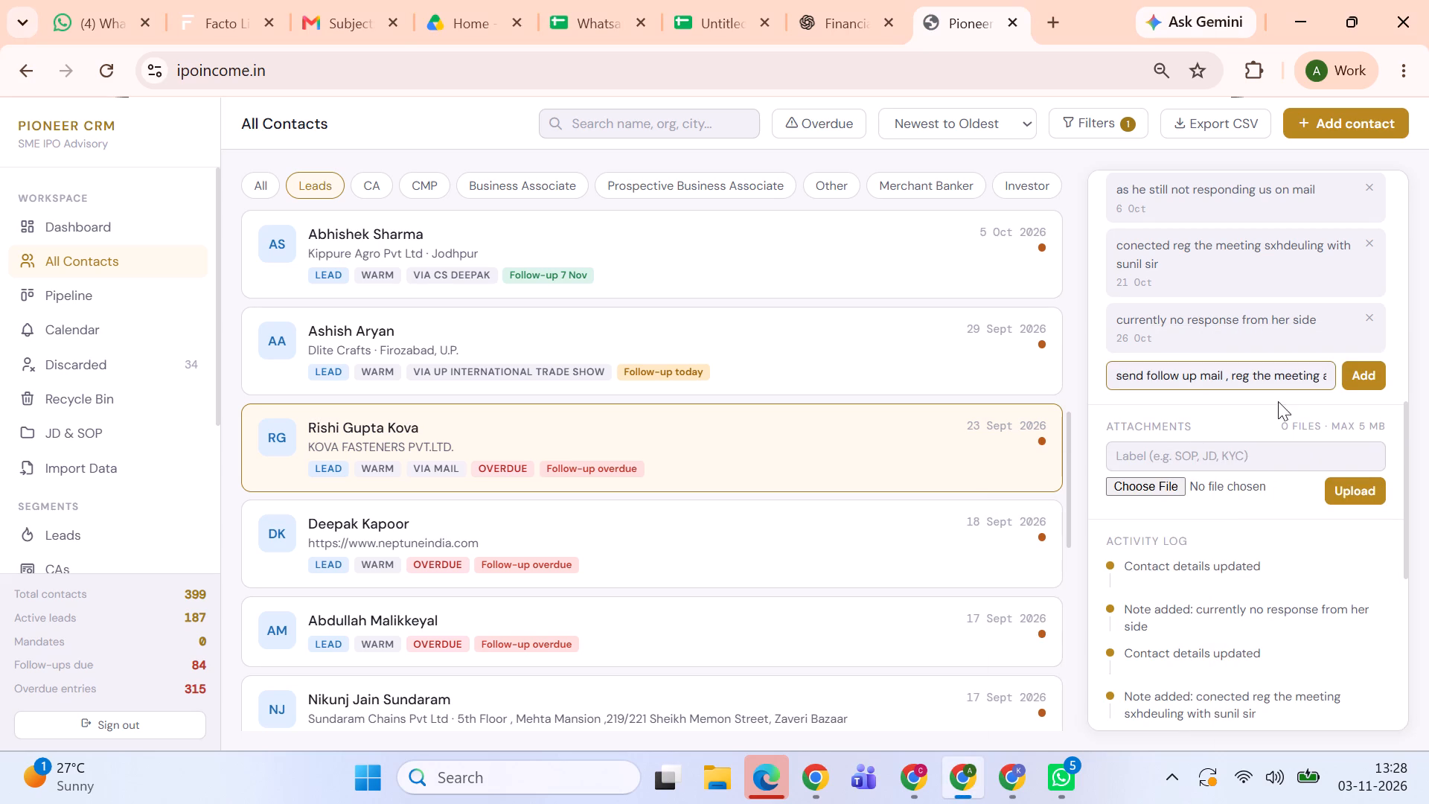
click(1358, 364)
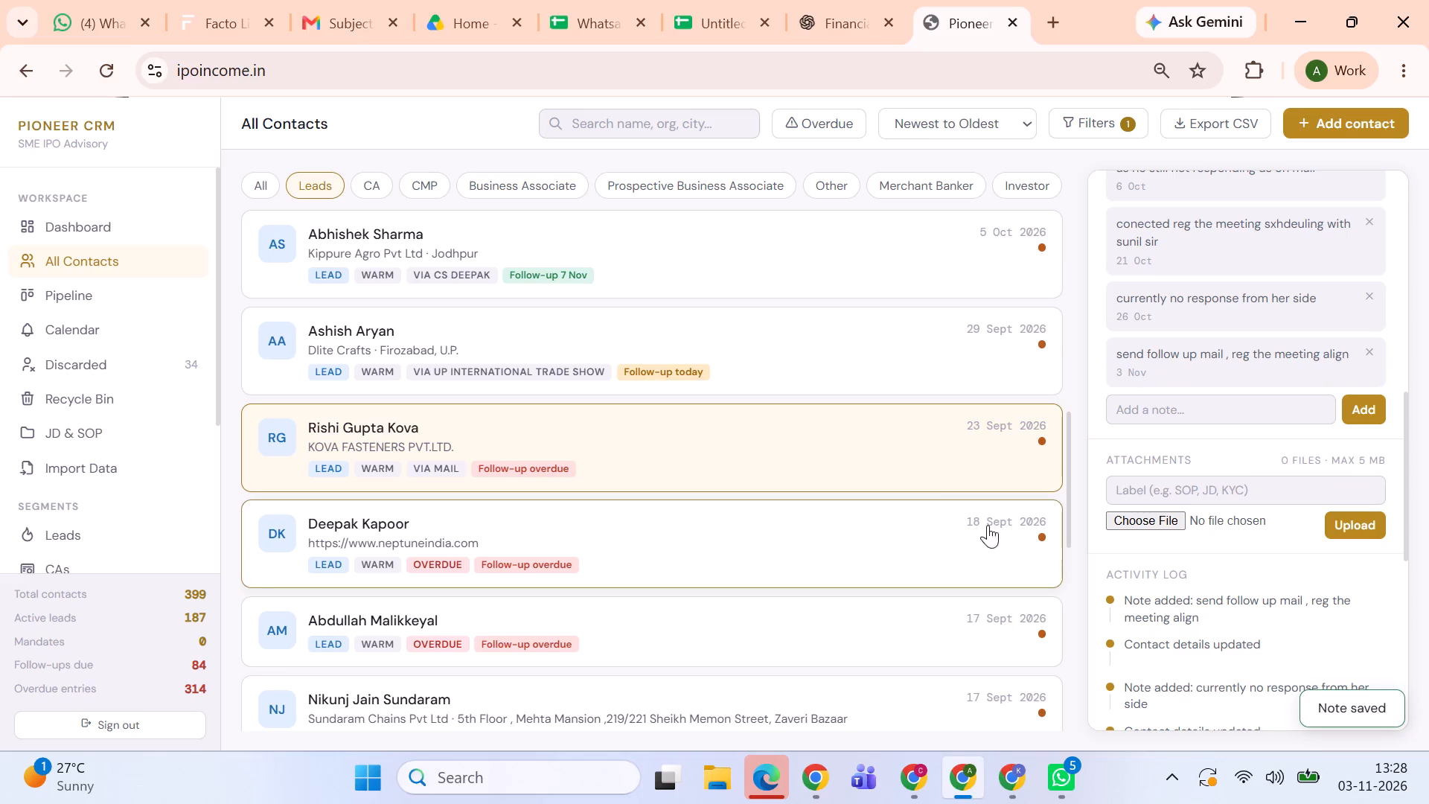
Open the KOVA FASTENERS lead's contact details for editing and go to its follow-up date.
scroll(1209, 398, up, 4)
click(1326, 193)
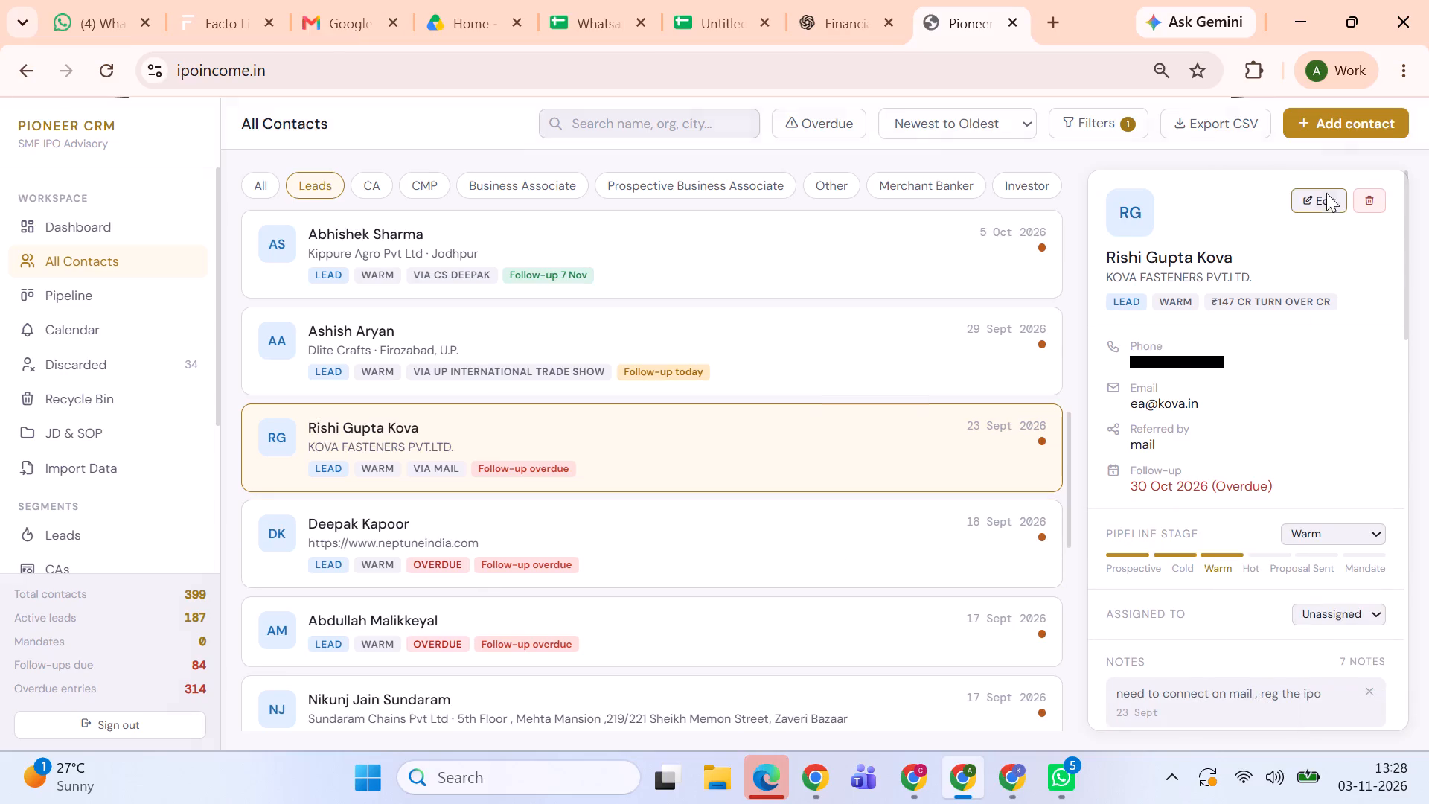
click(927, 451)
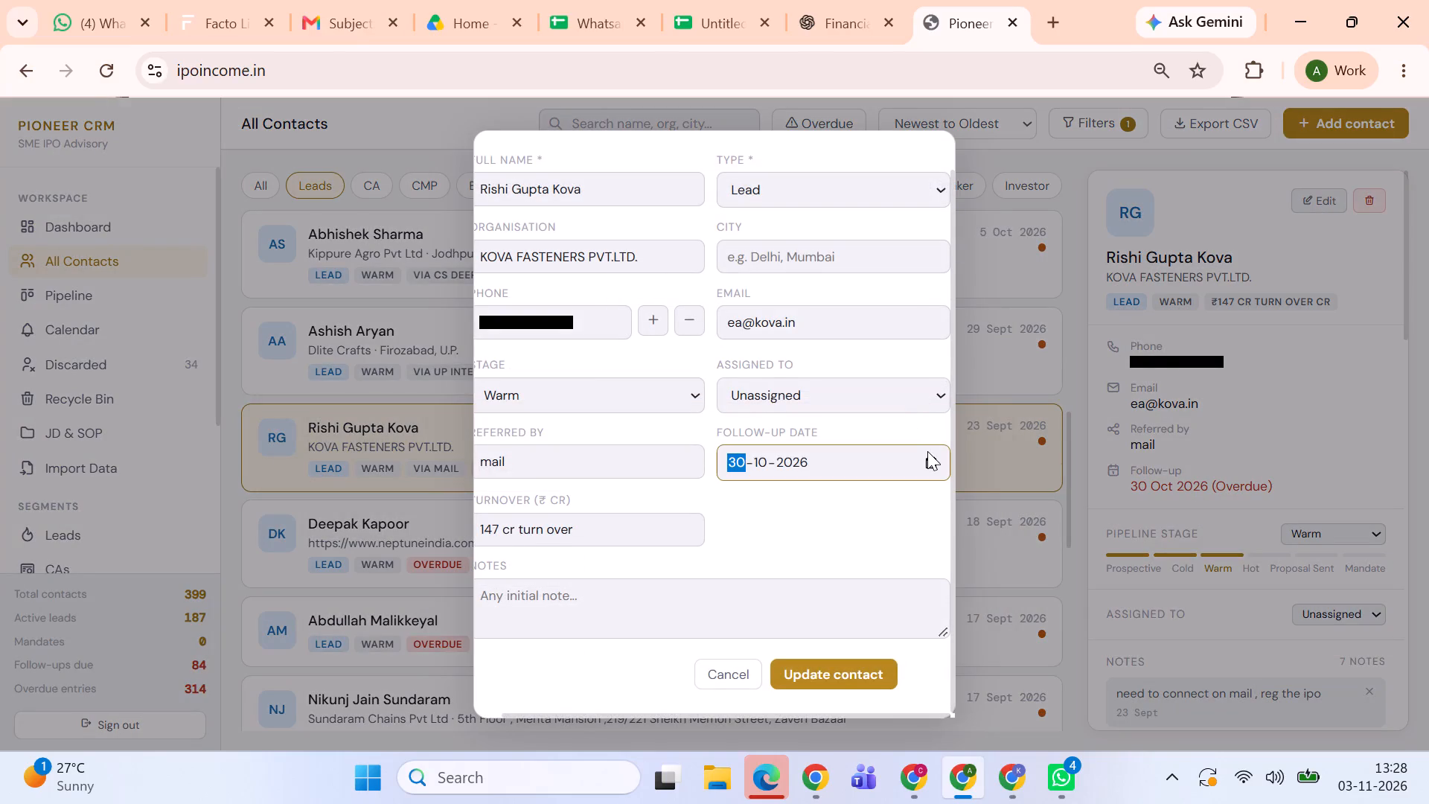
click(927, 451)
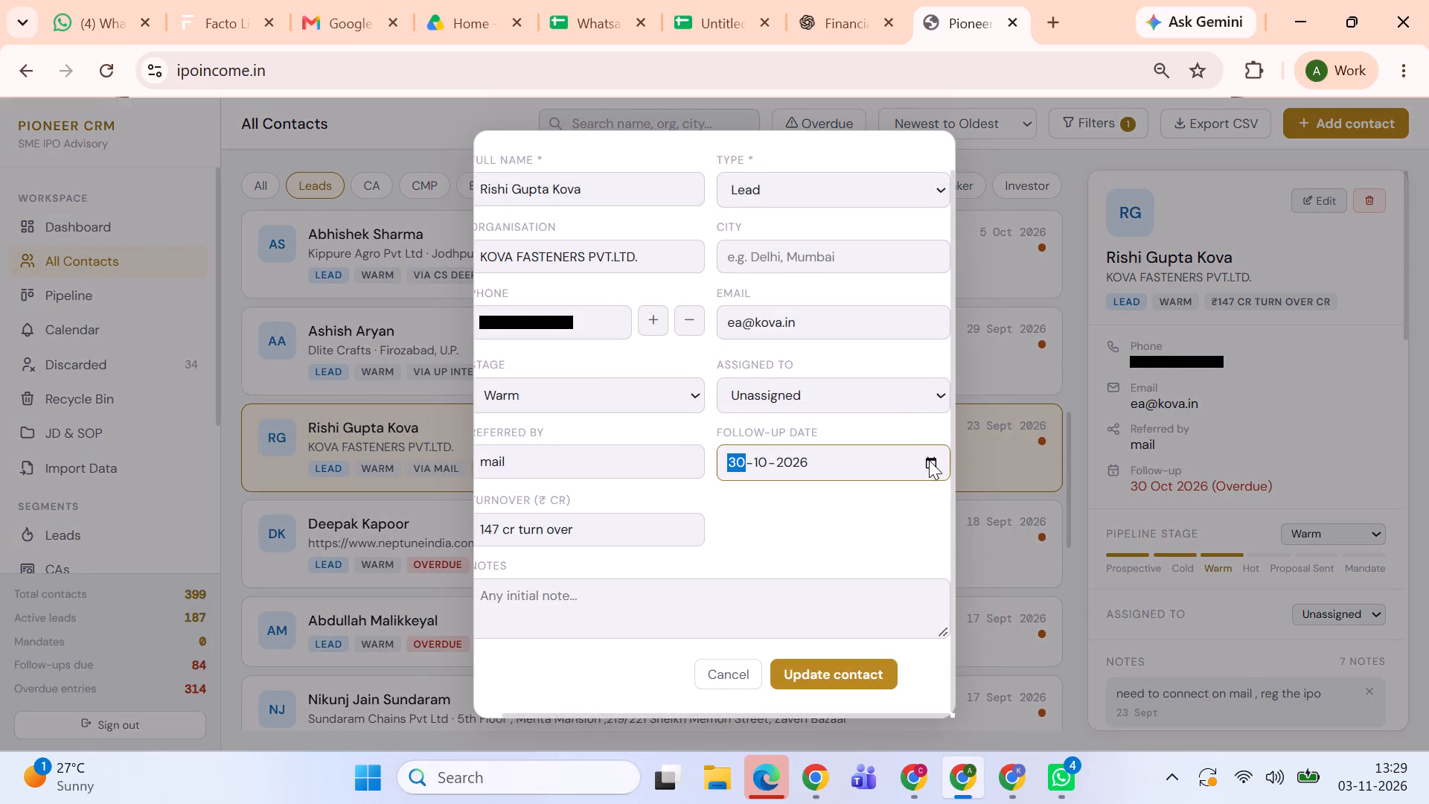
Set the KOVA FASTENERS lead's follow-up date to 7 November 2026 and save the contact.
click(929, 460)
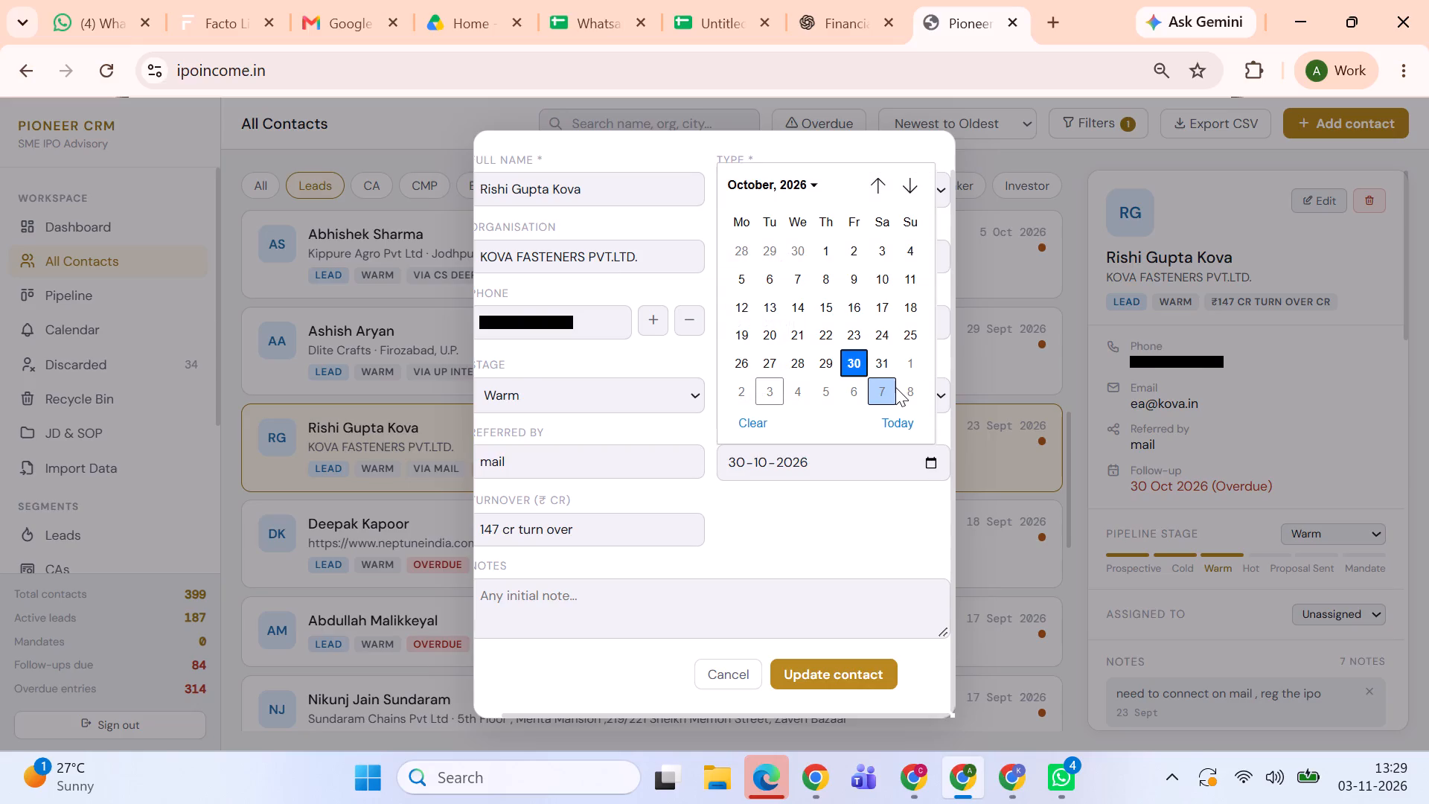
click(880, 387)
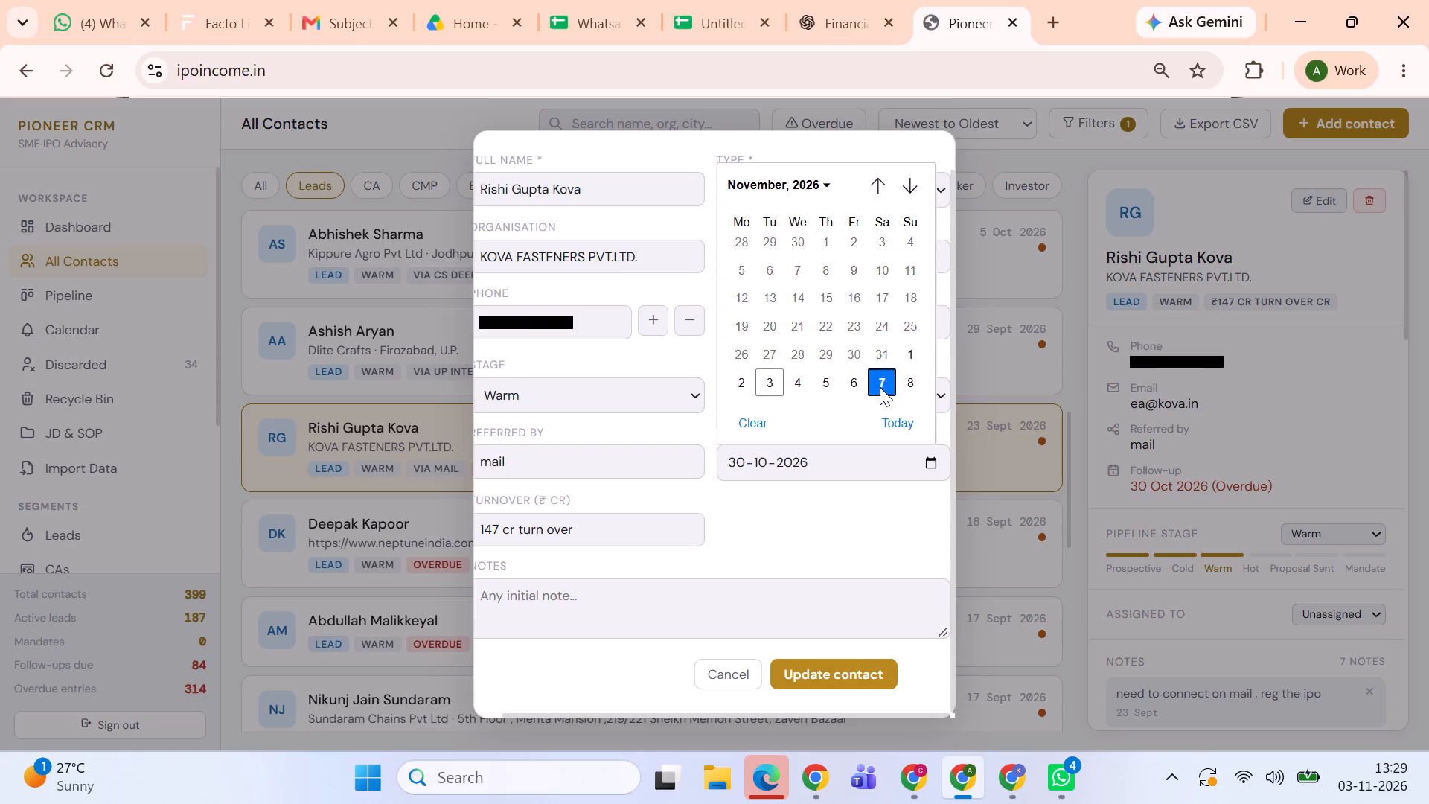
click(842, 672)
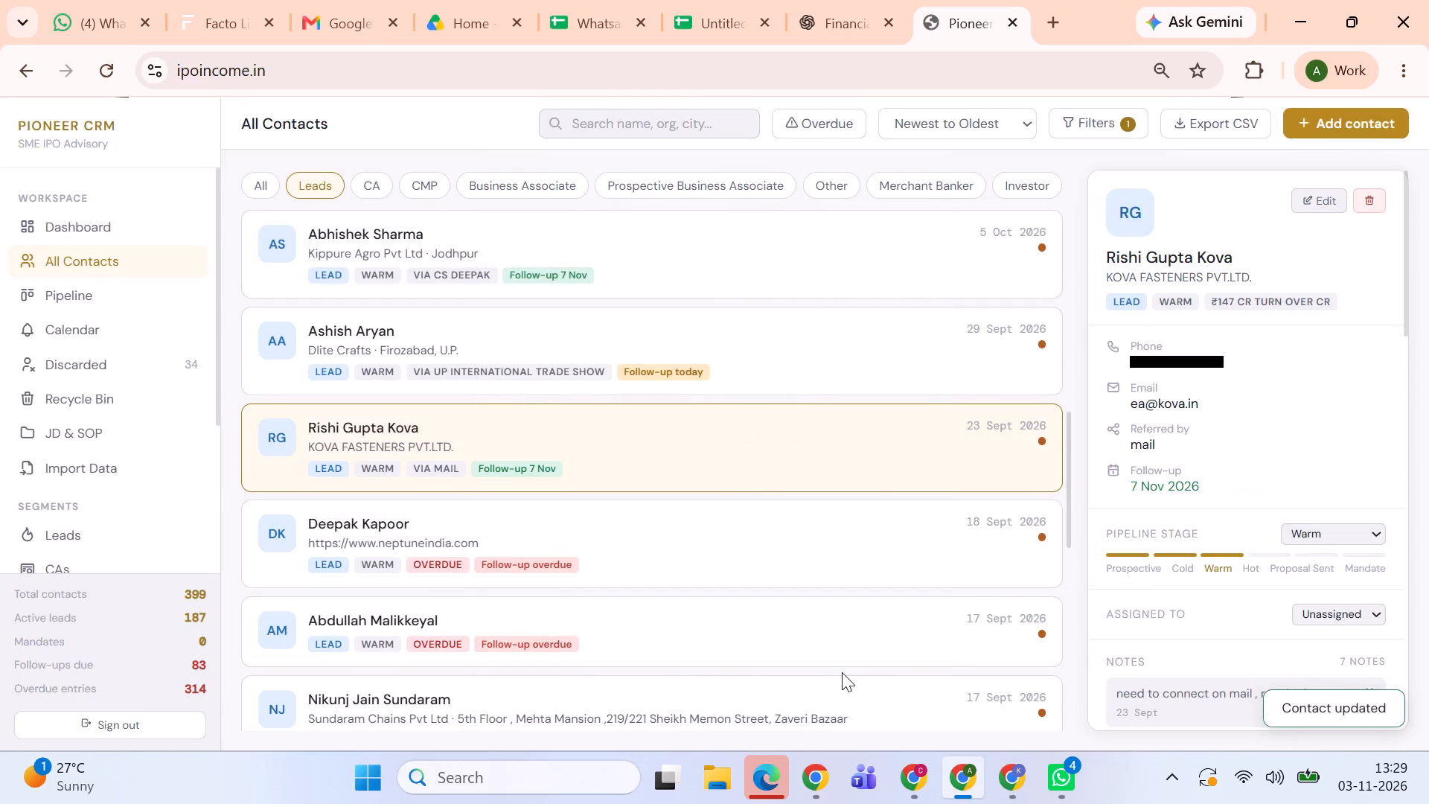
Look further down the leads list for the next overdue warm lead to review.
scroll(784, 560, down, 2)
scroll(875, 575, down, 2)
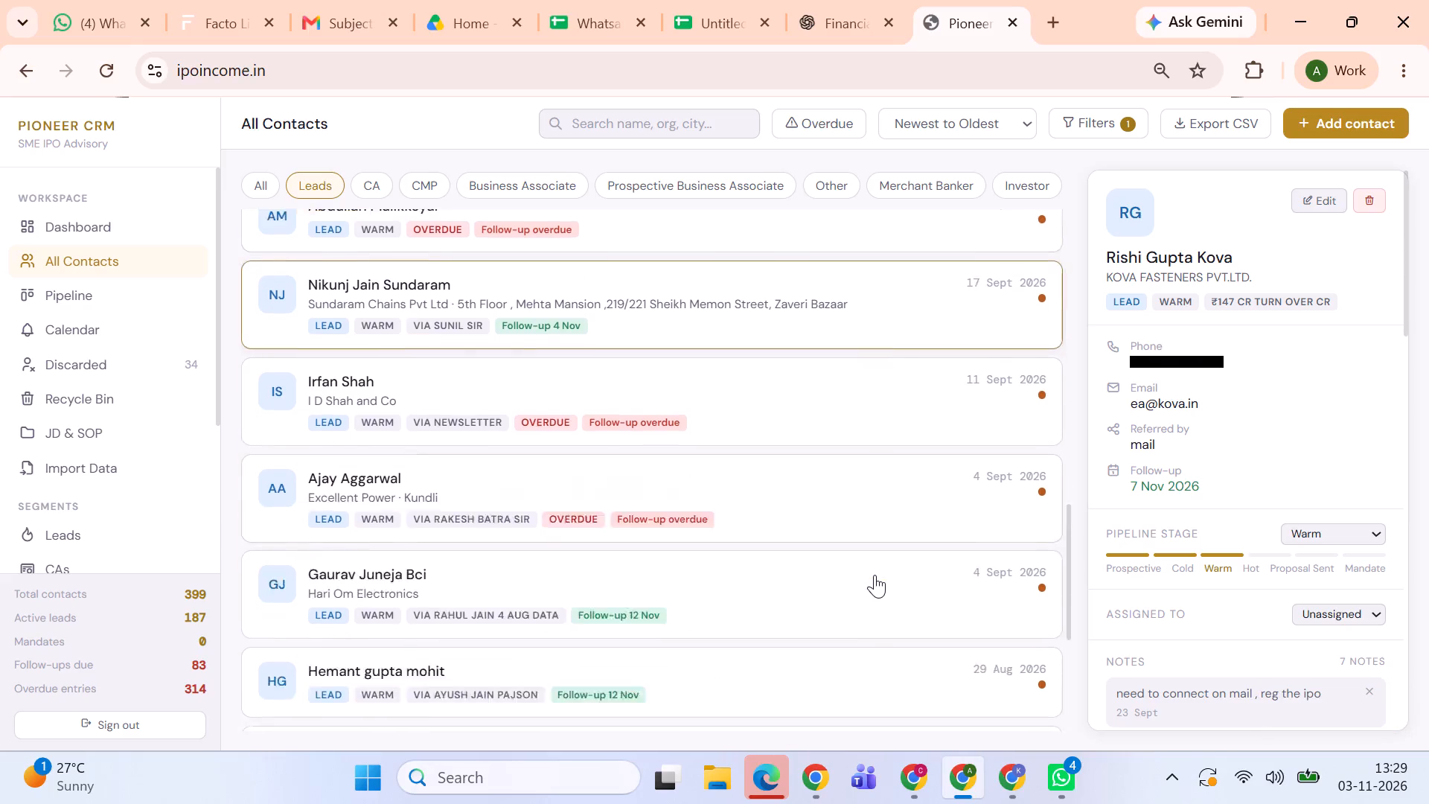
Check the oldest warm leads for overdue follow-ups and open the sai glazing (schuco) lead in Gurgaon.
scroll(875, 575, down, 5)
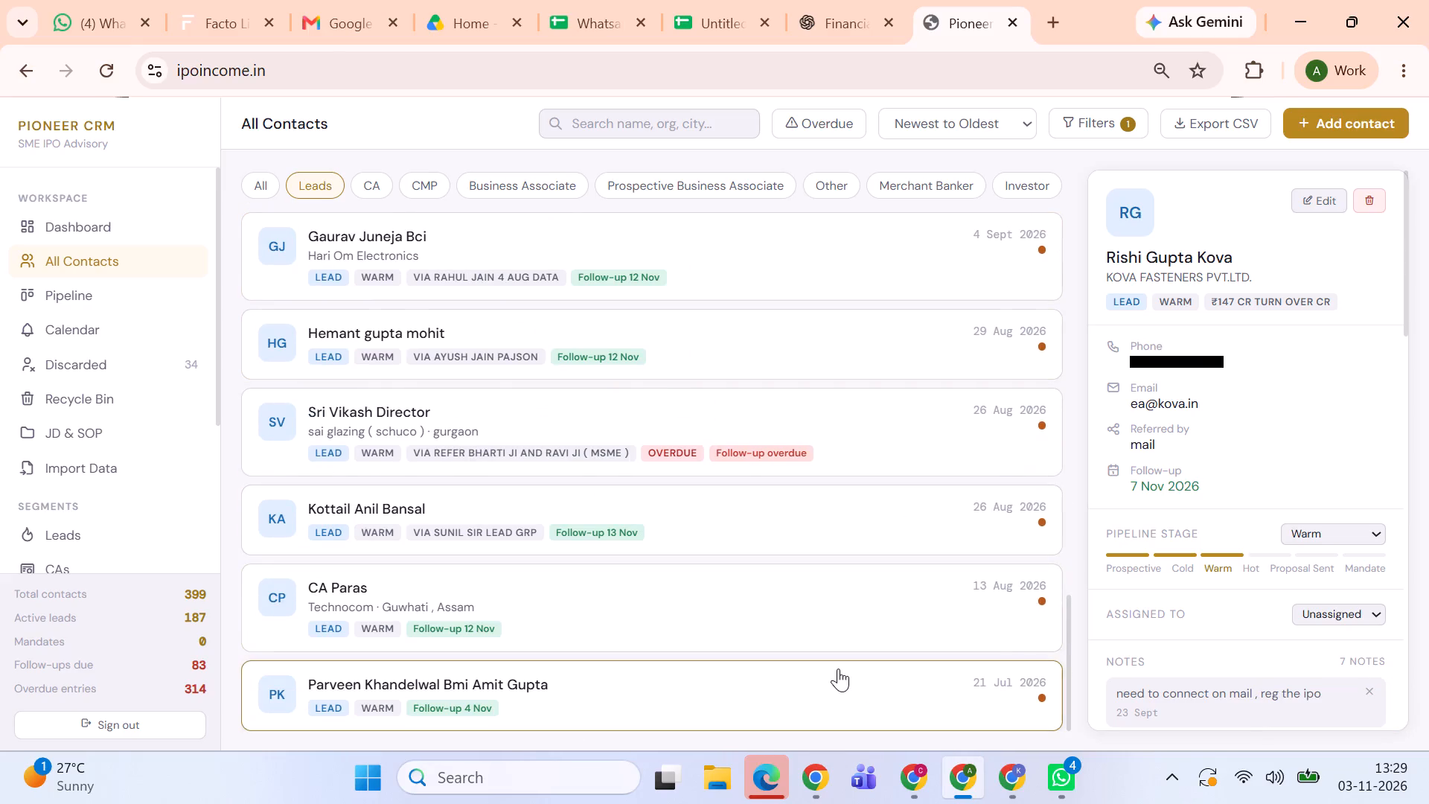
scroll(838, 669, up, 1)
scroll(857, 632, down, 3)
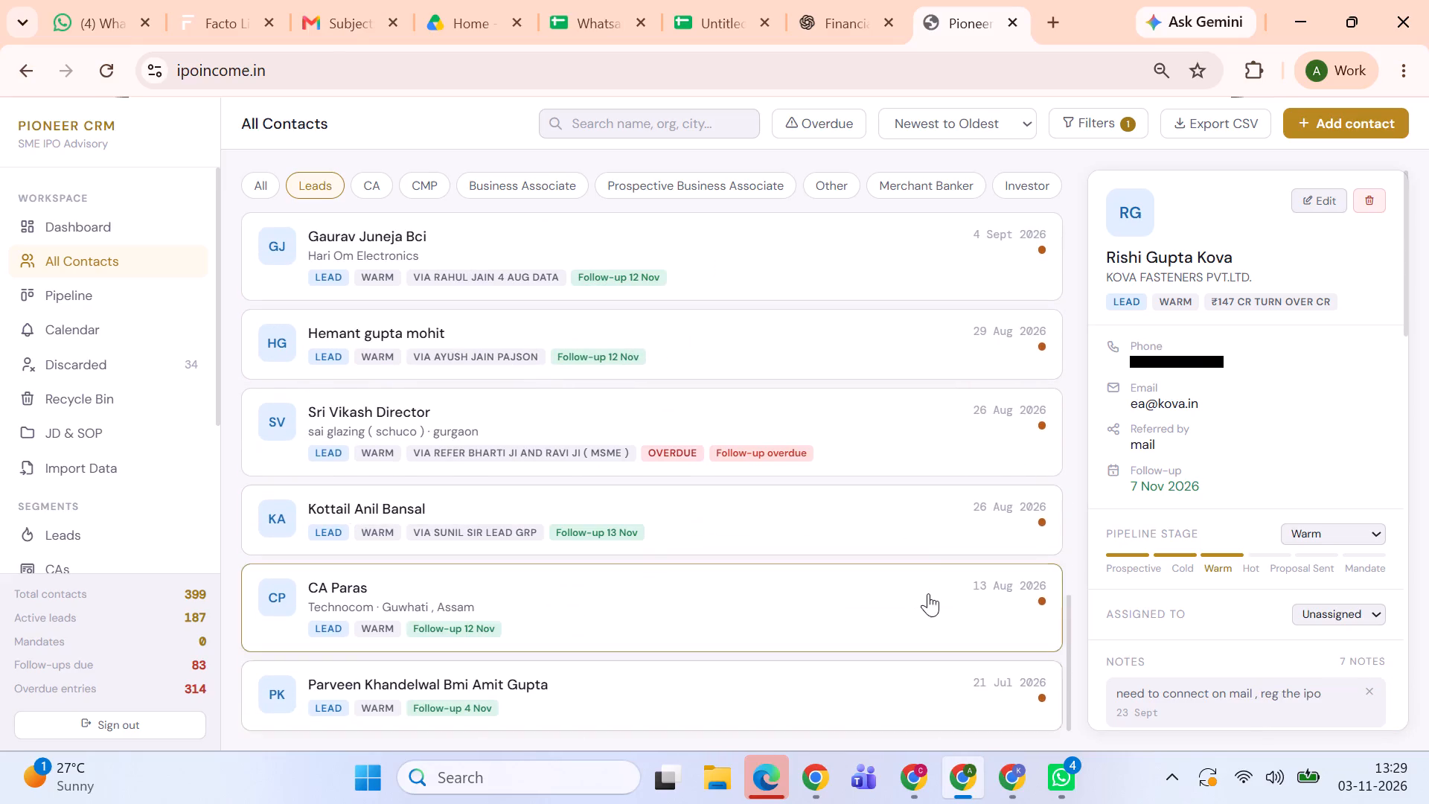
scroll(928, 593, up, 1)
click(971, 499)
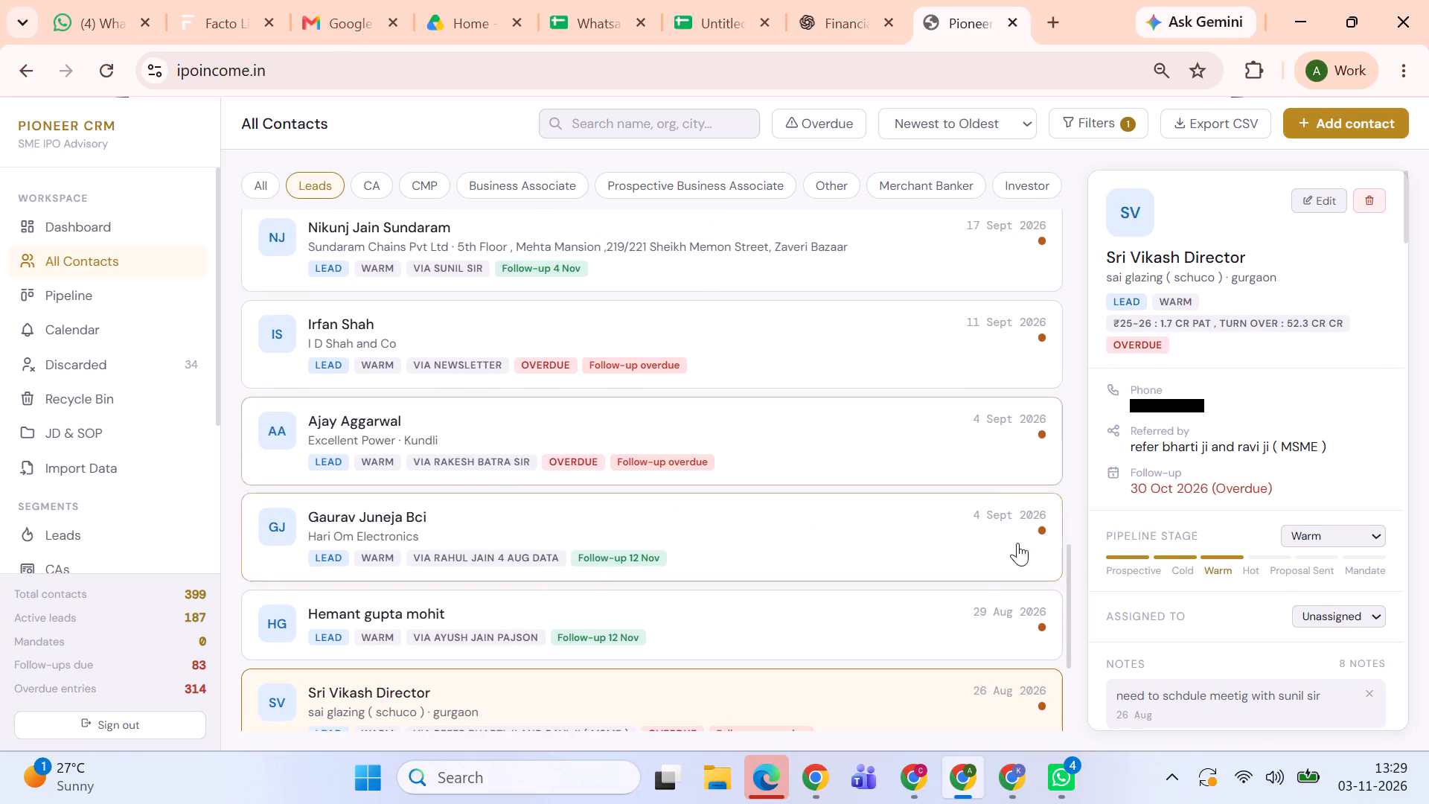
scroll(877, 473, up, 1)
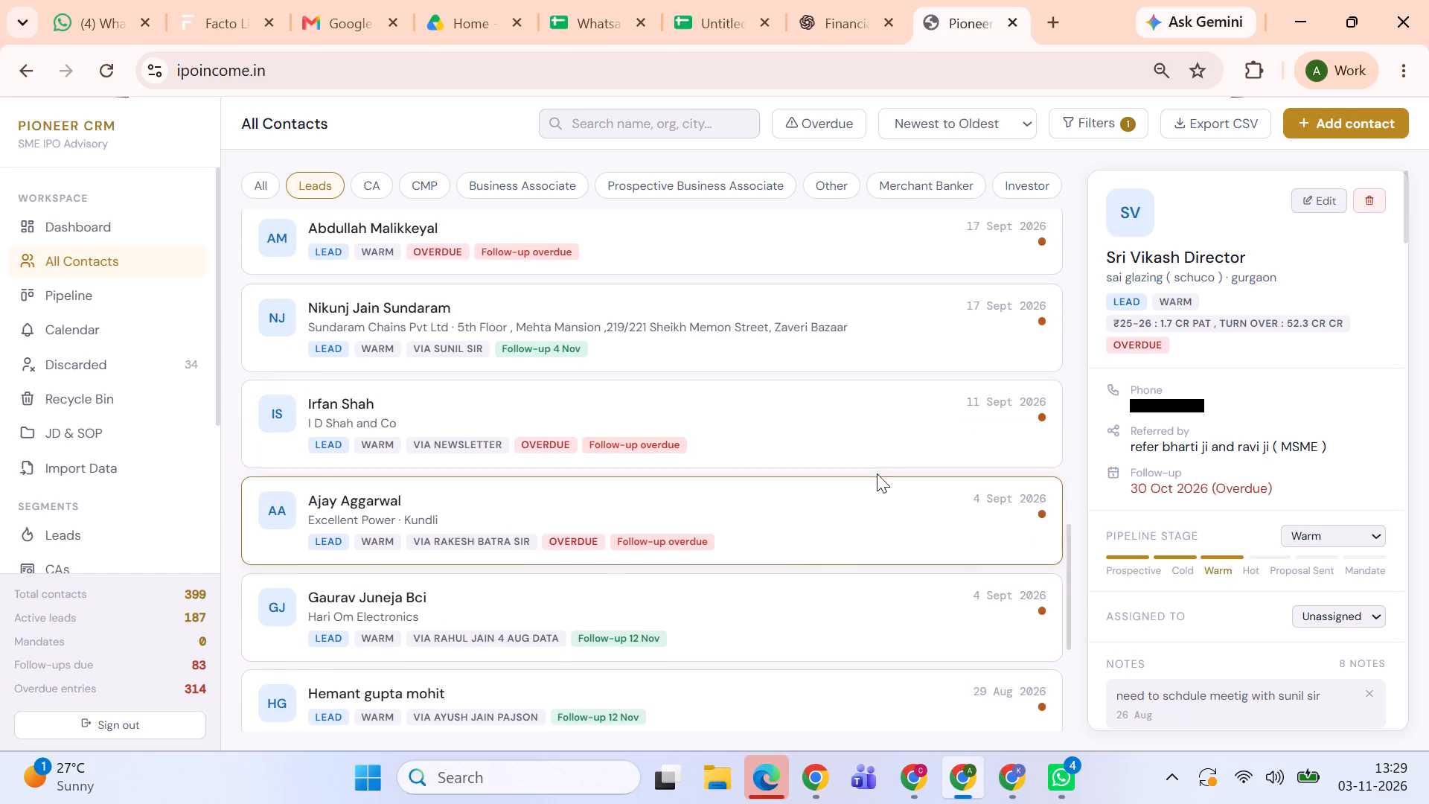
click(824, 523)
click(841, 421)
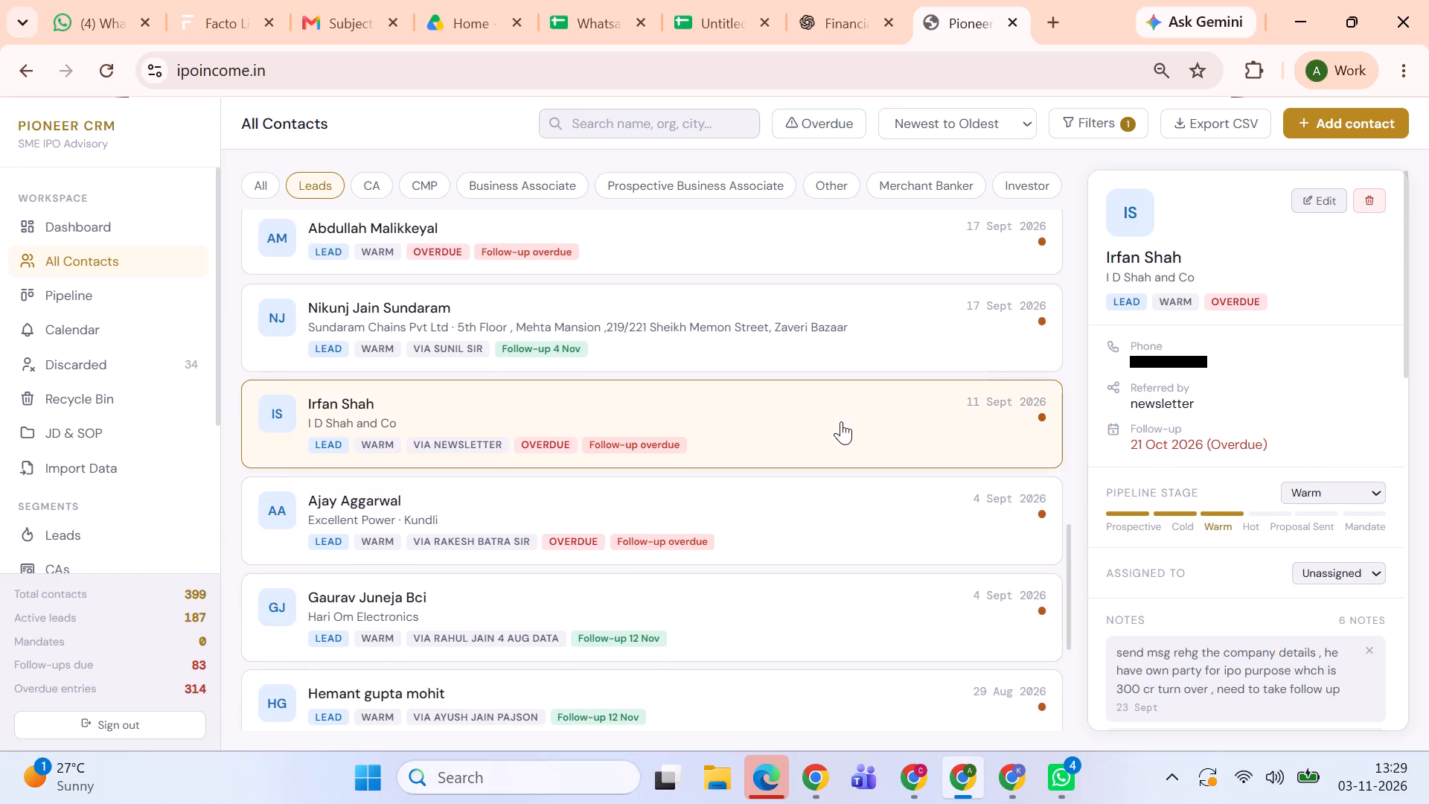
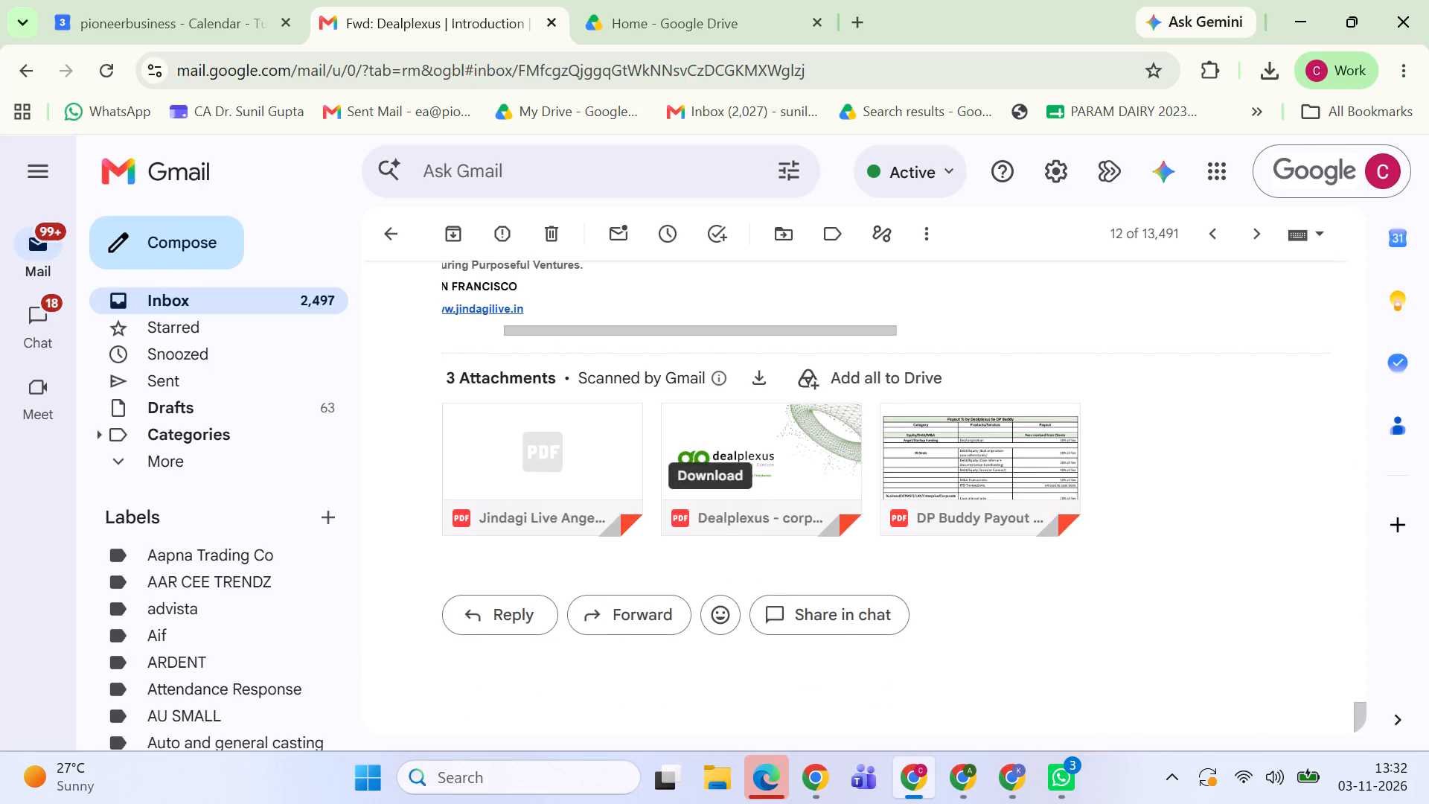
Review the body of the forwarded Dealplexus introduction email in Gmail, covering the payout structure and reference links above the attachments.
scroll(597, 382, up, 5)
scroll(597, 382, right, 3)
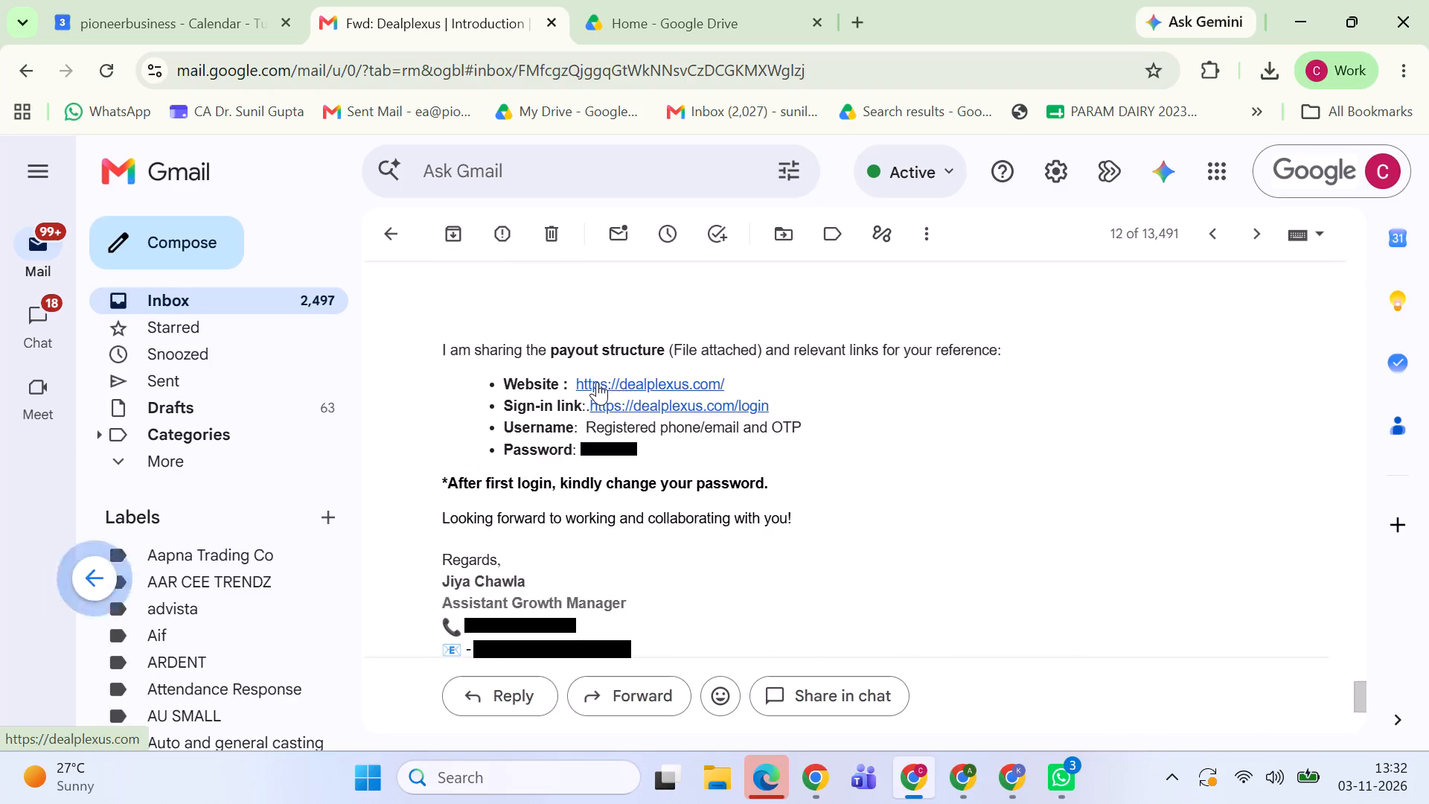
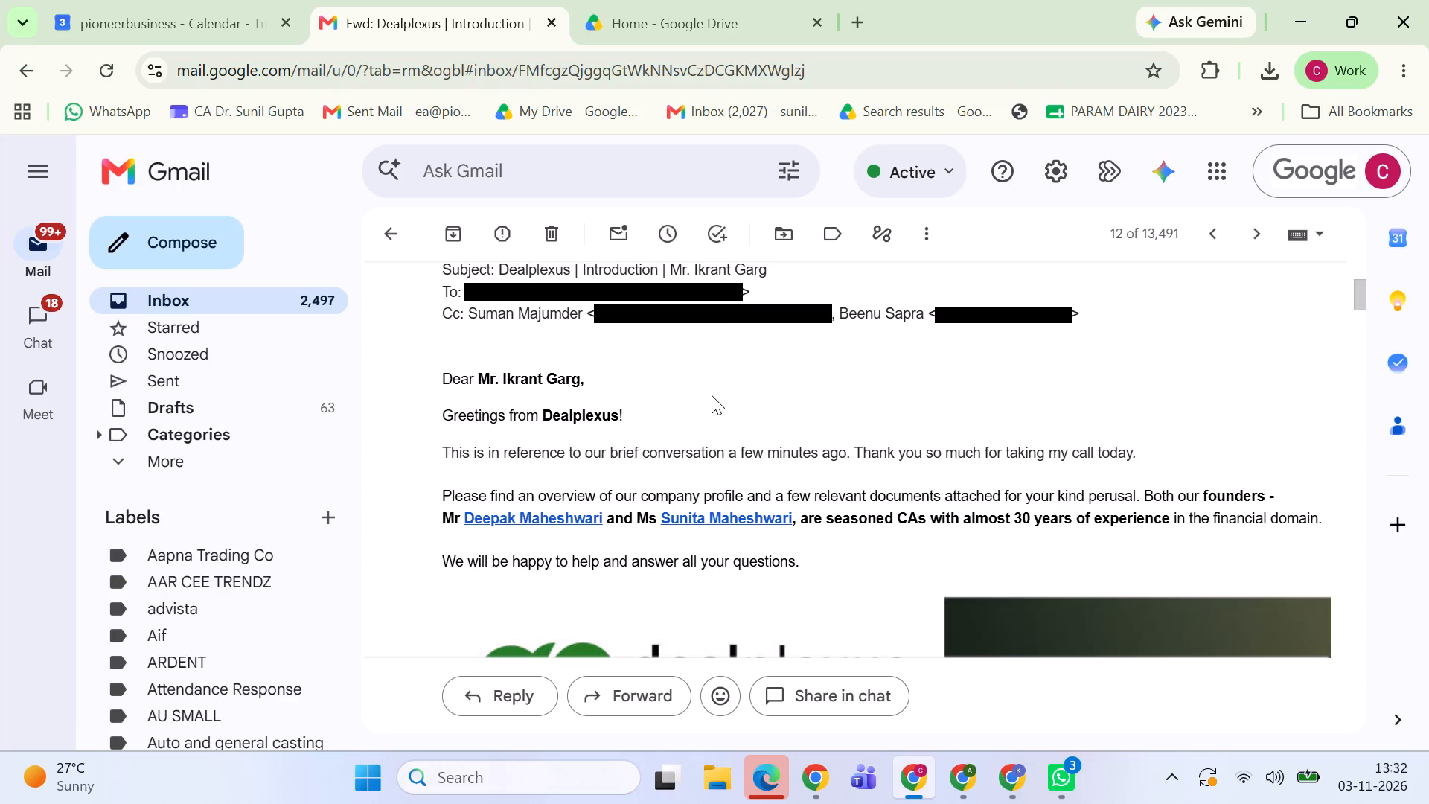
Check the sender, recipient, date and subject details of the forwarded Dealplexus introduction email.
scroll(712, 395, down, 1)
scroll(712, 395, up, 2)
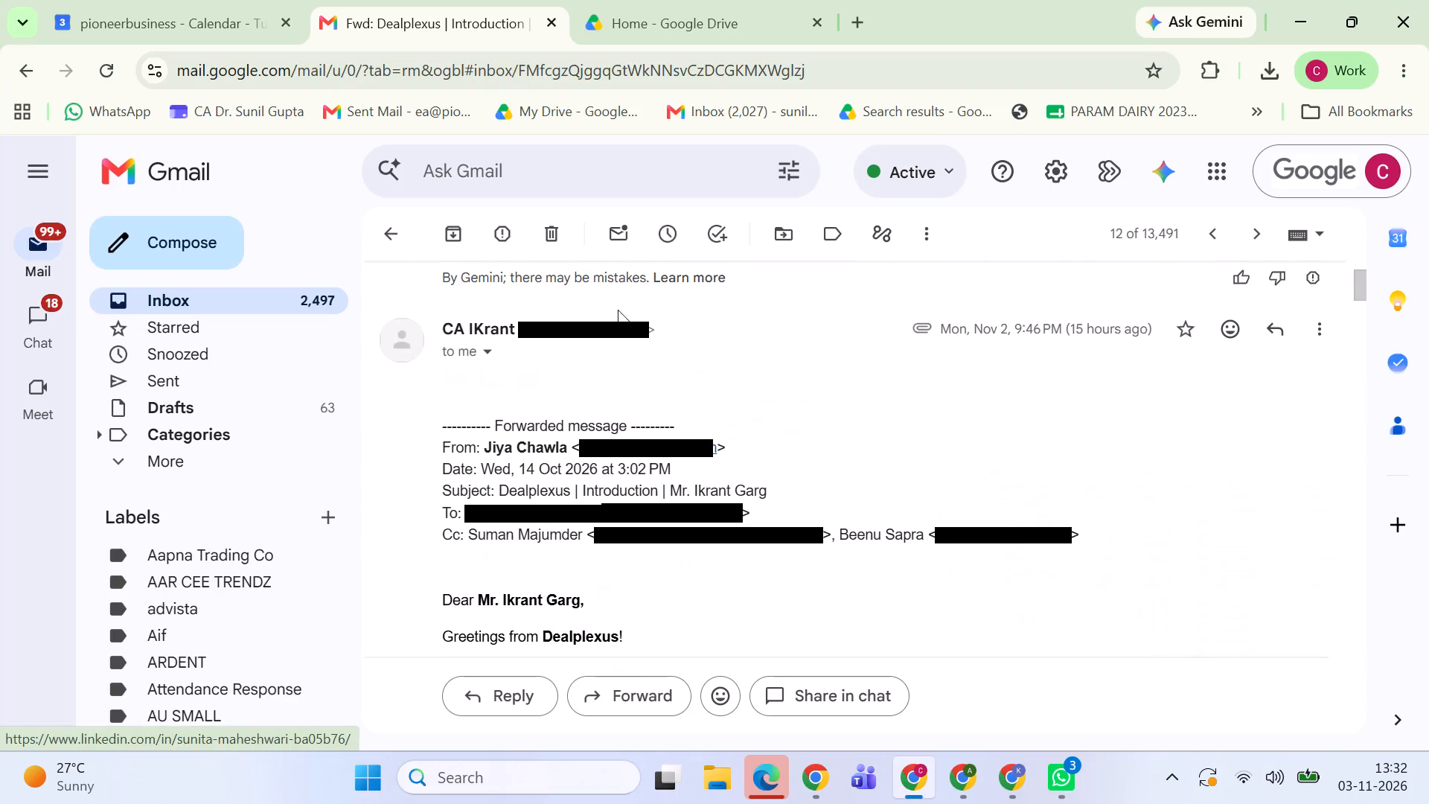
click(493, 351)
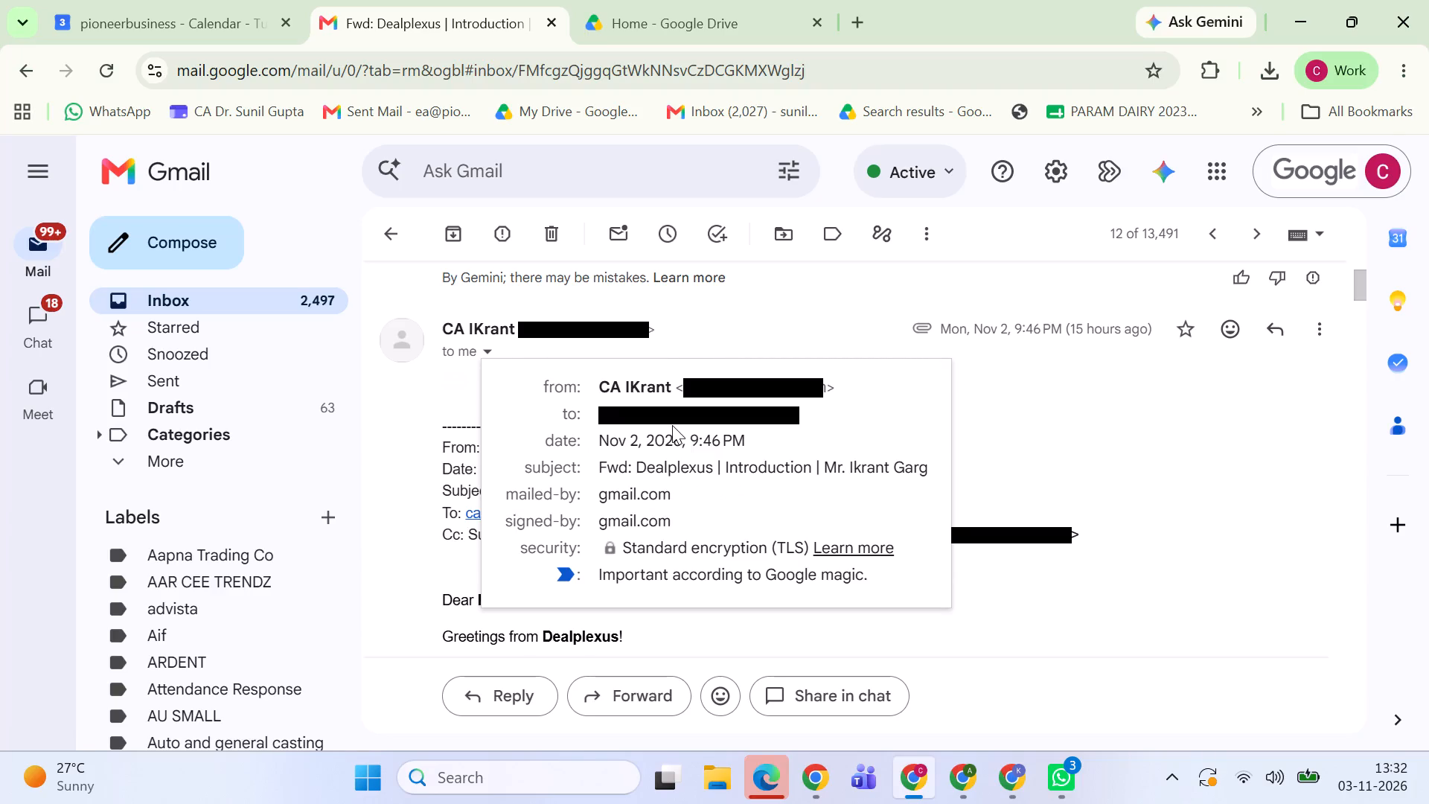
click(1052, 386)
Read the original message's header, greeting and founders' introduction in the Dealplexus email, continuing into the company brochure image below.
scroll(866, 518, down, 2)
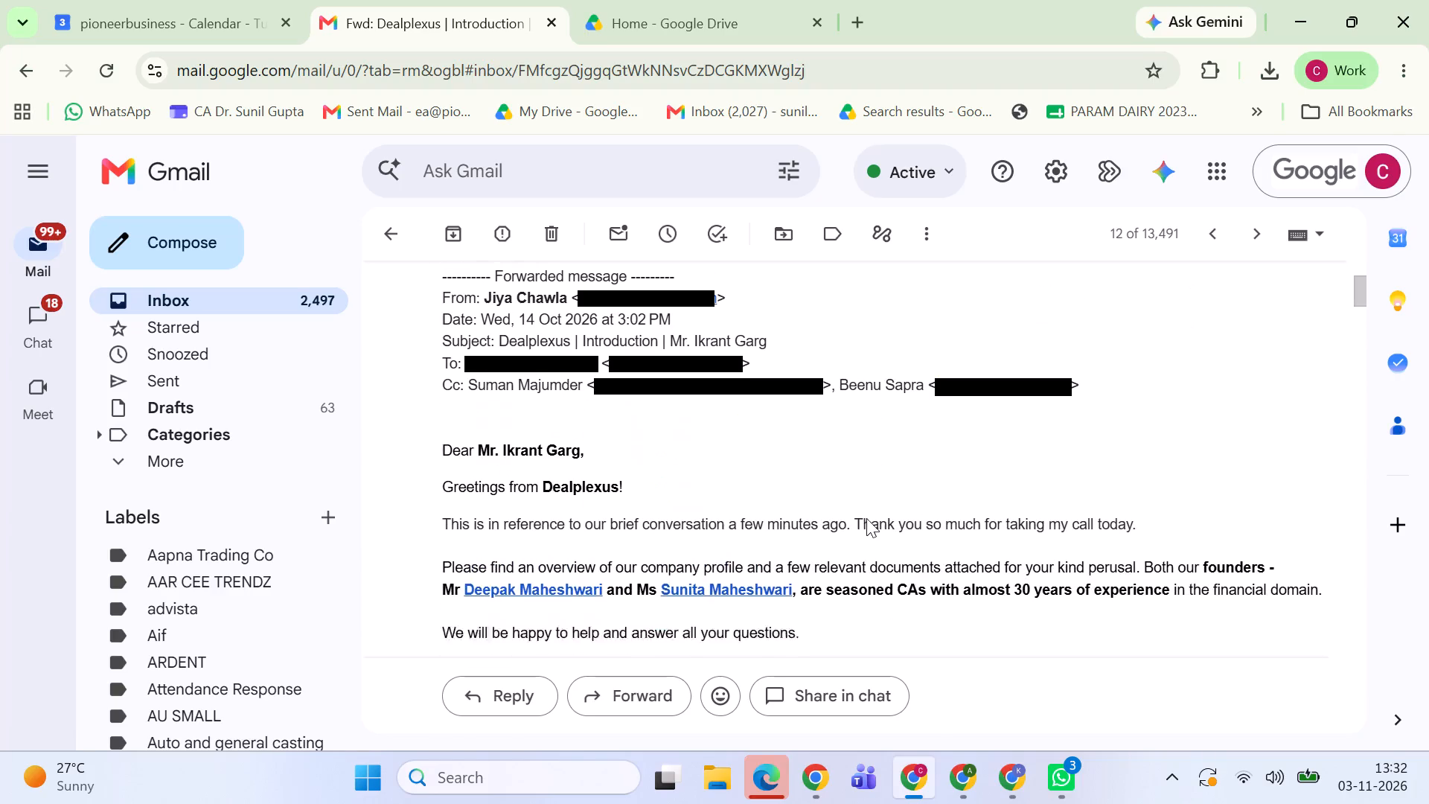
scroll(866, 518, down, 1)
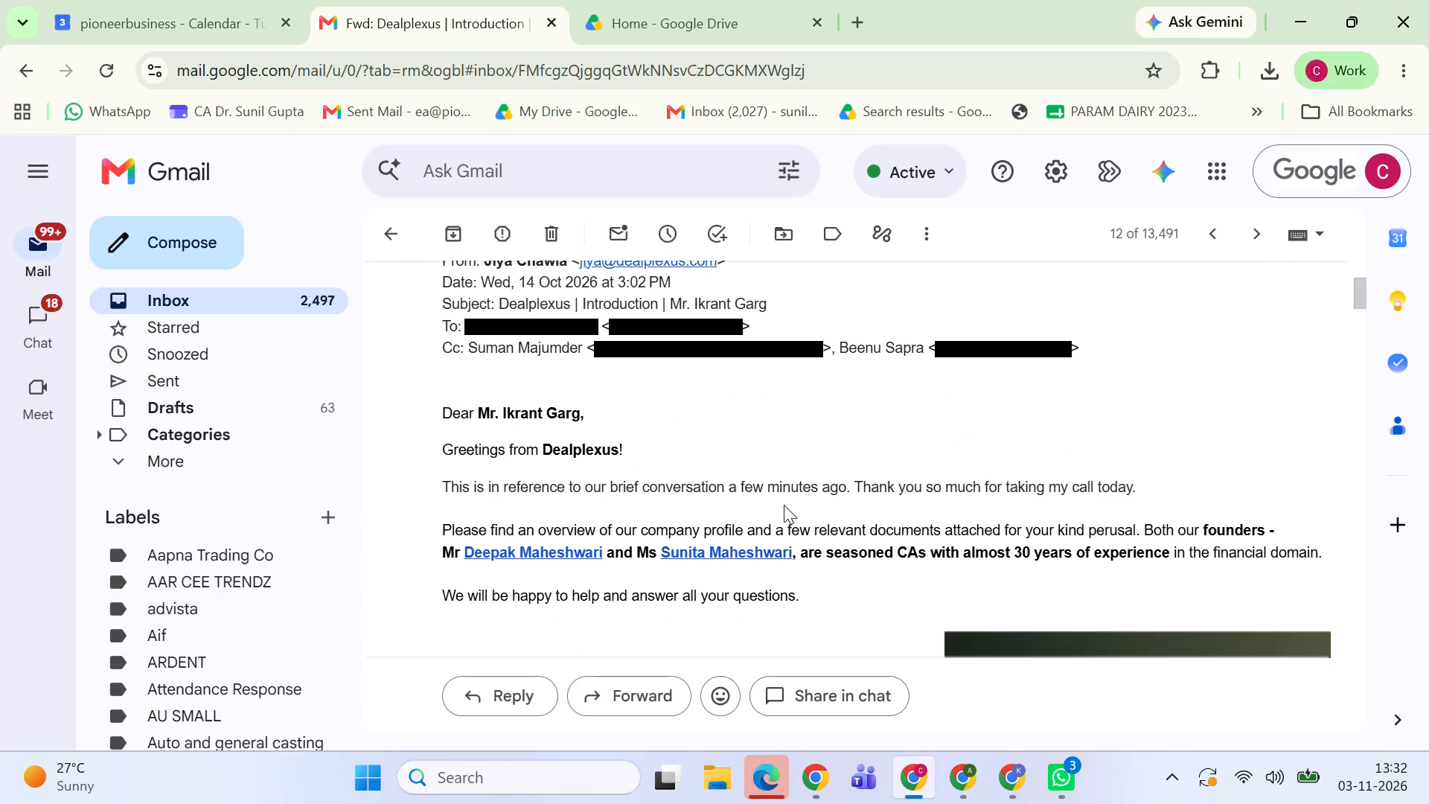
scroll(845, 504, down, 1)
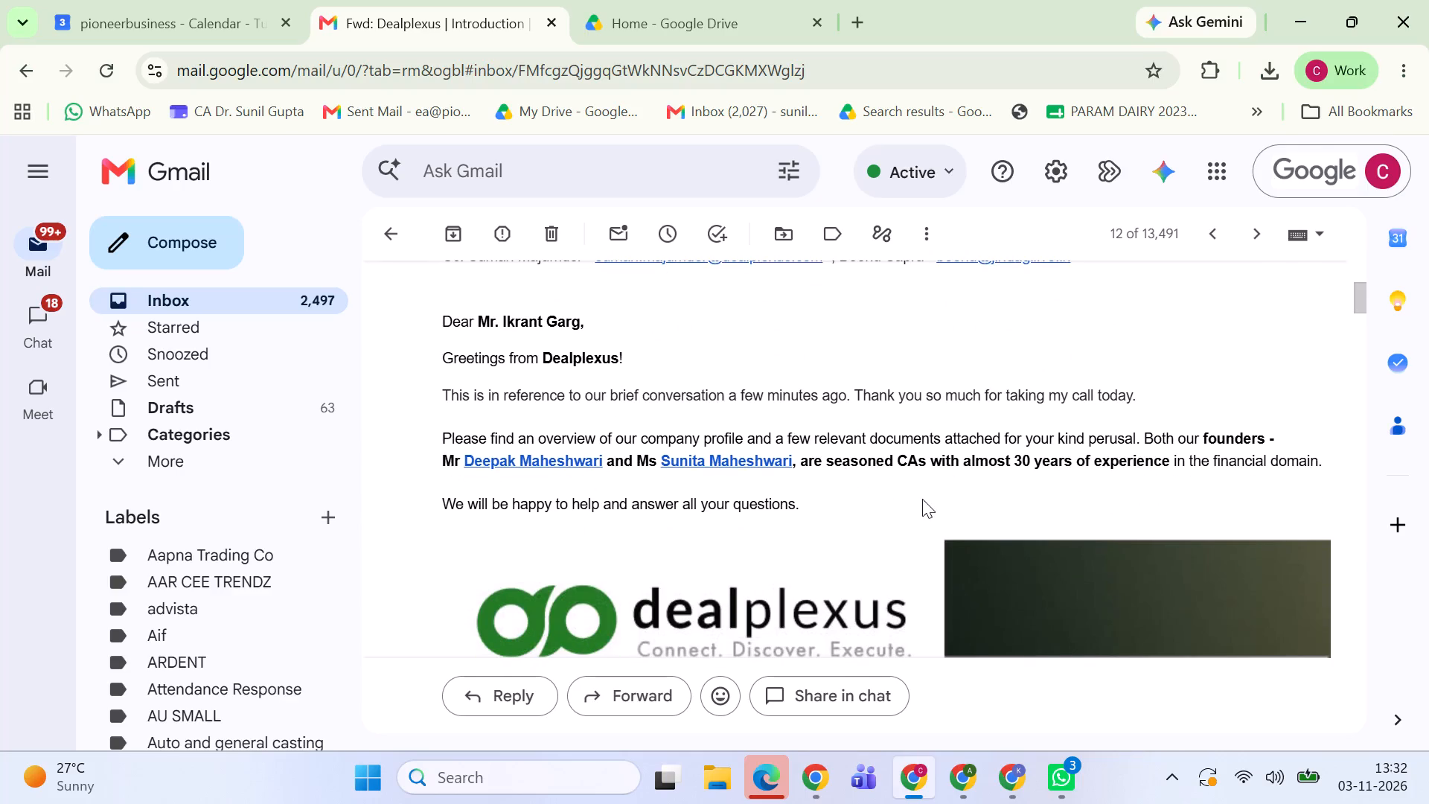
scroll(898, 493, down, 1)
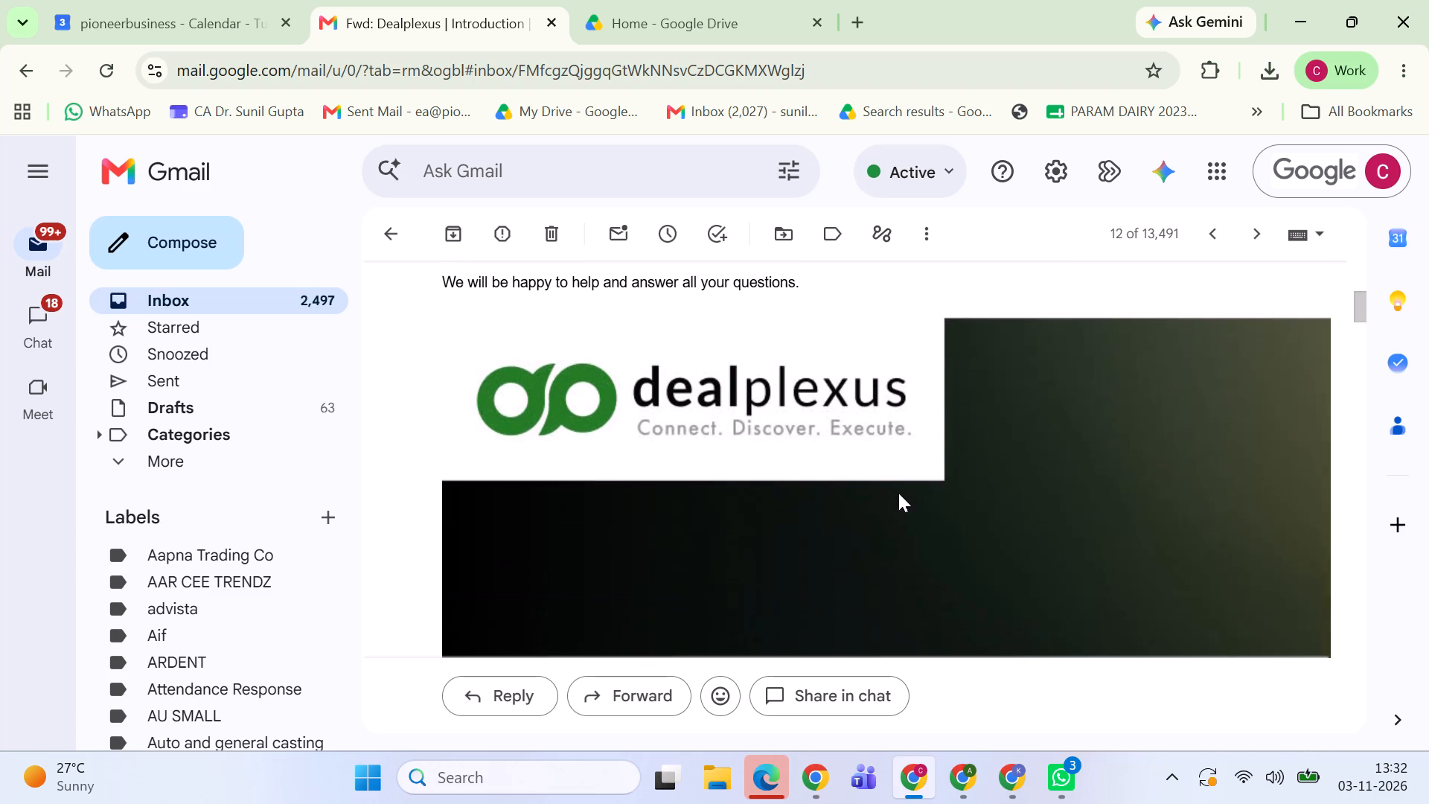
scroll(898, 493, down, 1)
scroll(791, 449, up, 1)
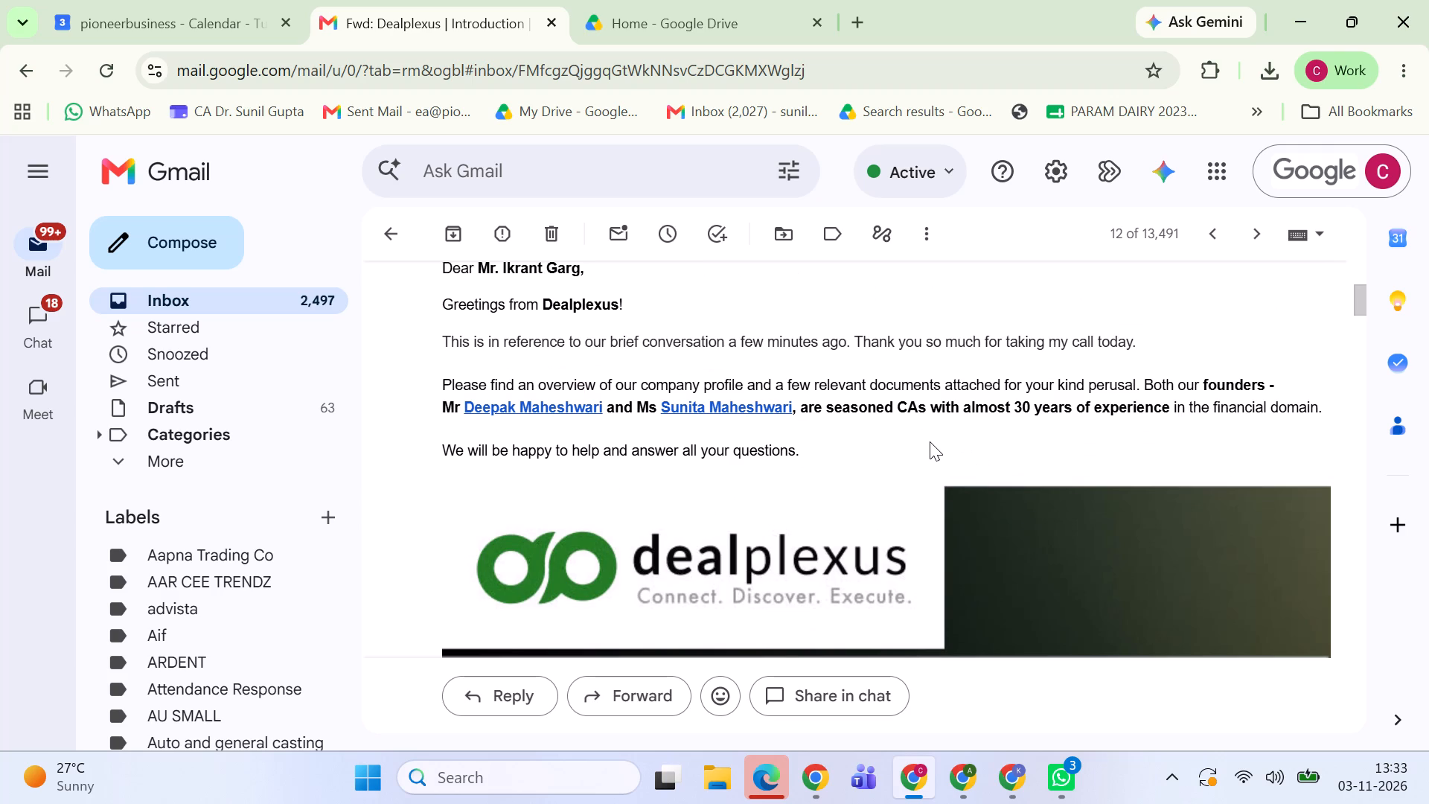
scroll(915, 497, down, 1)
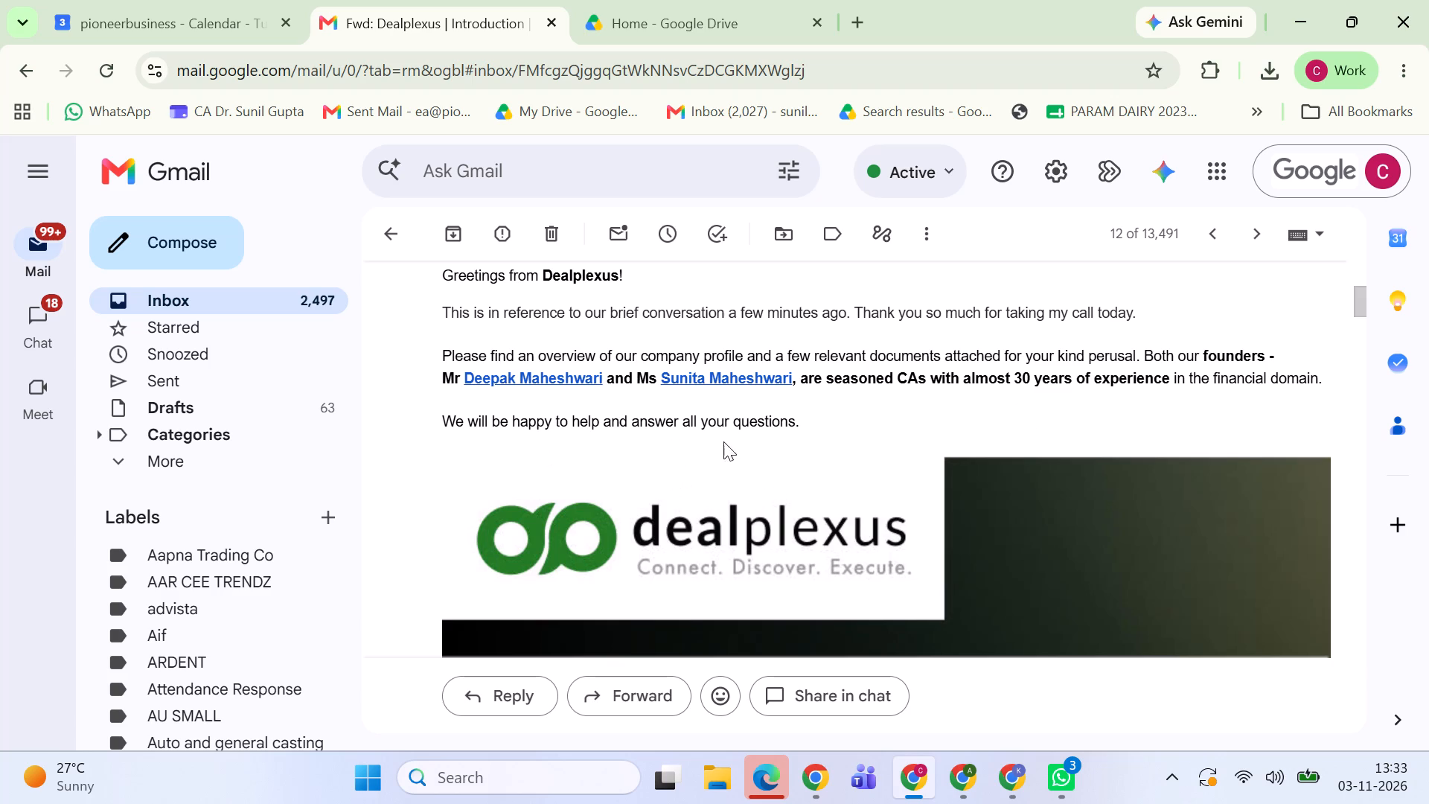
scroll(768, 443, down, 9)
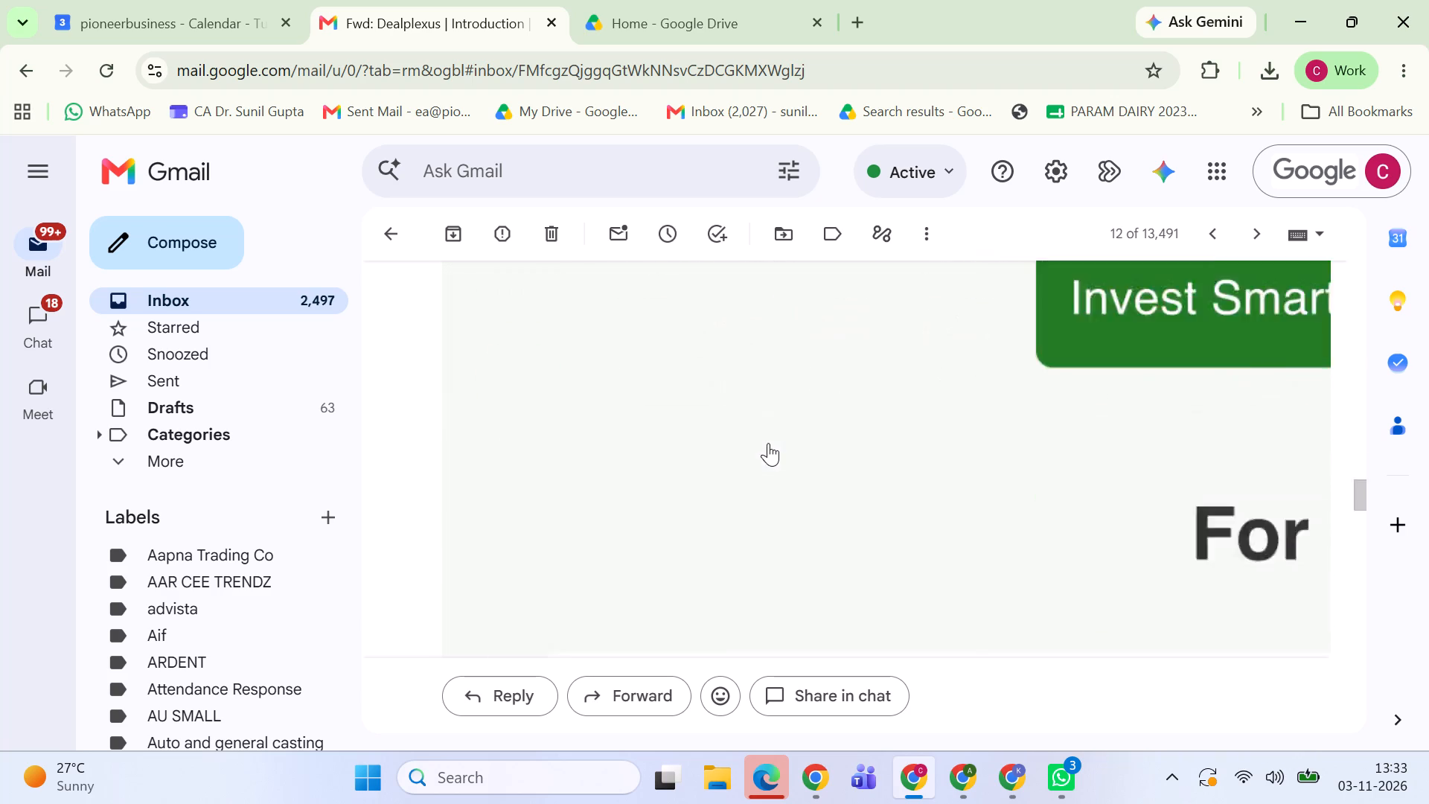
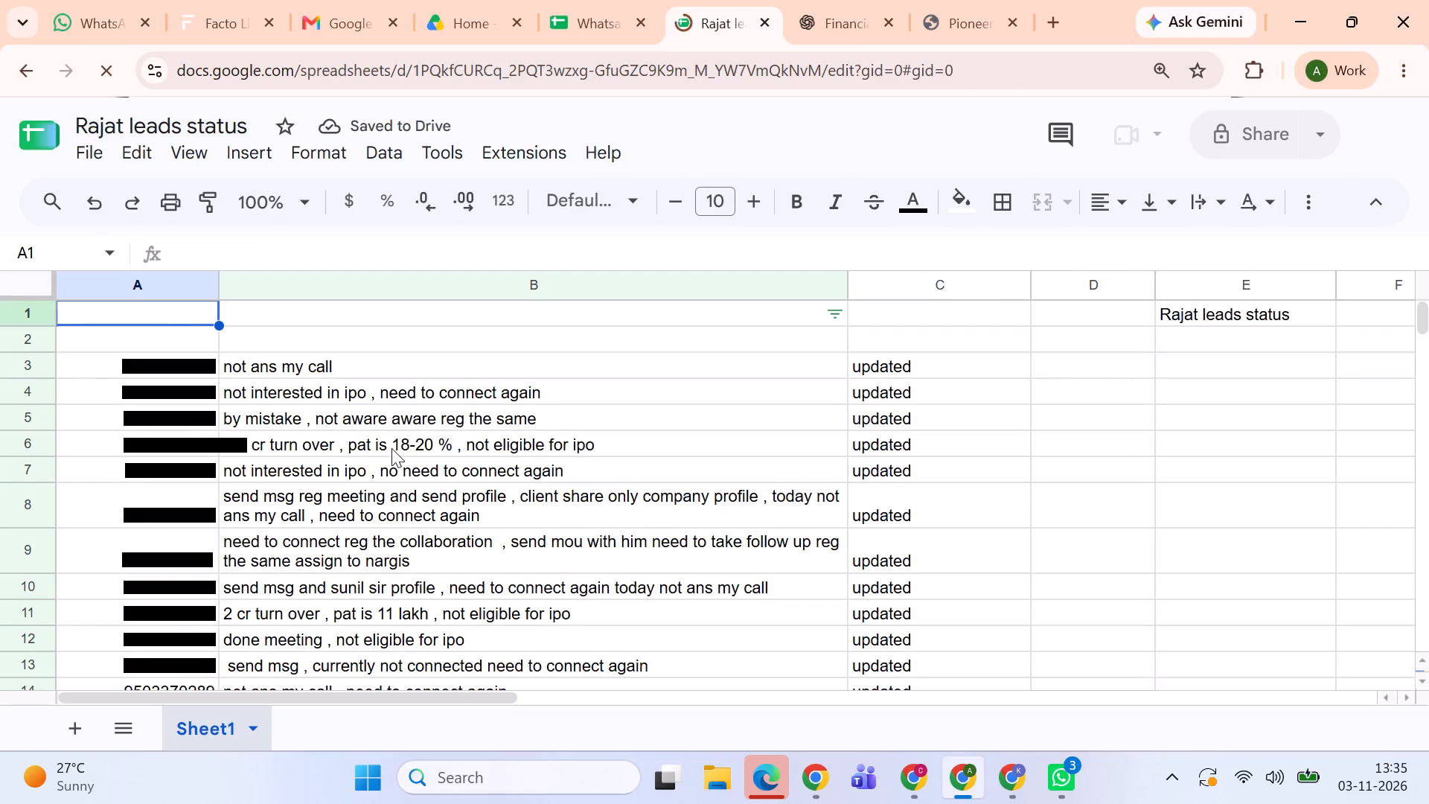
Review the call remarks and update statuses for all lead rows in the Rajat leads status spreadsheet.
scroll(607, 489, down, 3)
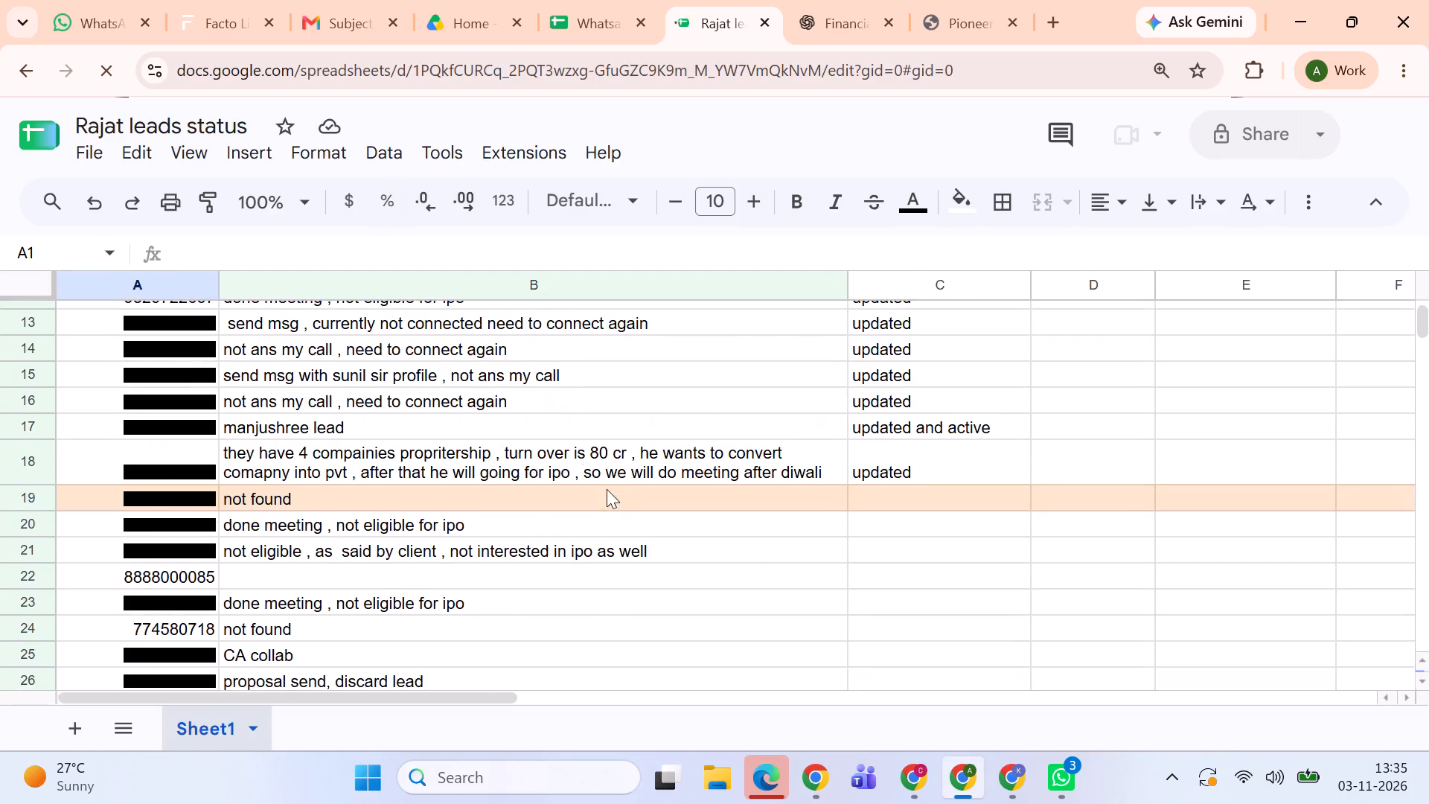
scroll(613, 599, down, 3)
scroll(537, 584, down, 2)
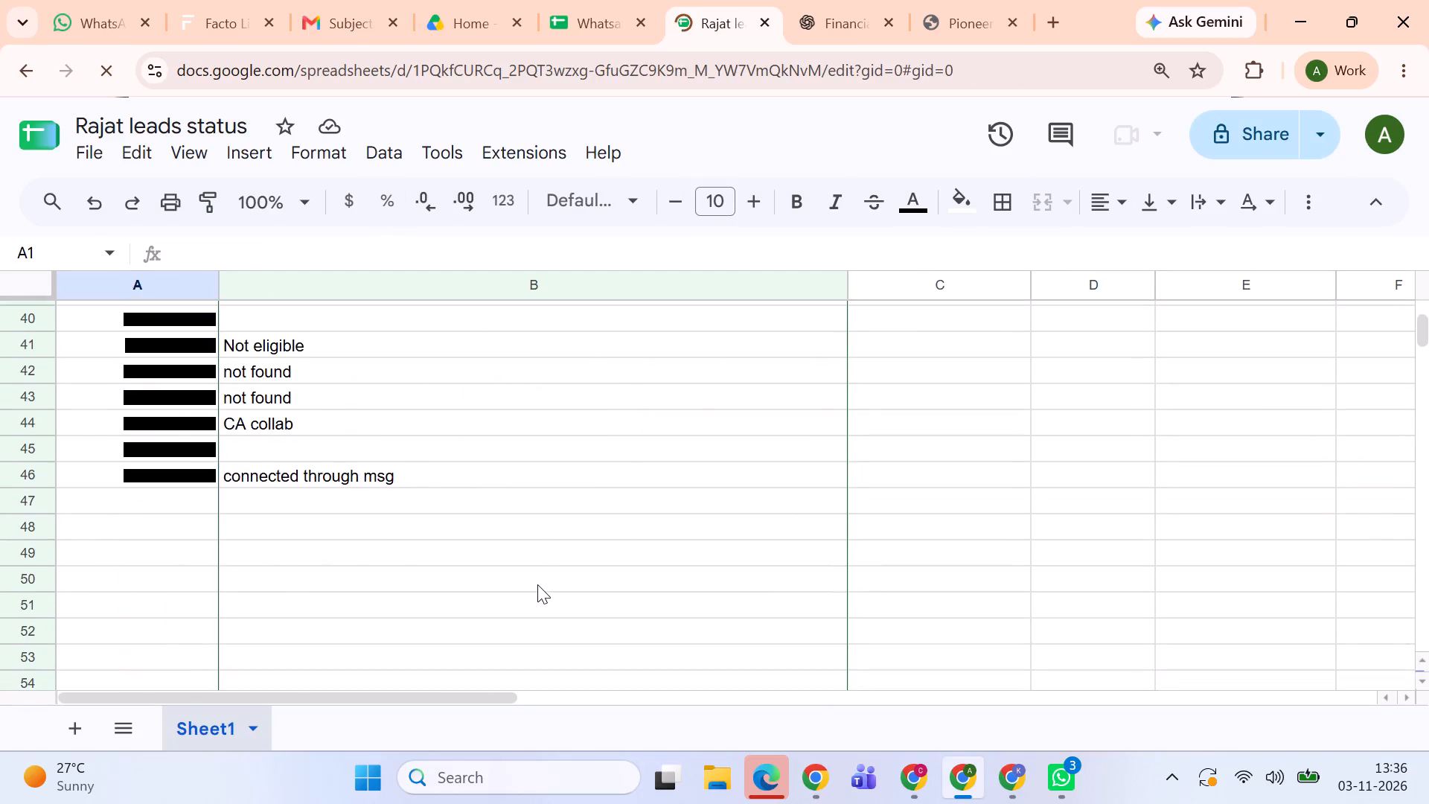
scroll(537, 584, up, 3)
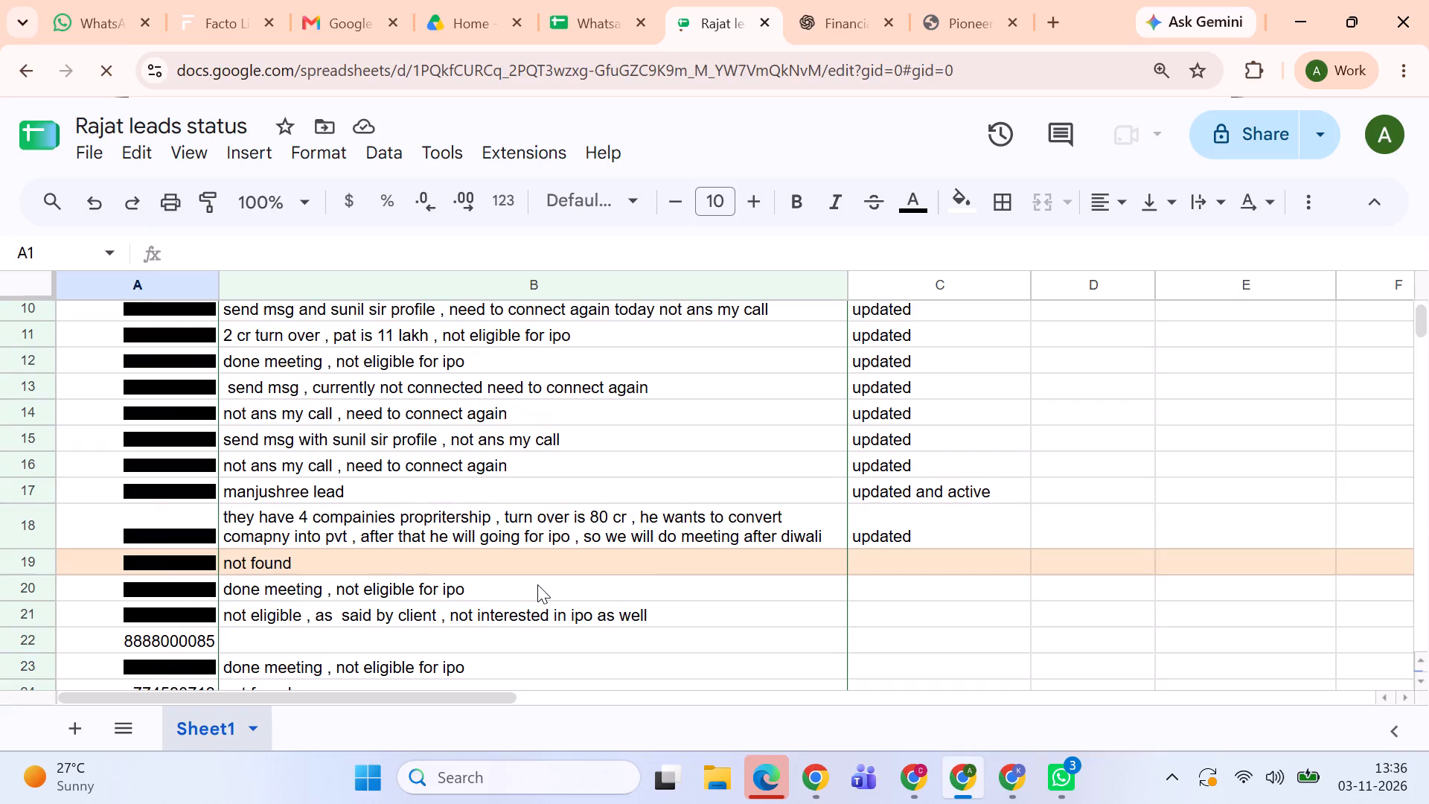
scroll(537, 584, up, 3)
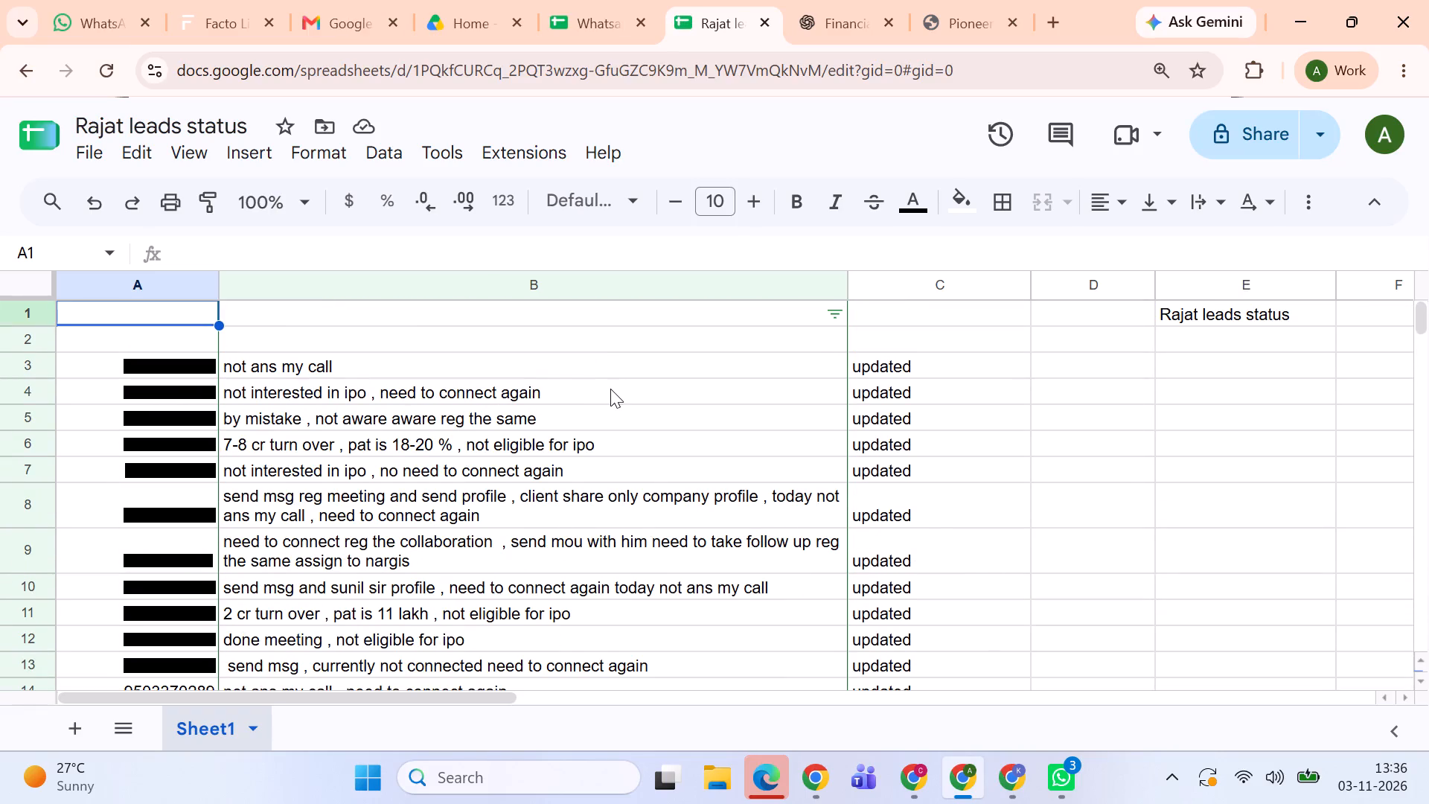
scroll(567, 505, down, 2)
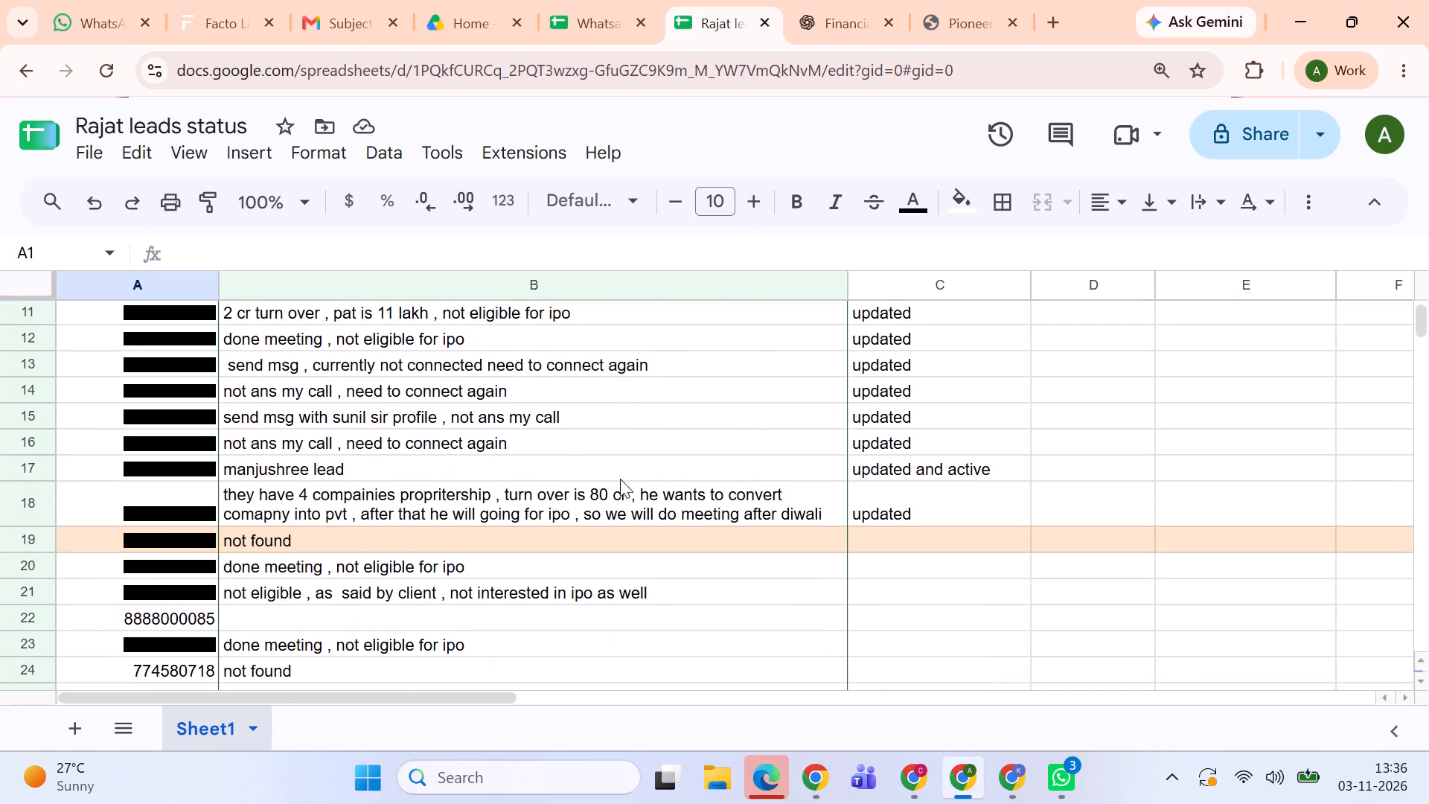
scroll(663, 508, down, 1)
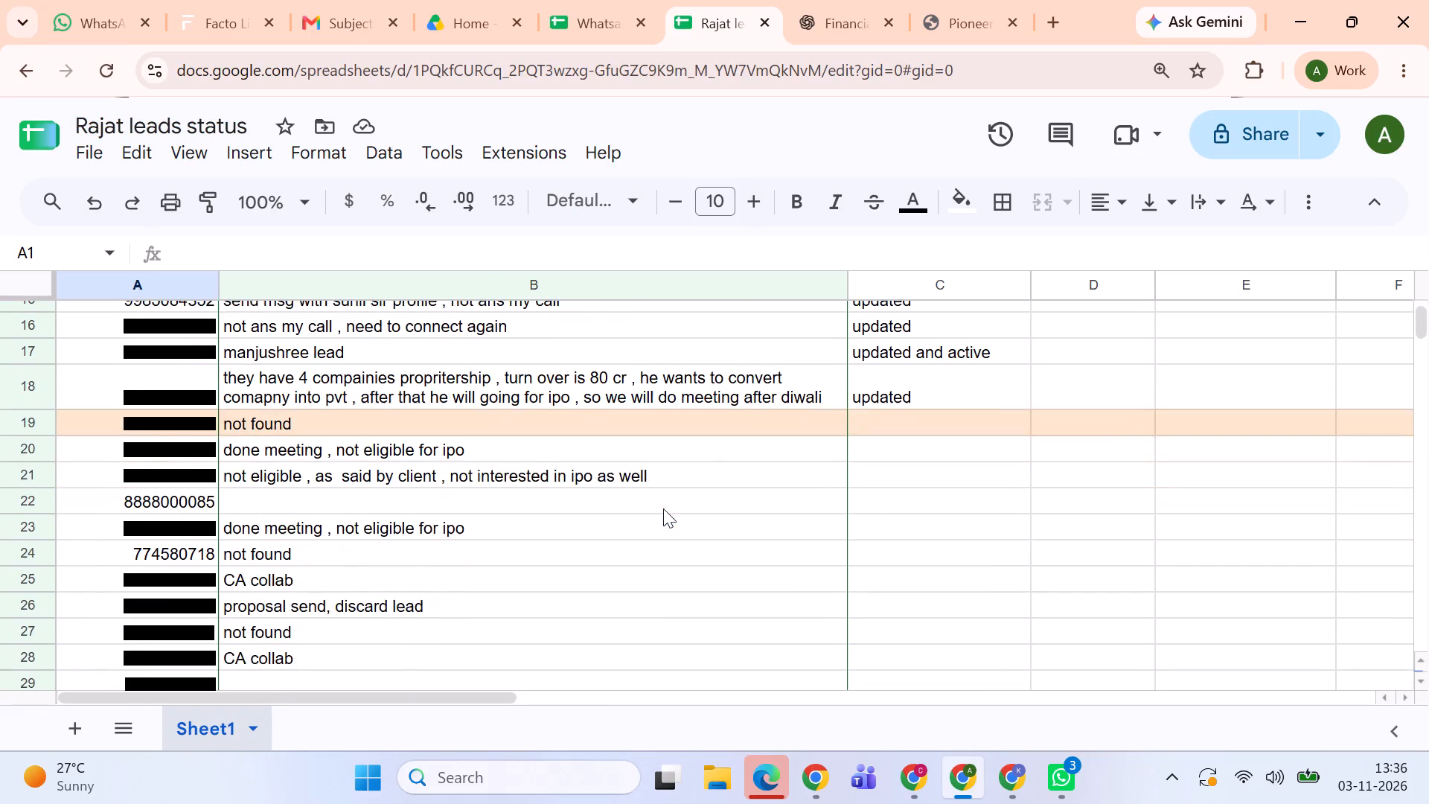
scroll(663, 508, down, 4)
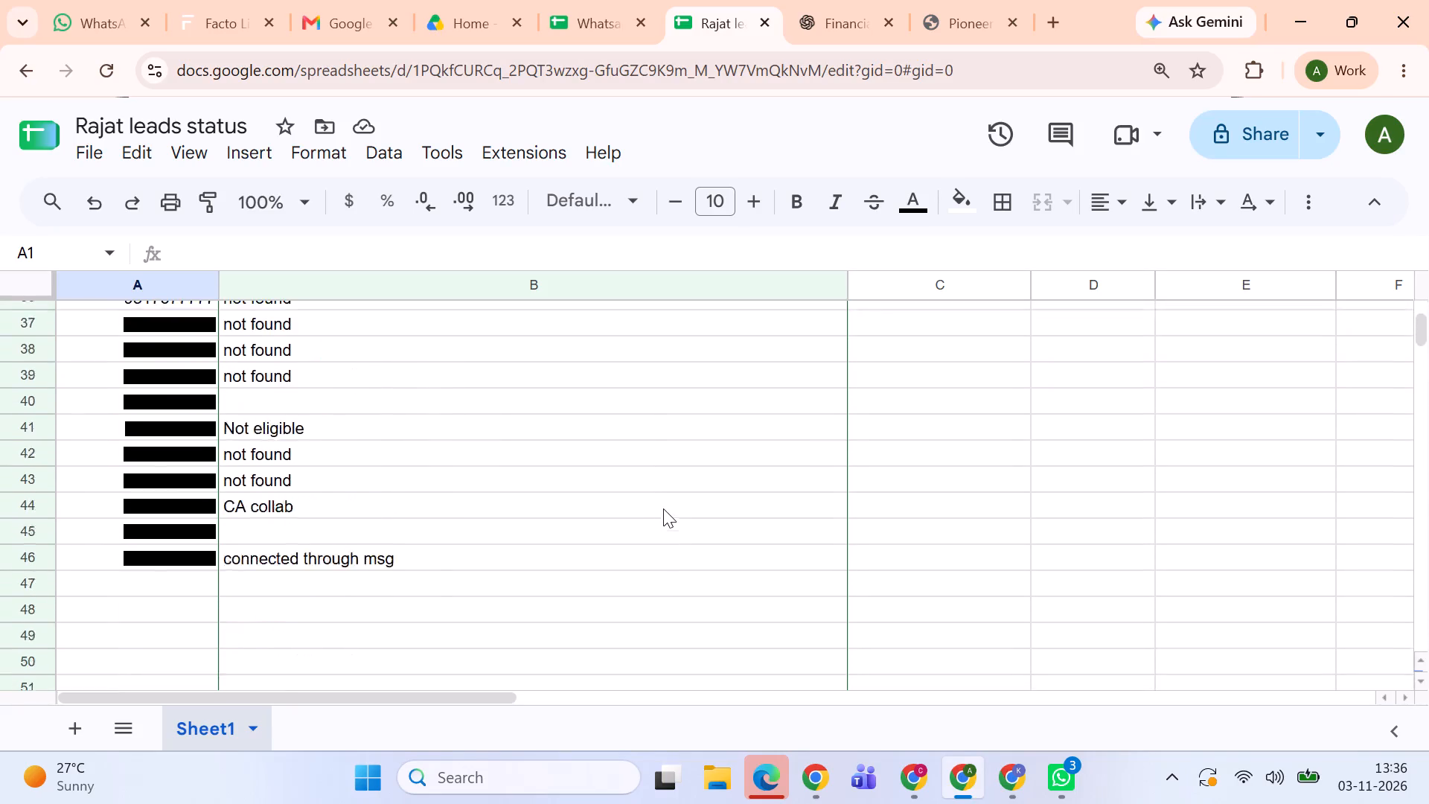
scroll(663, 508, down, 1)
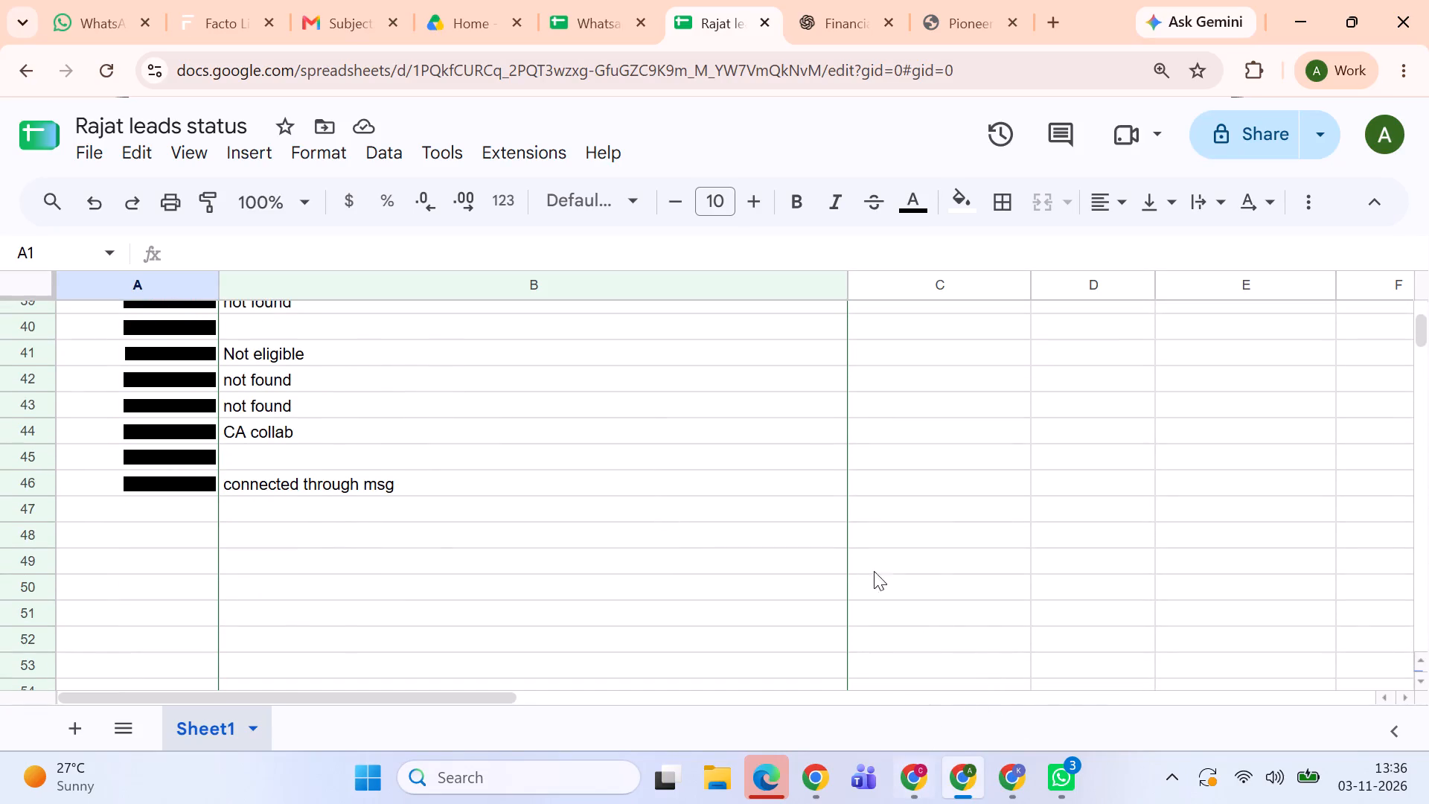
Switch to Pioneer CRM, look through the warm leads, and open the Chitrahill Realty lead to read its follow-up notes.
click(977, 0)
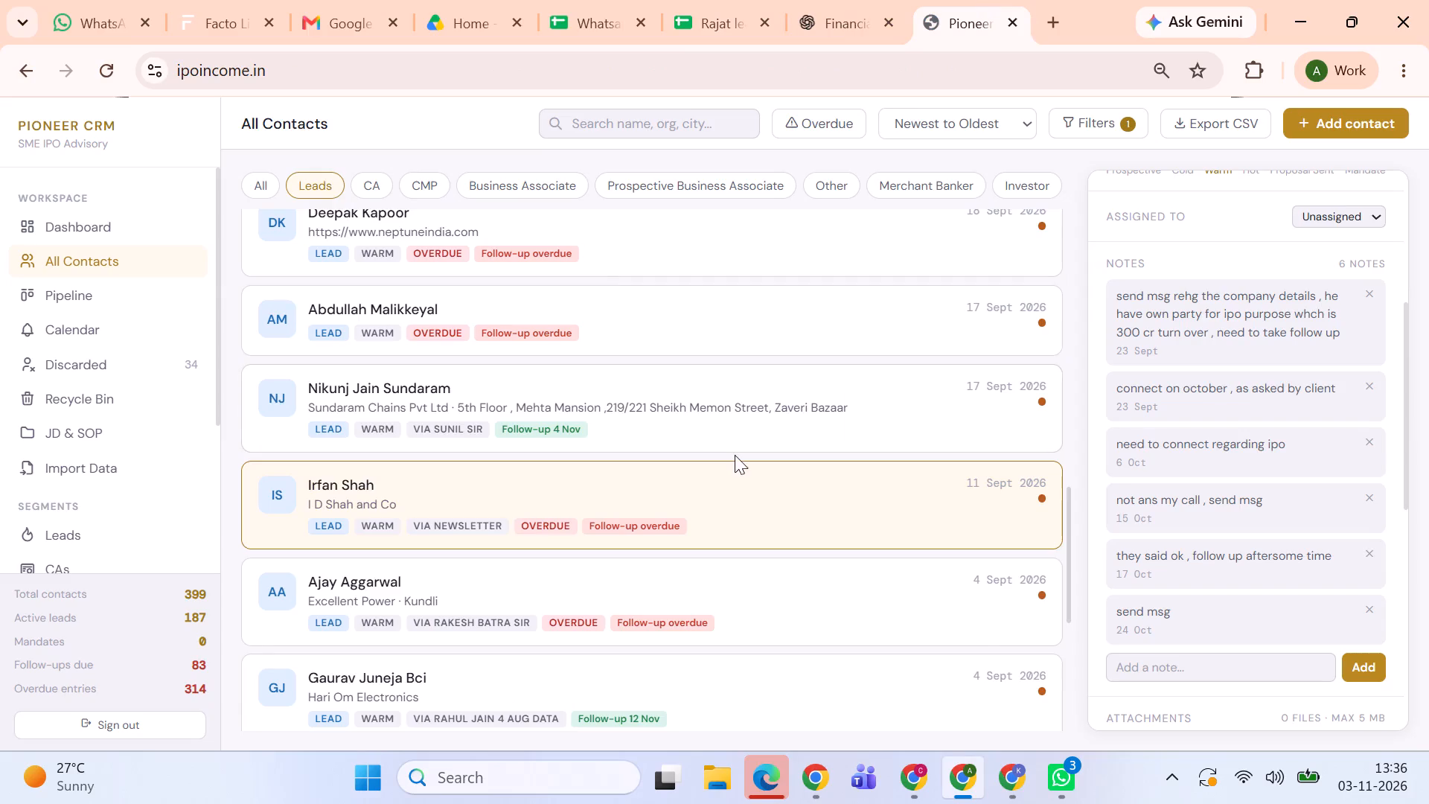
scroll(735, 455, up, 9)
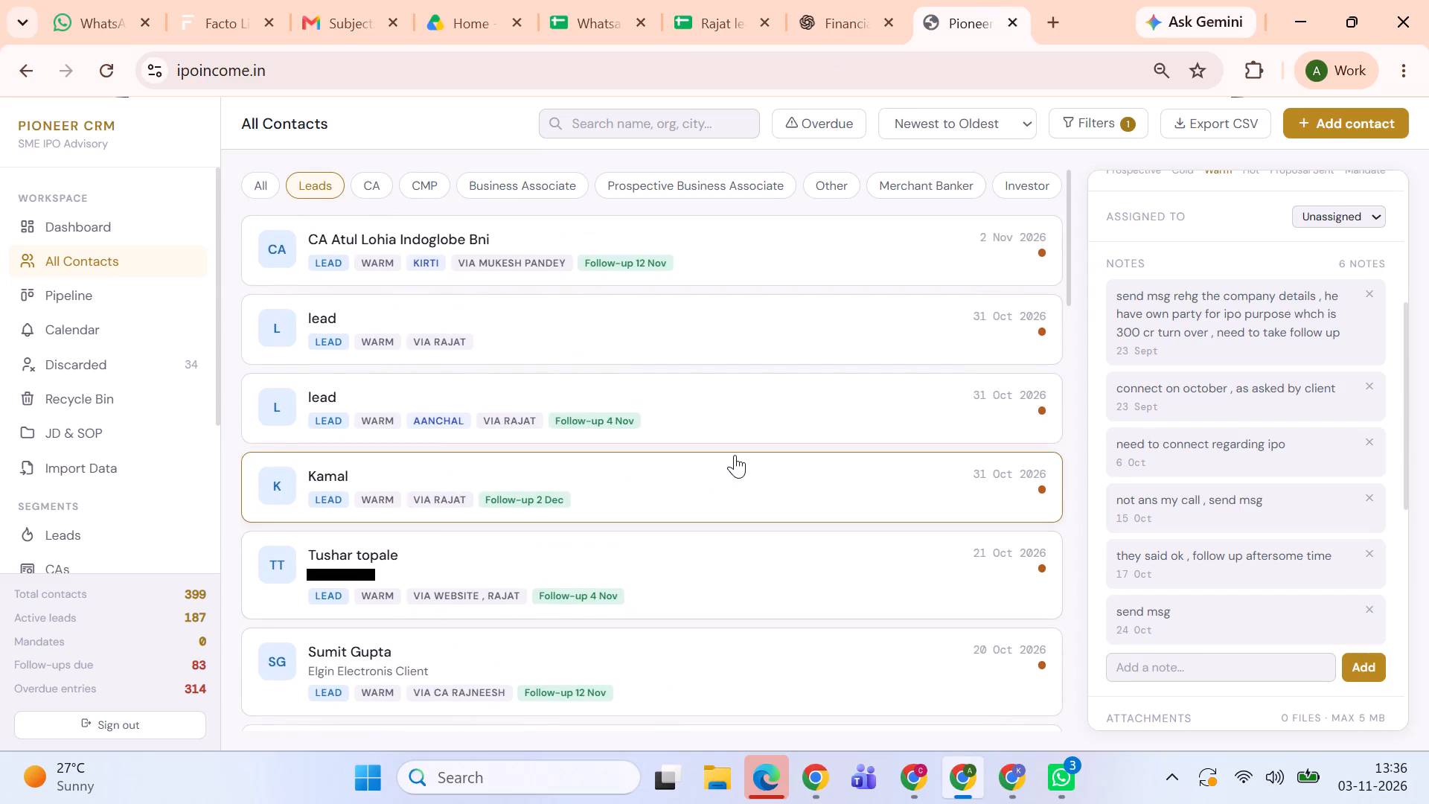
scroll(735, 455, down, 3)
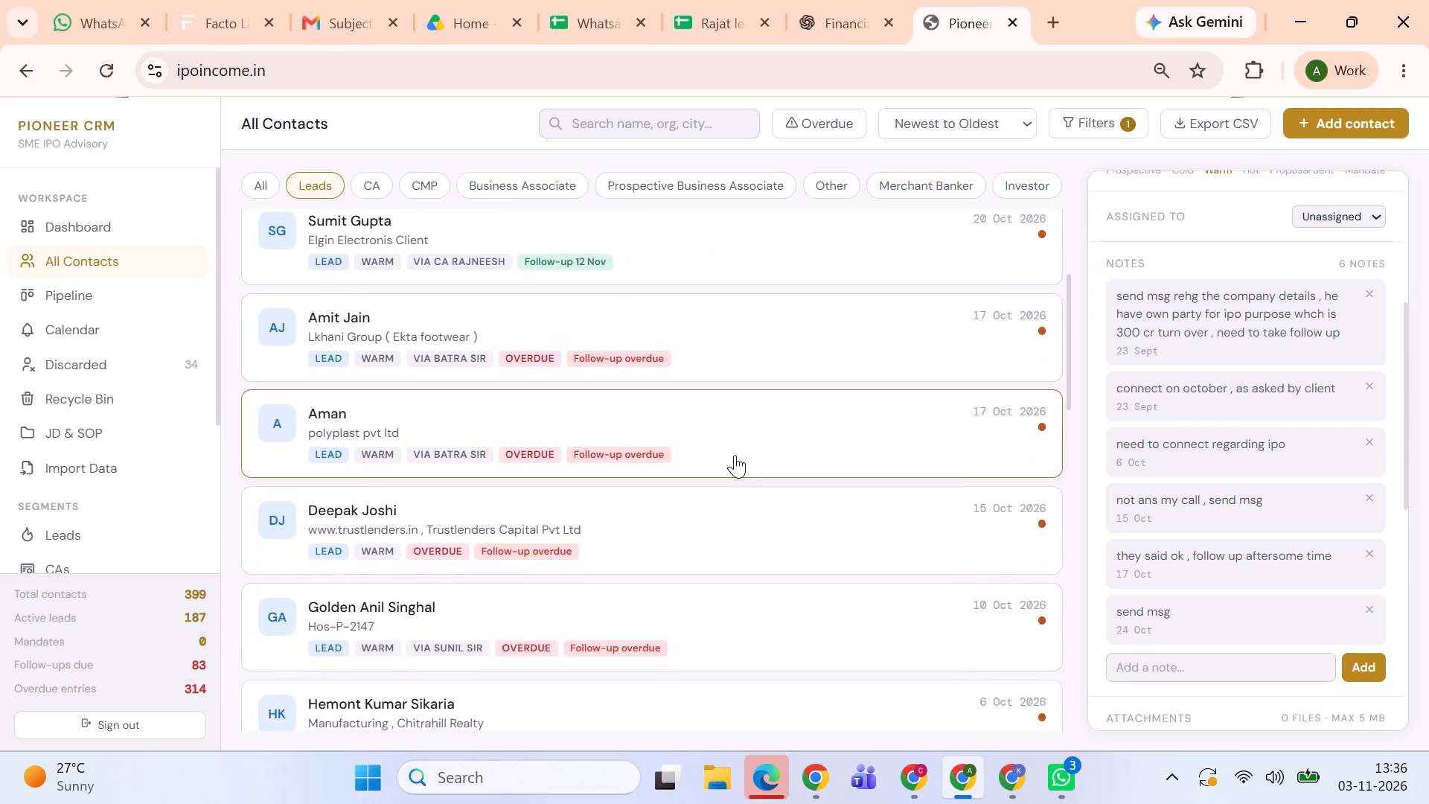
scroll(735, 455, down, 1)
click(741, 596)
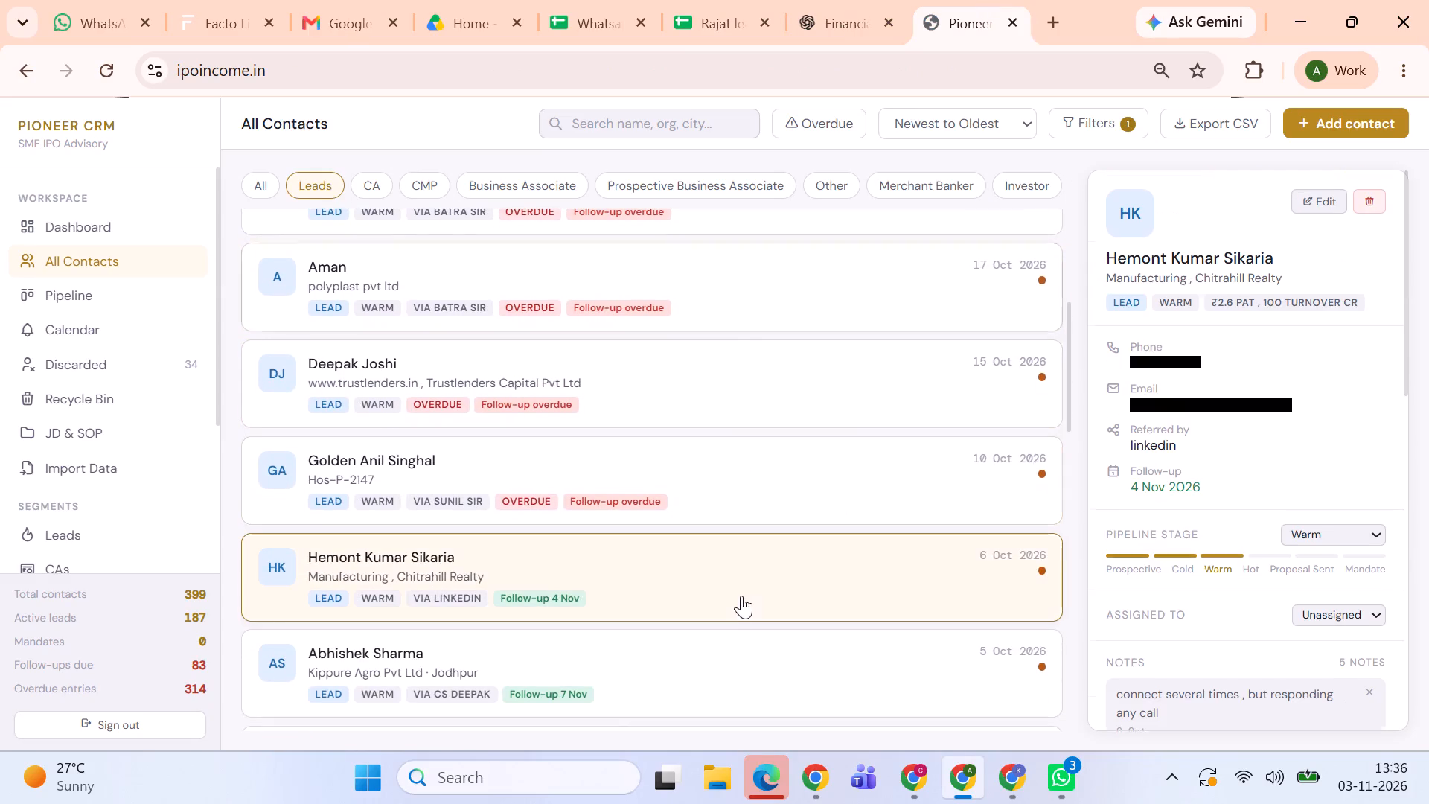
scroll(1183, 459, down, 1)
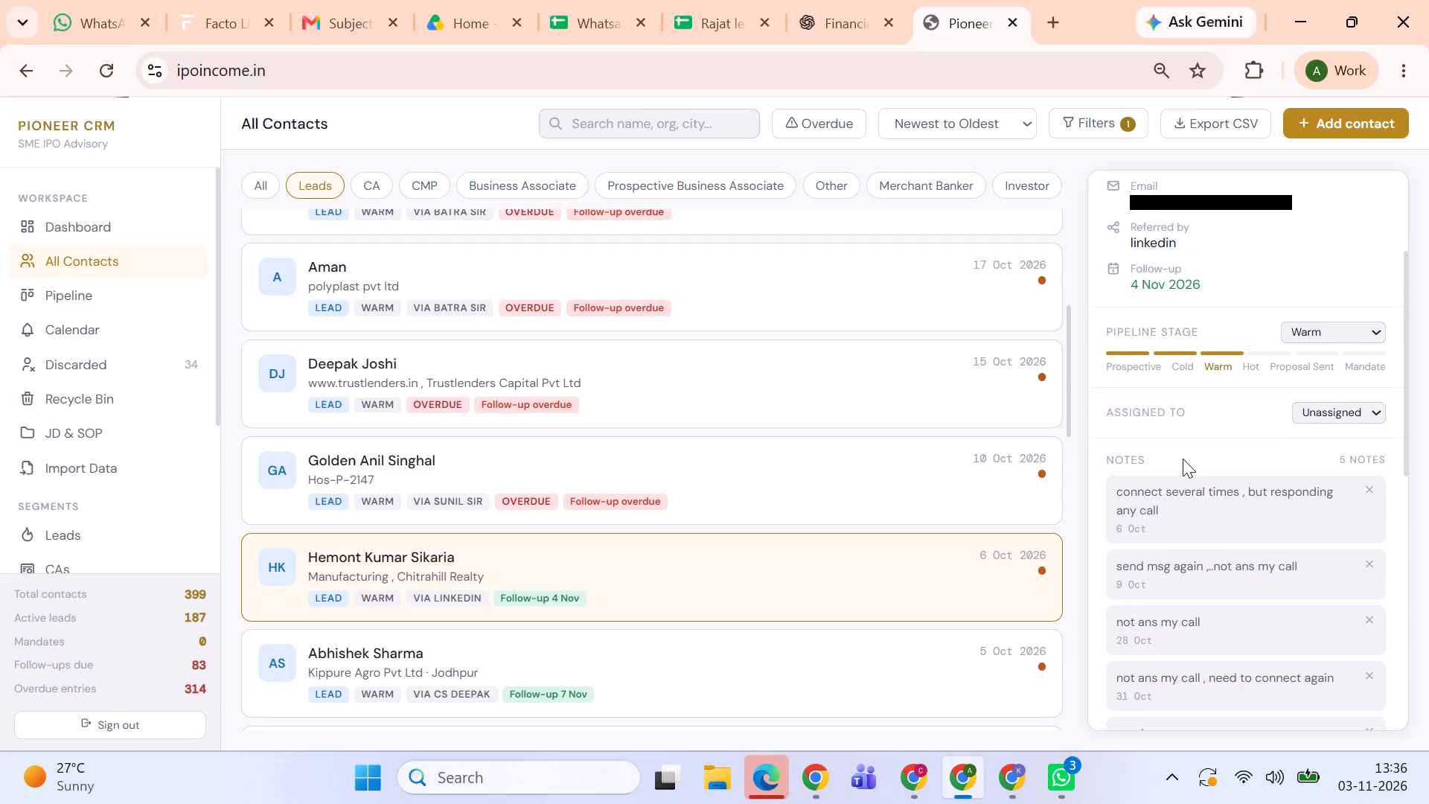
Open the Chitrahill Realty lead's details for editing and copy its phone number.
scroll(1183, 459, down, 1)
scroll(1183, 459, up, 5)
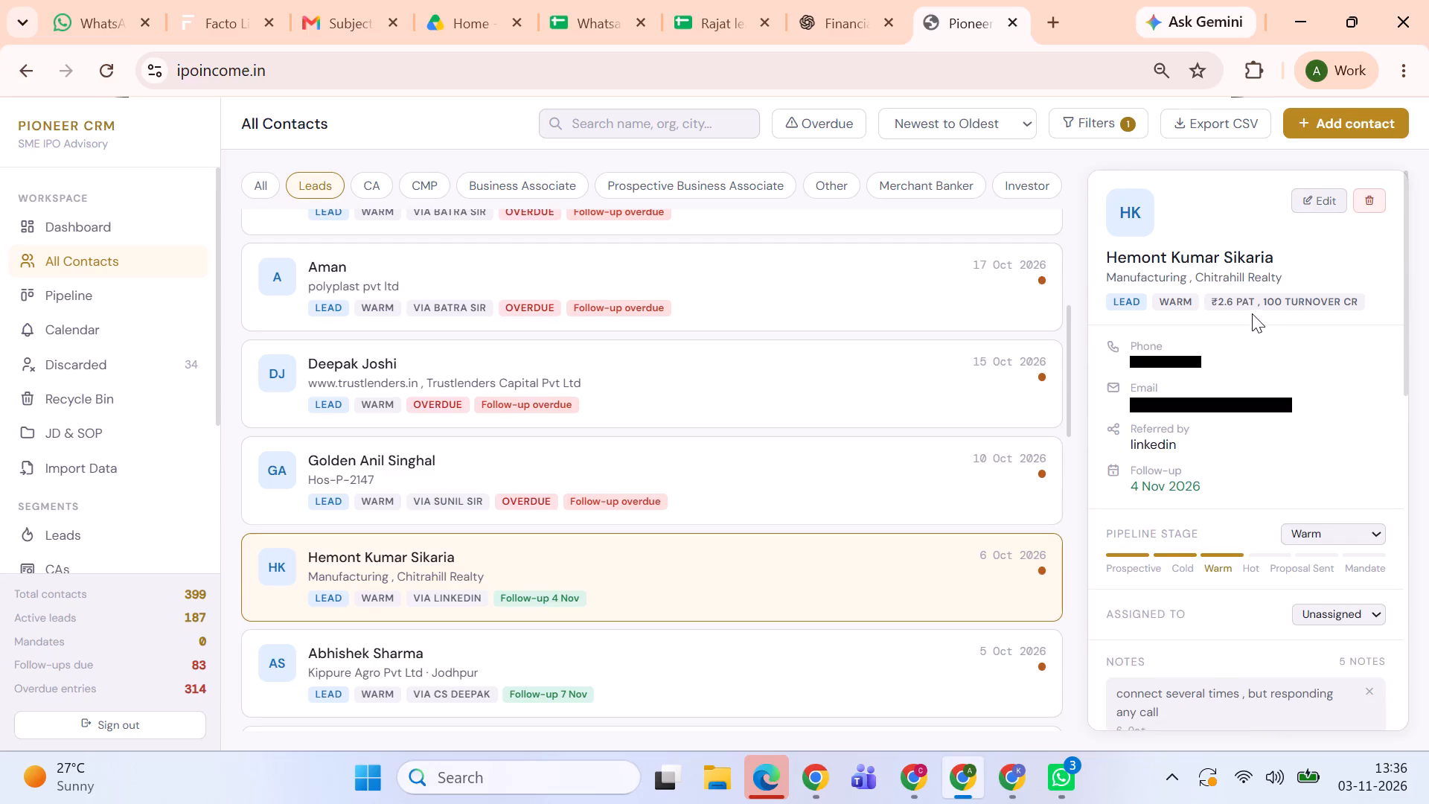
click(1321, 199)
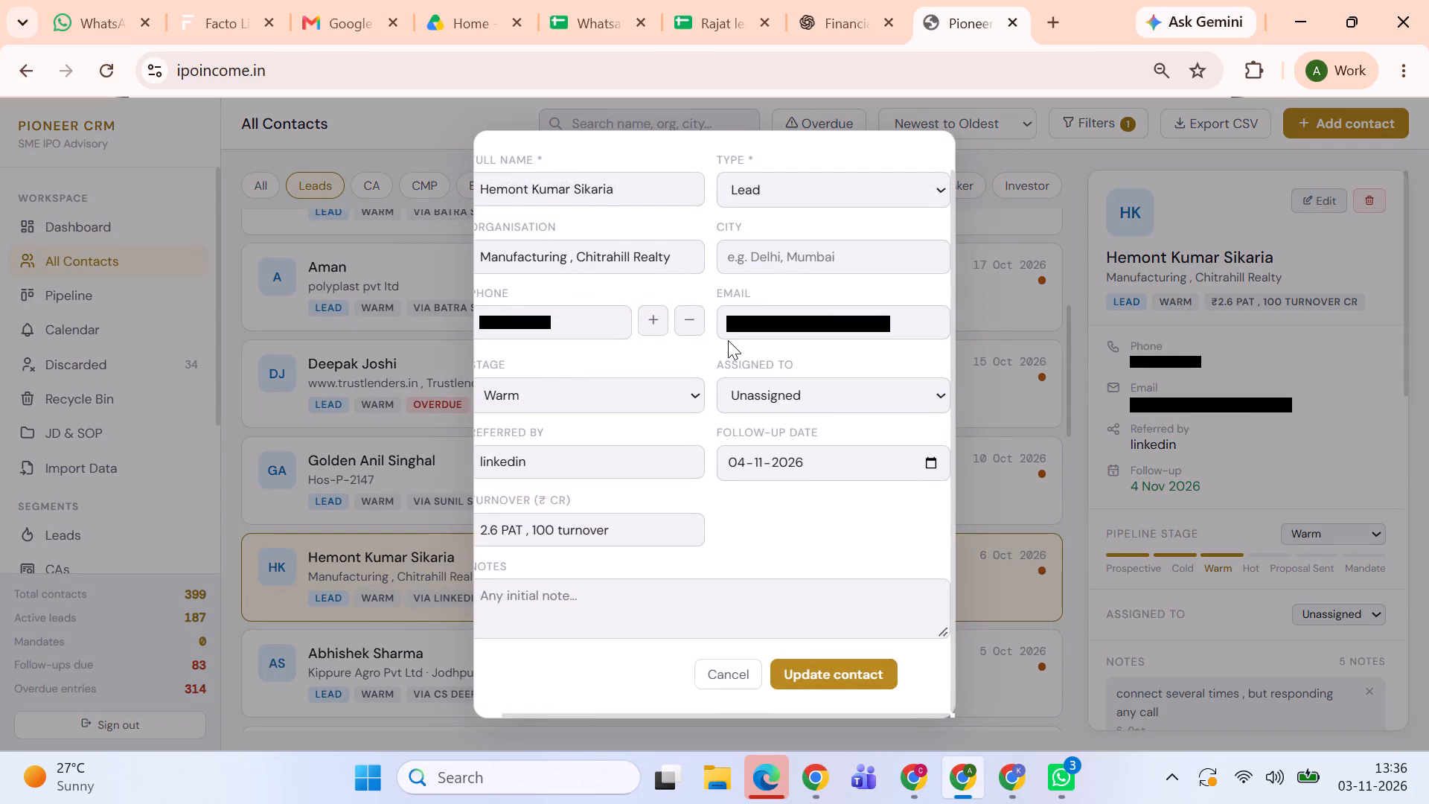
drag(604, 328, 444, 304)
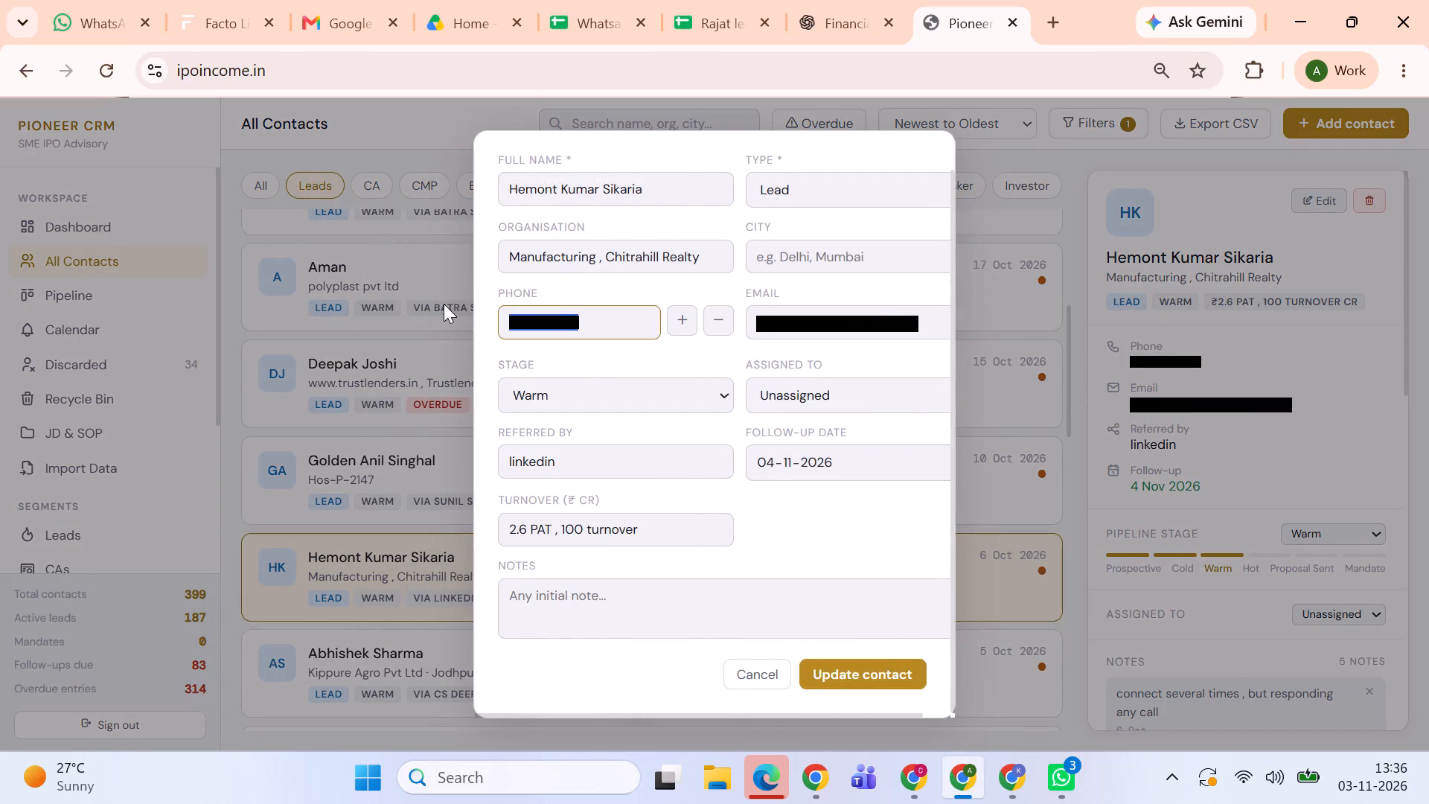
key(ctrl+c)
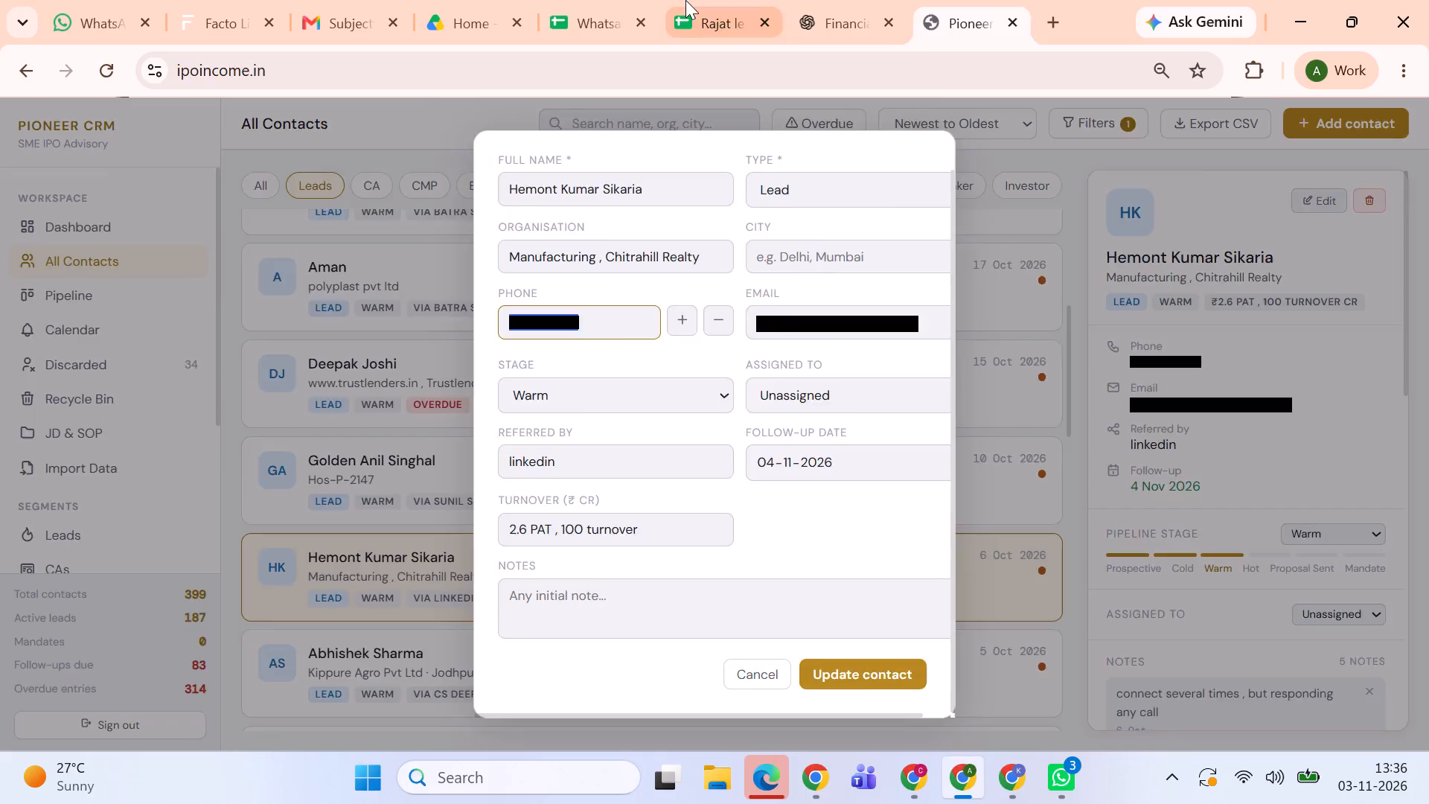
Switch to the Rajat leads status spreadsheet, search for the copied phone number, and check the matching row's remark.
click(685, 0)
key(ctrl+f)
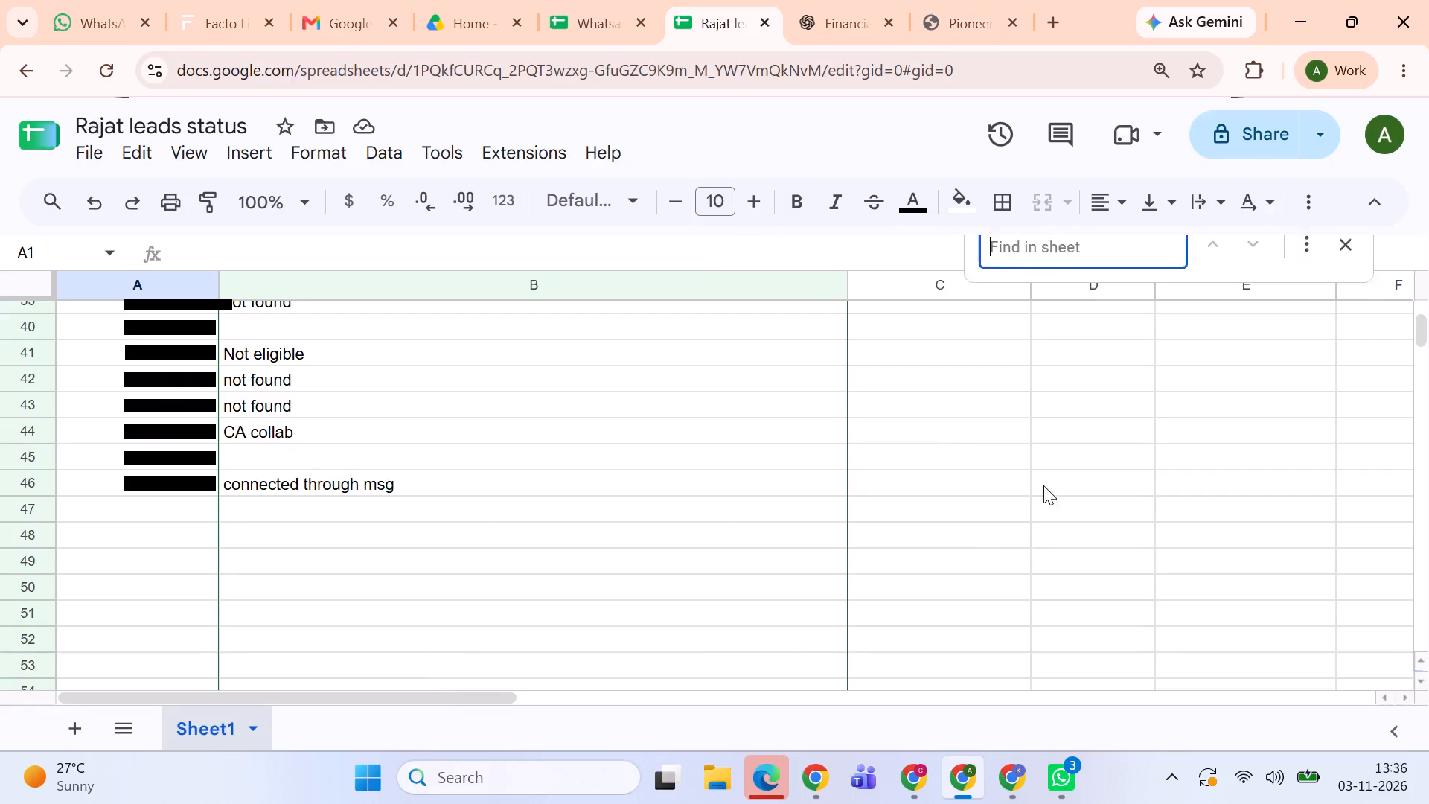
click(1102, 281)
key(ctrl+v)
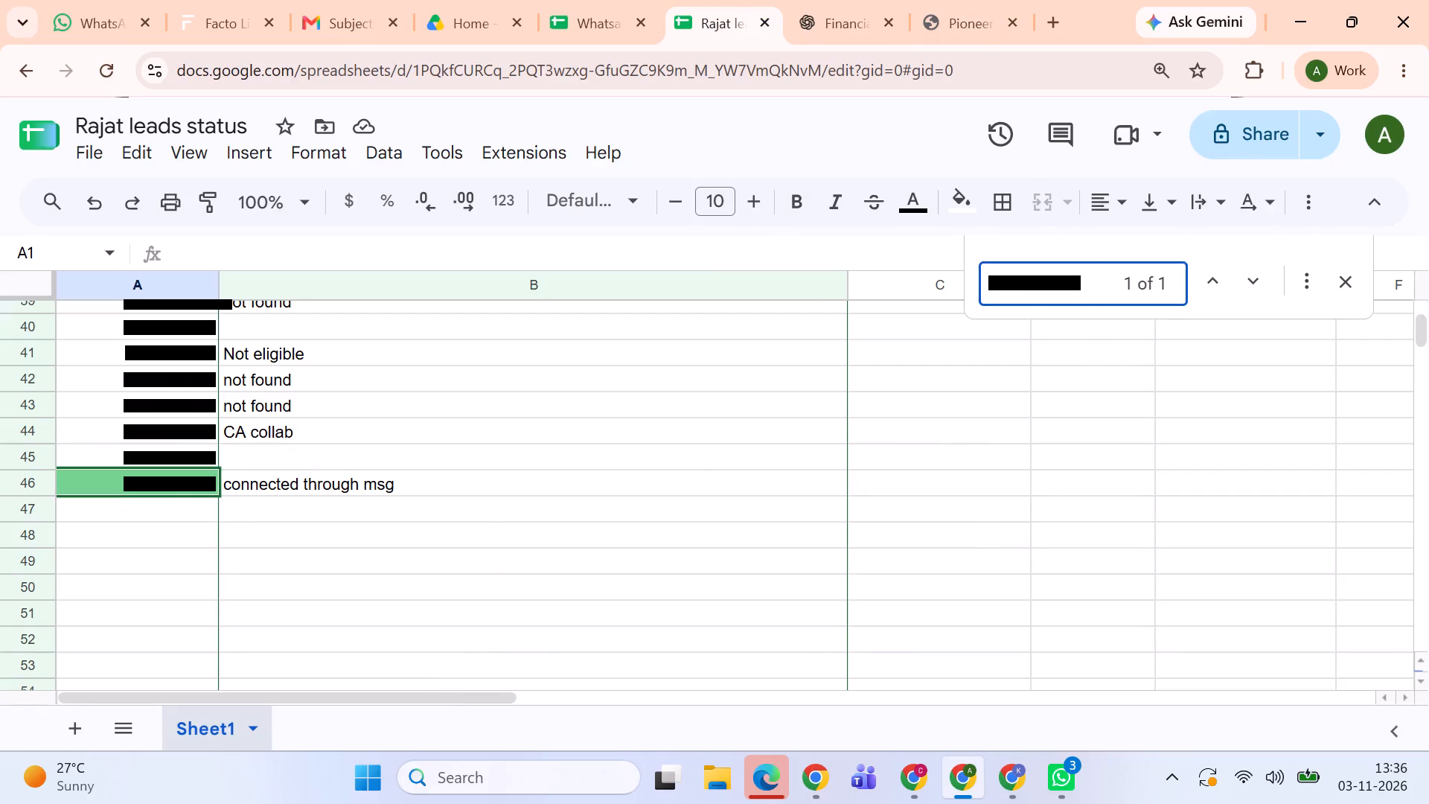
click(618, 485)
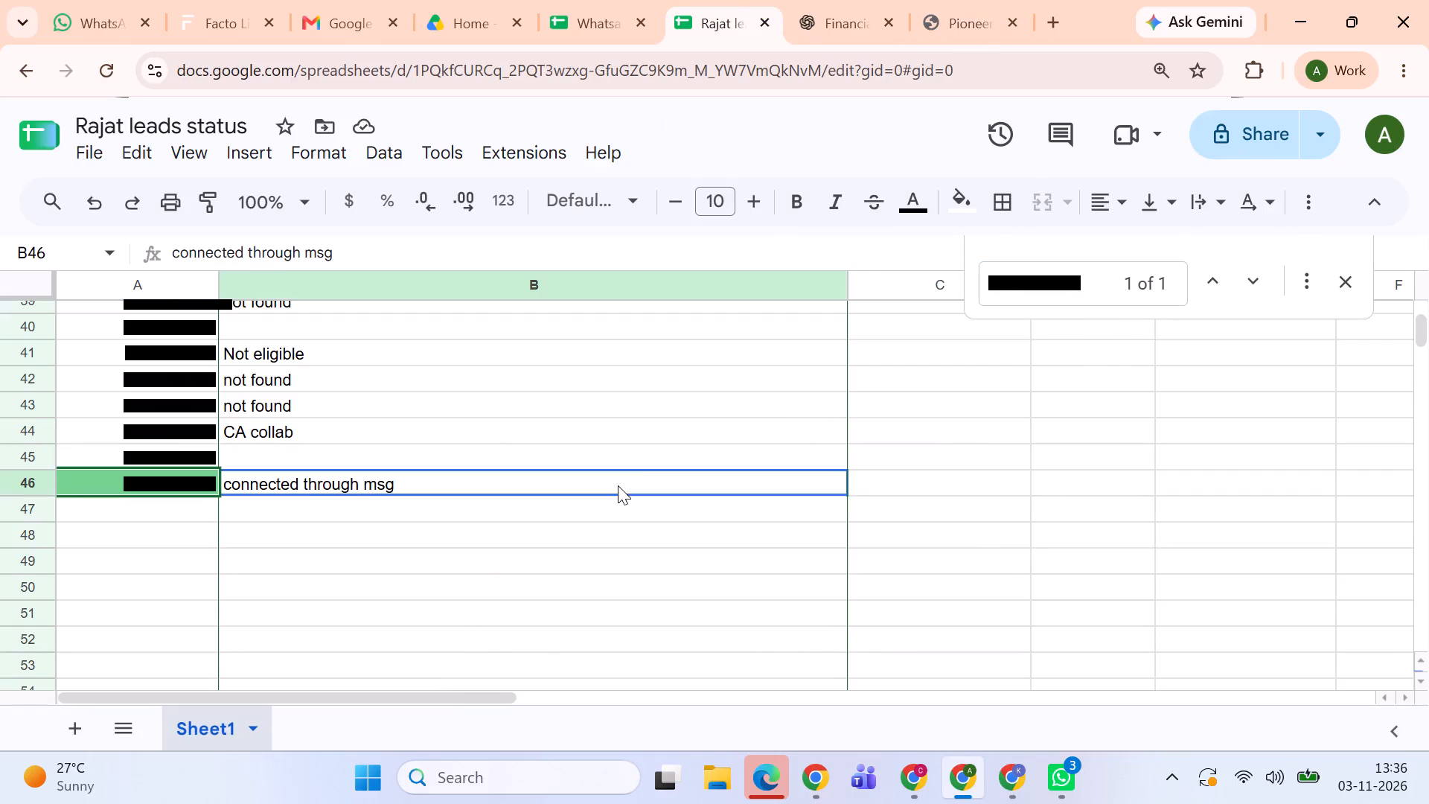
click(1046, 460)
click(1339, 277)
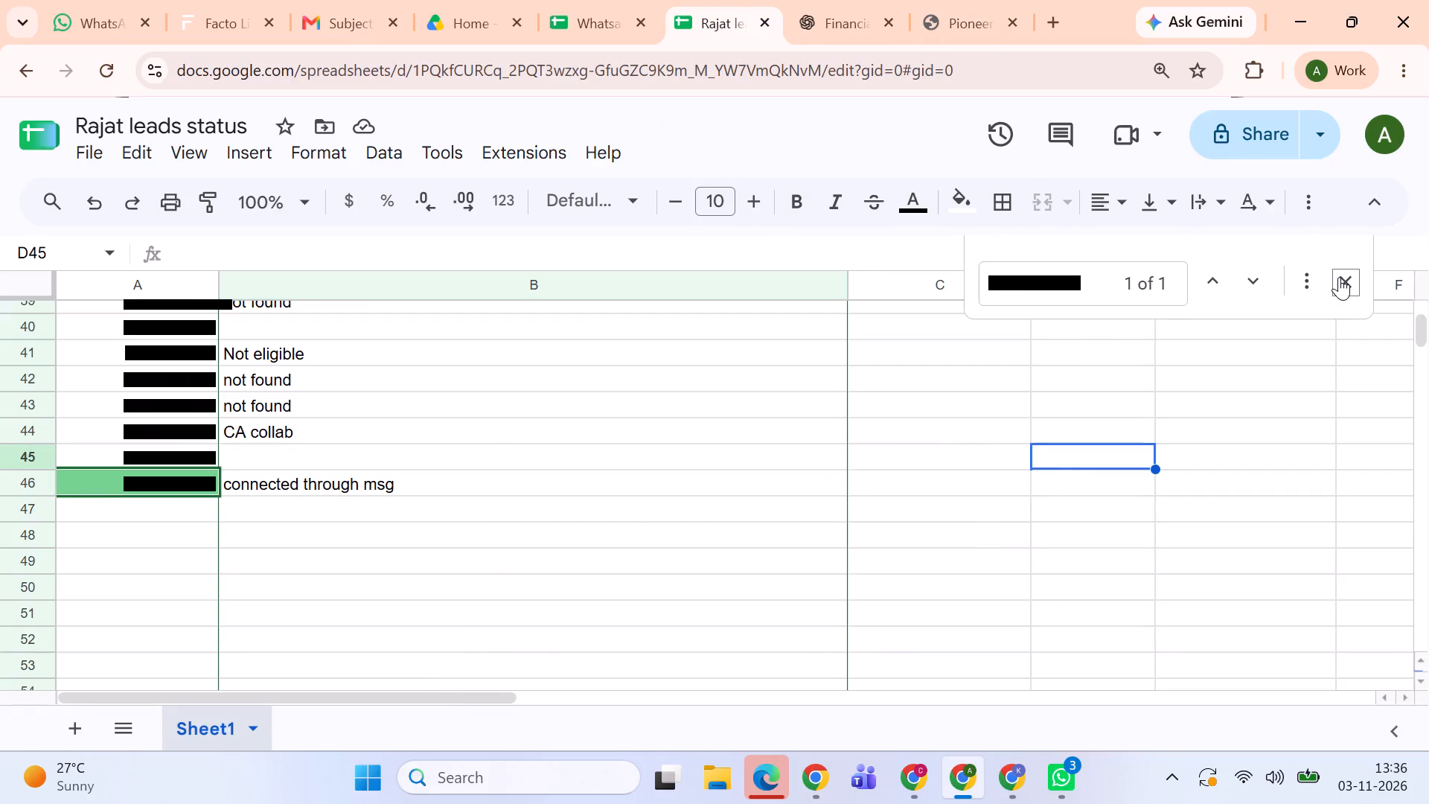
Review the call remarks and update statuses in the spreadsheet's earlier lead rows, around rows 5 to 30.
scroll(1028, 488, up, 5)
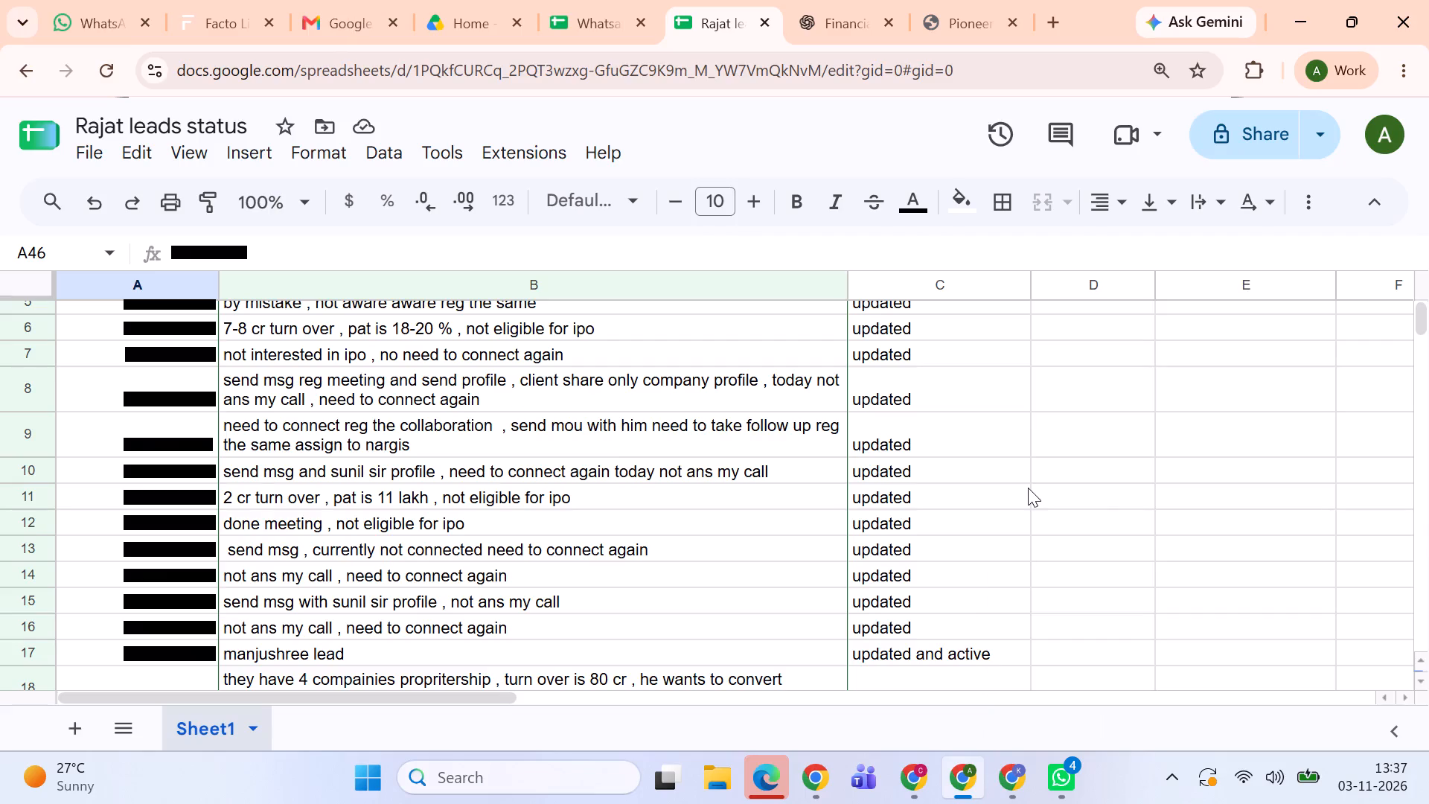
scroll(1031, 569, down, 2)
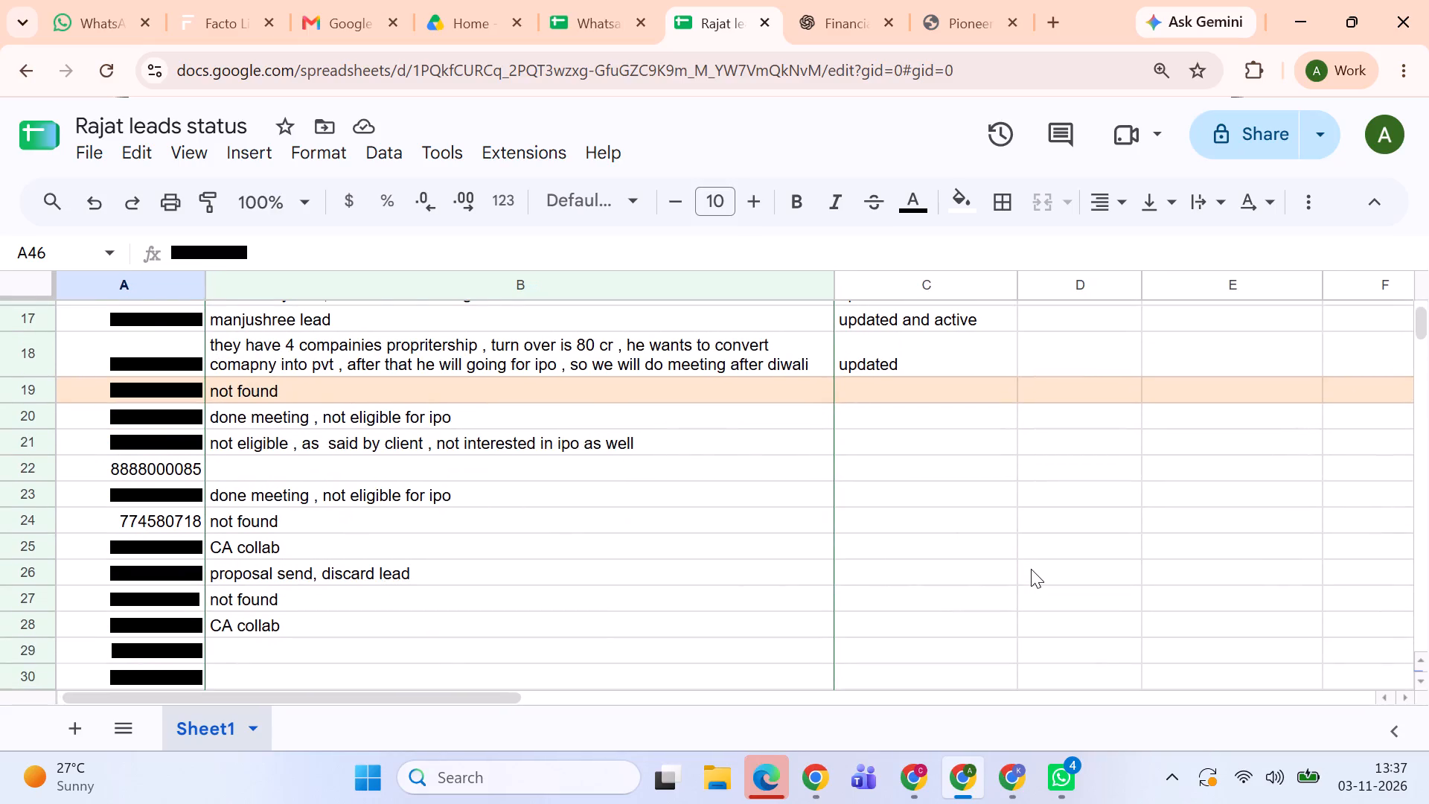
scroll(1031, 569, up, 5)
scroll(1031, 569, down, 2)
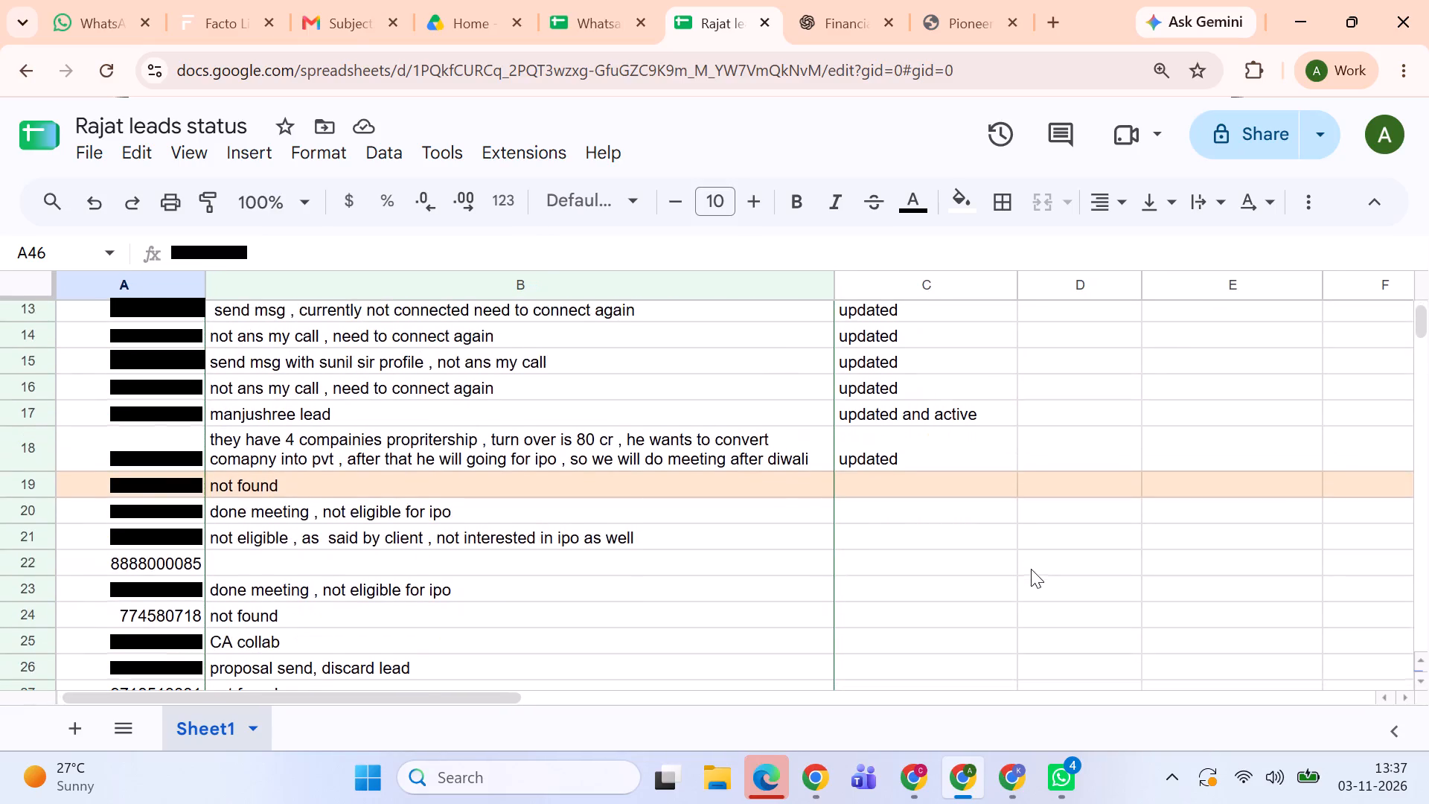
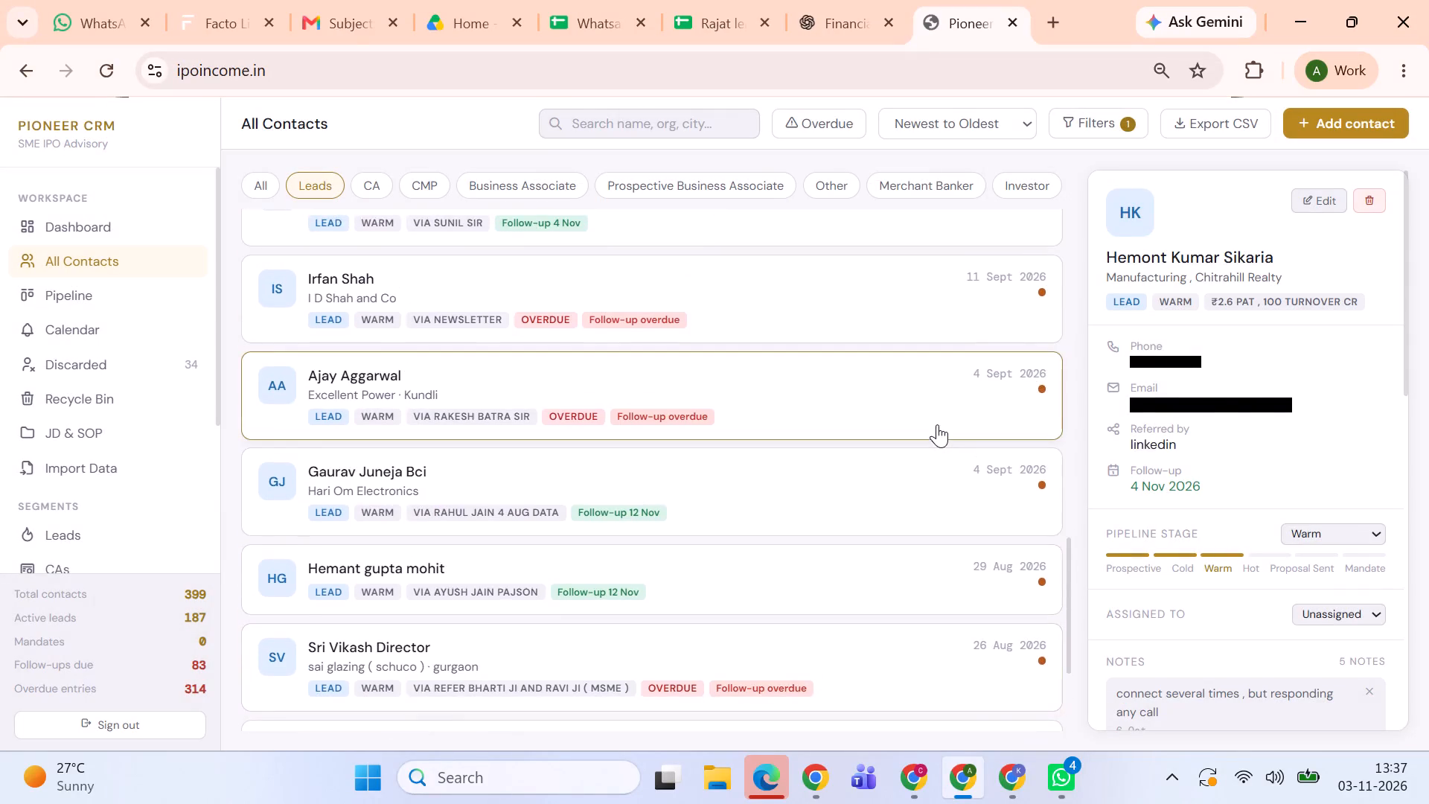
Open the Sundaram Chains Pvt Ltd lead from the warm leads list to view its contact details and notes.
scroll(937, 424, up, 2)
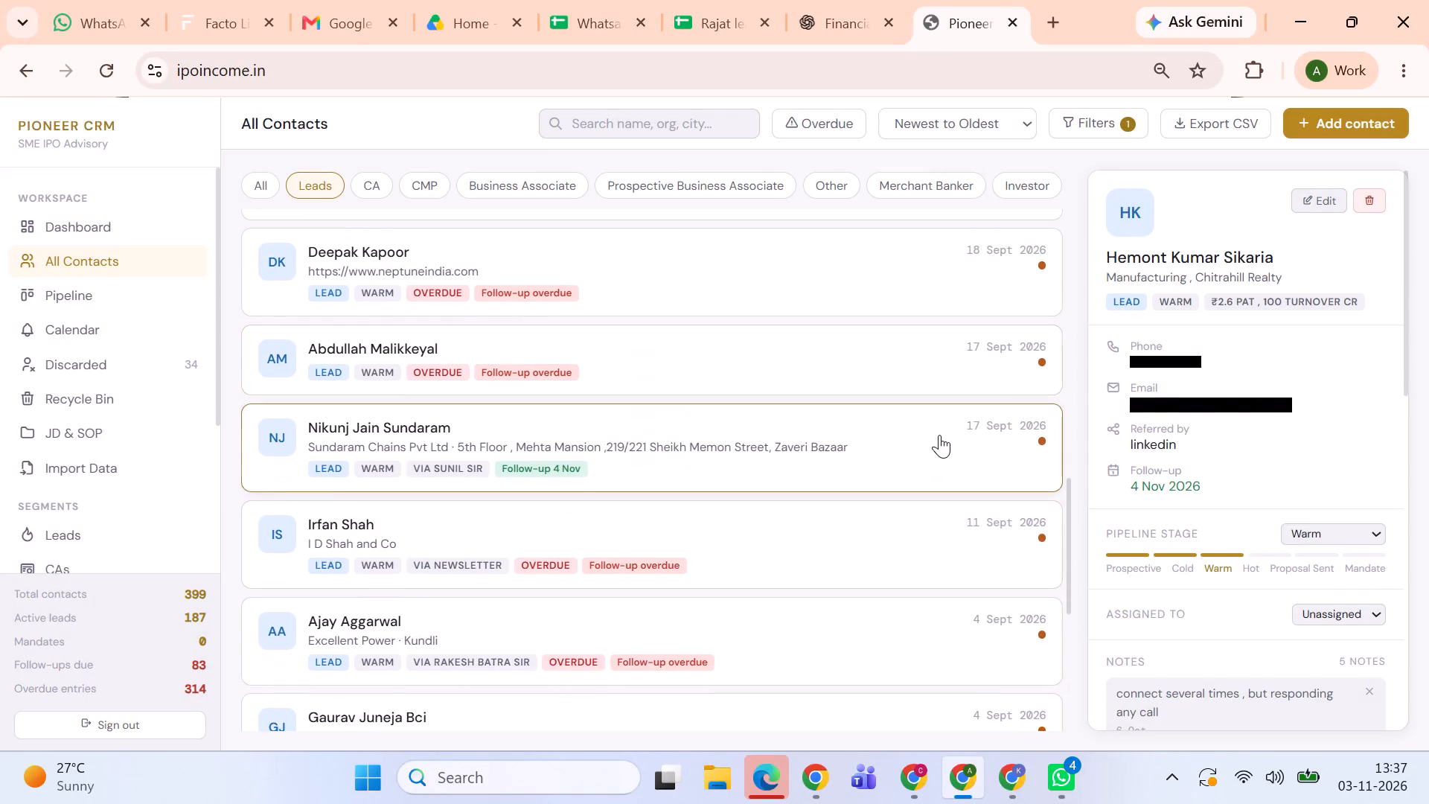
click(939, 435)
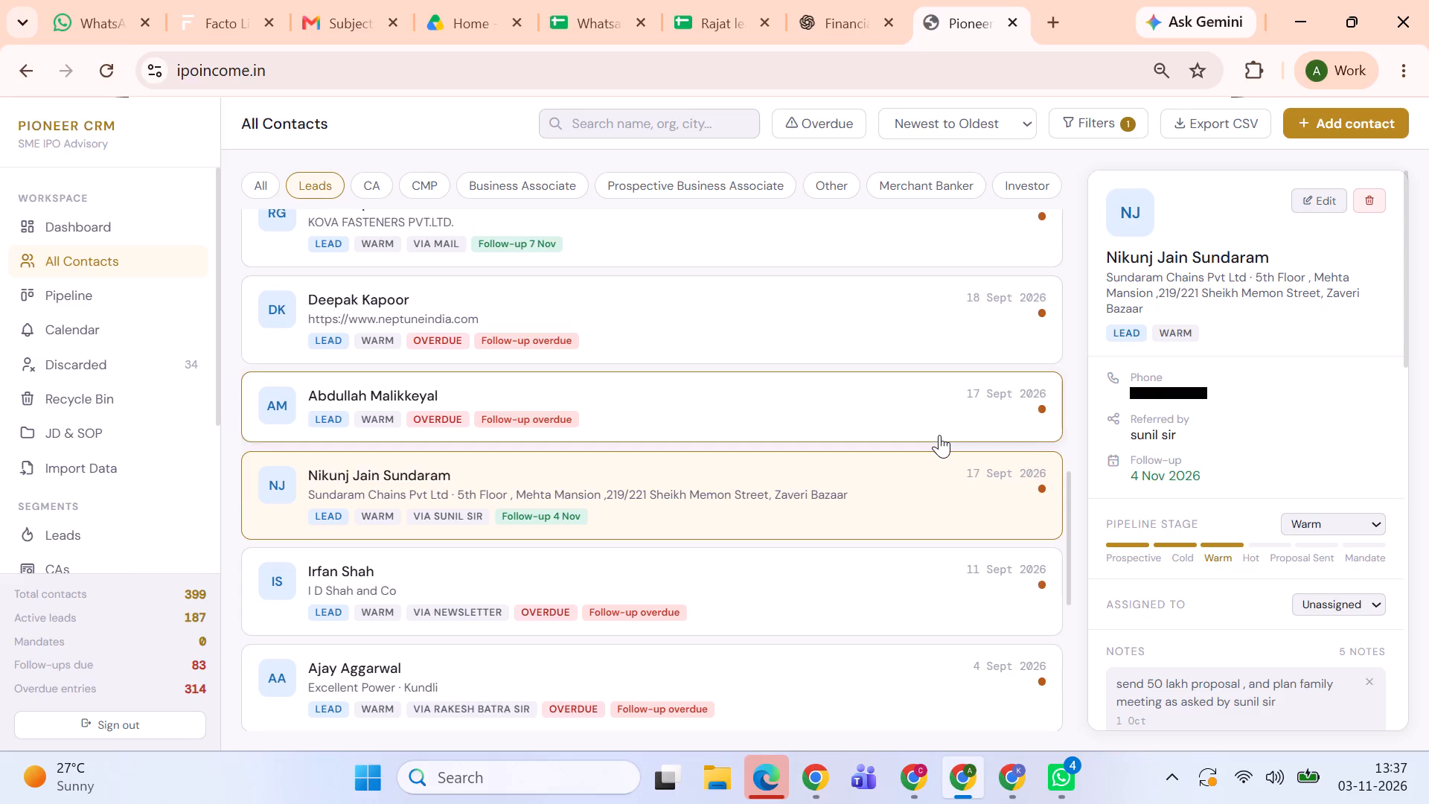
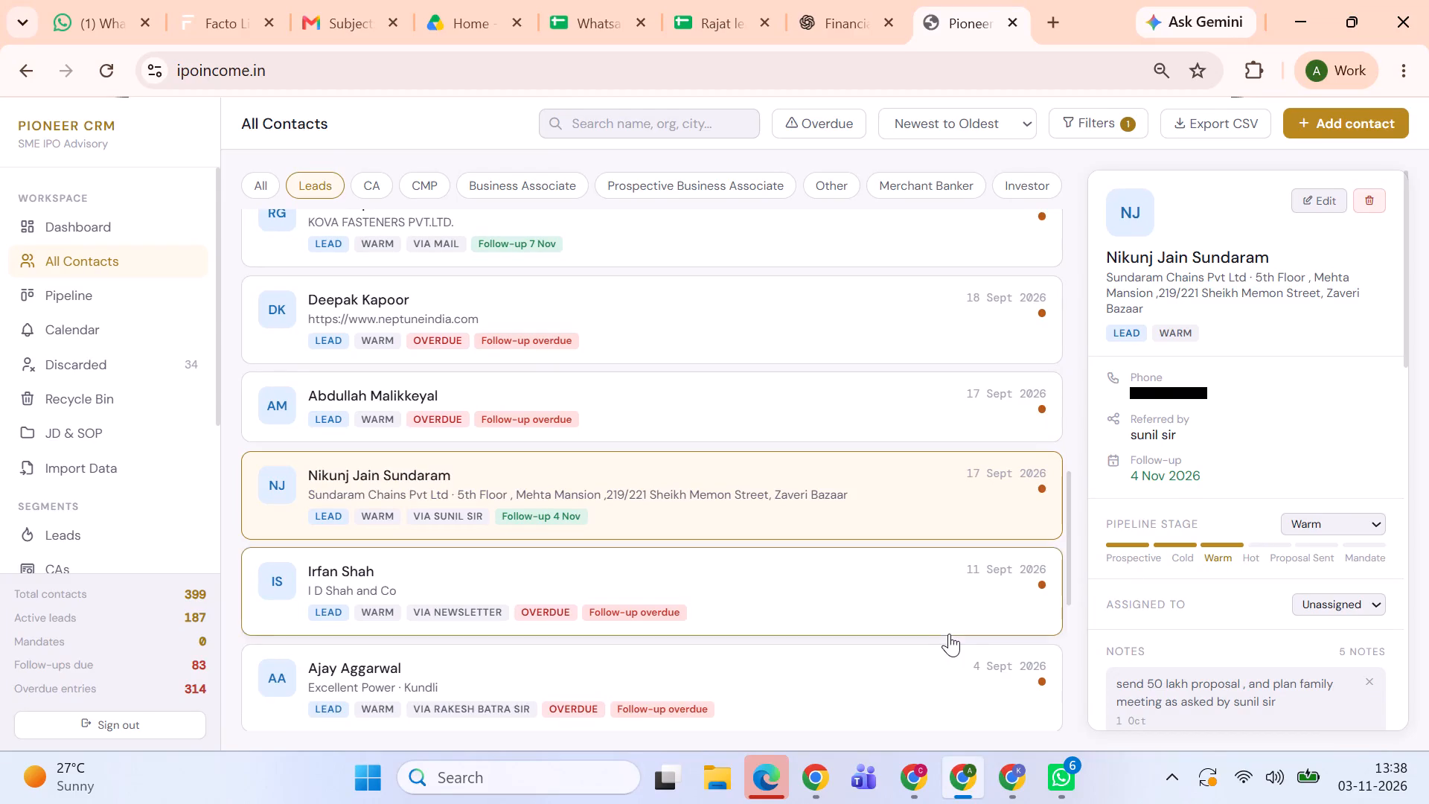
Read the Sundaram Chains Pvt Ltd lead's follow-up notes and open the I D Shah and Co warm lead's details.
scroll(1203, 591, down, 3)
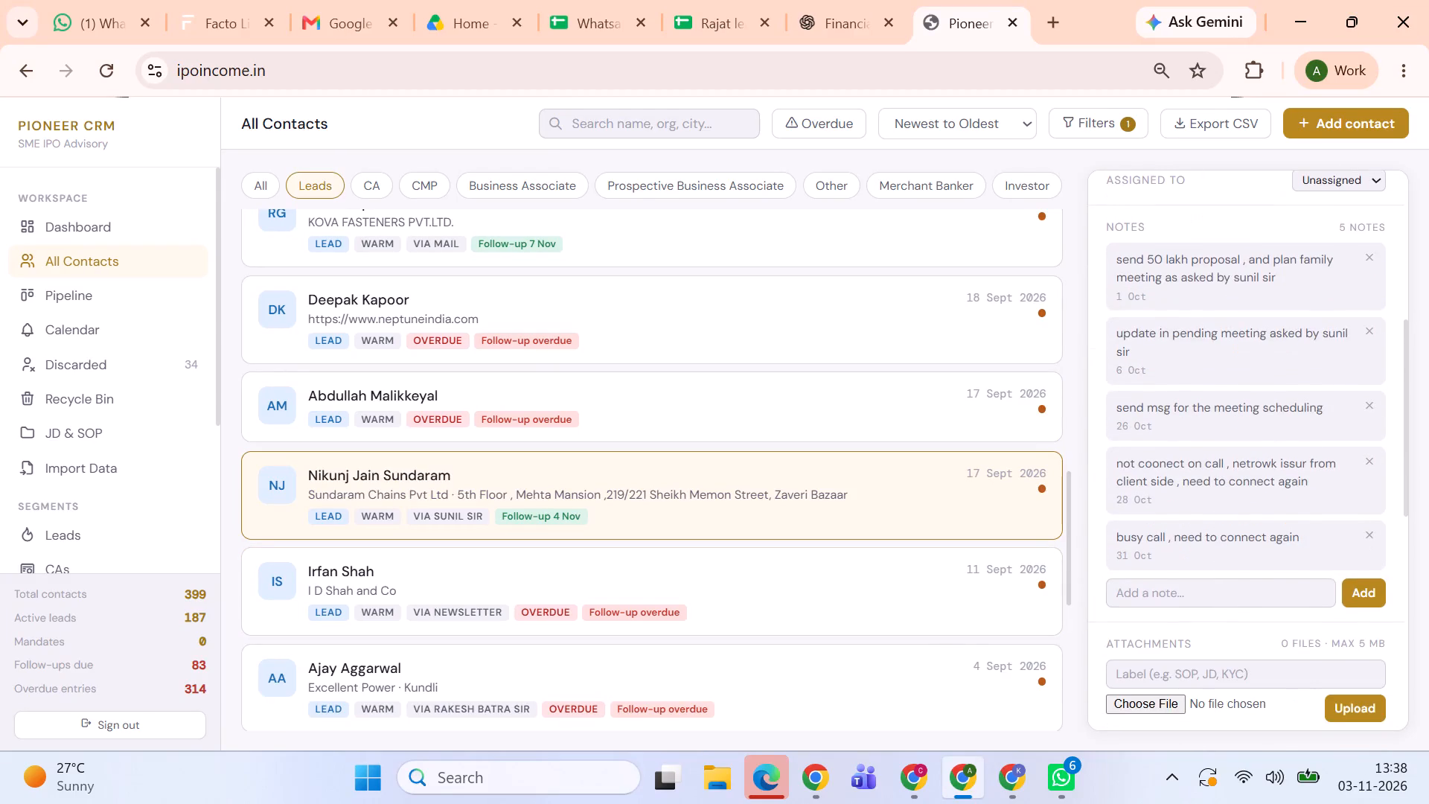
scroll(959, 581, down, 1)
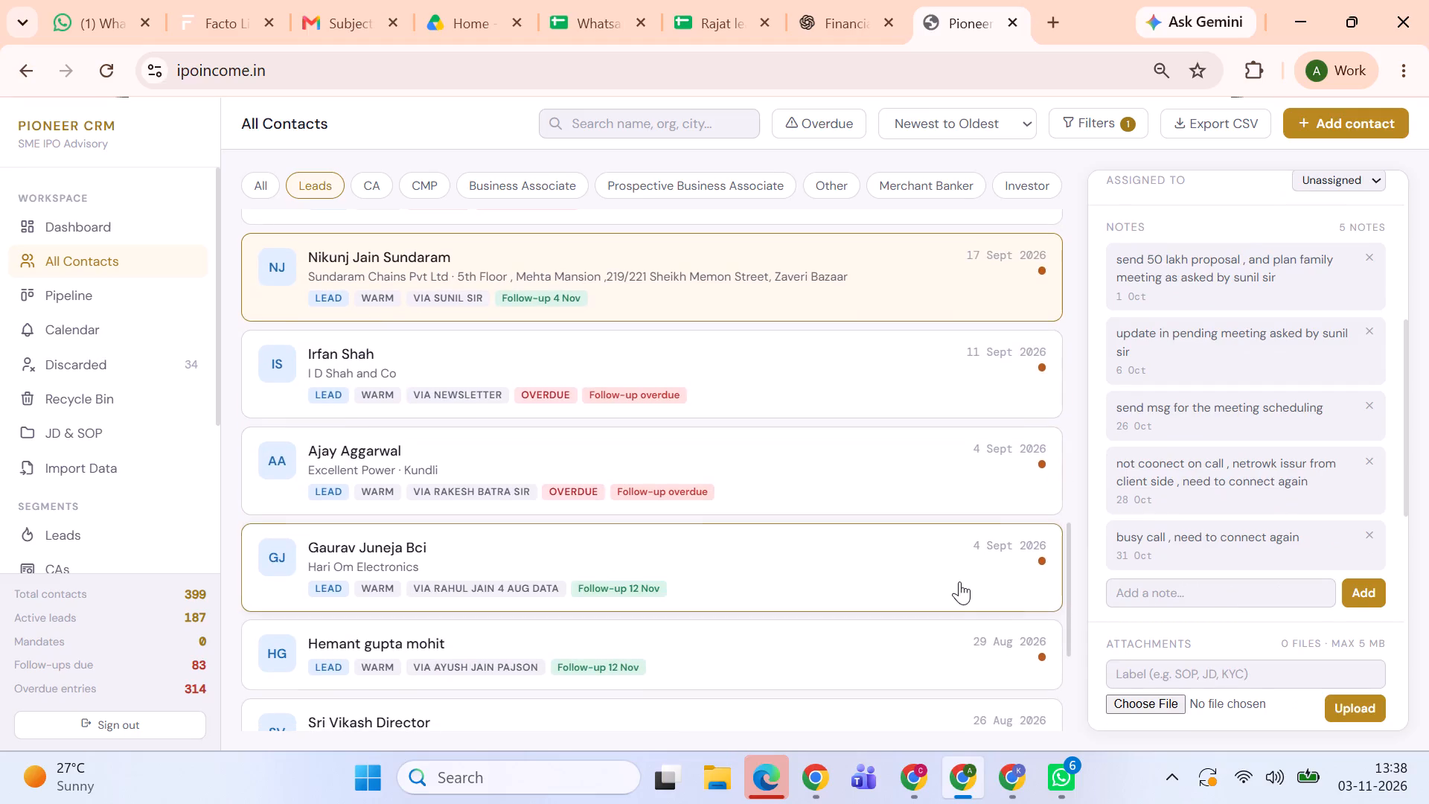
click(827, 338)
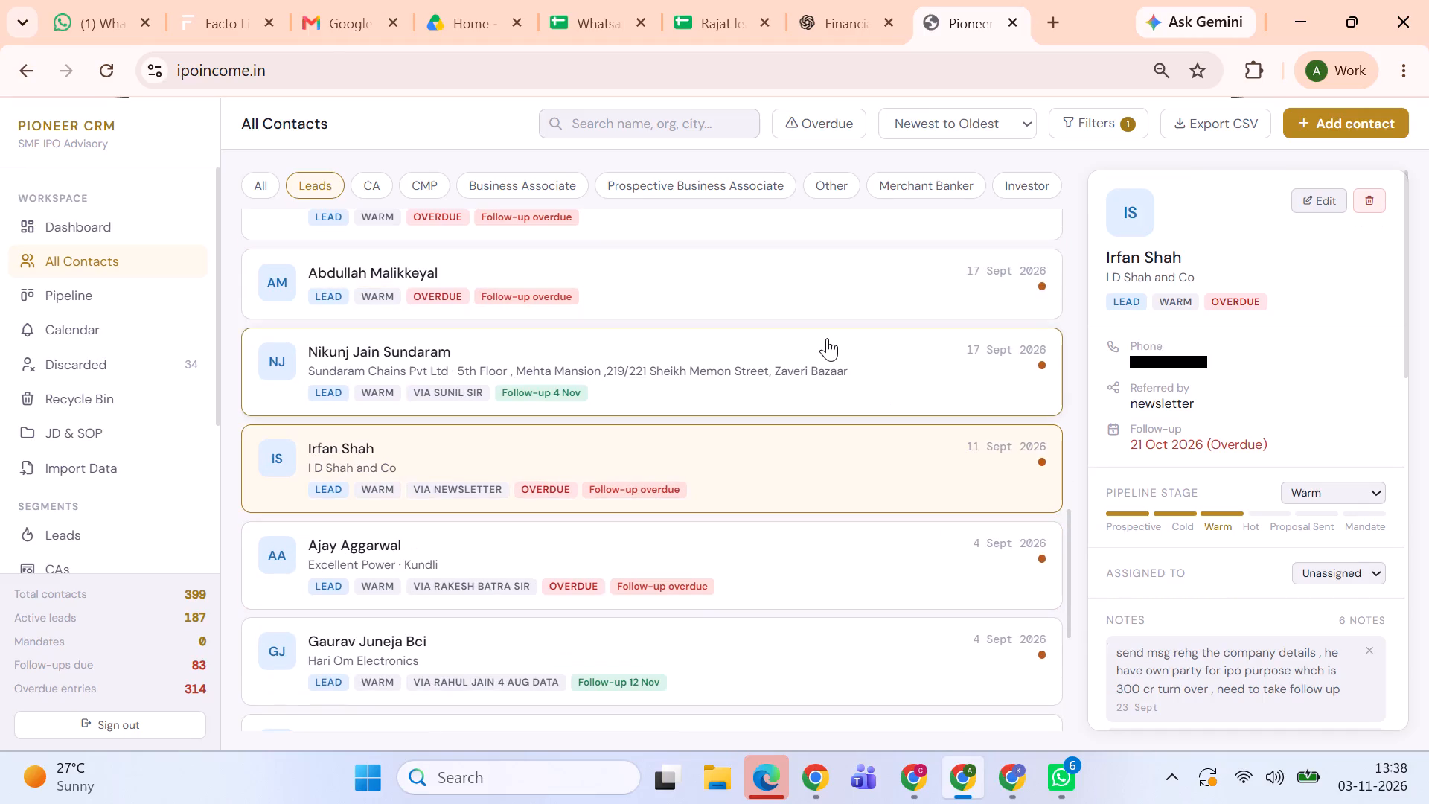
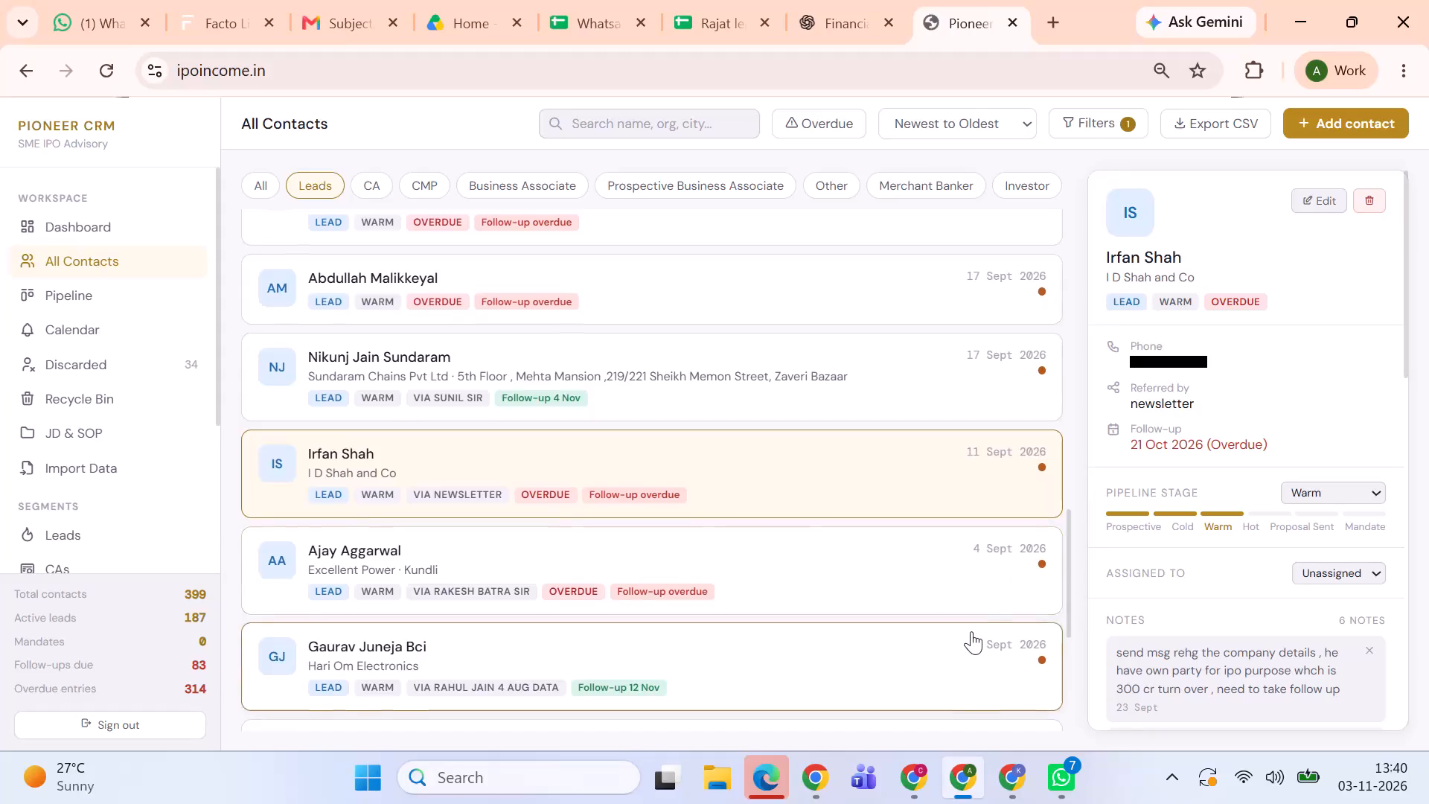
Look through the older warm leads down to the end of the list, checking their follow-up dates and overdue tags.
scroll(971, 631, up, 1)
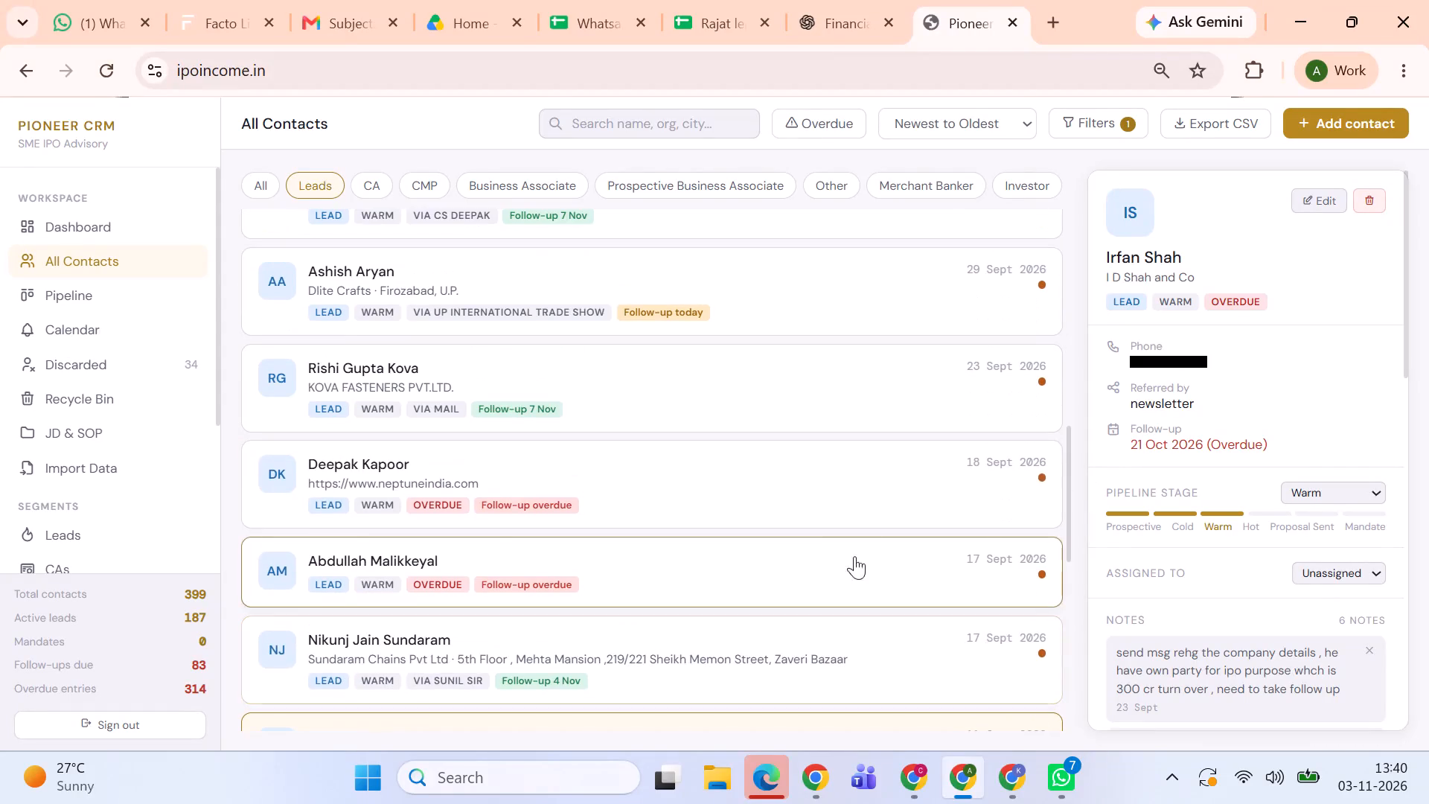
scroll(909, 546, down, 7)
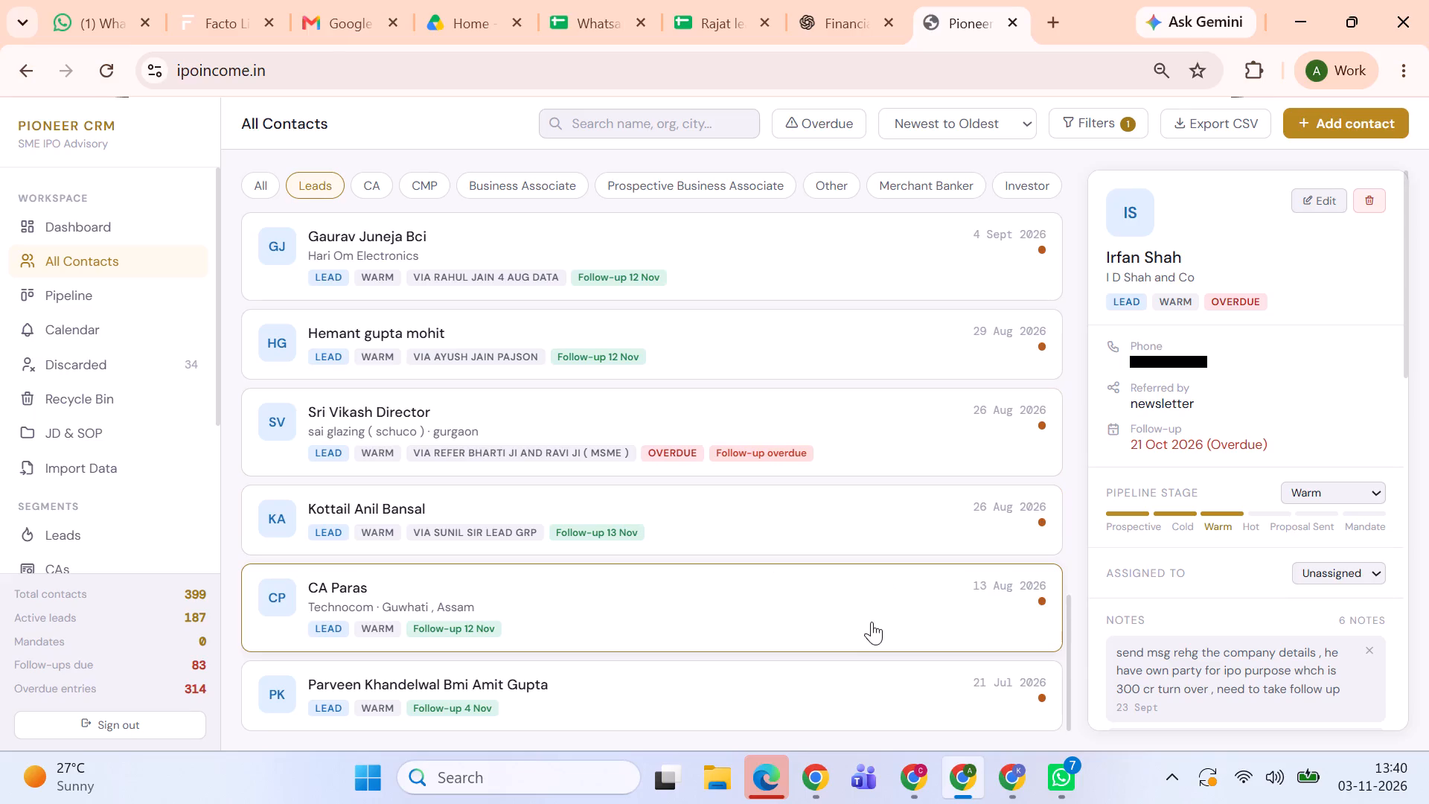
scroll(915, 444, up, 1)
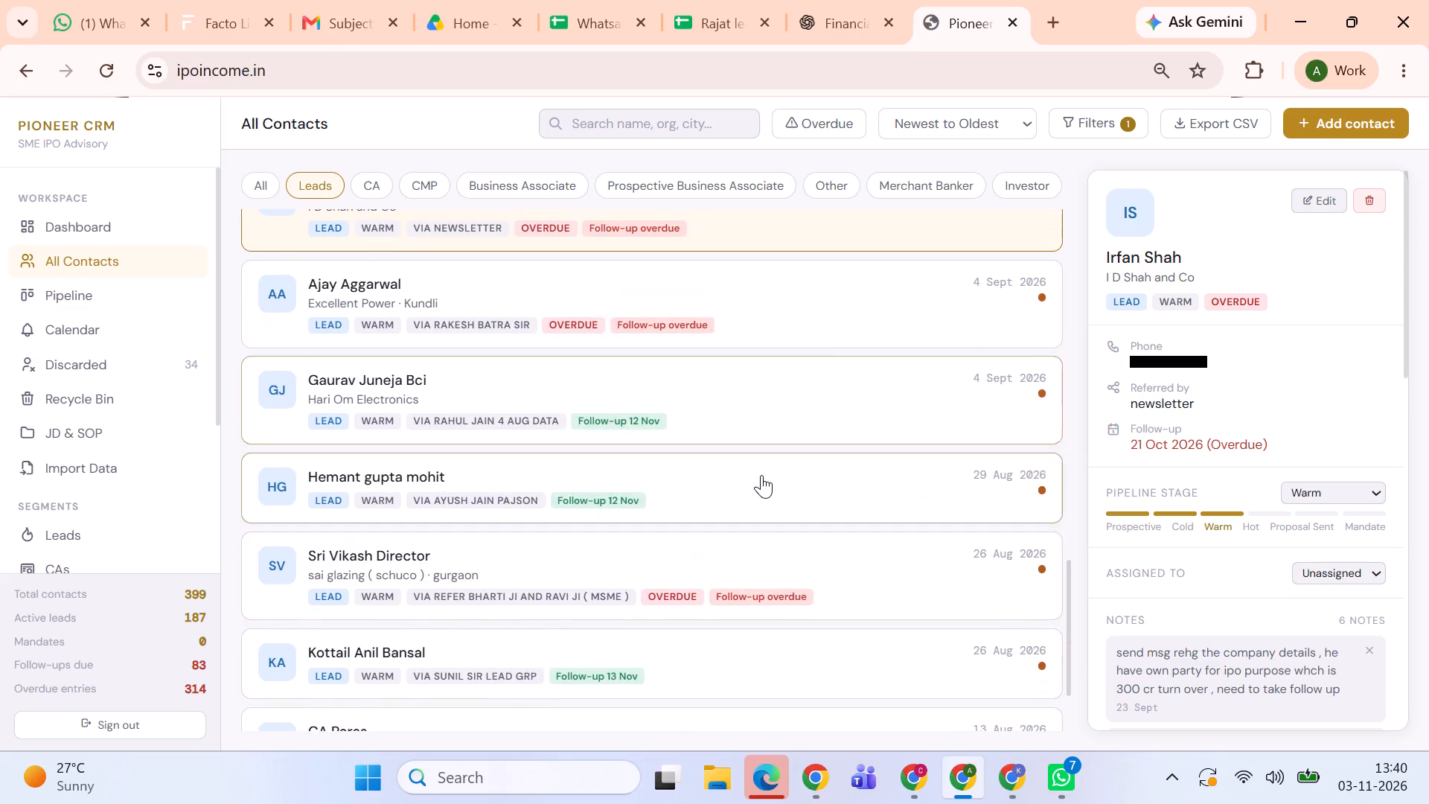
Read the Excellent Power lead's notes and set its follow-up date to 12-11-2026, saving the contact.
scroll(761, 475, up, 1)
scroll(851, 433, up, 1)
click(895, 482)
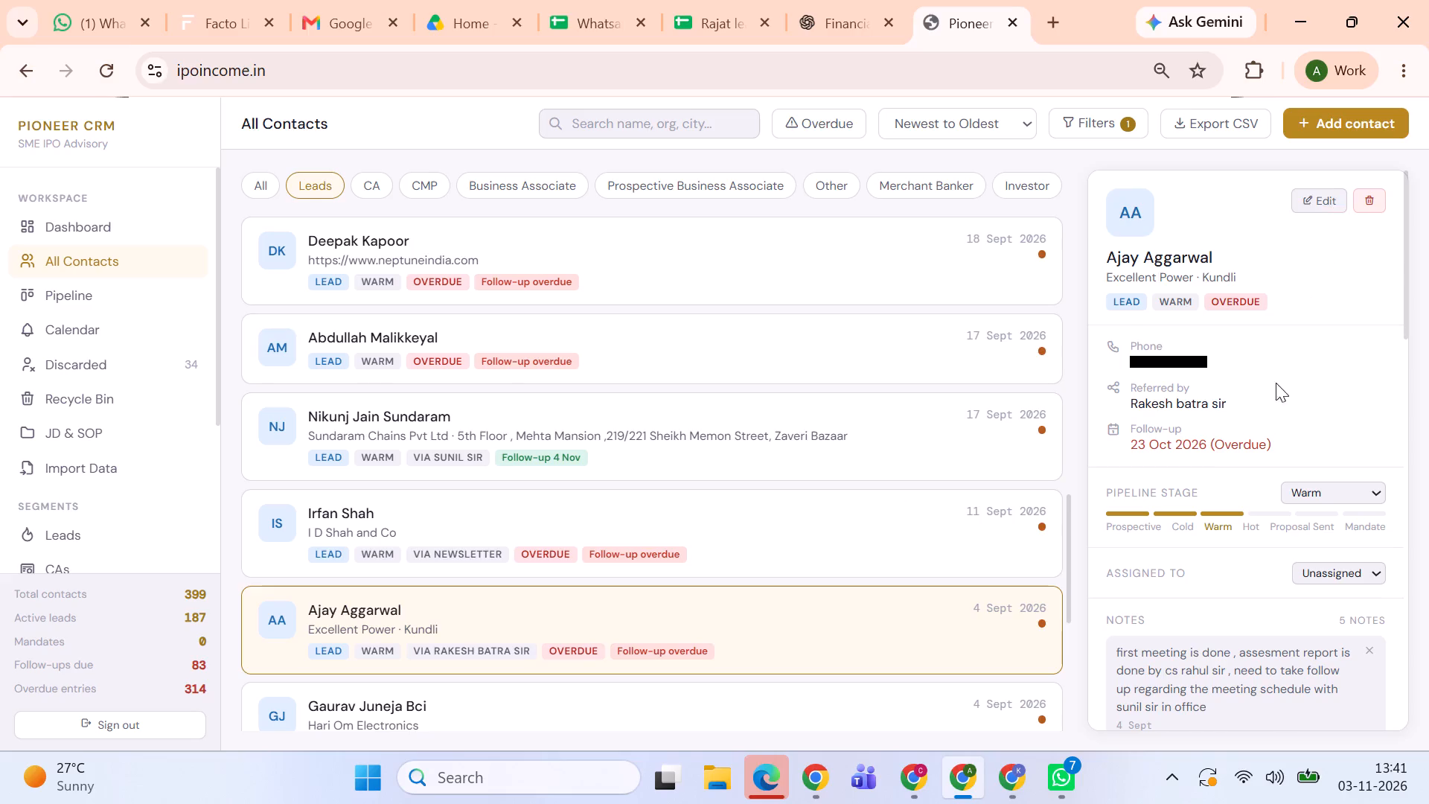
scroll(1238, 442, down, 2)
scroll(1270, 424, up, 4)
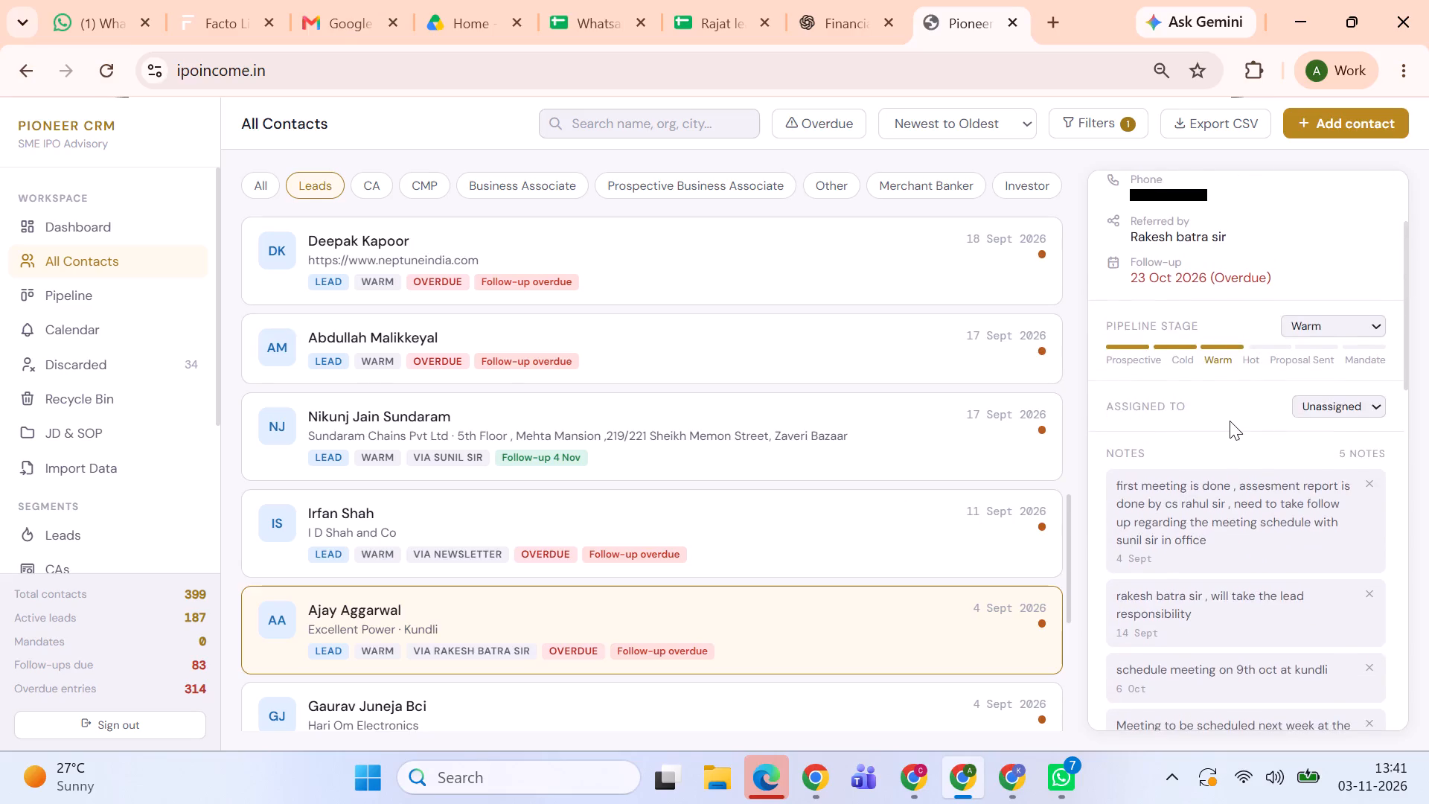
scroll(1230, 421, up, 1)
click(1332, 199)
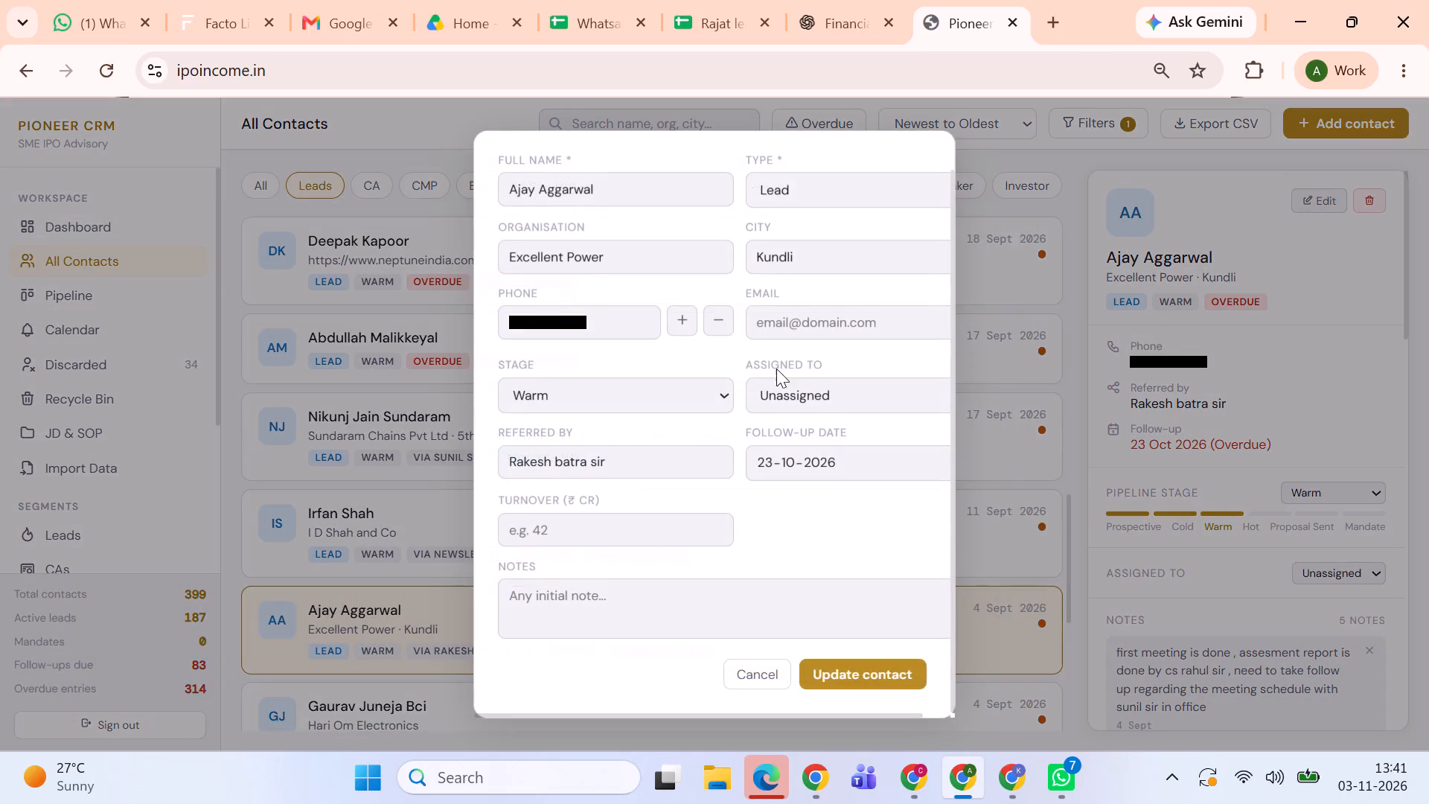
click(822, 456)
scroll(878, 475, left, 1)
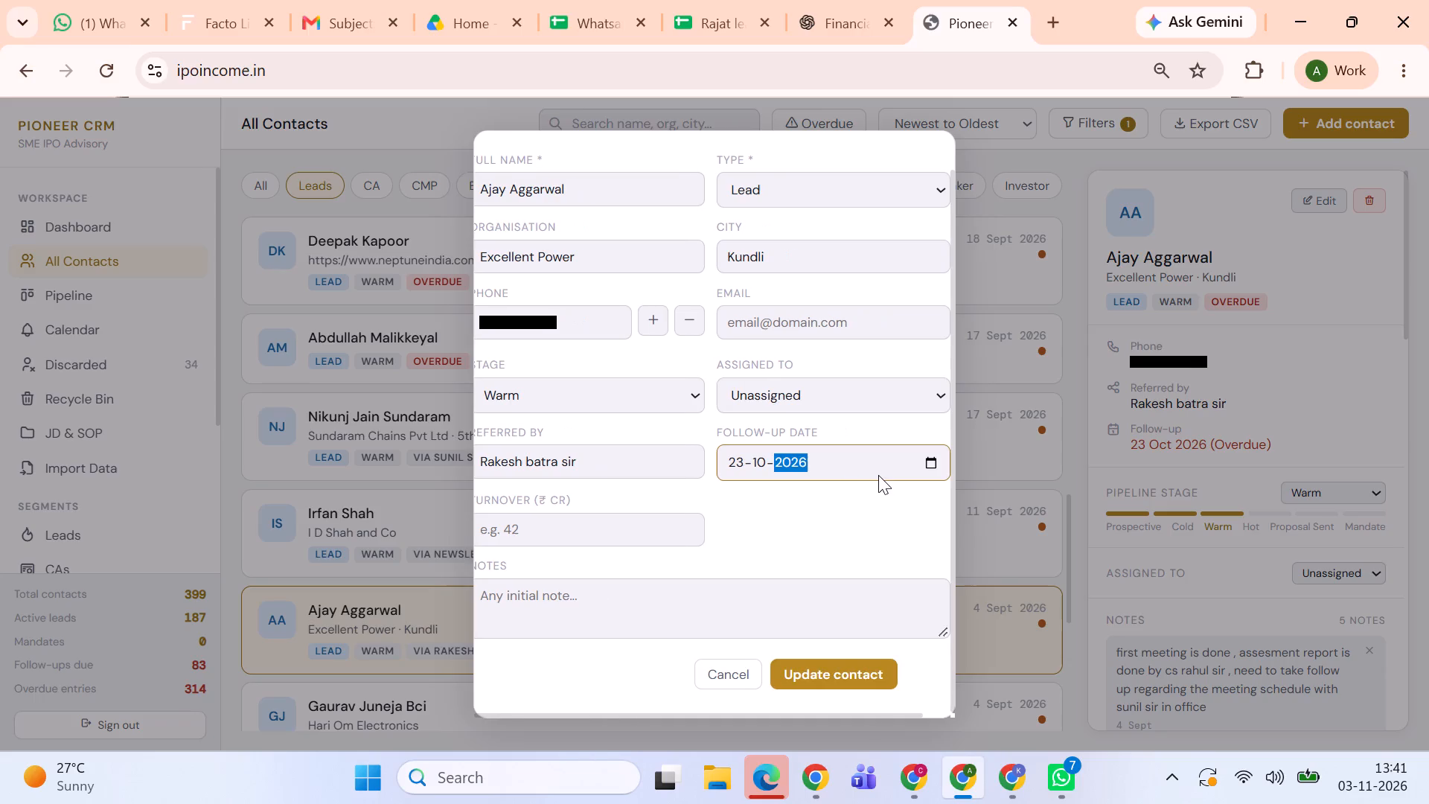
scroll(878, 475, left, 1)
click(926, 460)
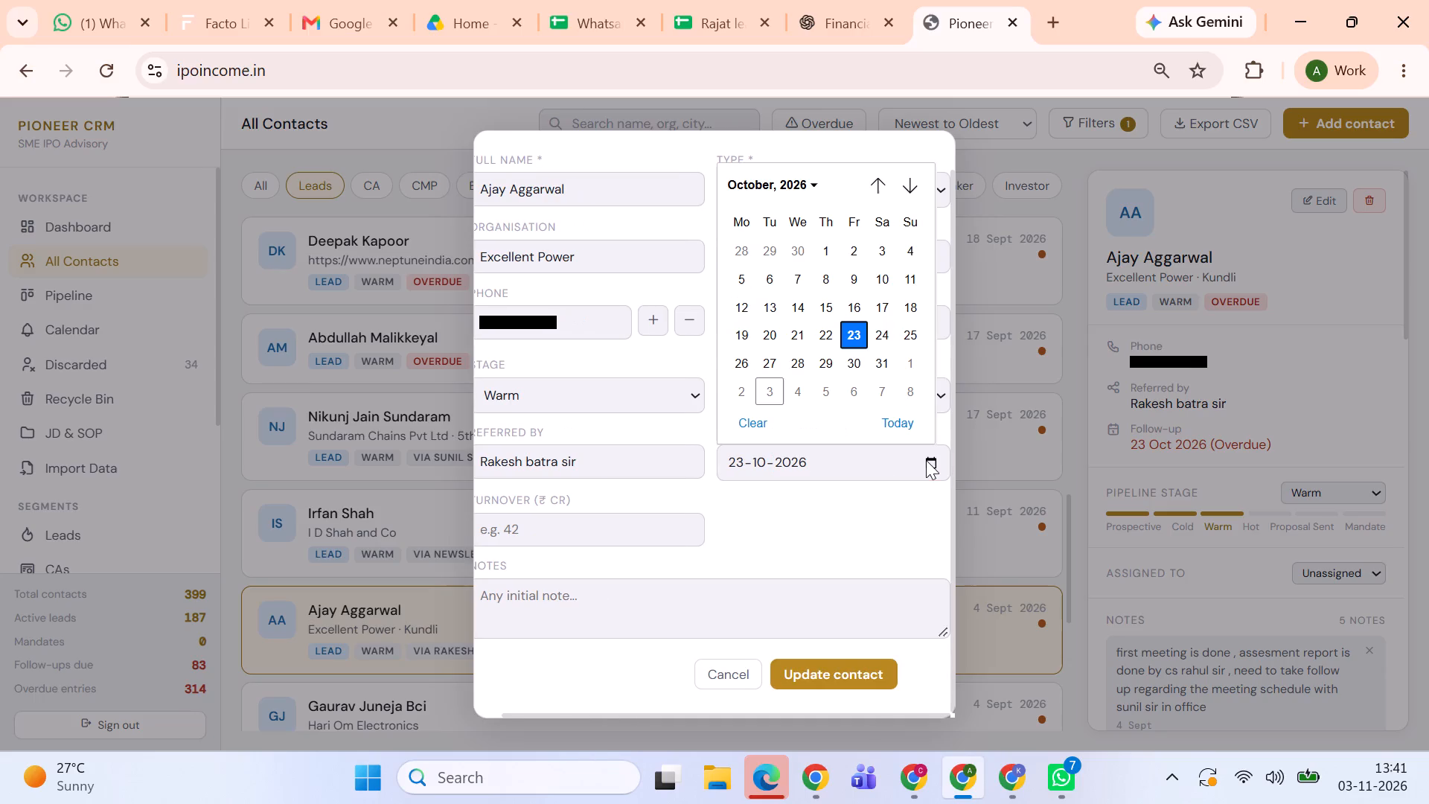
click(904, 185)
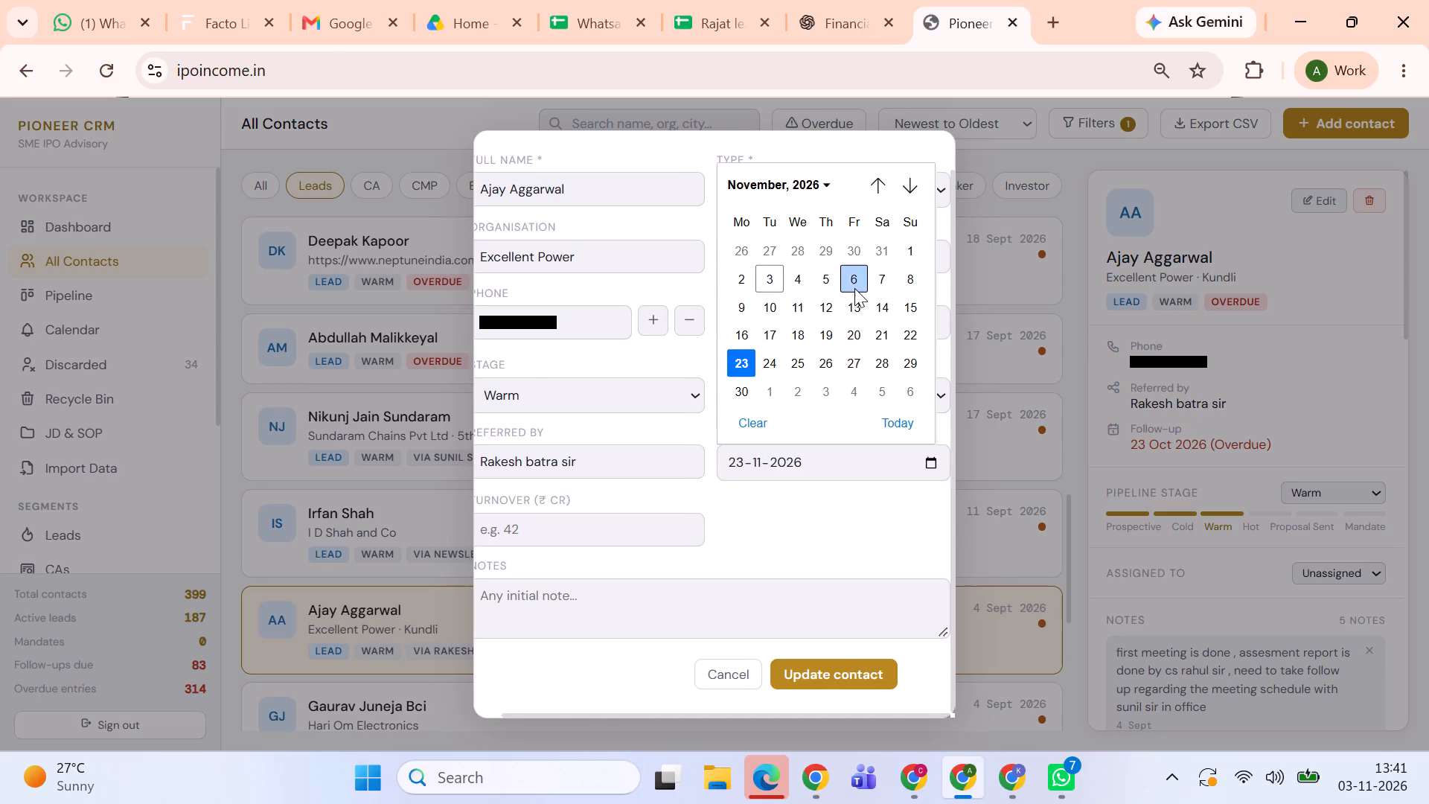
click(825, 307)
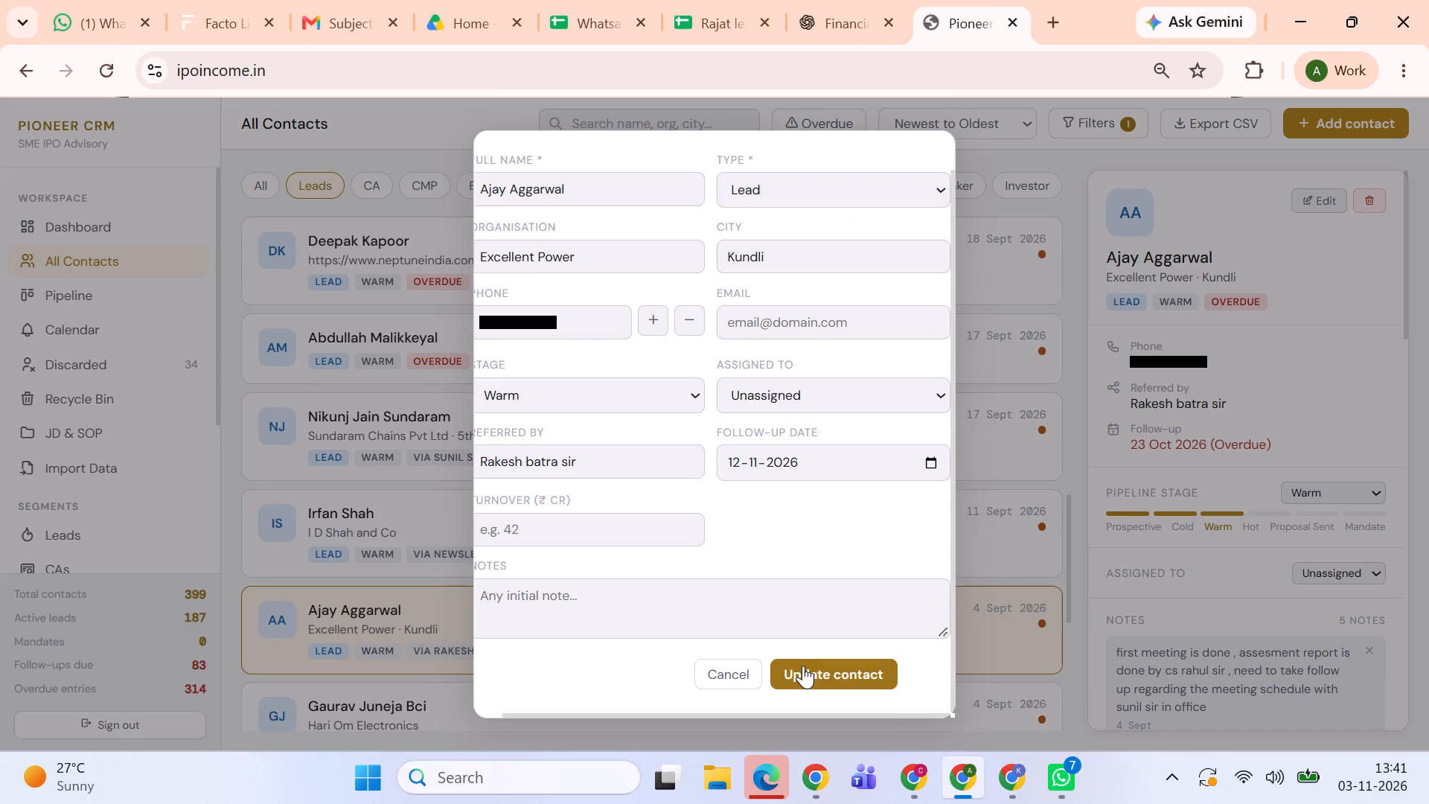
click(803, 666)
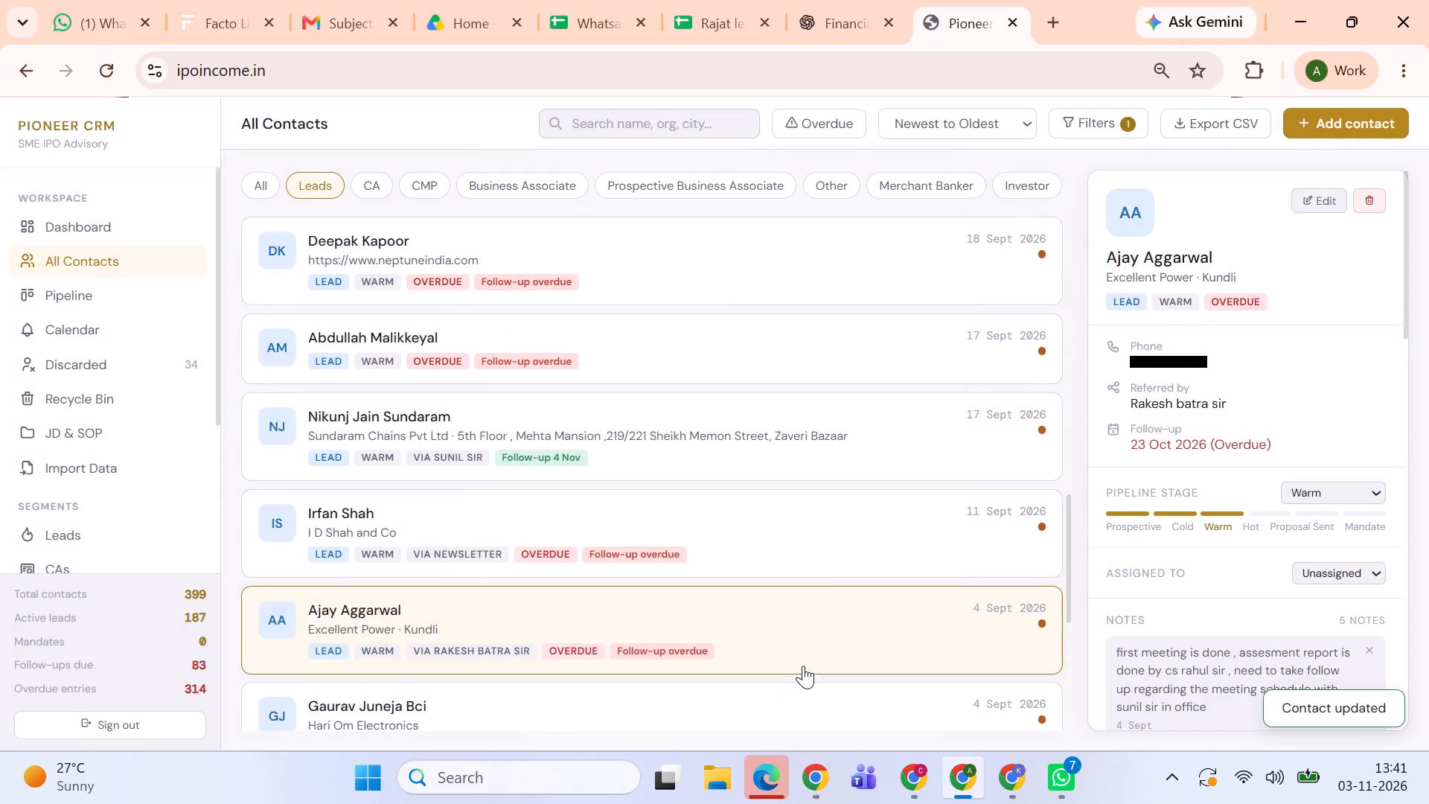
Review the I D Shah and Co lead's notes and add the note "busy with another call".
click(874, 566)
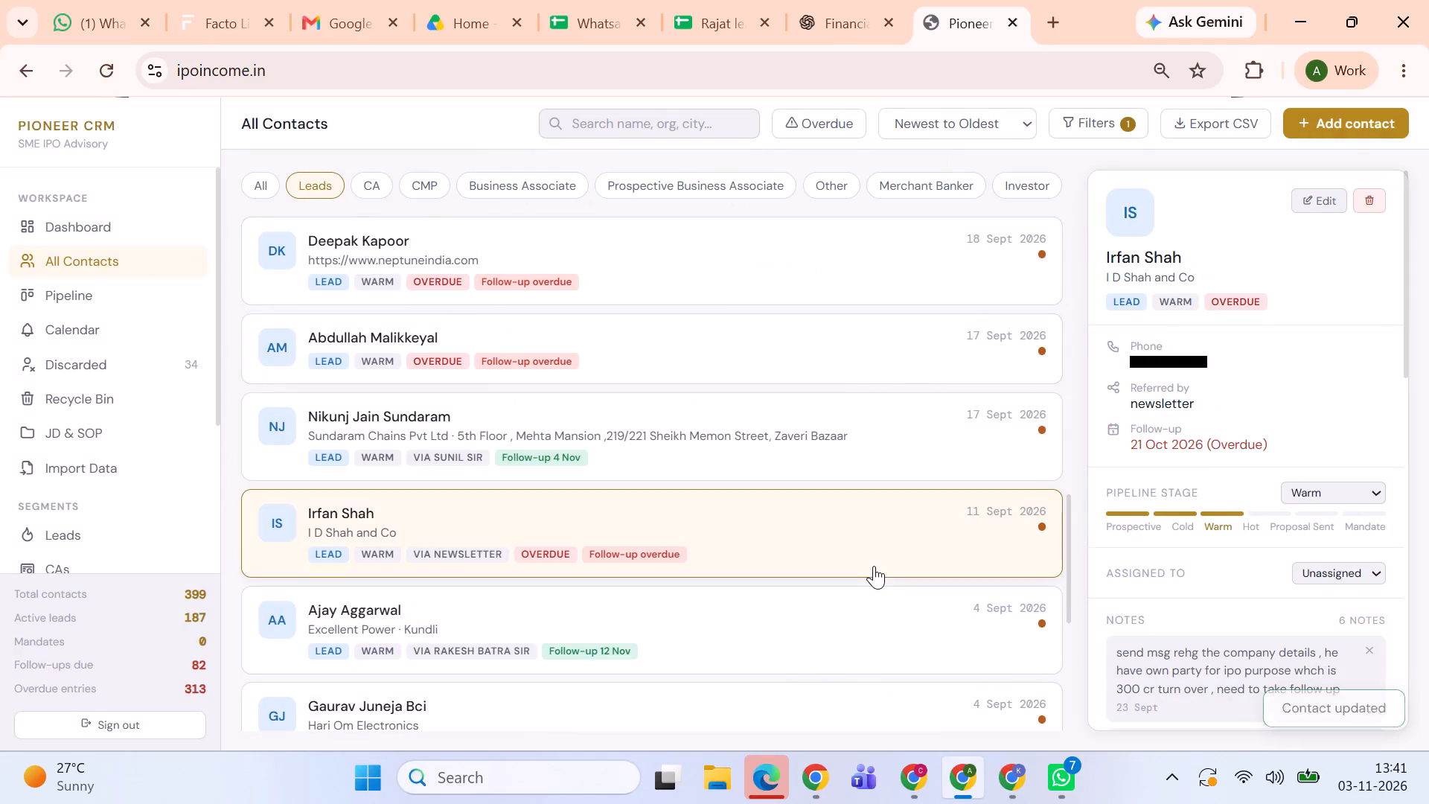
scroll(1233, 550, down, 1)
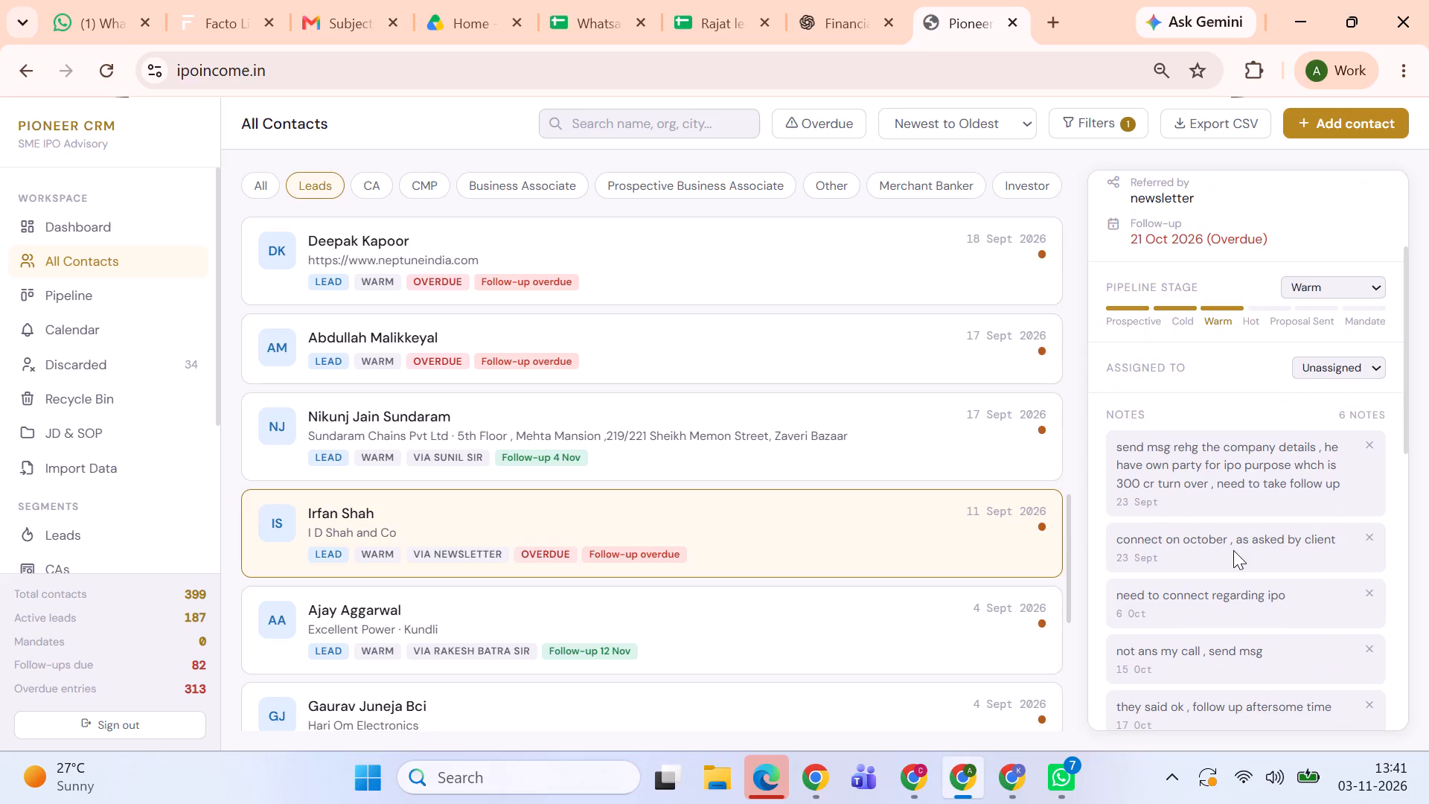
scroll(1233, 550, up, 2)
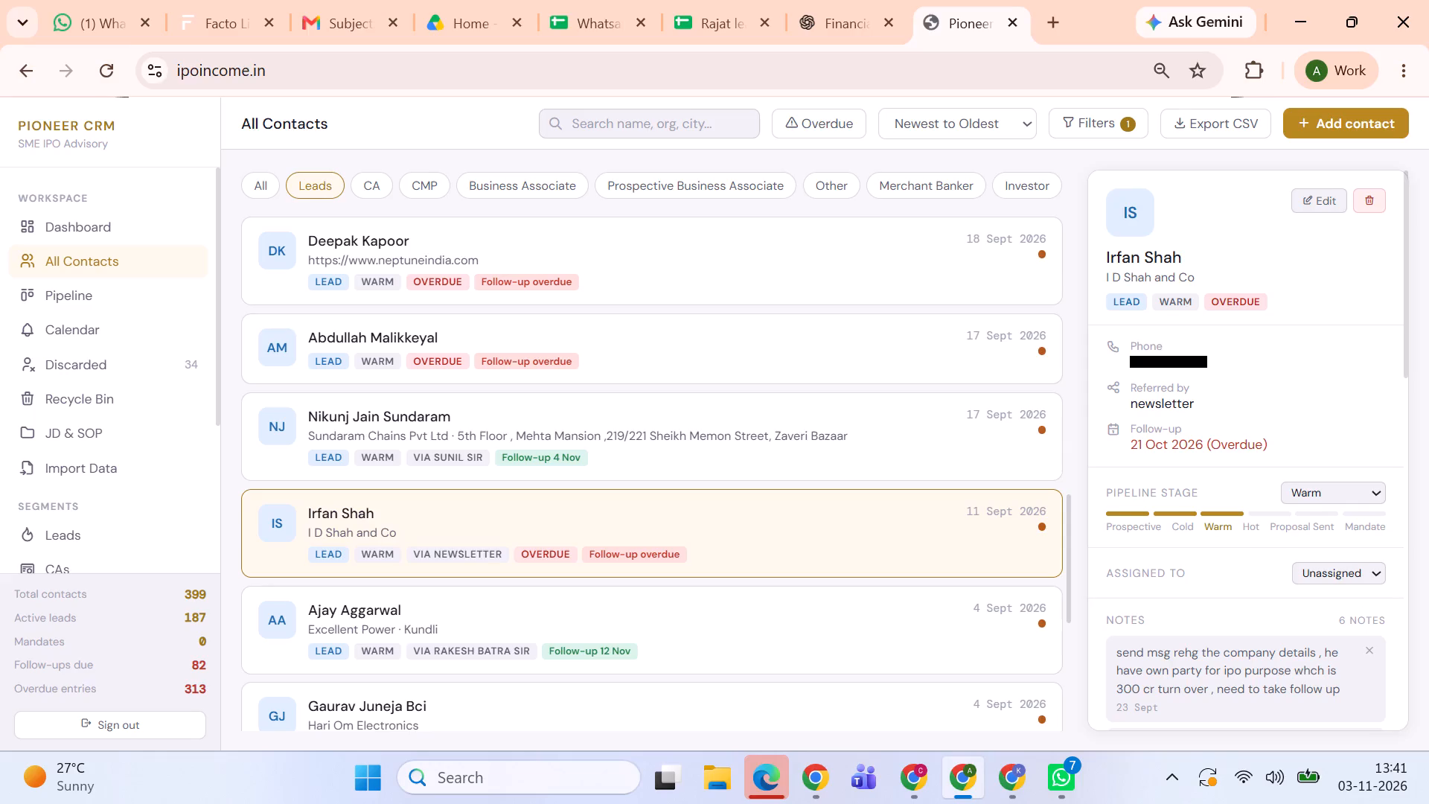
scroll(1287, 650, down, 1)
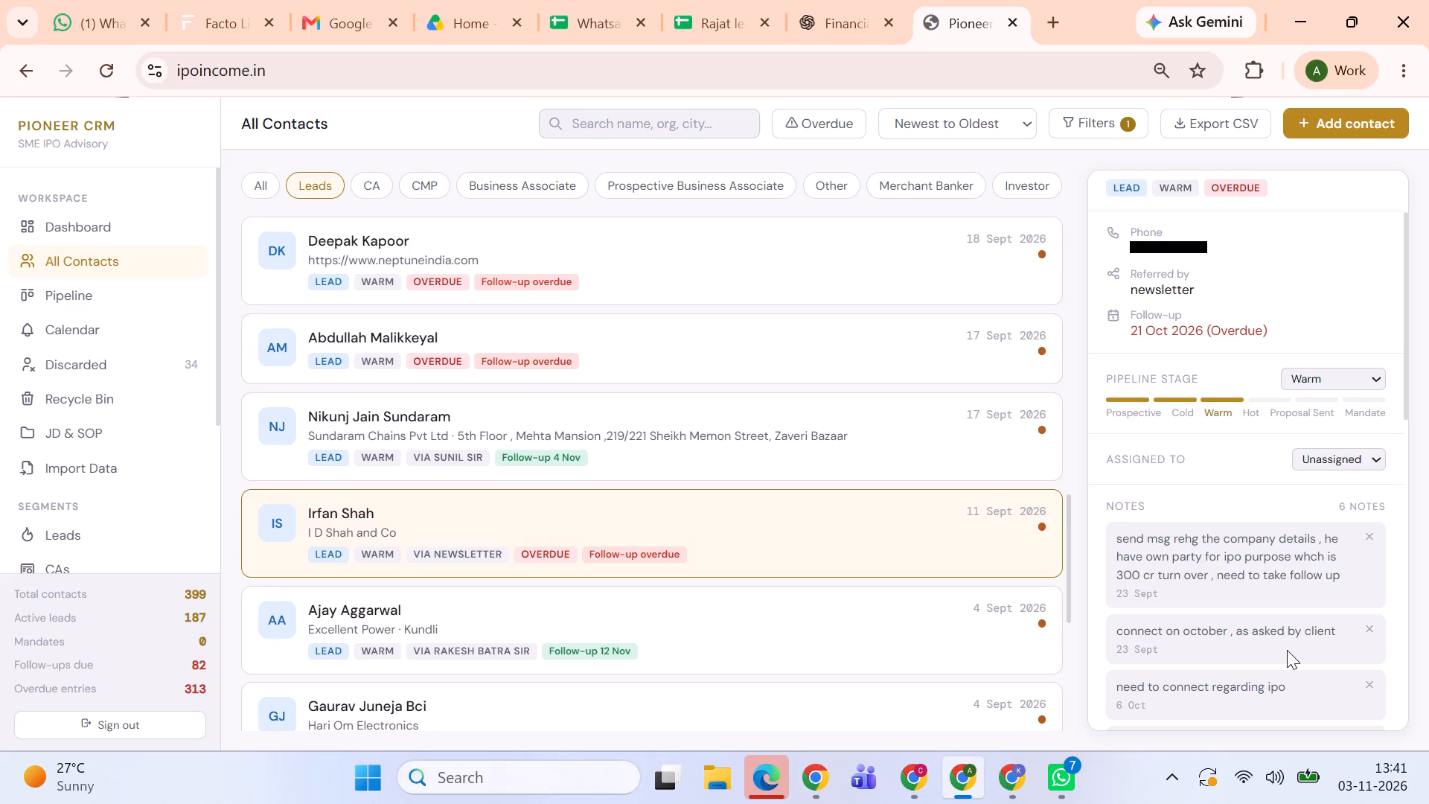
scroll(1300, 599, down, 4)
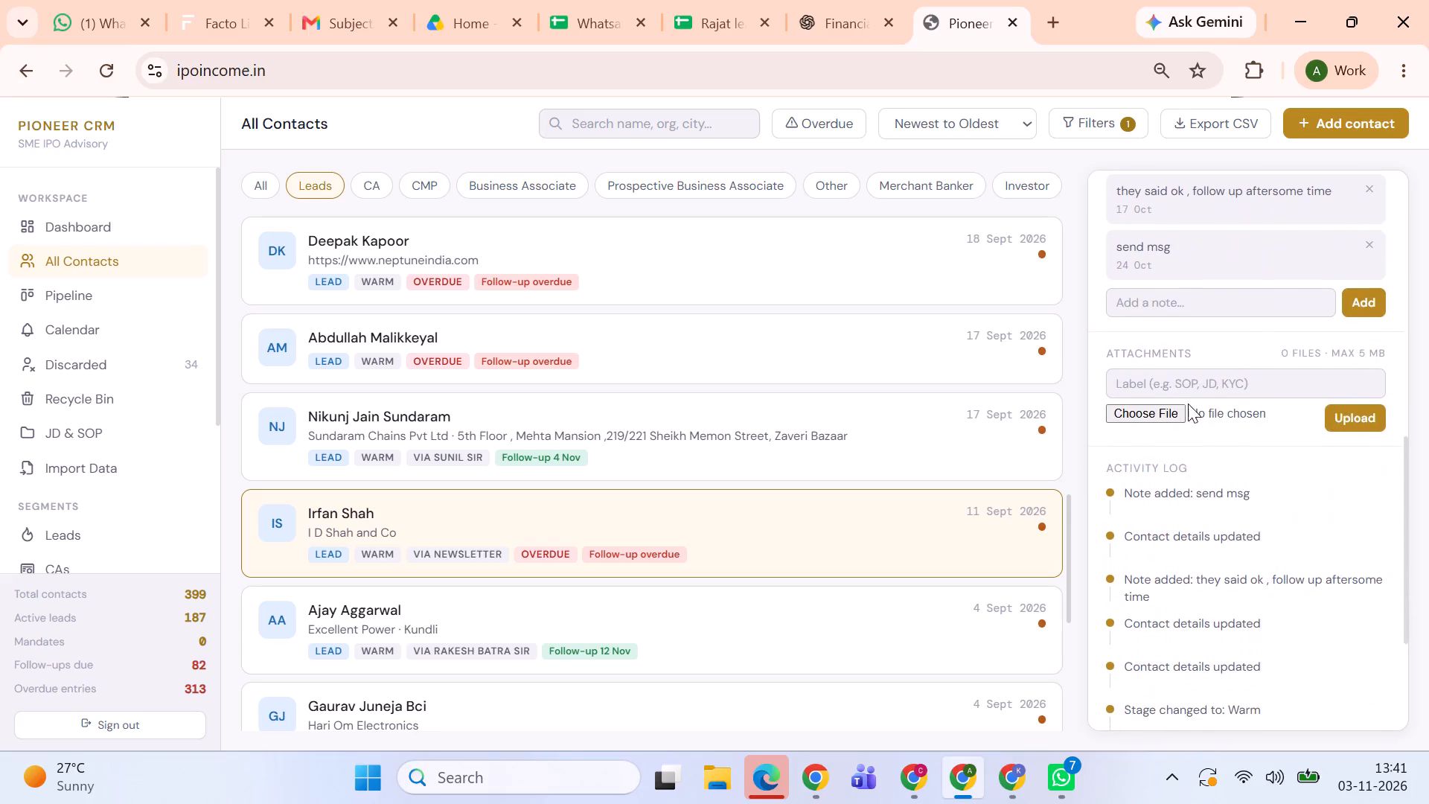
click(1191, 299)
text(busy in another)
key(space)
key(BackSpace)
key(BackSpace)
key(BackSpace)
key(BackSpace)
key(BackSpace)
key(BackSpace)
key(BackSpace)
key(BackSpace)
key(BackSpace)
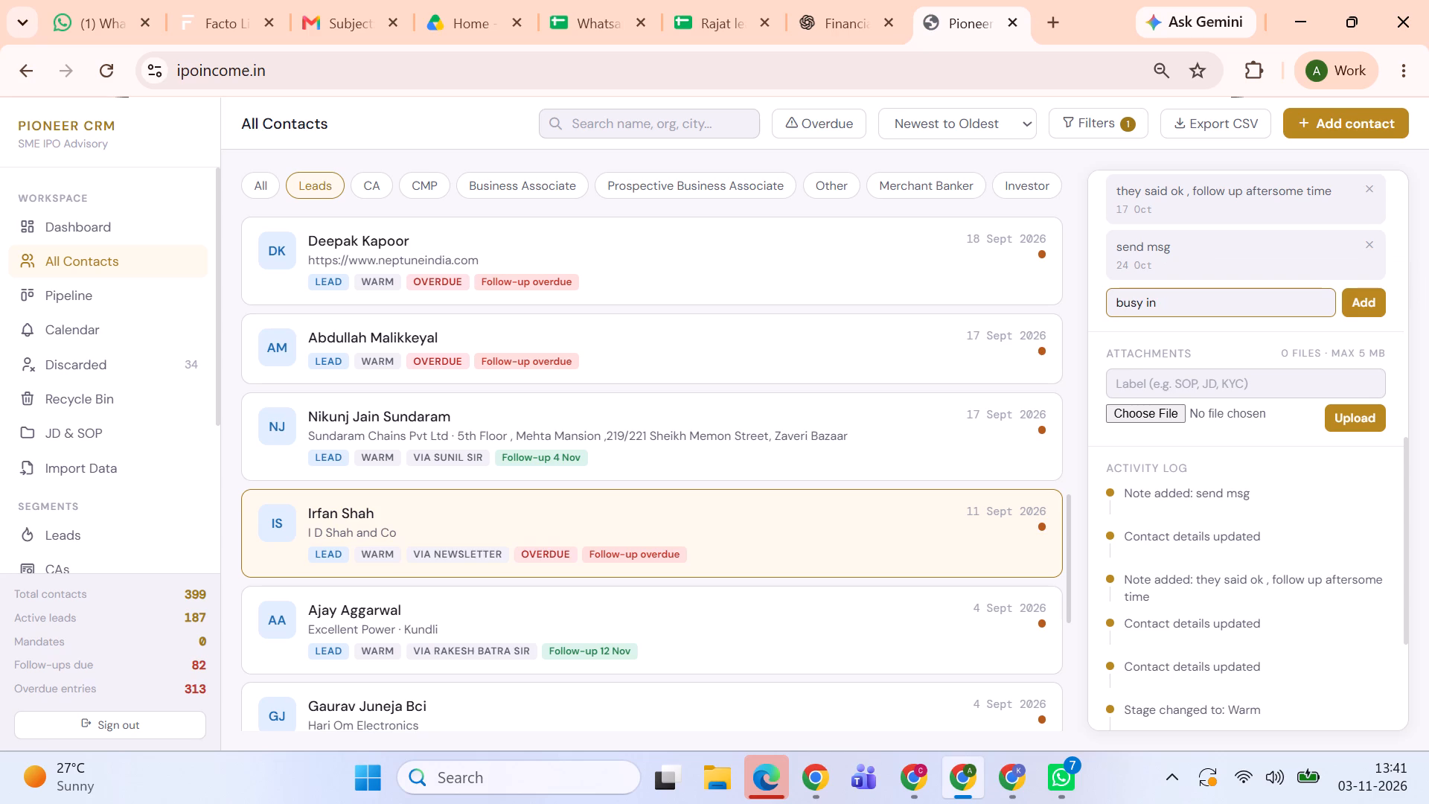
key(BackSpace)
key(BackSpace)
text(with anither call)
key(space)
click(1212, 301)
key(BackSpace)
key(BackSpace)
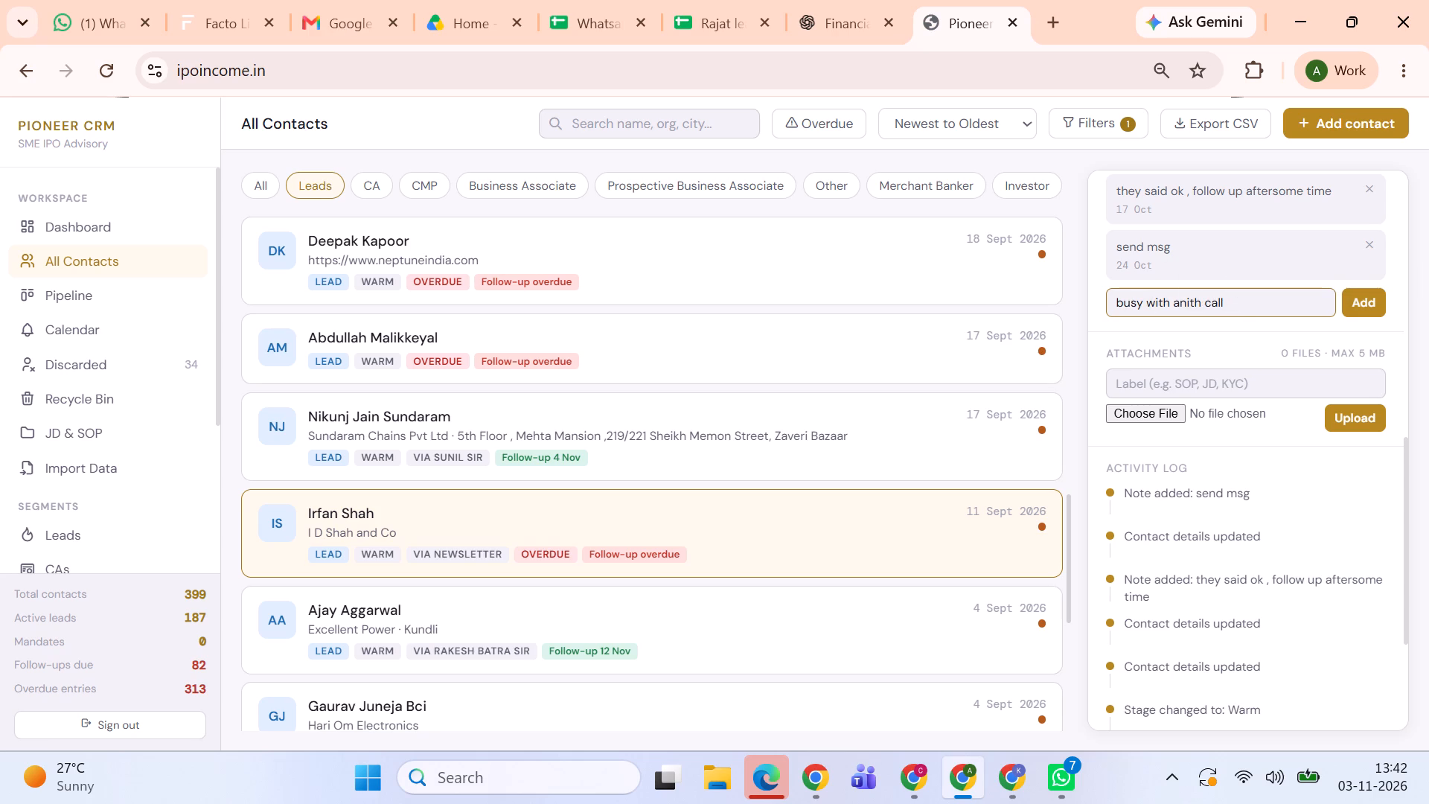
key(BackSpace)
key(BackSpace)
key(BackSpace)
text(other)
click(1198, 346)
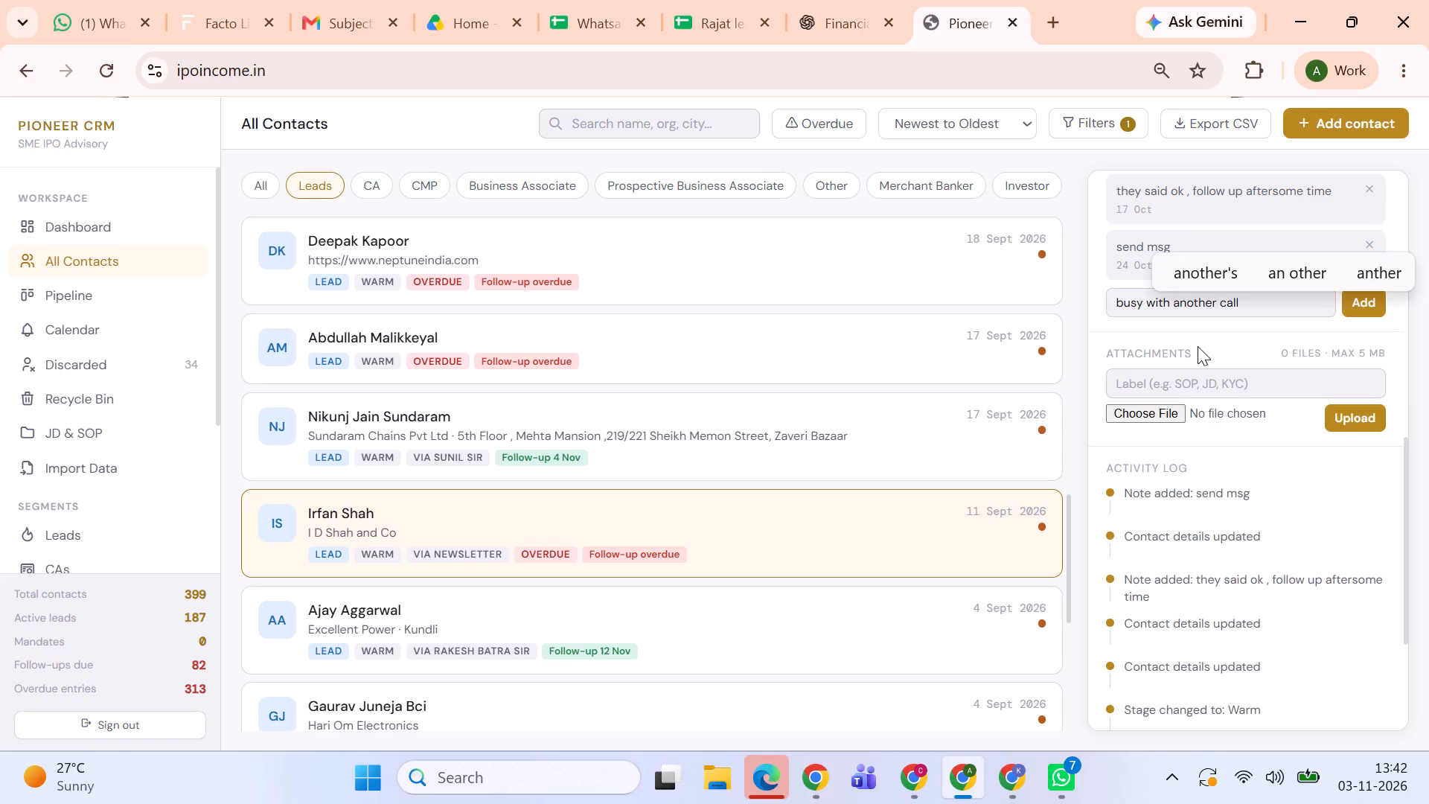
click(1364, 299)
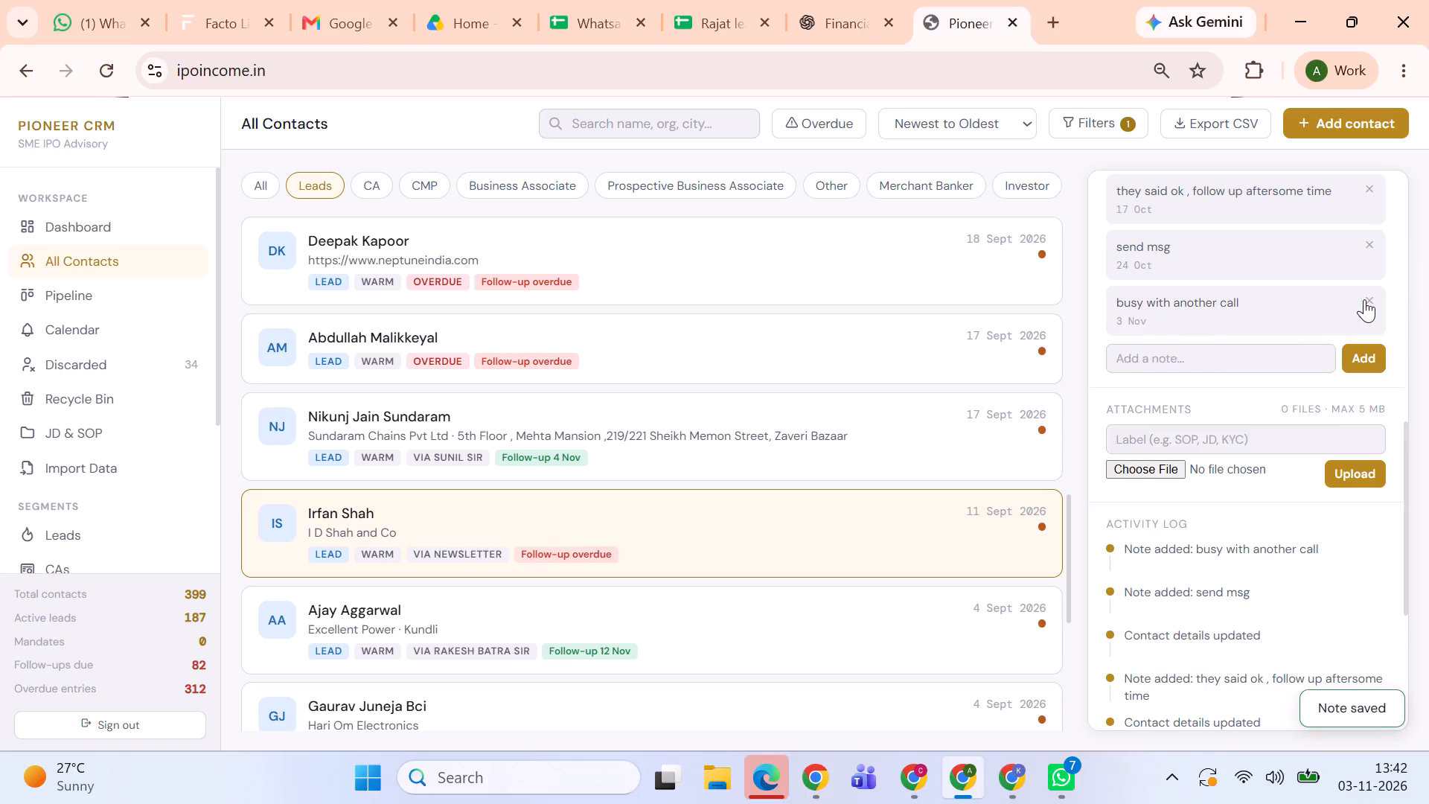
Set the I D Shah and Co lead's follow-up date to 05-11-2026 and save the contact.
scroll(1281, 315, up, 3)
click(1318, 194)
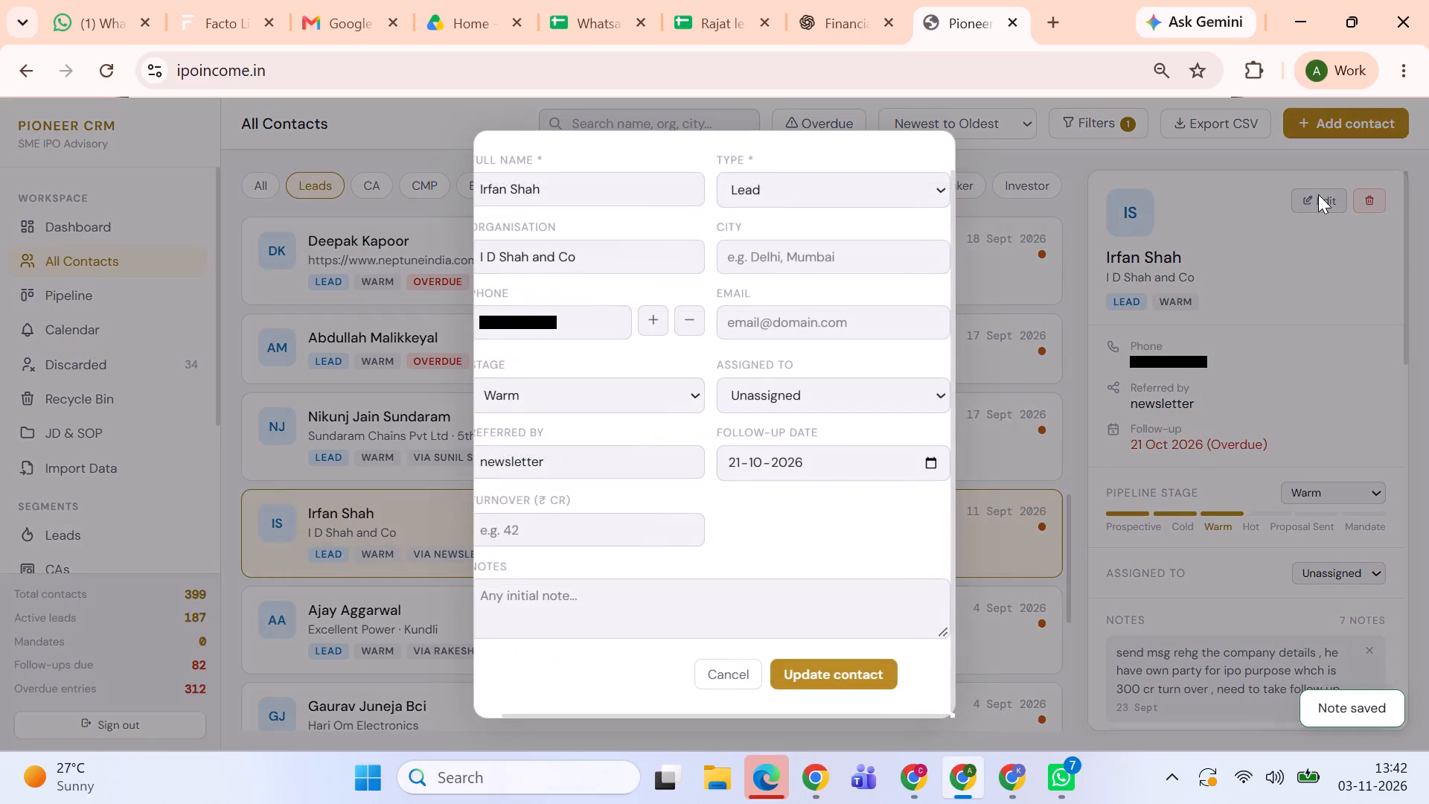
click(928, 459)
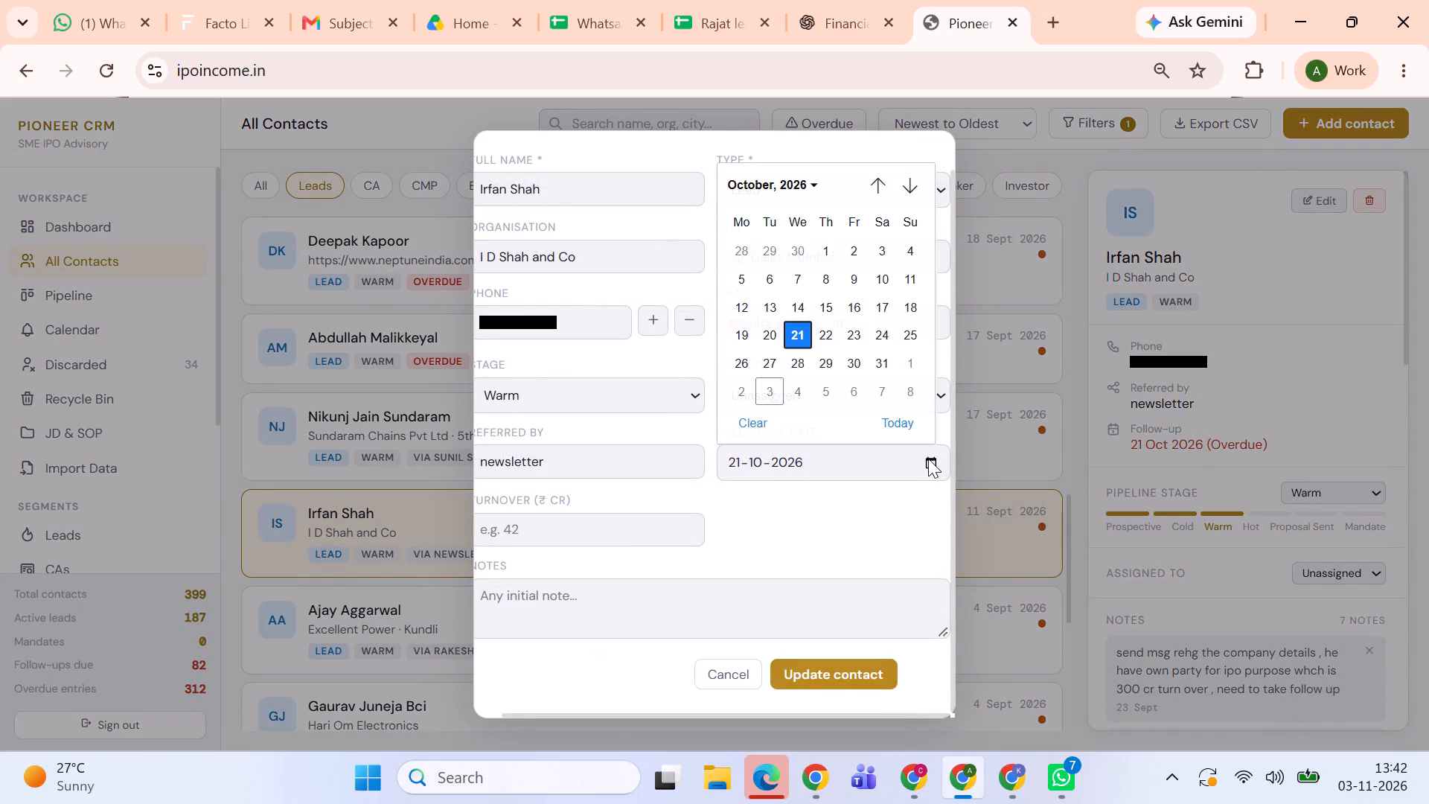
click(829, 394)
click(831, 674)
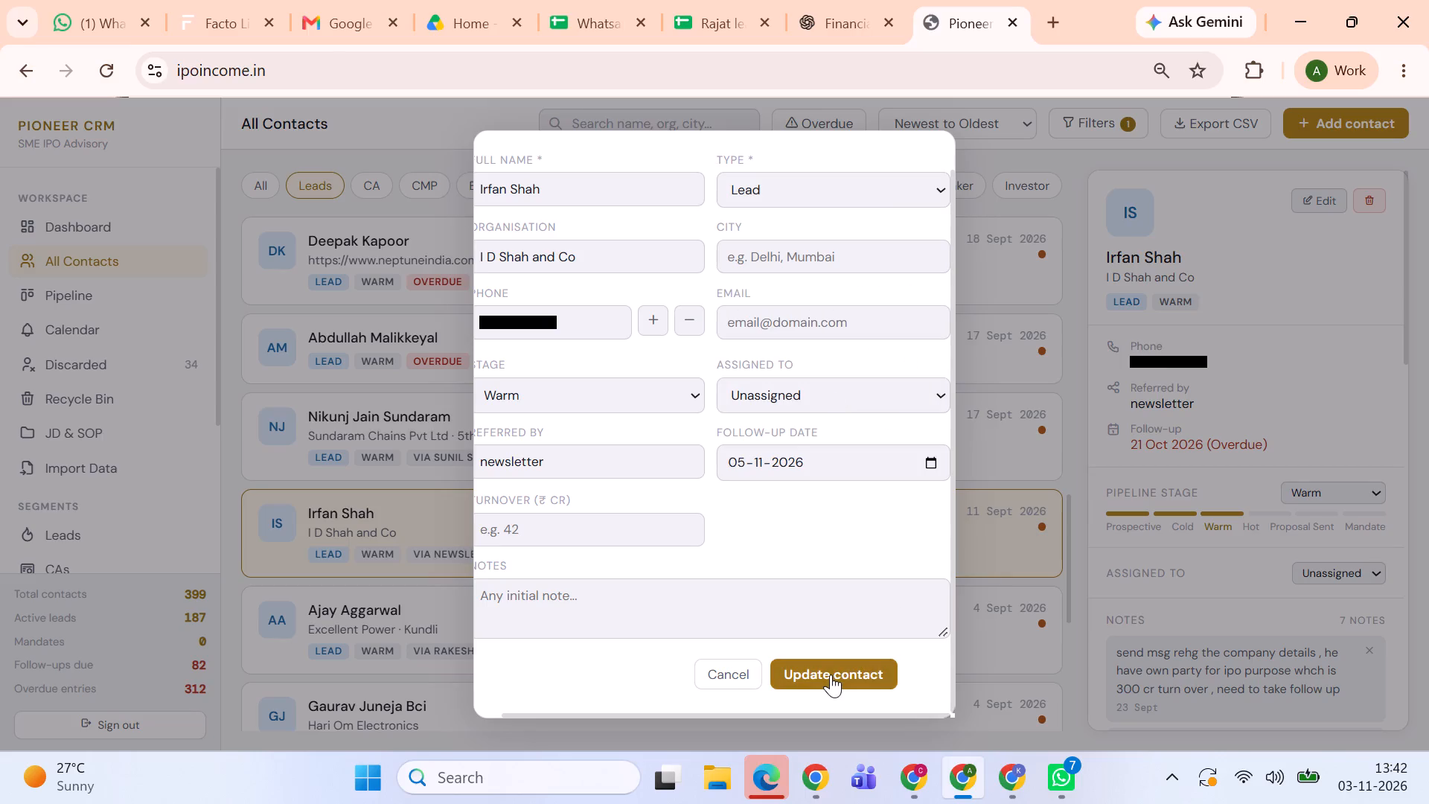
Open the Sundaram Chains Pvt Ltd lead and read through its follow-up notes.
click(962, 441)
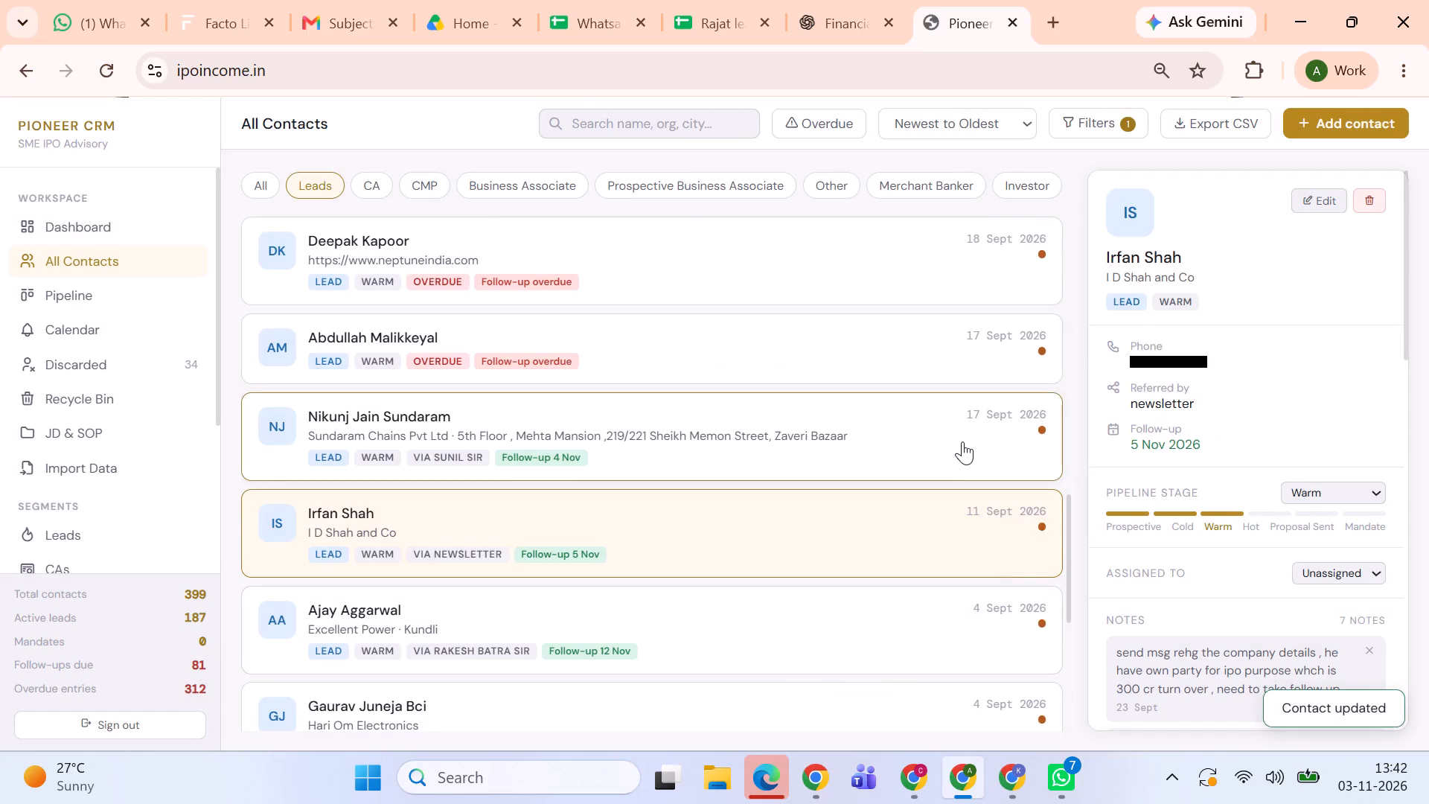
scroll(1225, 502, down, 4)
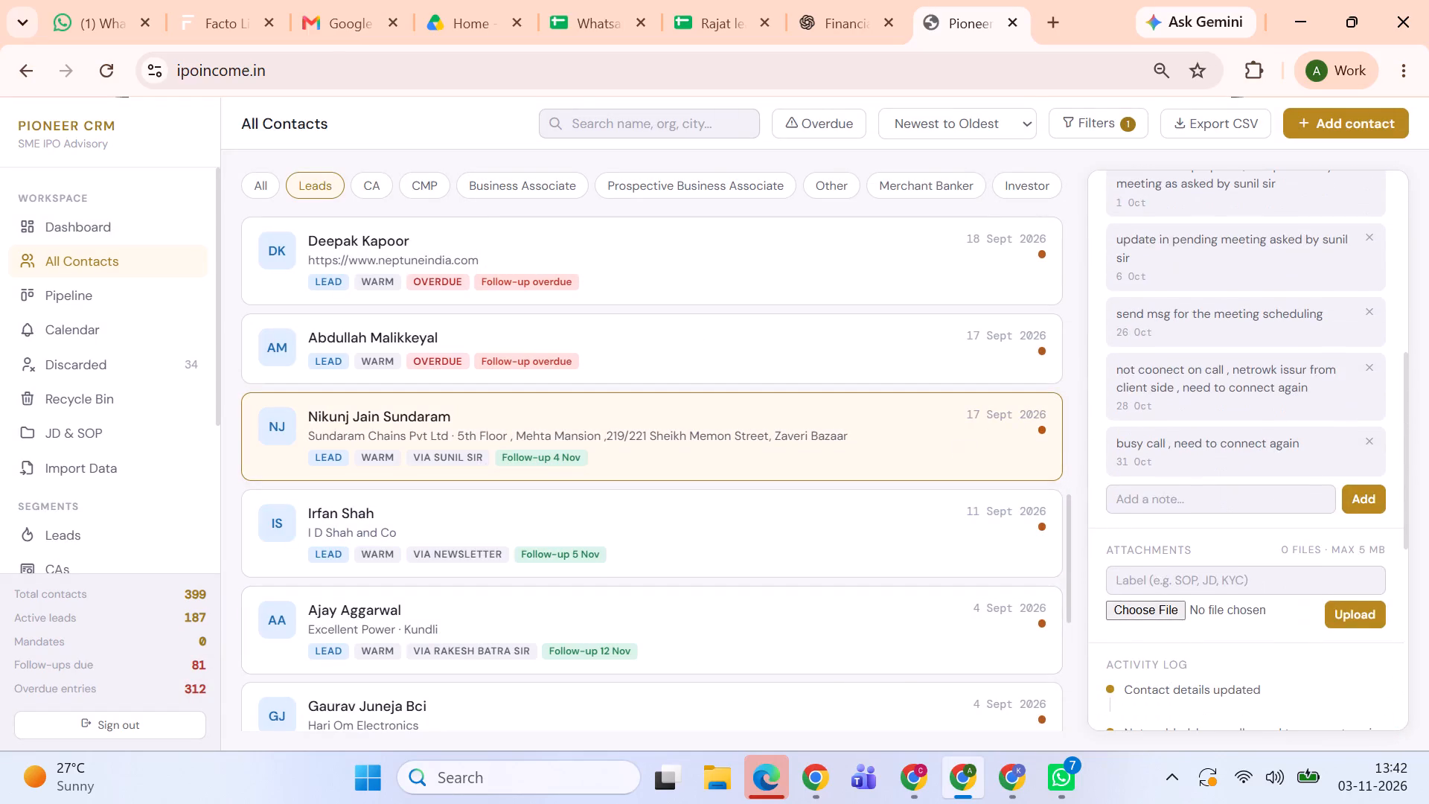
scroll(1225, 502, up, 3)
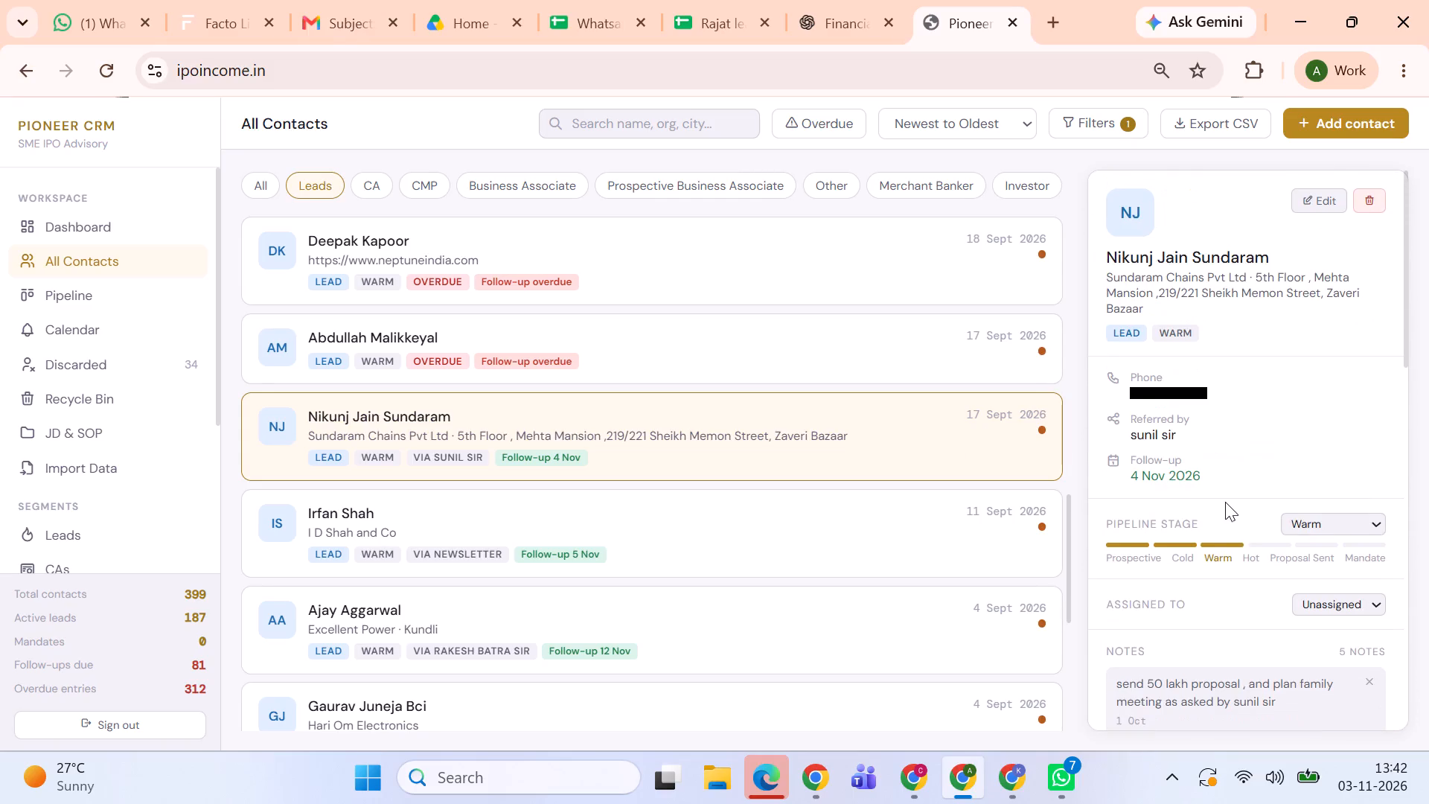
Switch to WhatsApp.
click(1090, 803)
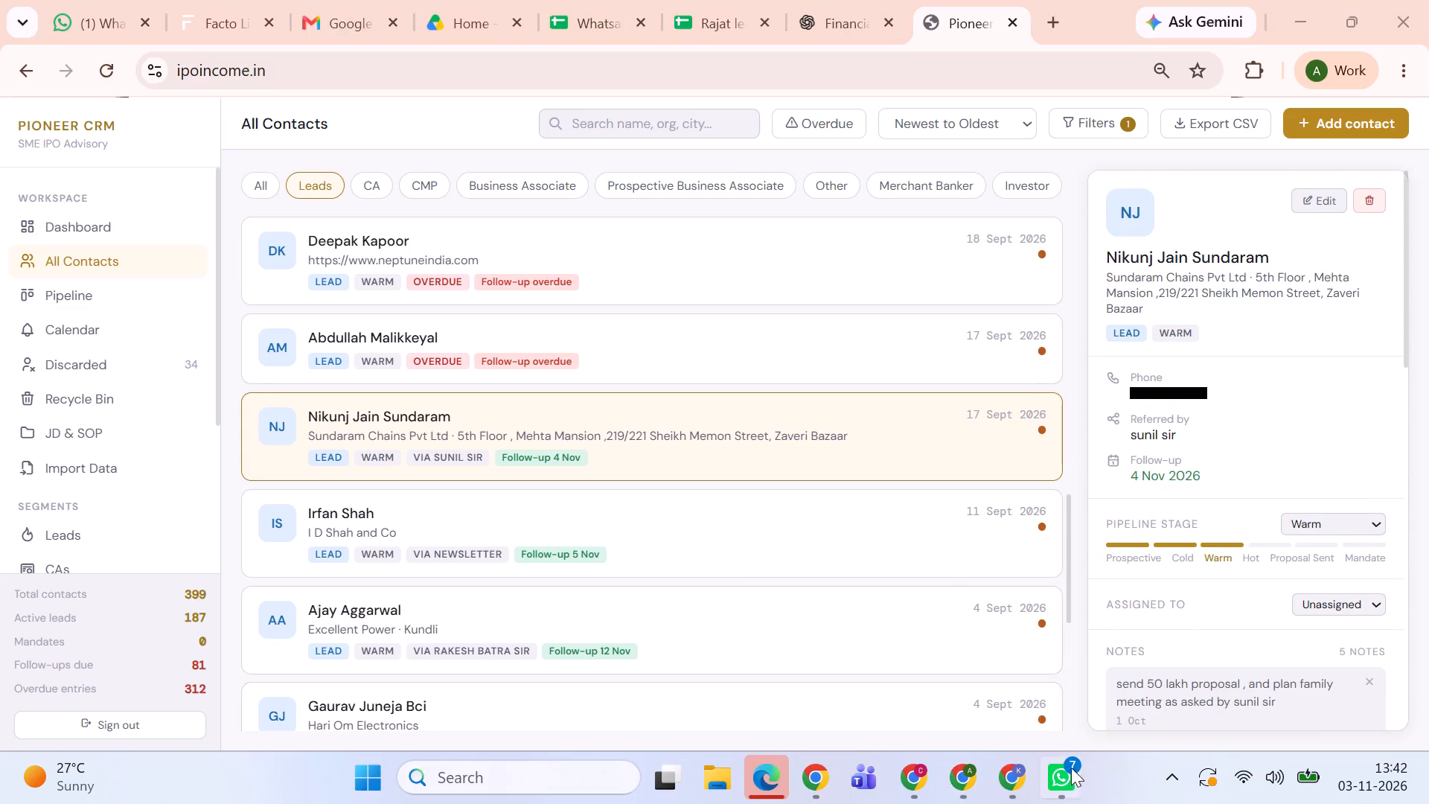
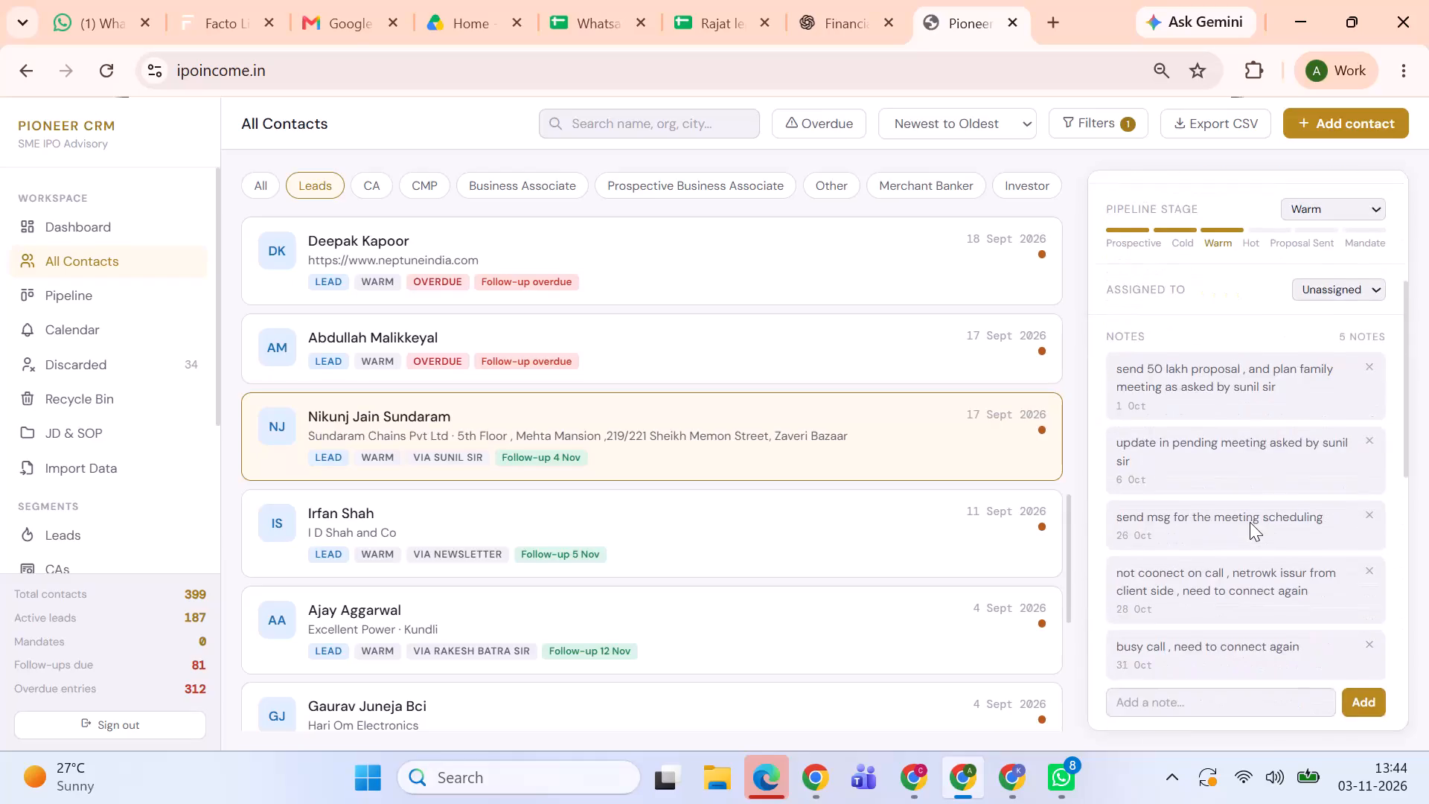
Start a new note on the Sundaram Chains Pvt Ltd lead.
click(1230, 672)
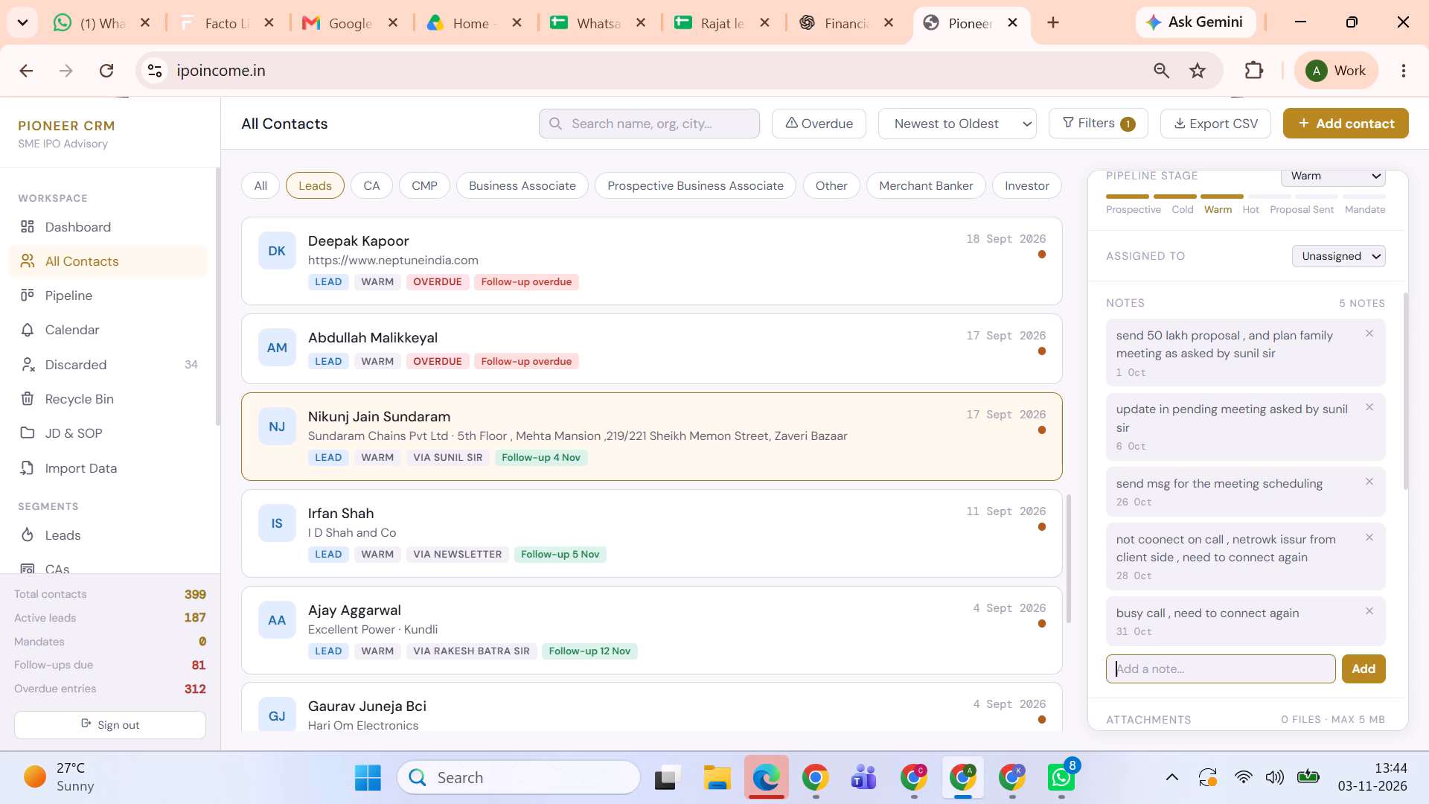
click(912, 768)
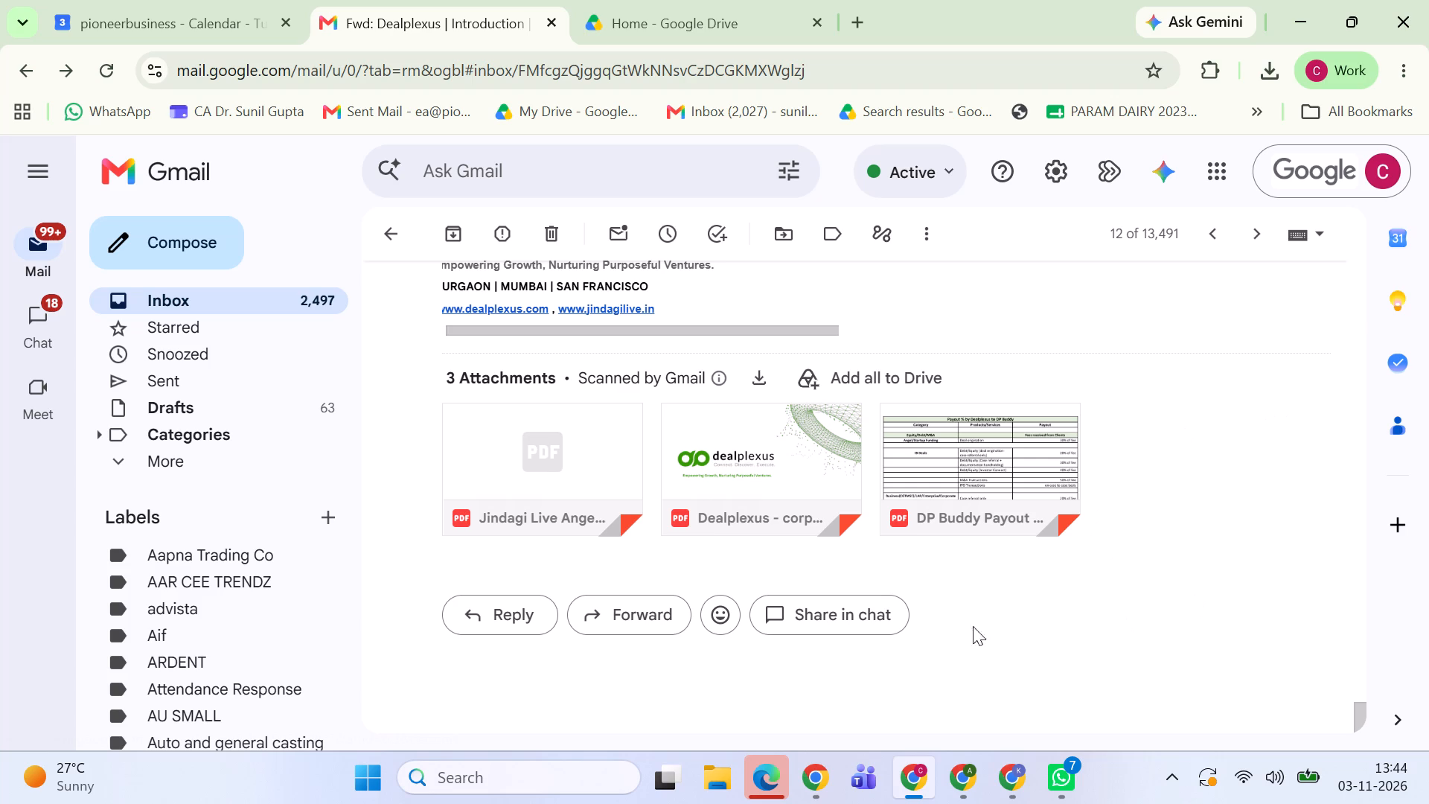
Return to Pioneer CRM and add the note "not ans my call , connect again" to the Sundaram Chains Pvt Ltd lead.
click(957, 779)
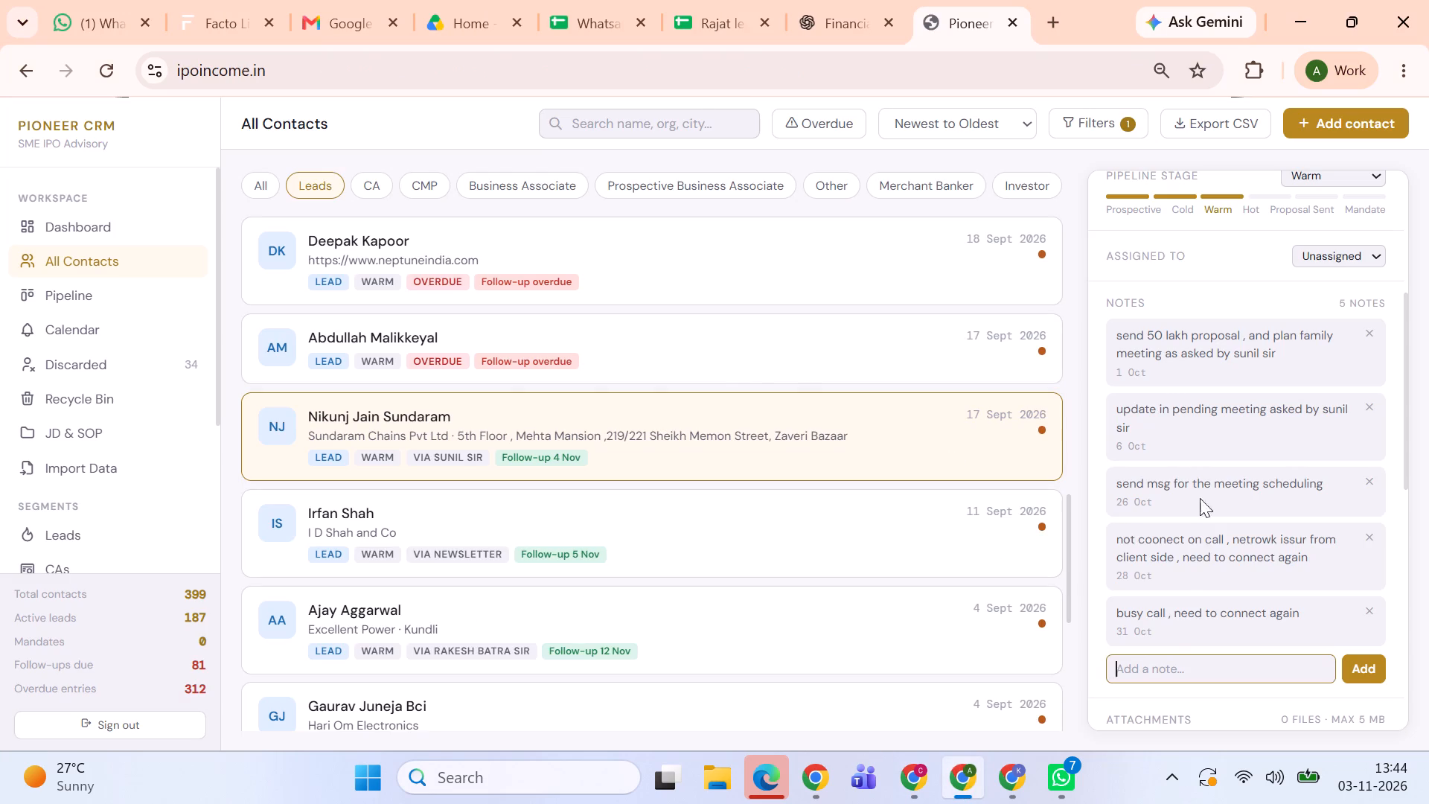
click(1146, 669)
text(not)
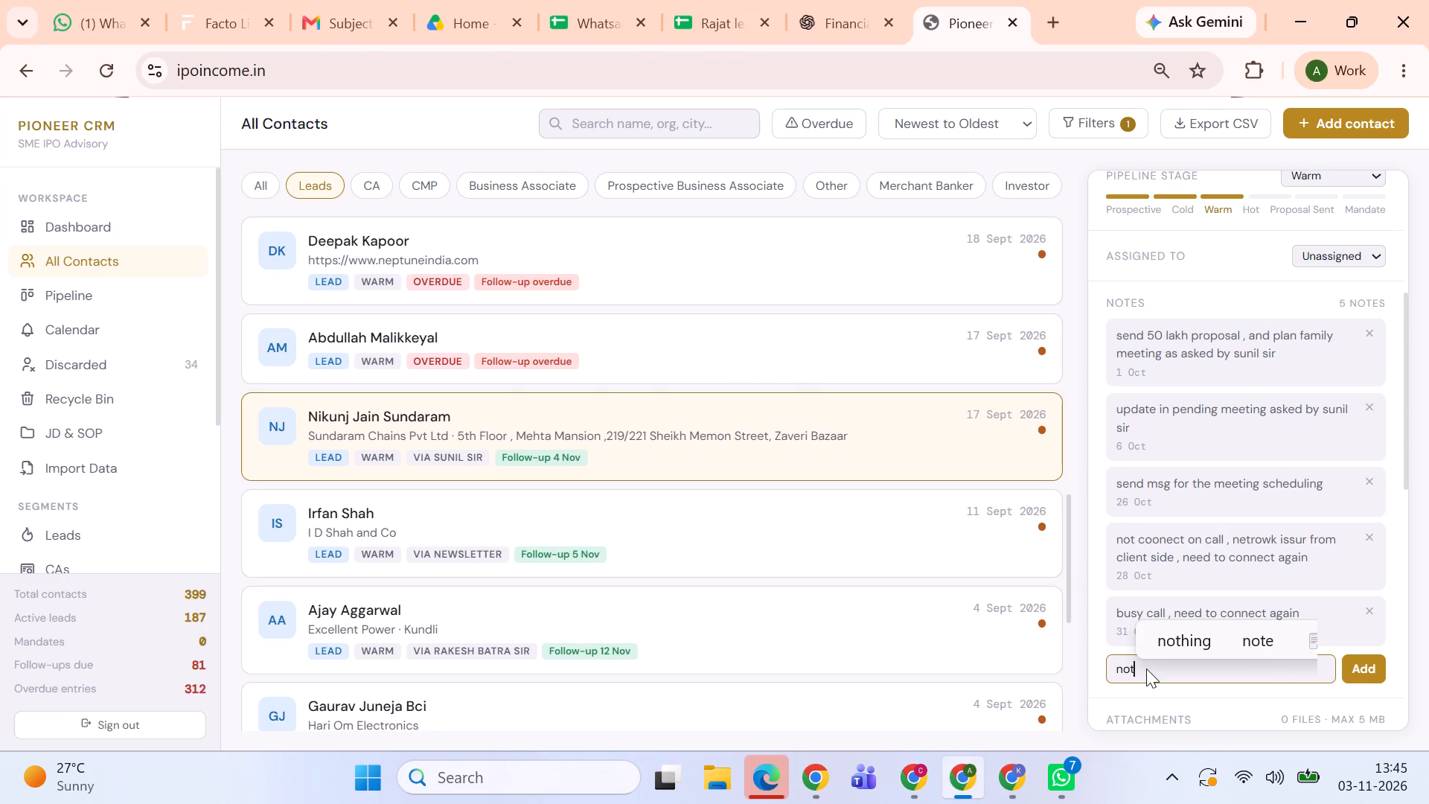
key(space)
text(ans my call)
key(space)
key(space)
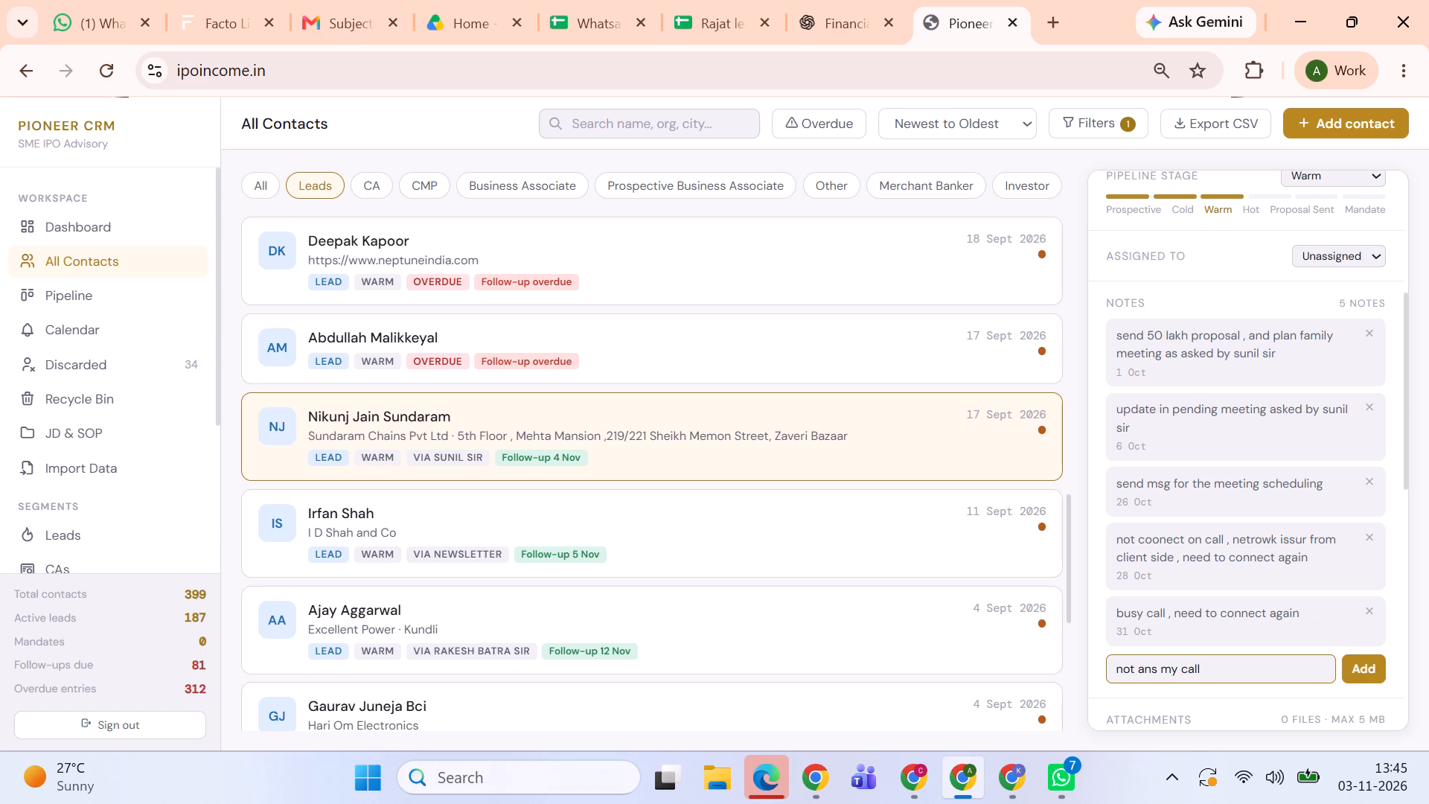
text(, connect again)
key(space)
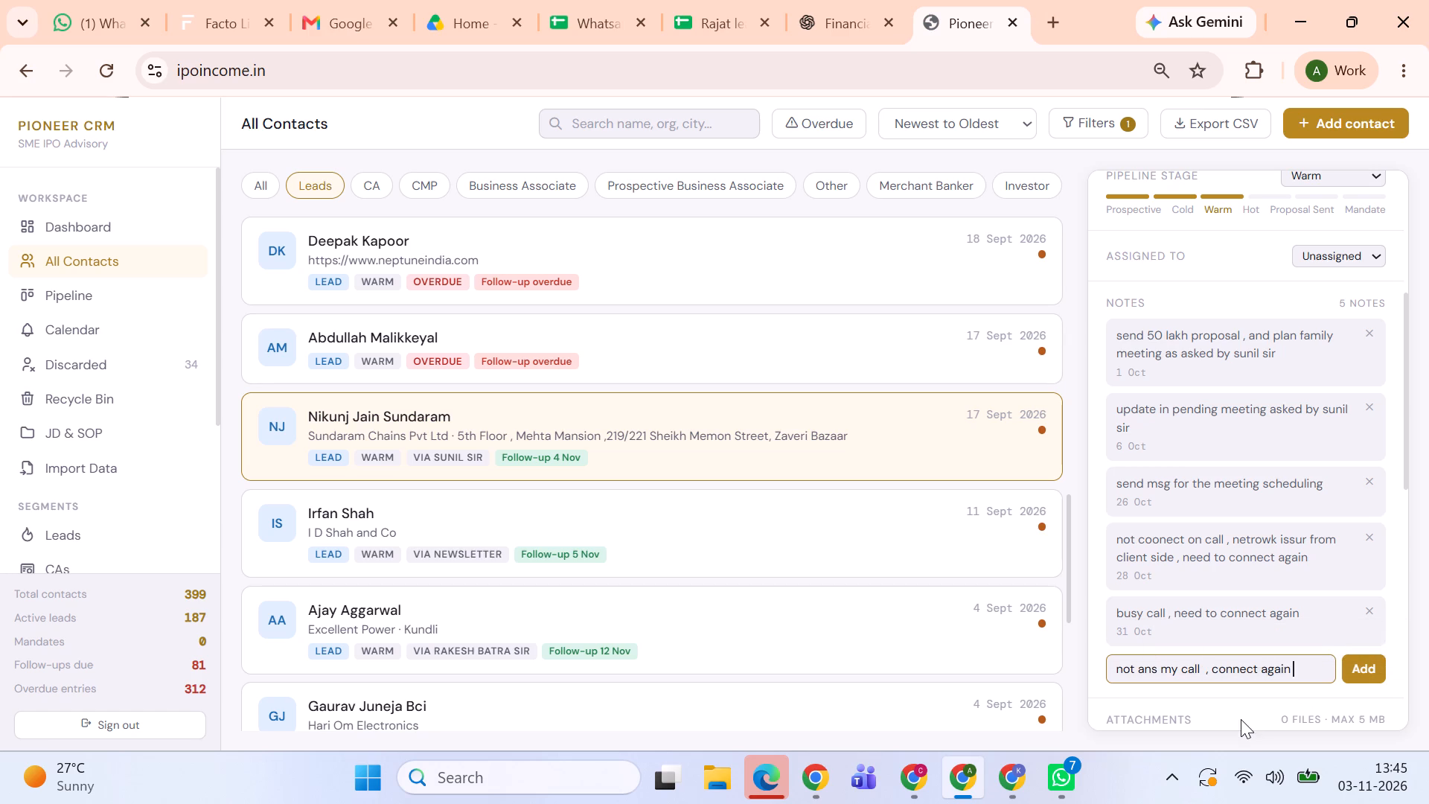
click(1220, 711)
click(1352, 667)
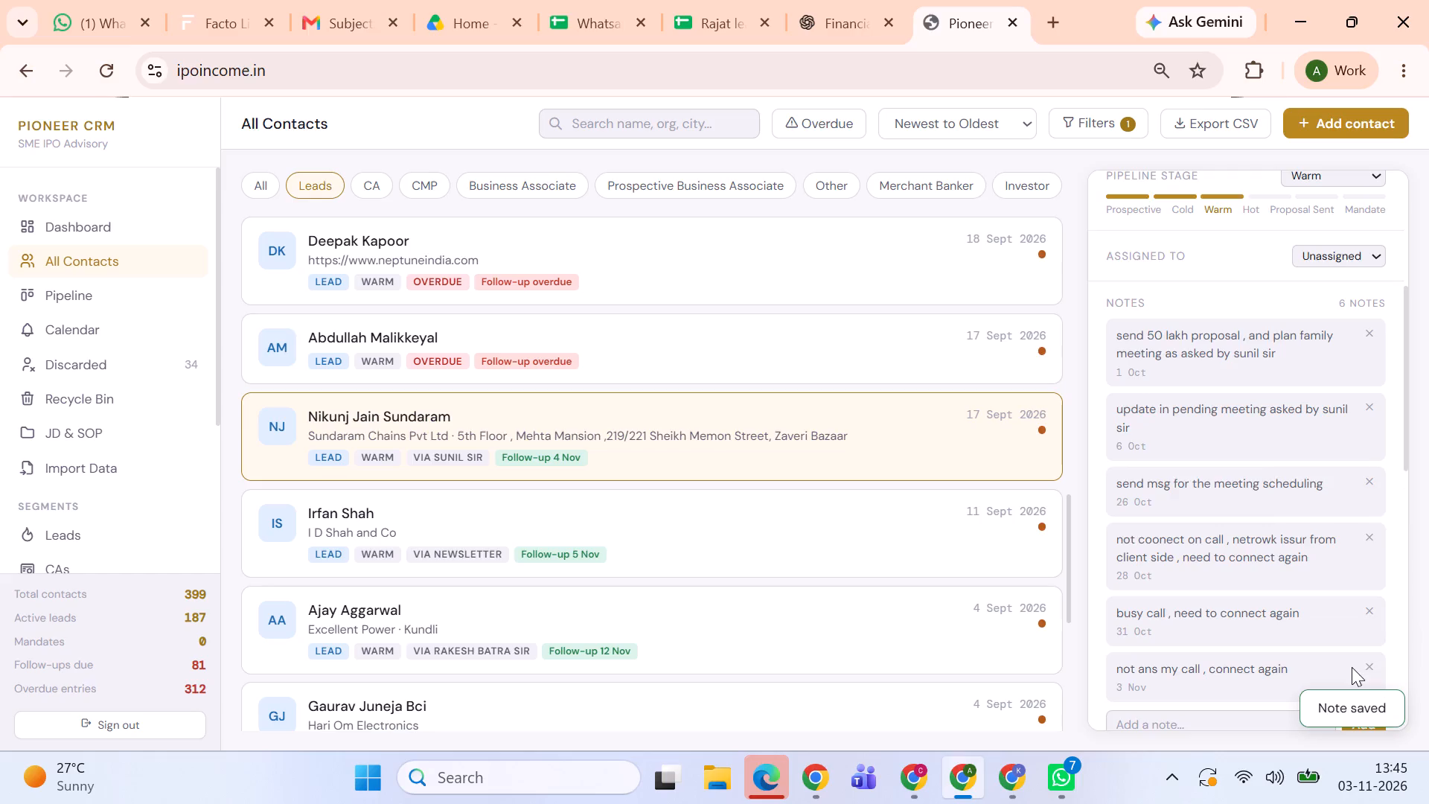
Set the Sundaram Chains Pvt Ltd lead's follow-up date to 06-11-2026 and save the contact.
scroll(1263, 503, down, 1)
scroll(1282, 500, up, 1)
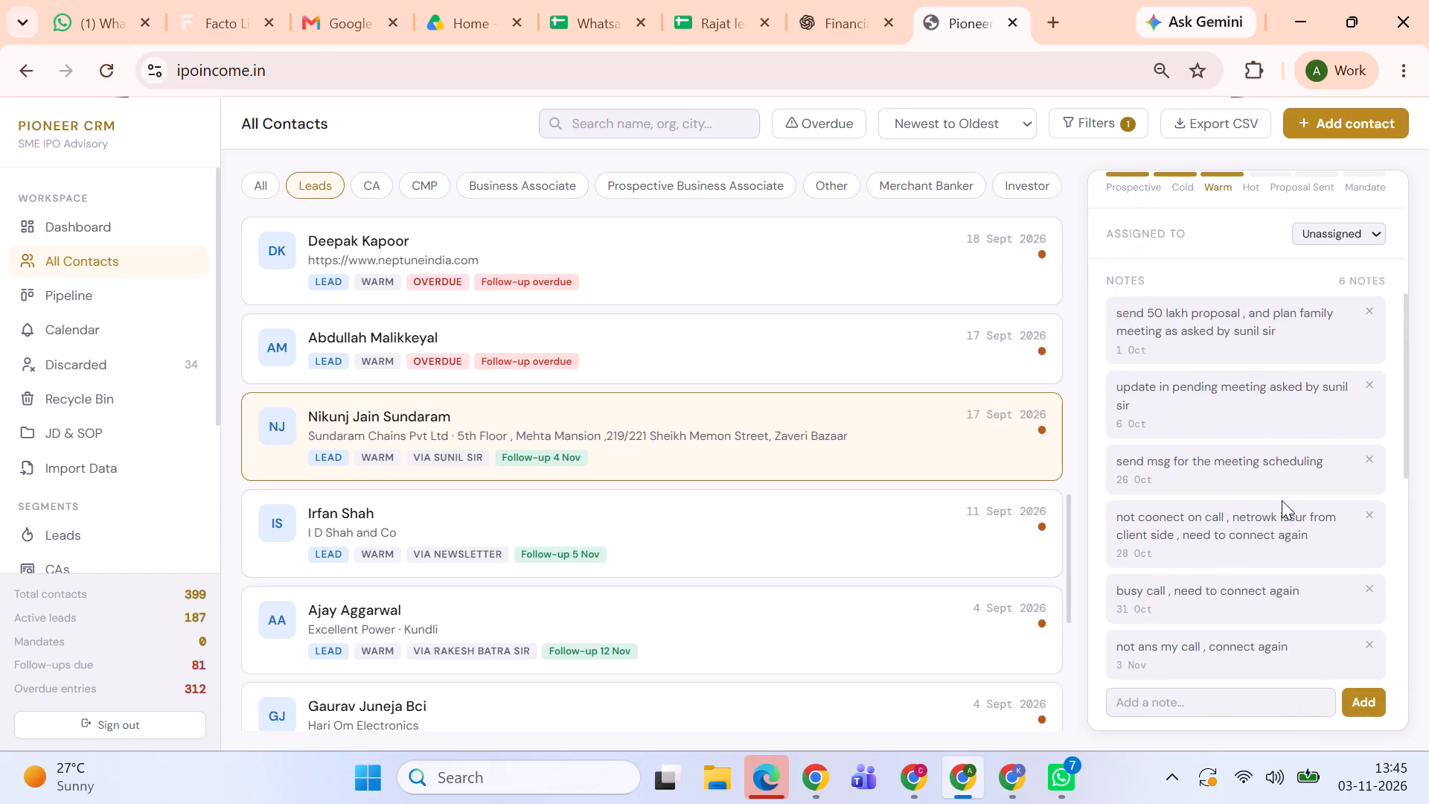
scroll(1244, 511, up, 3)
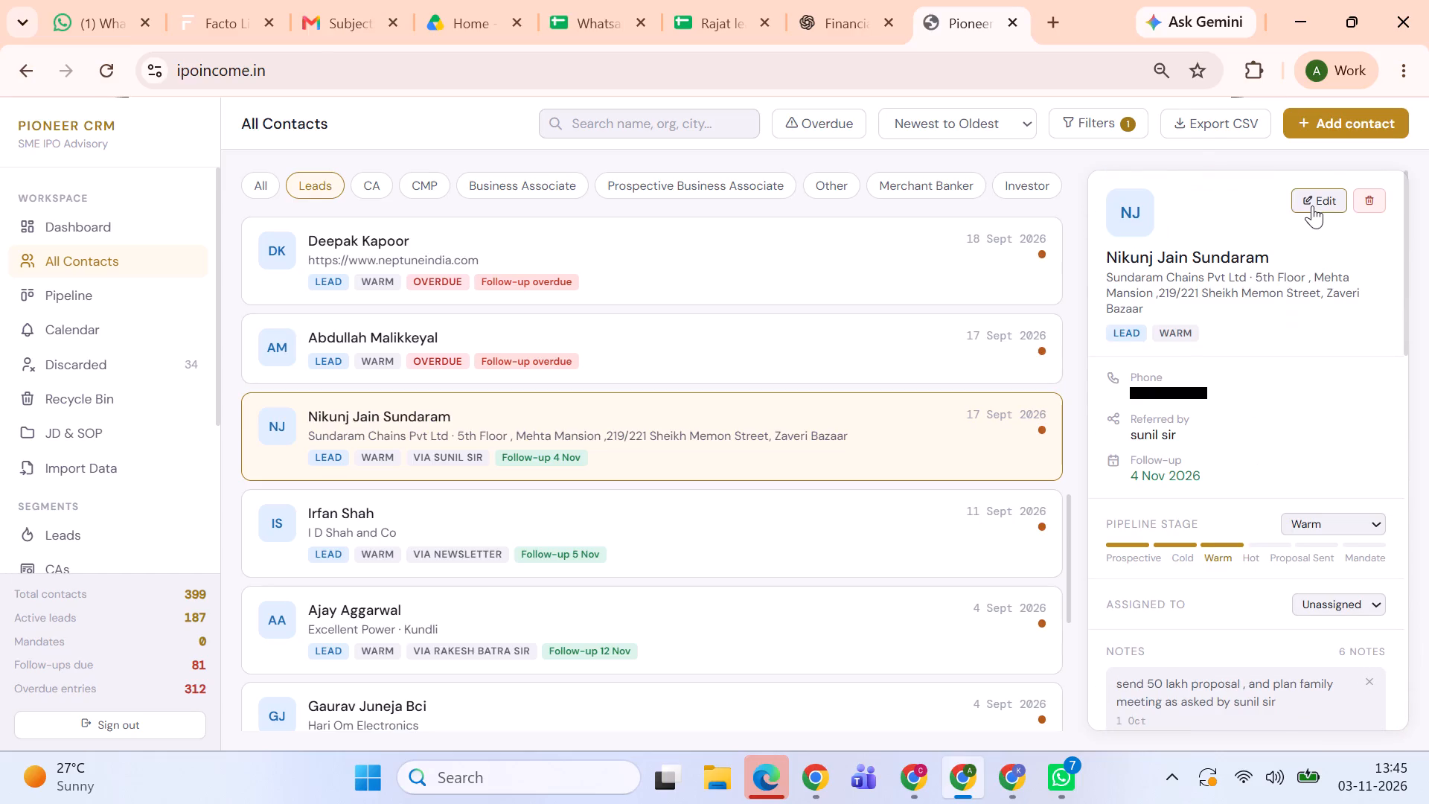
click(1312, 205)
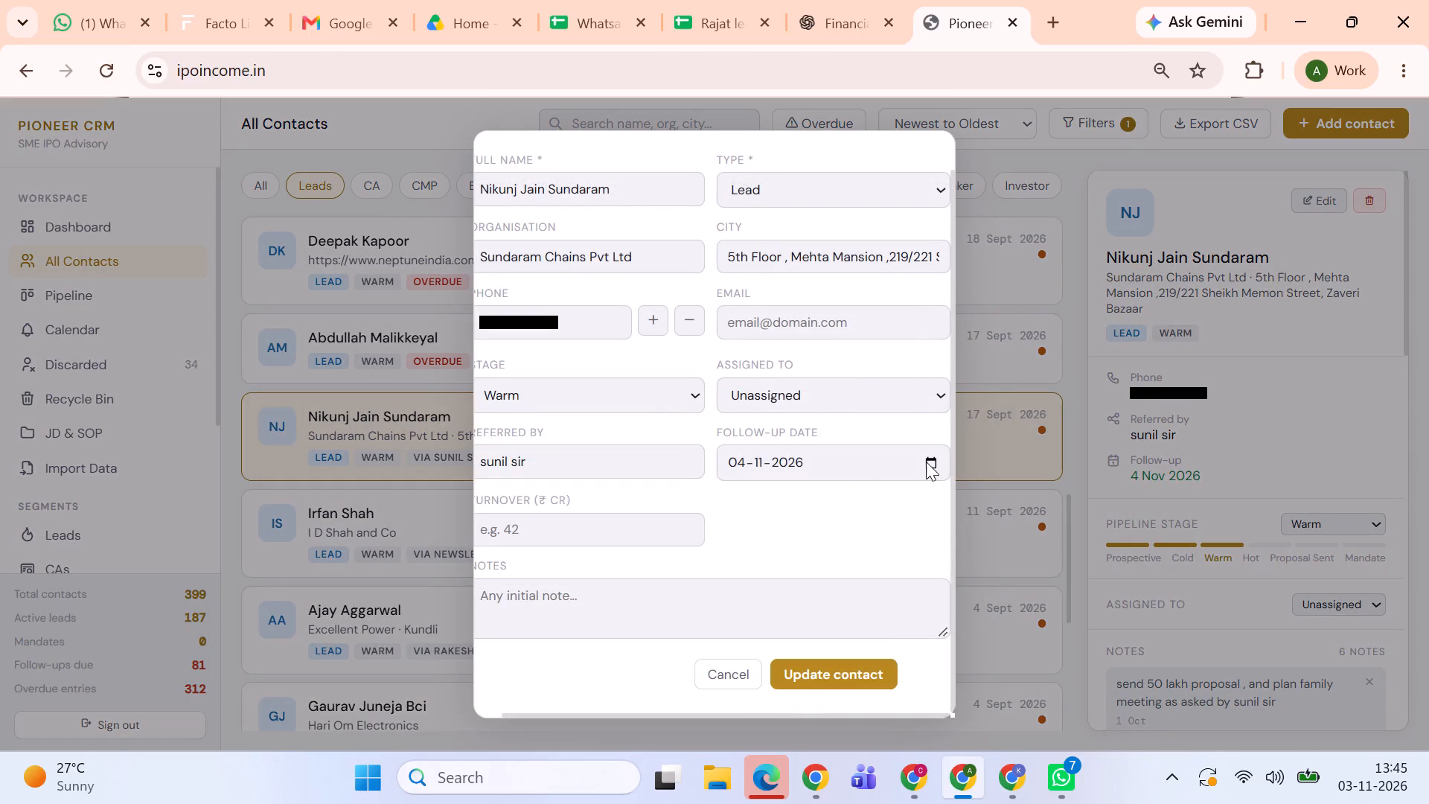
click(935, 462)
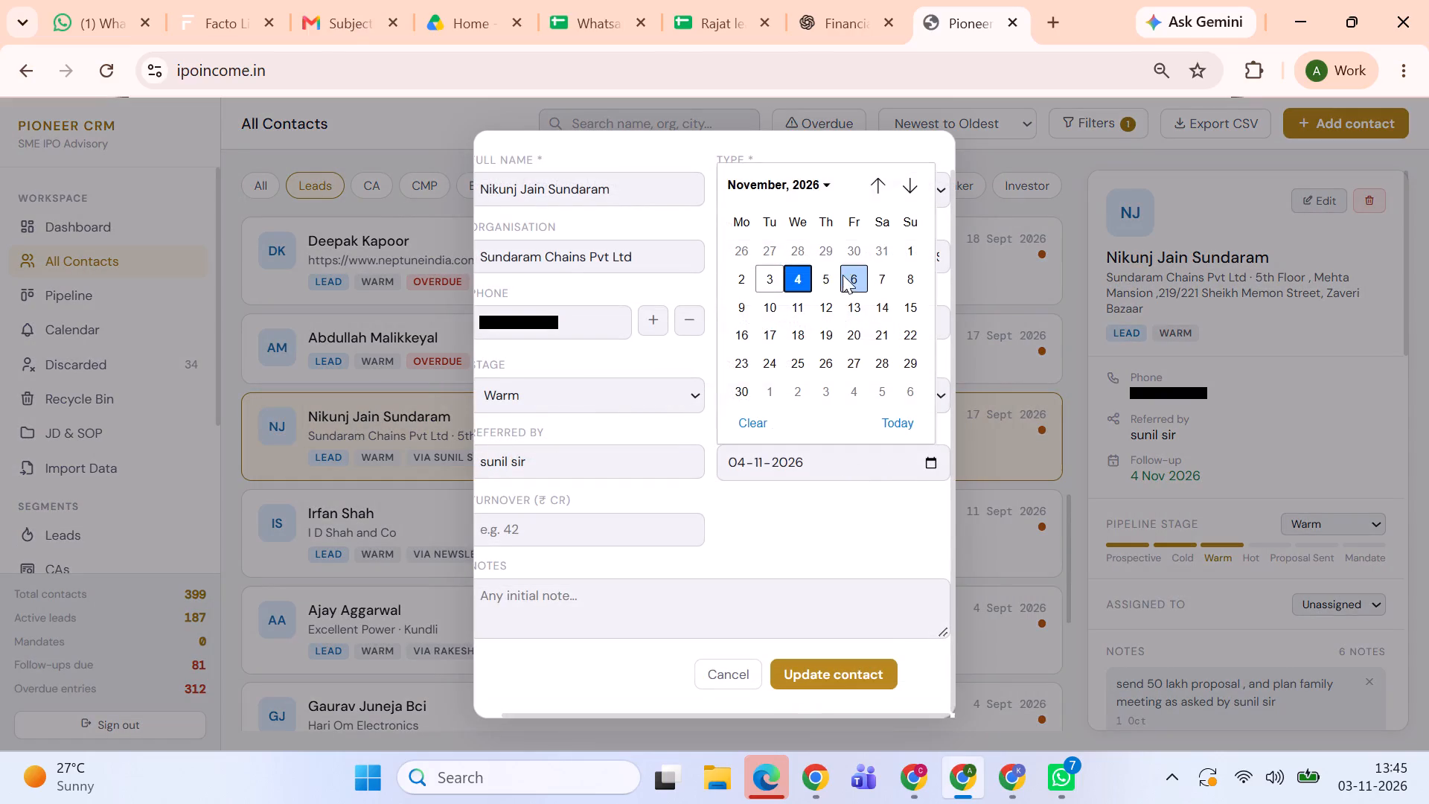
click(843, 275)
click(816, 670)
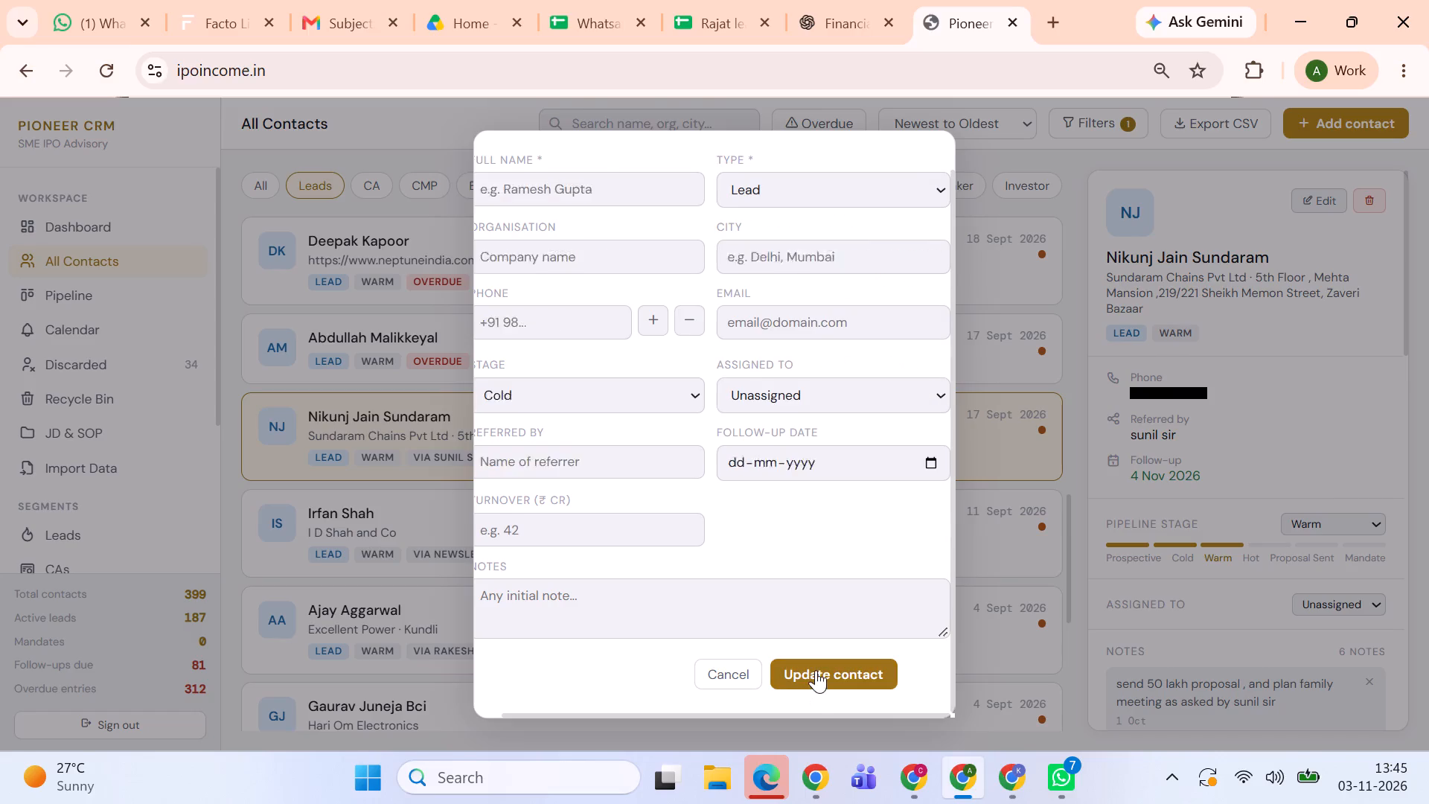
Open the overdue warm lead listed directly above Sundaram Chains Pvt Ltd and read through its follow-up notes.
click(830, 351)
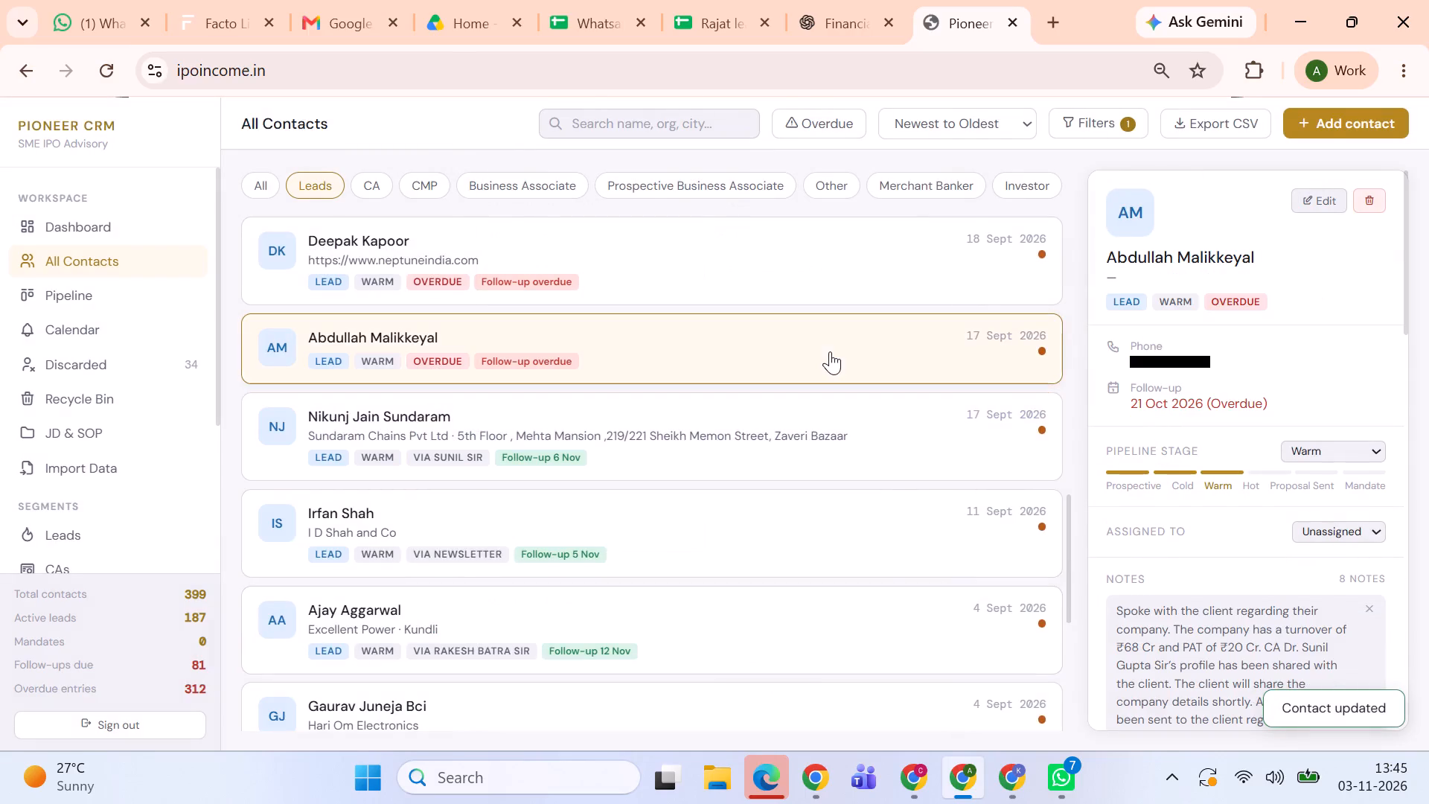
scroll(1186, 515, down, 4)
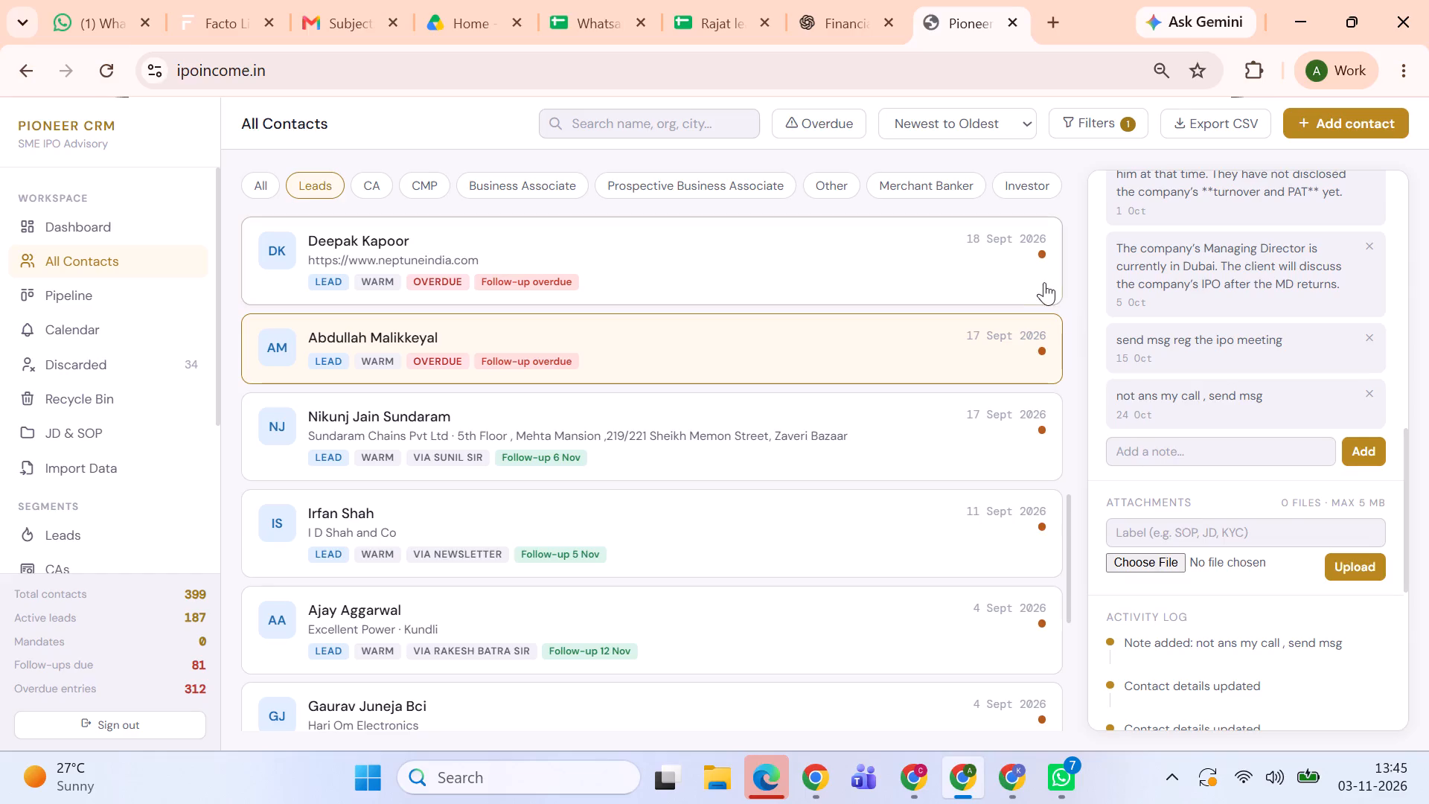
Open the overdue neptuneindia.com lead, review its contact details and notes, and select its phone number.
click(928, 271)
scroll(1302, 501, down, 1)
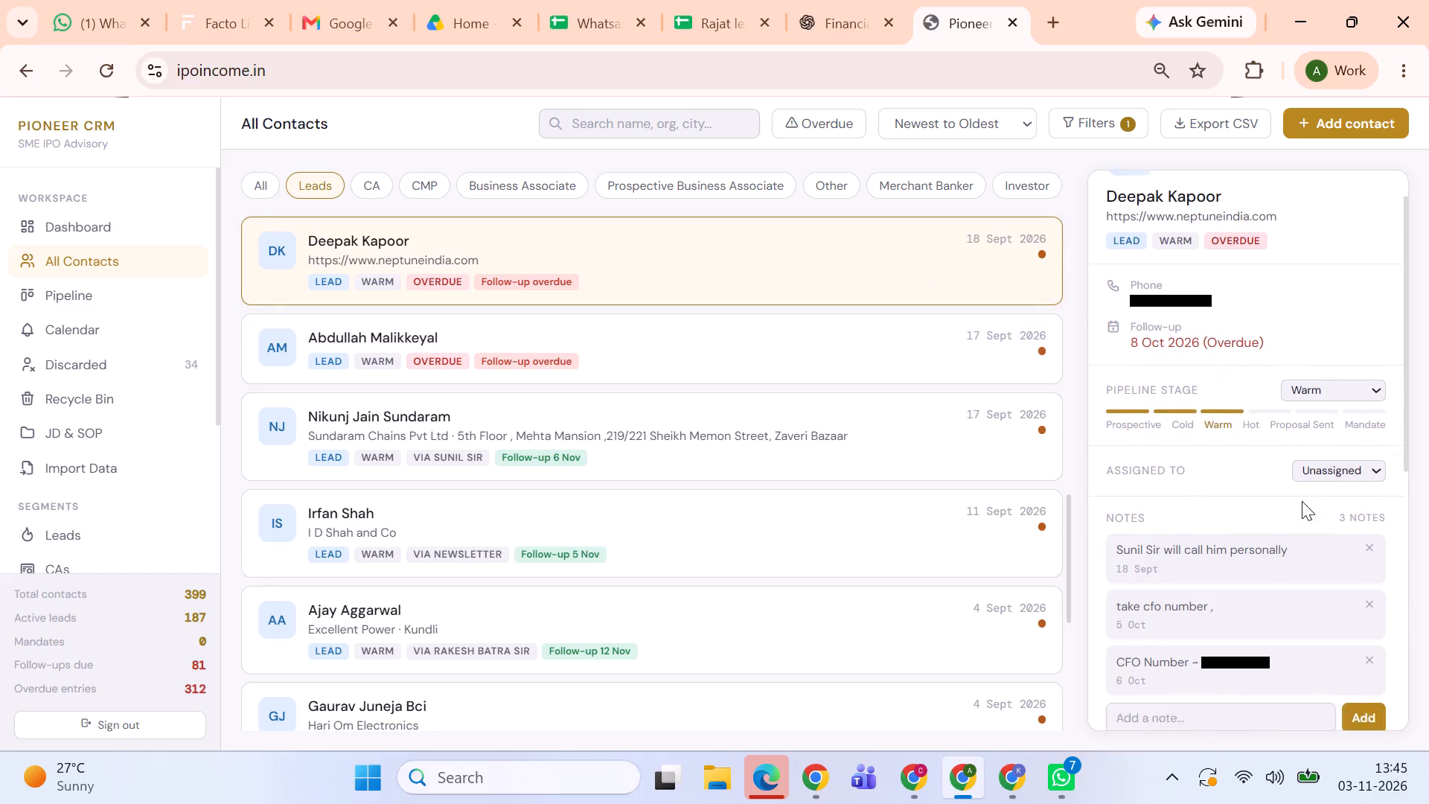
scroll(1302, 501, down, 1)
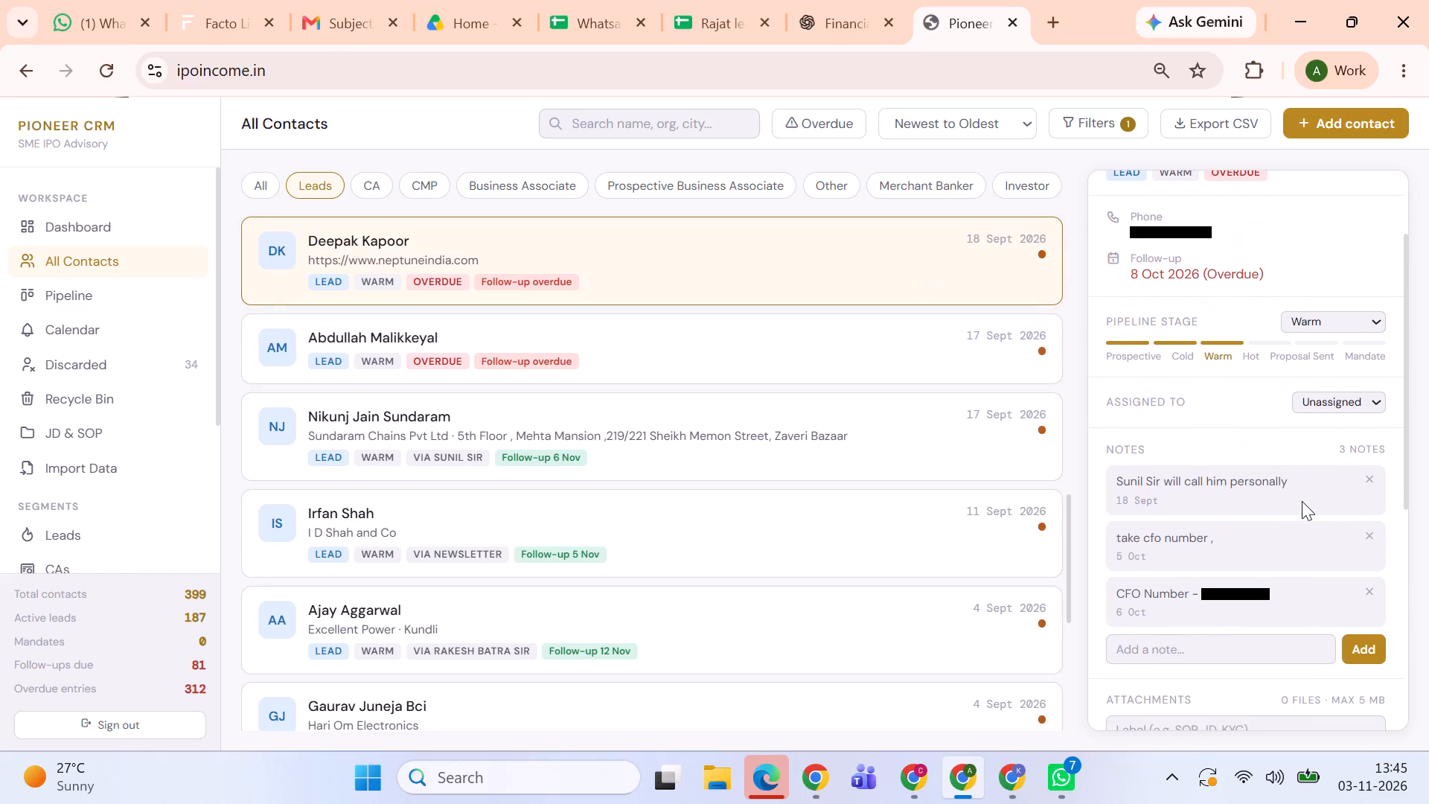
scroll(1302, 501, up, 1)
scroll(1302, 501, down, 1)
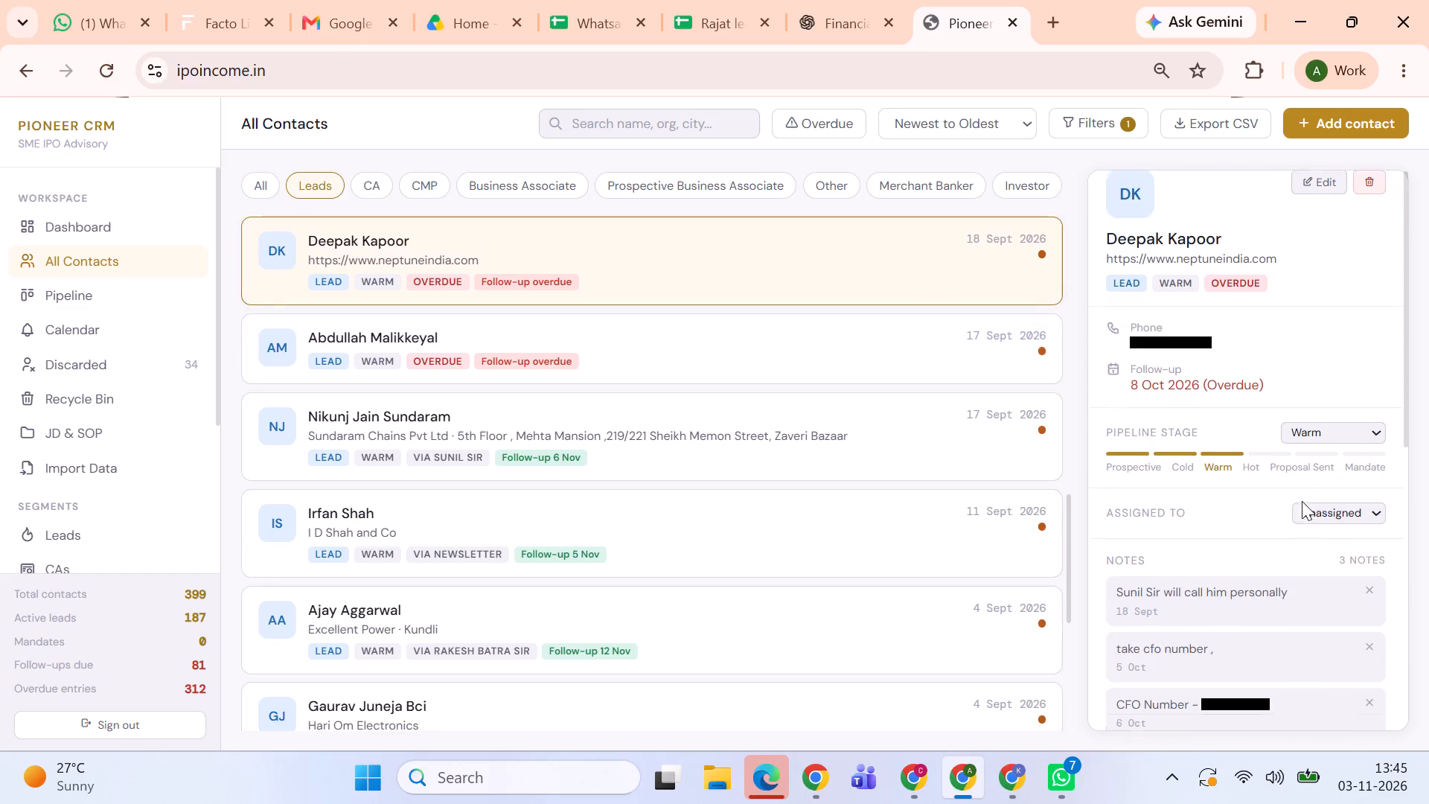
scroll(1302, 501, down, 2)
scroll(1284, 435, up, 1)
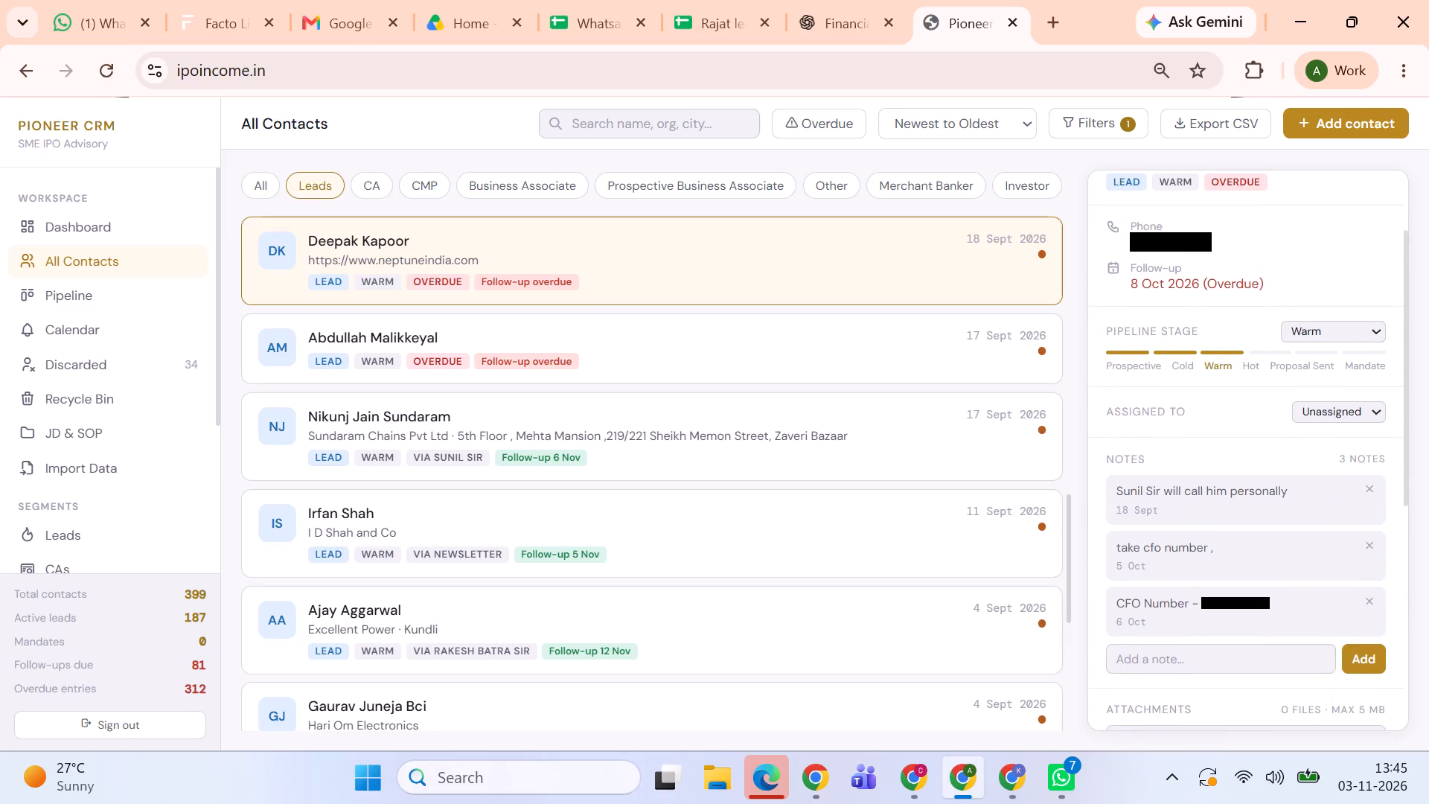
drag(1220, 247, 1104, 251)
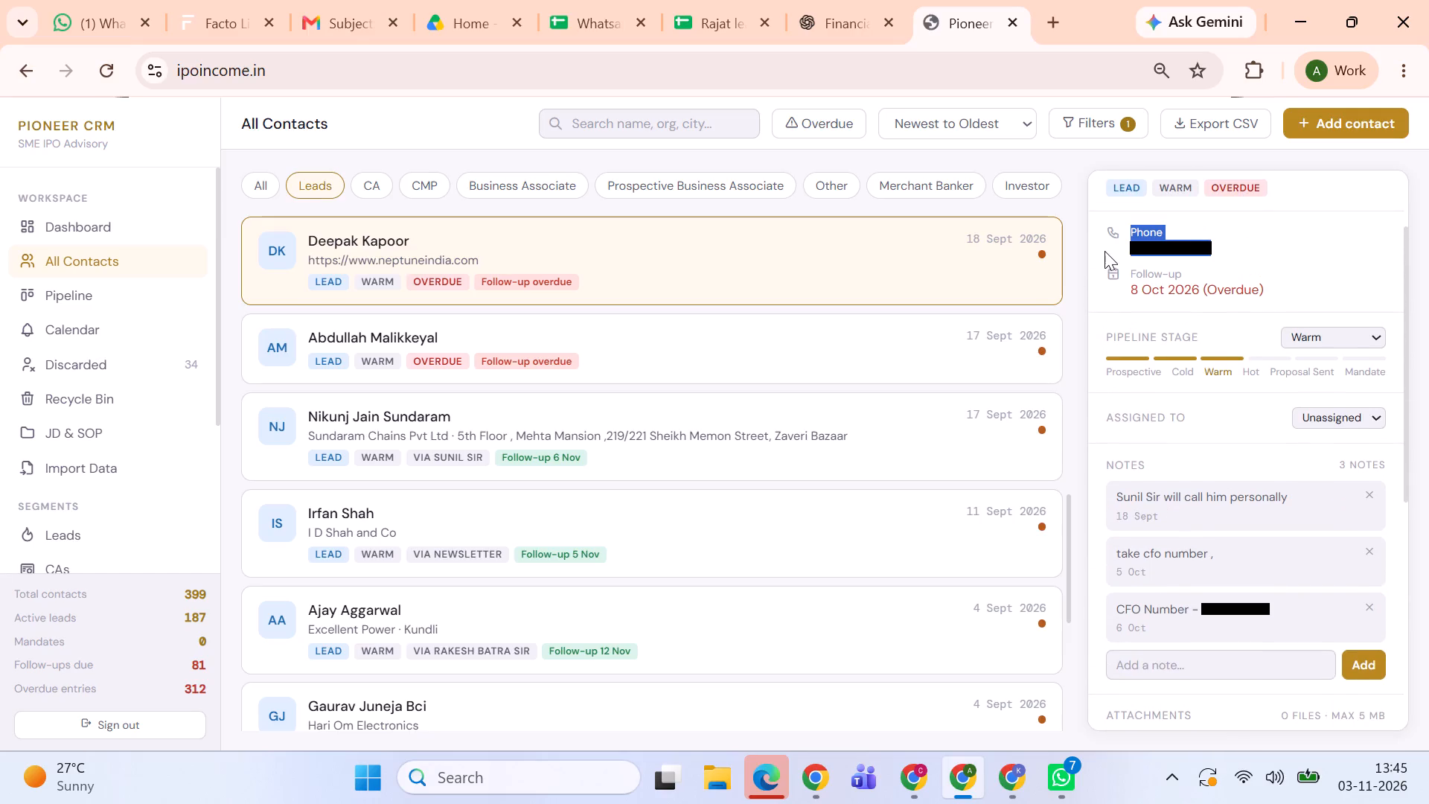
click(1224, 256)
drag(1224, 249, 1121, 250)
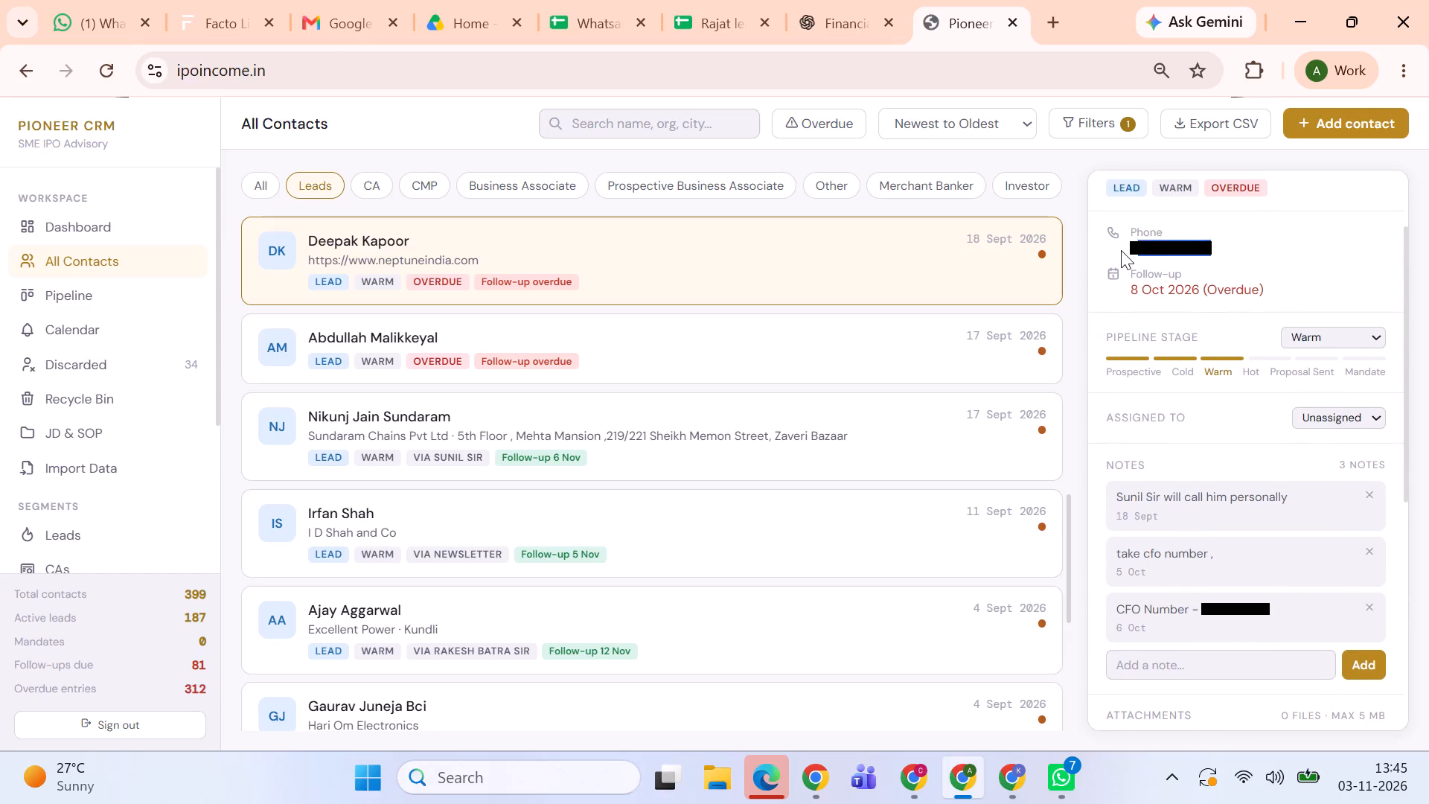
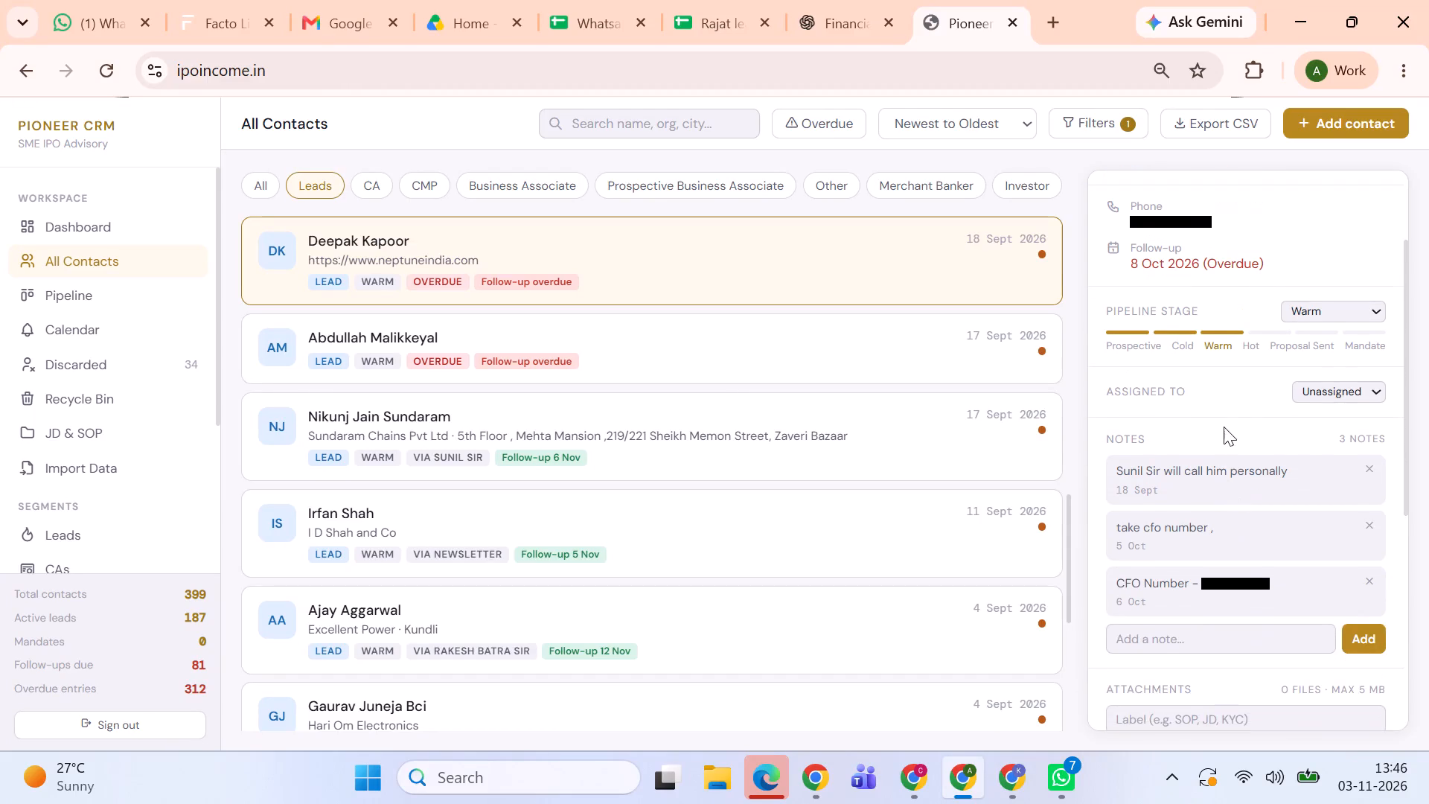
Add the note "not ans my call , connect again" to the neptuneindia.com lead.
scroll(1224, 427, down, 1)
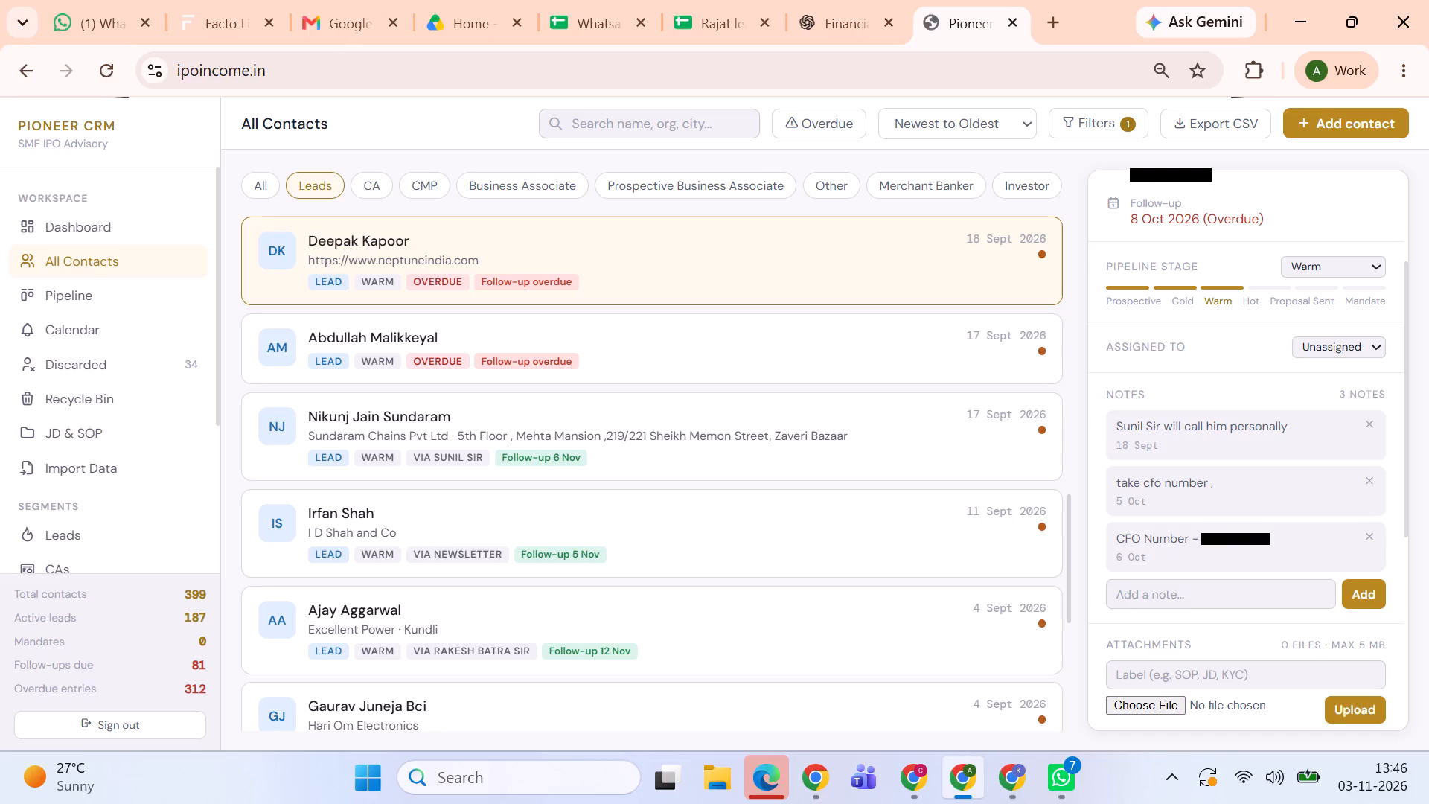
scroll(1224, 427, up, 2)
scroll(1279, 483, down, 2)
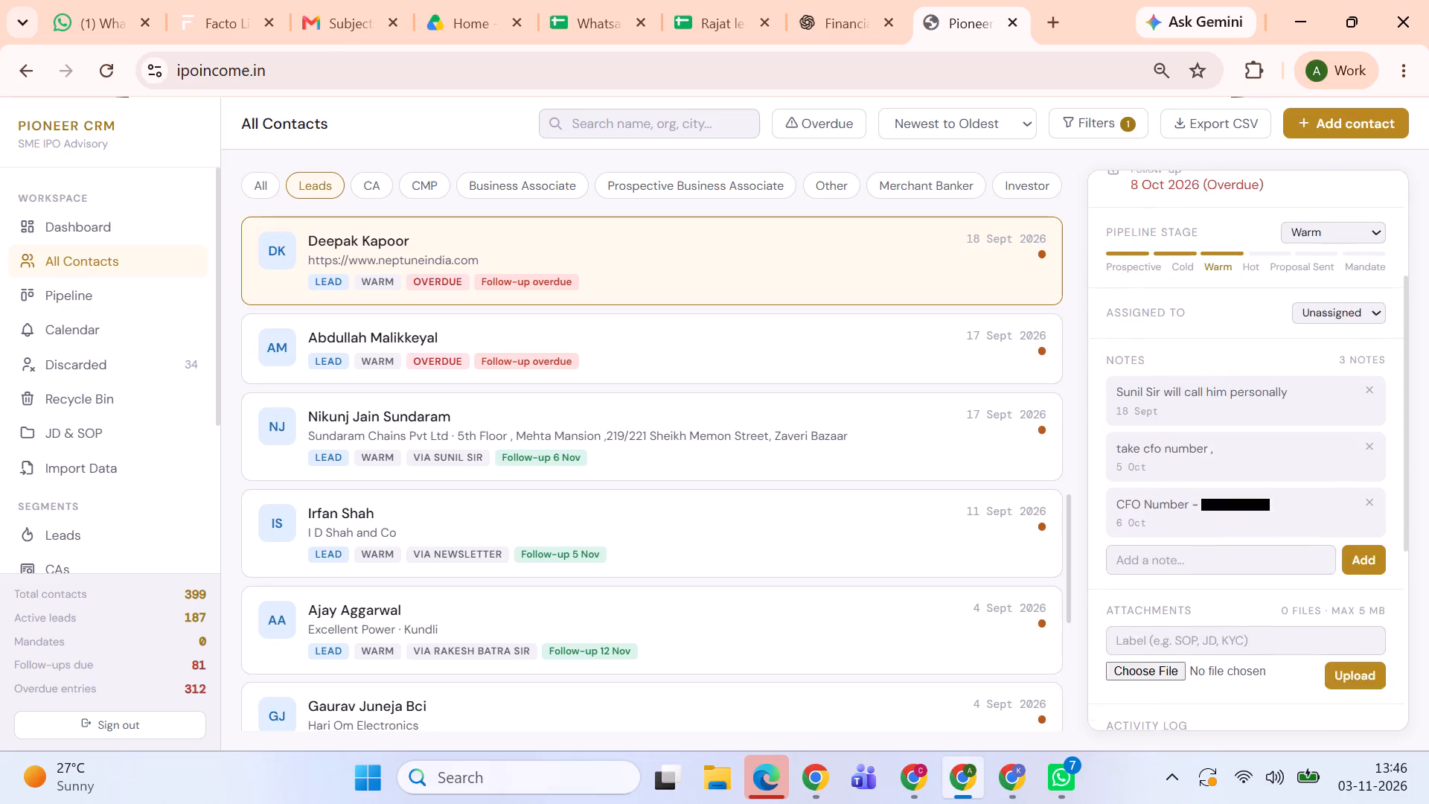
click(1177, 528)
text(not ans my call , connet)
key(BackSpace)
text(ct agaian)
key(BackSpace)
key(BackSpace)
key(BackSpace)
key(BackSpace)
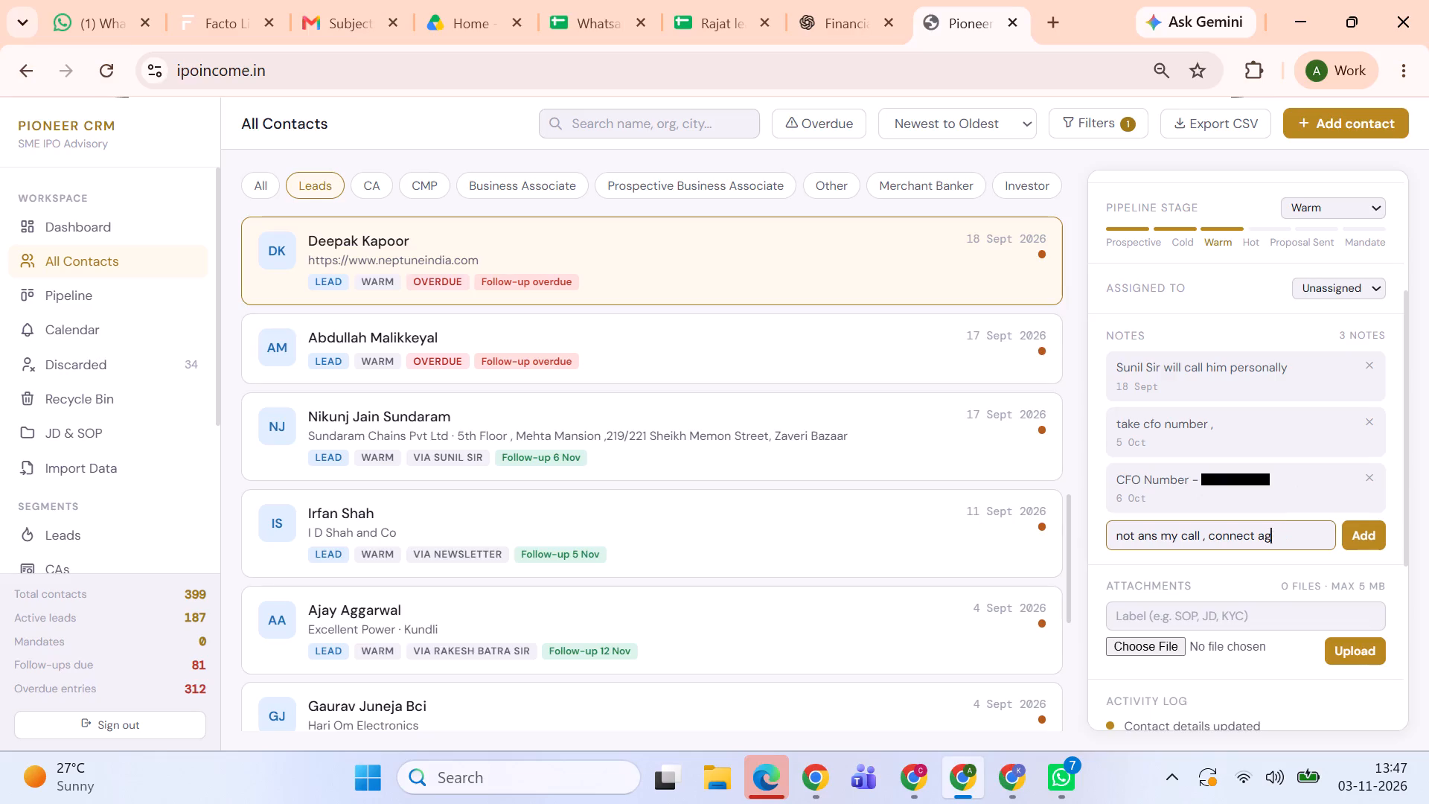
text(ain)
key(space)
click(1228, 605)
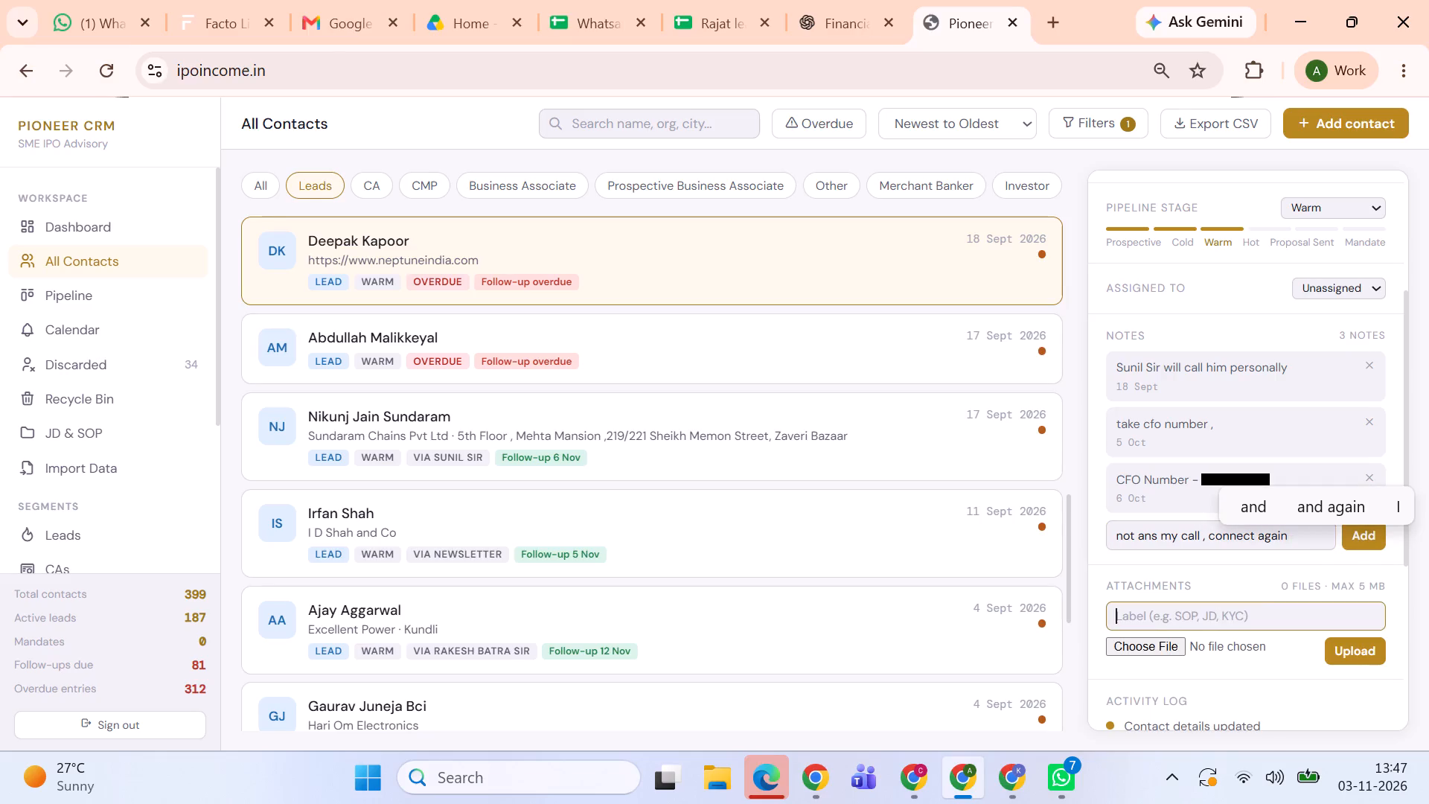
click(1362, 533)
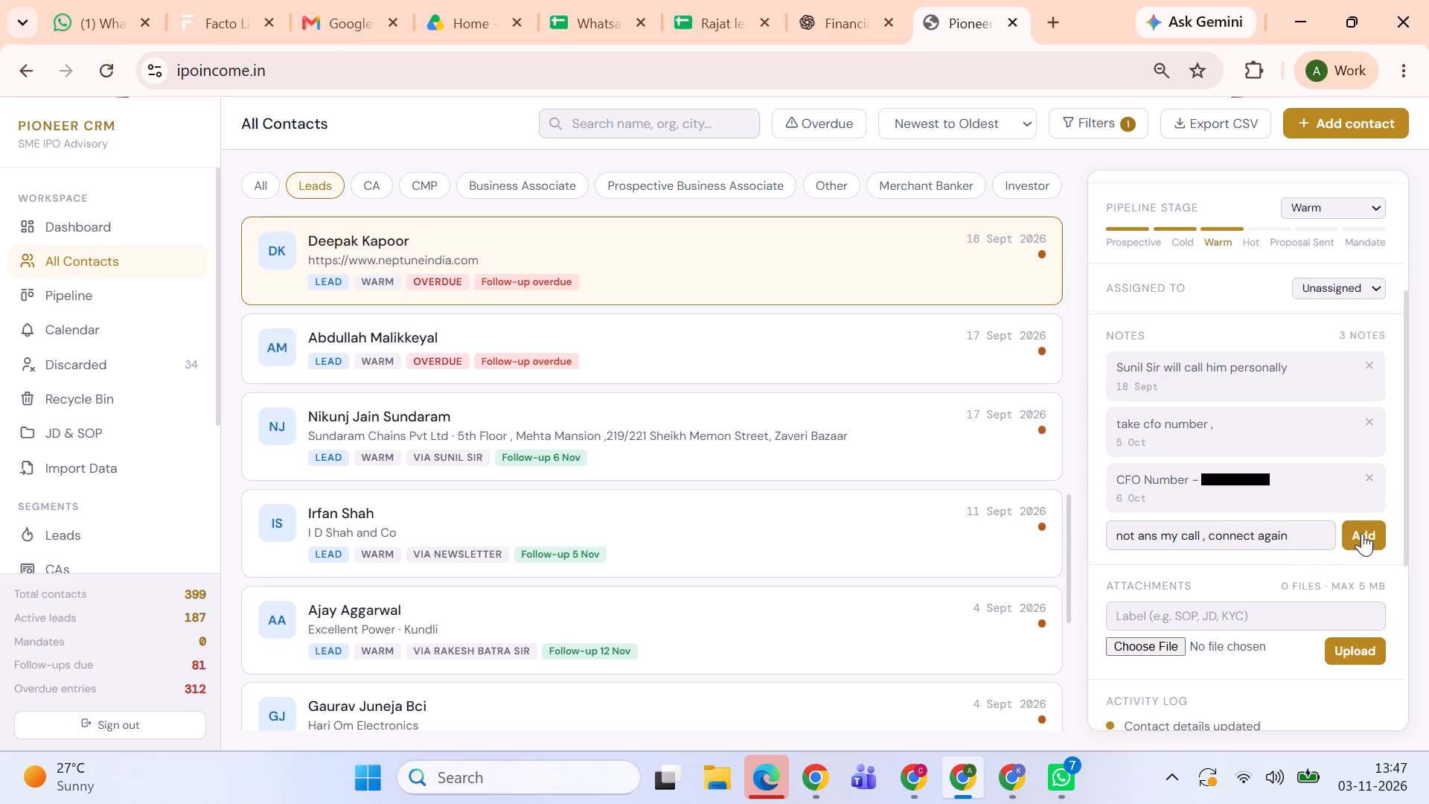
Set the neptuneindia.com lead's follow-up date to 06-11-2026 and save the contact.
scroll(1275, 502, up, 4)
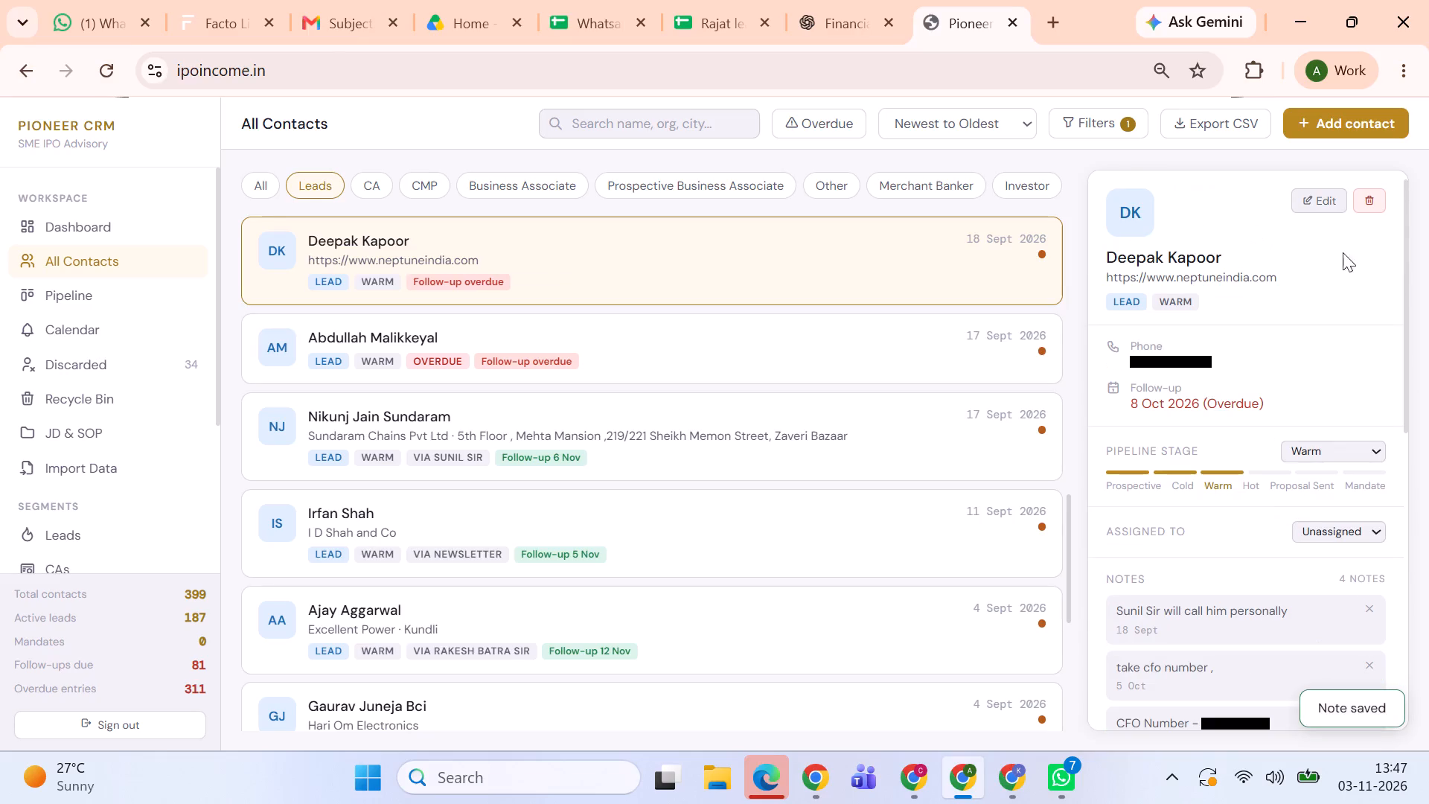
click(1325, 201)
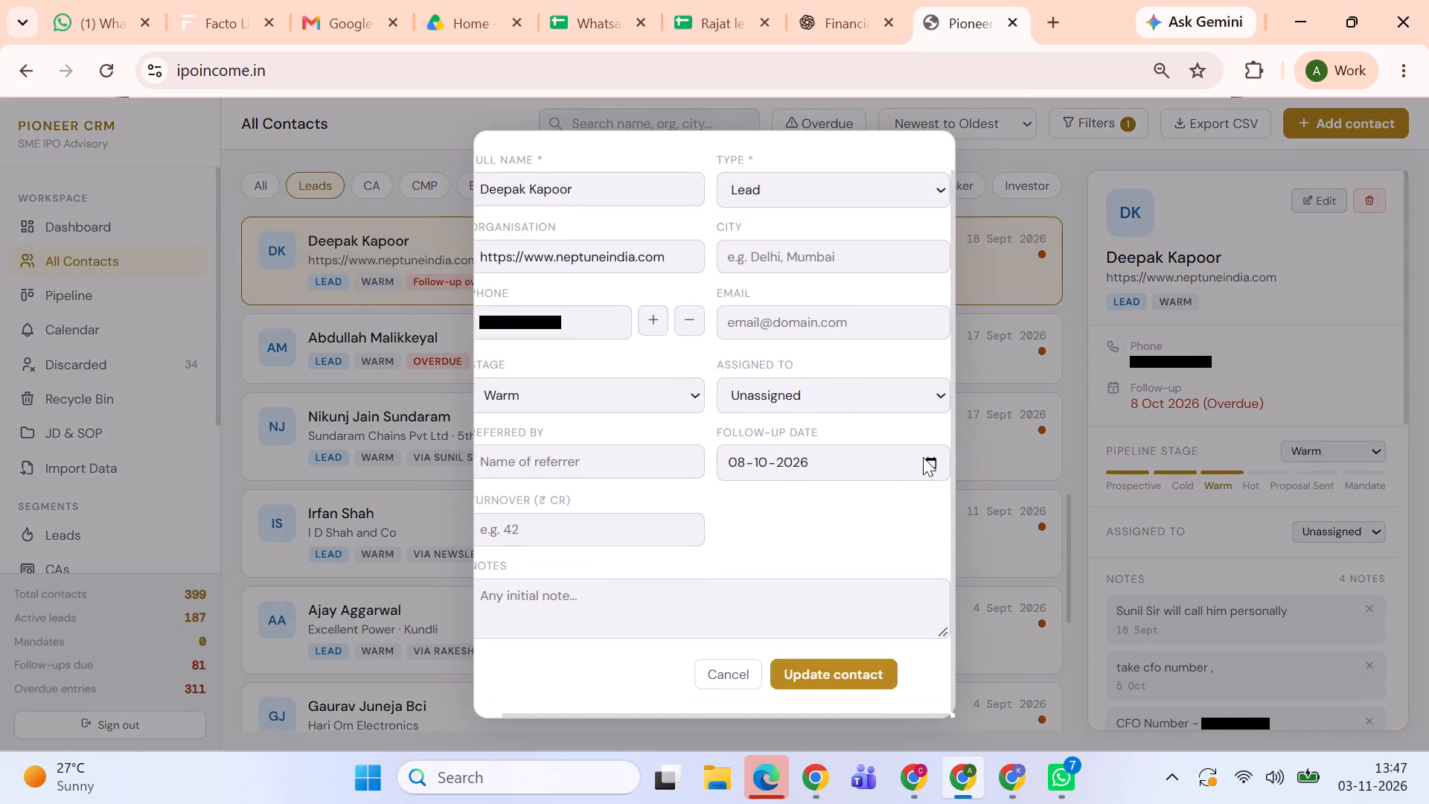
click(929, 461)
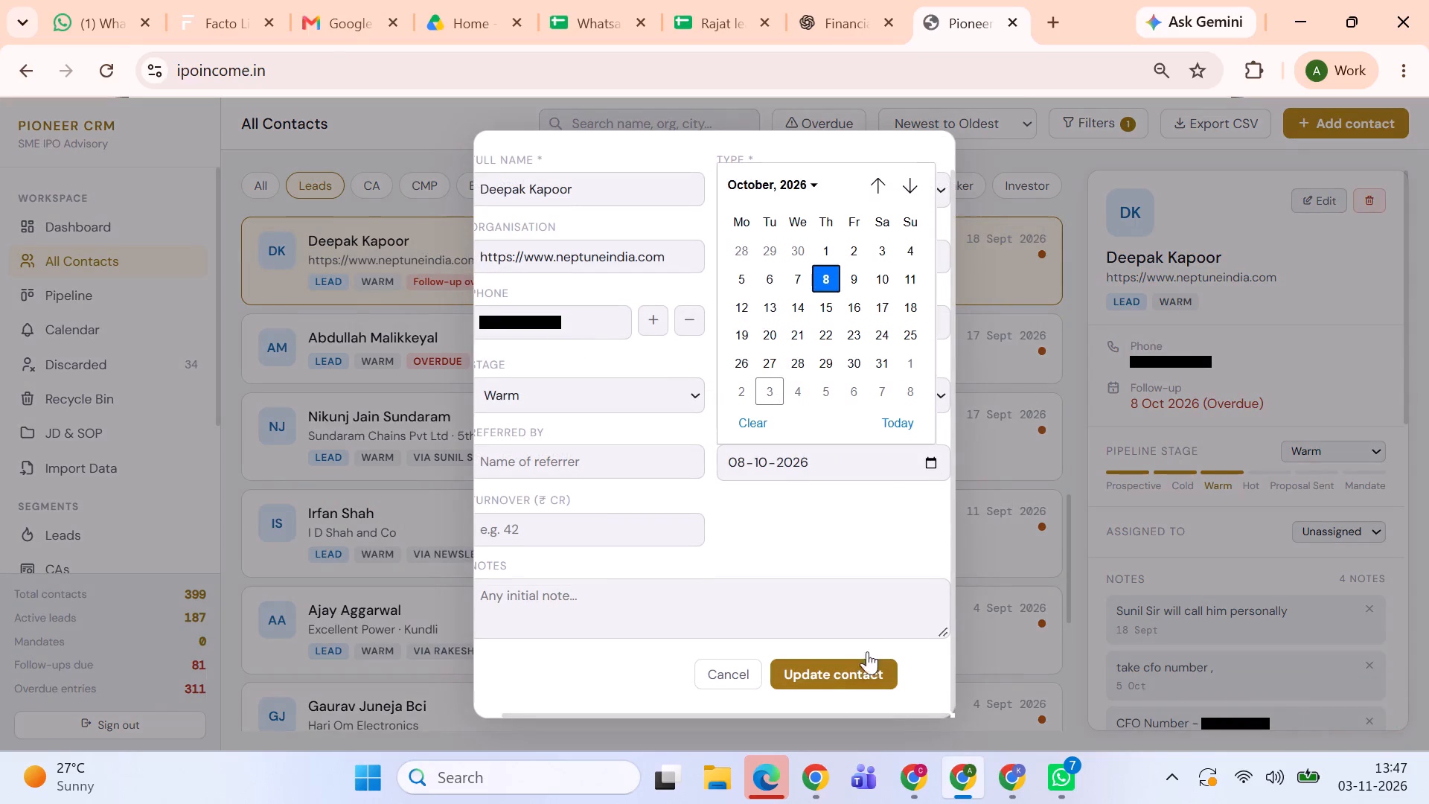
click(909, 180)
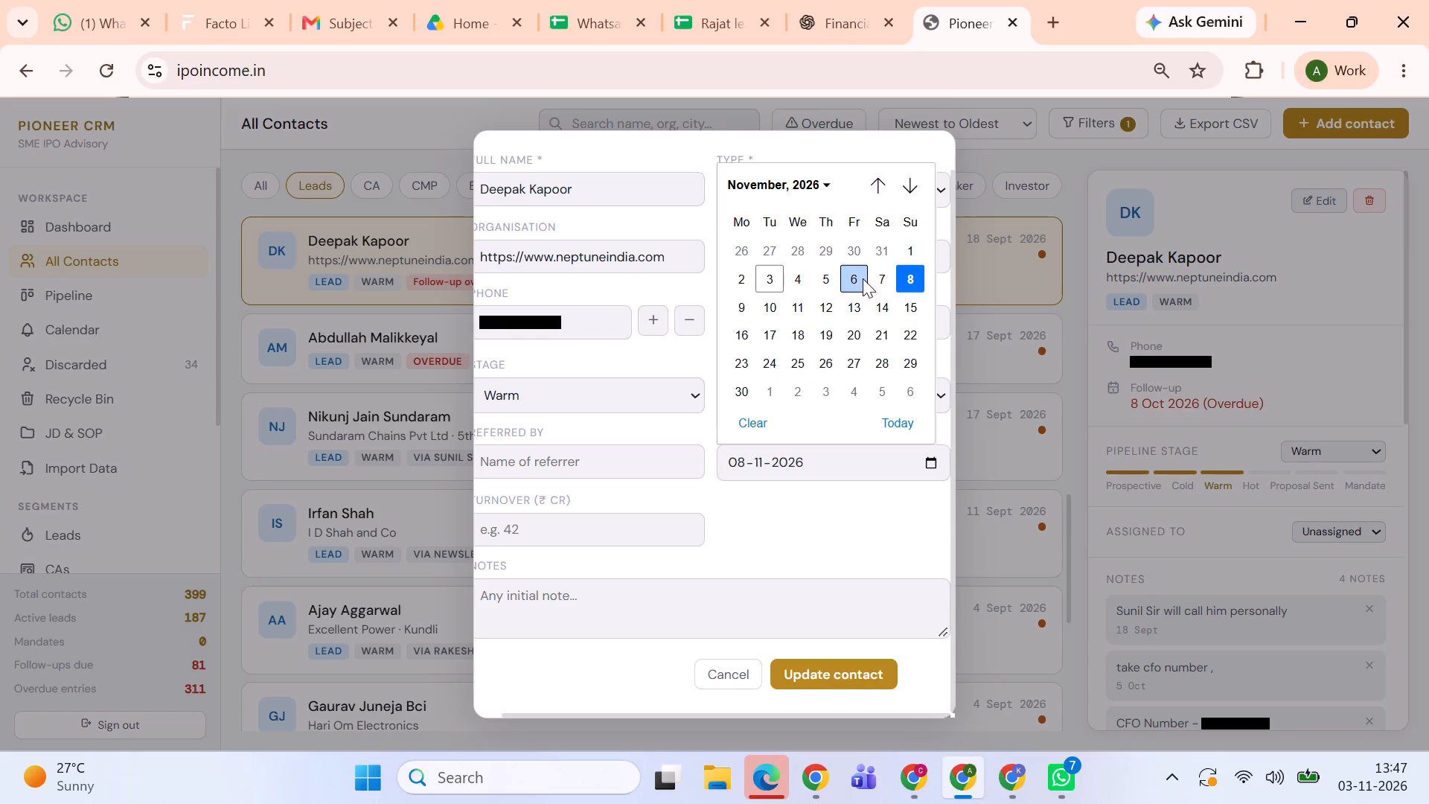
click(862, 278)
click(839, 669)
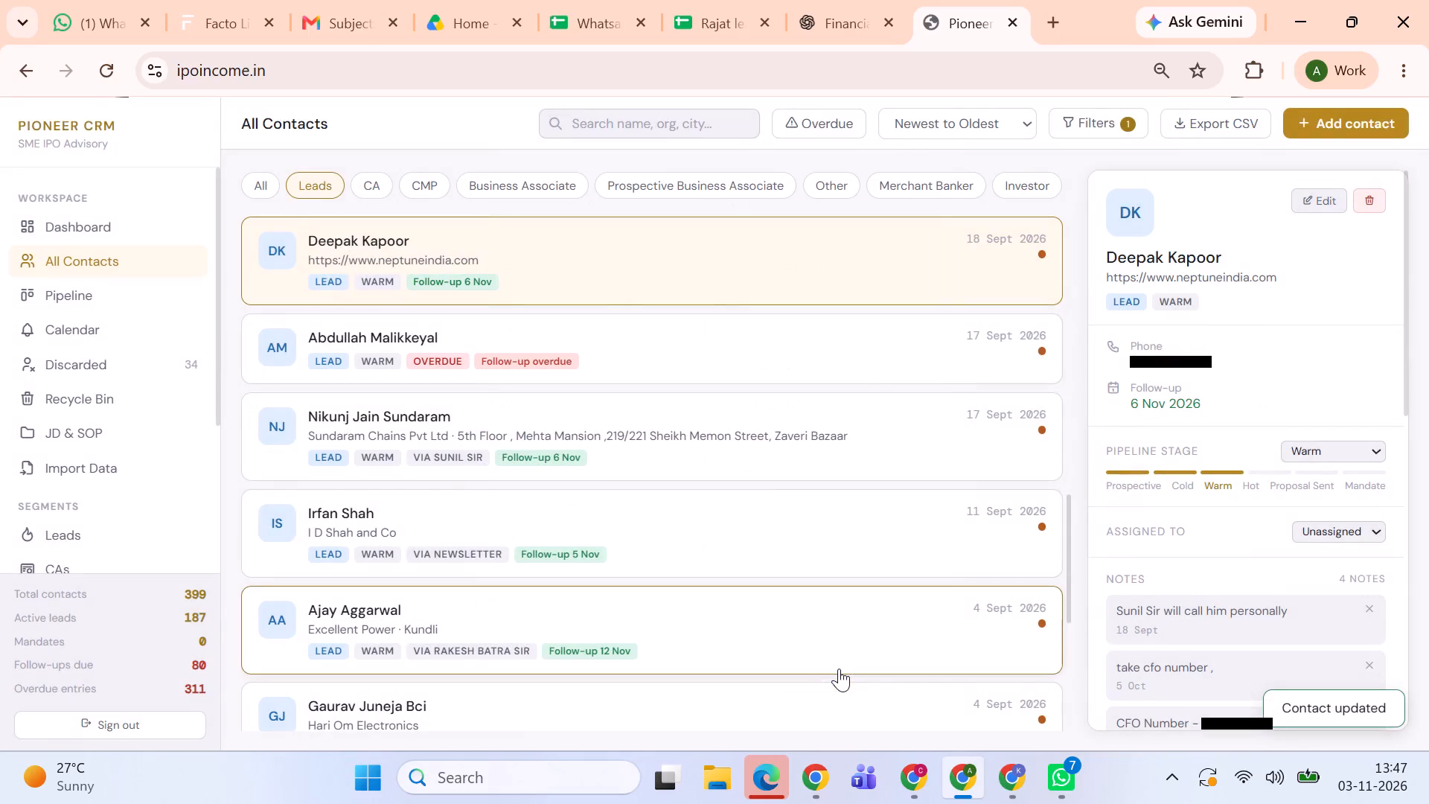
Open the Dlite Crafts lead due for follow-up today and read through its contact details and notes.
scroll(805, 569, up, 1)
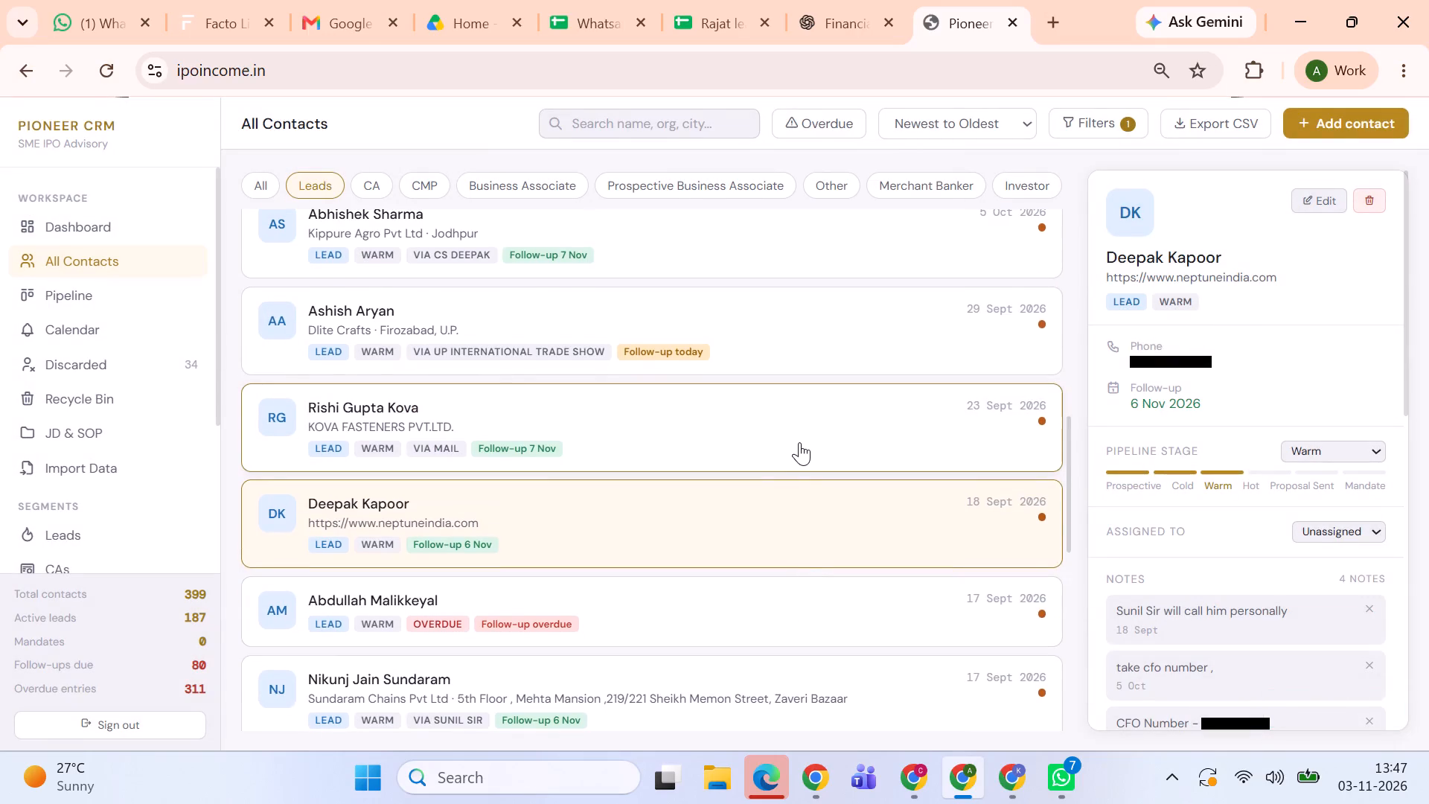
click(799, 442)
click(872, 363)
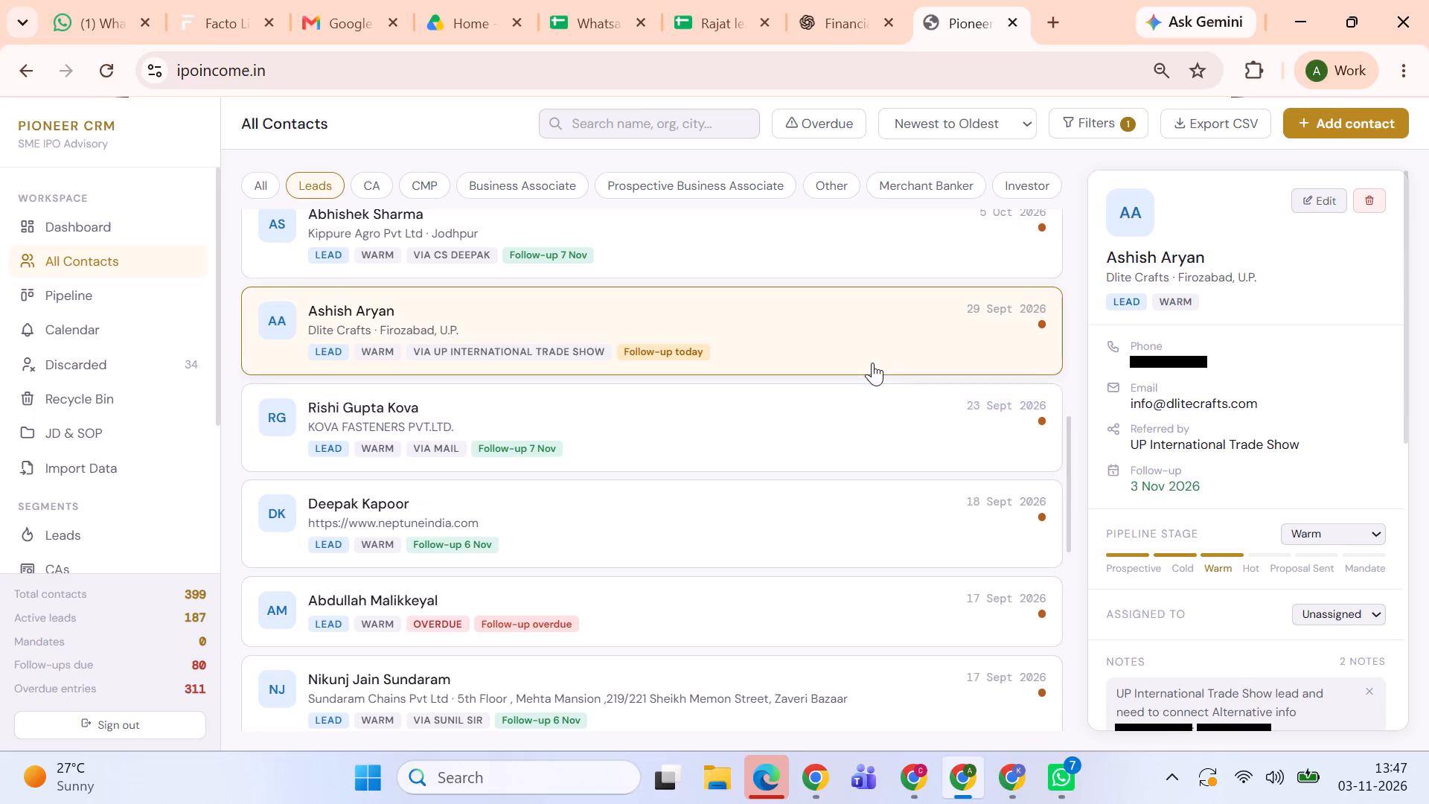
scroll(1188, 459, down, 2)
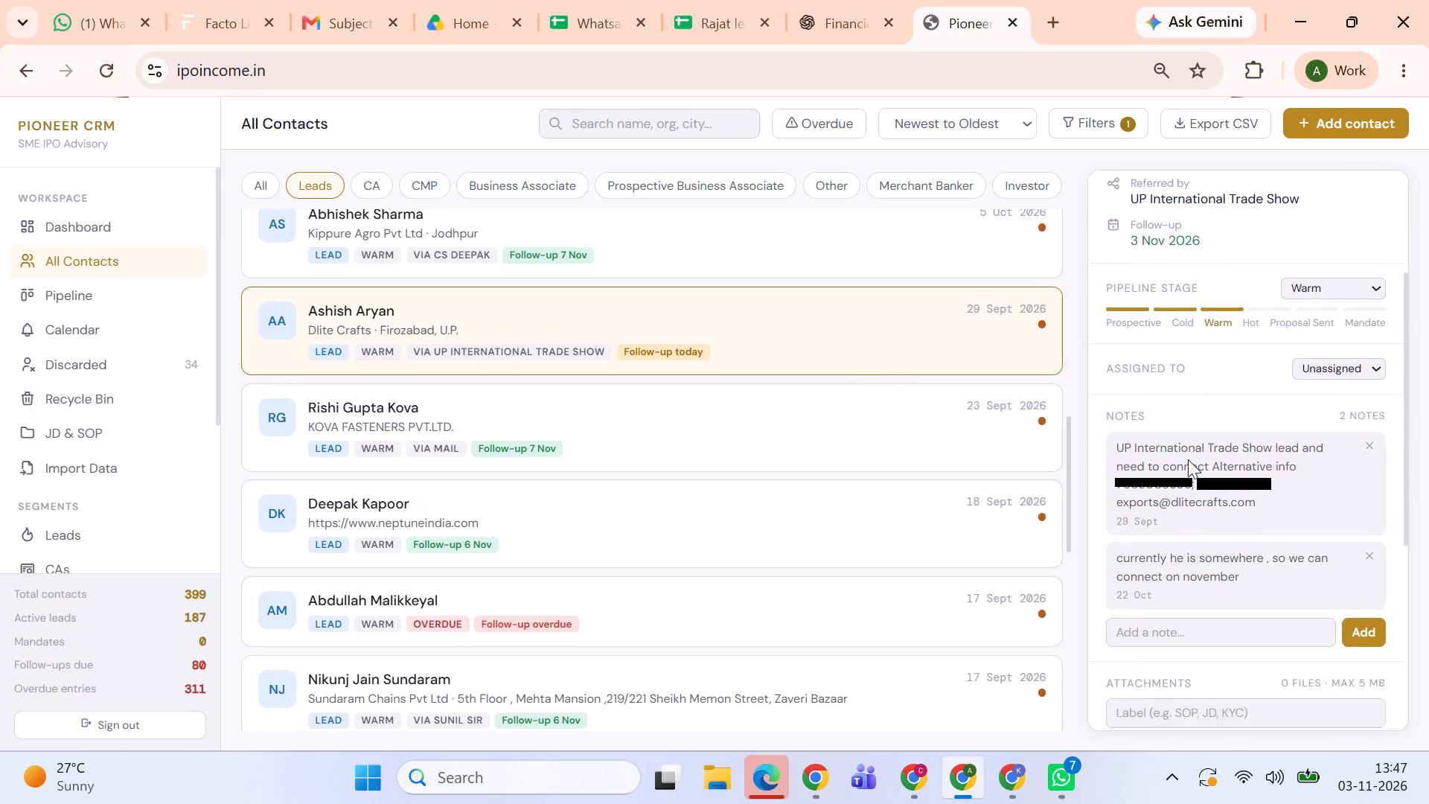
scroll(1188, 459, down, 1)
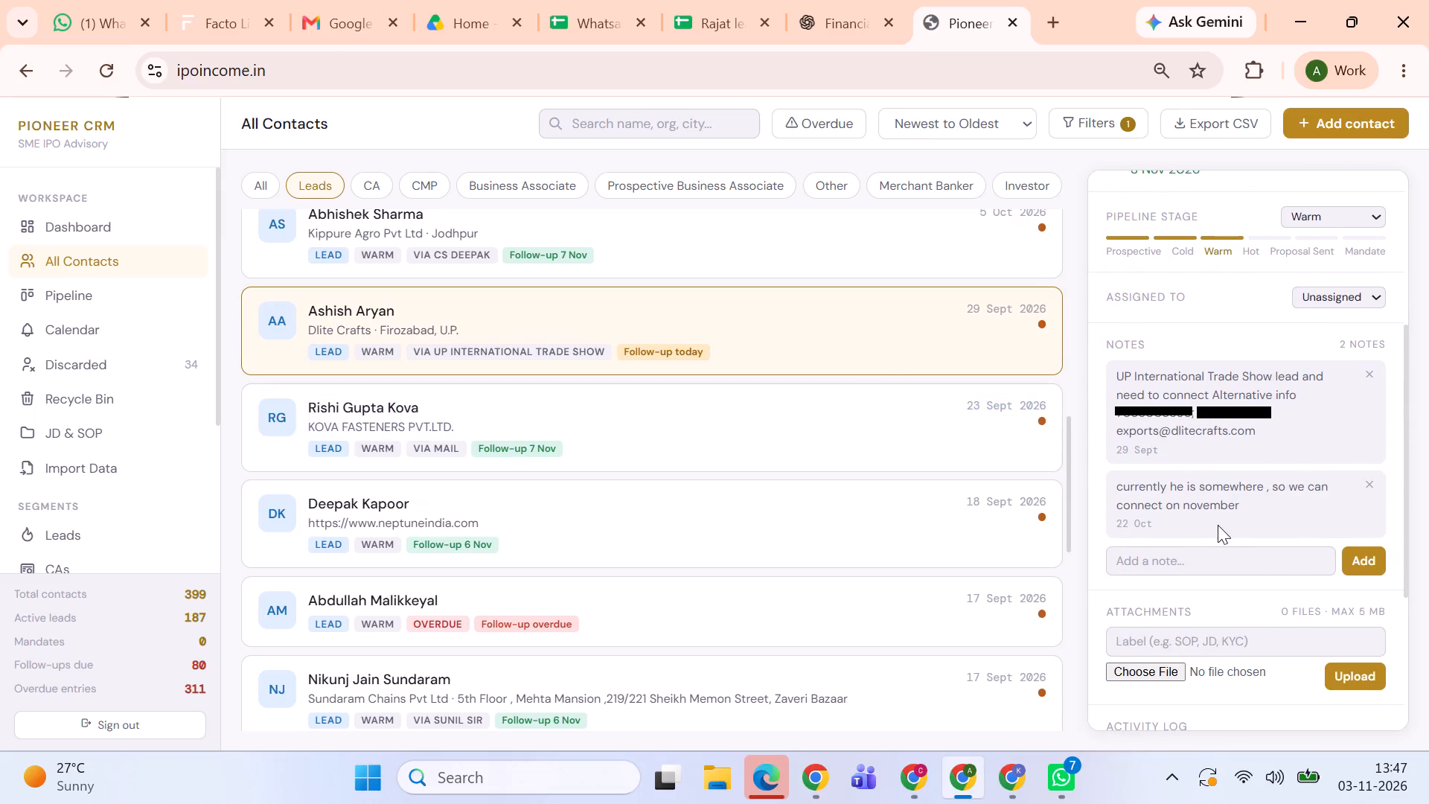
Open the Kippure Agro Pvt Ltd lead, read through its contact details and notes, and copy its phone number.
scroll(1218, 525, up, 3)
scroll(876, 403, up, 2)
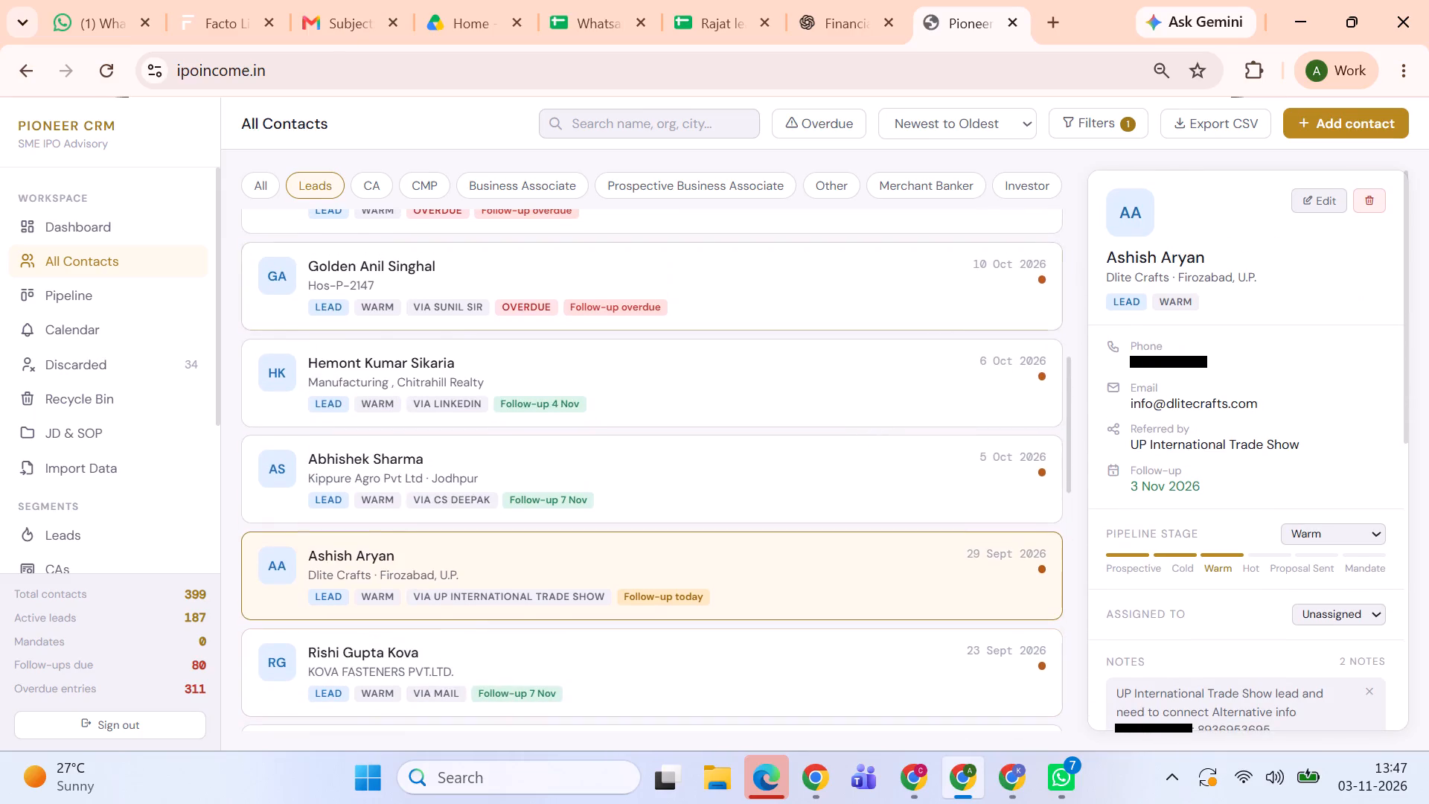
click(808, 480)
scroll(1237, 497, down, 3)
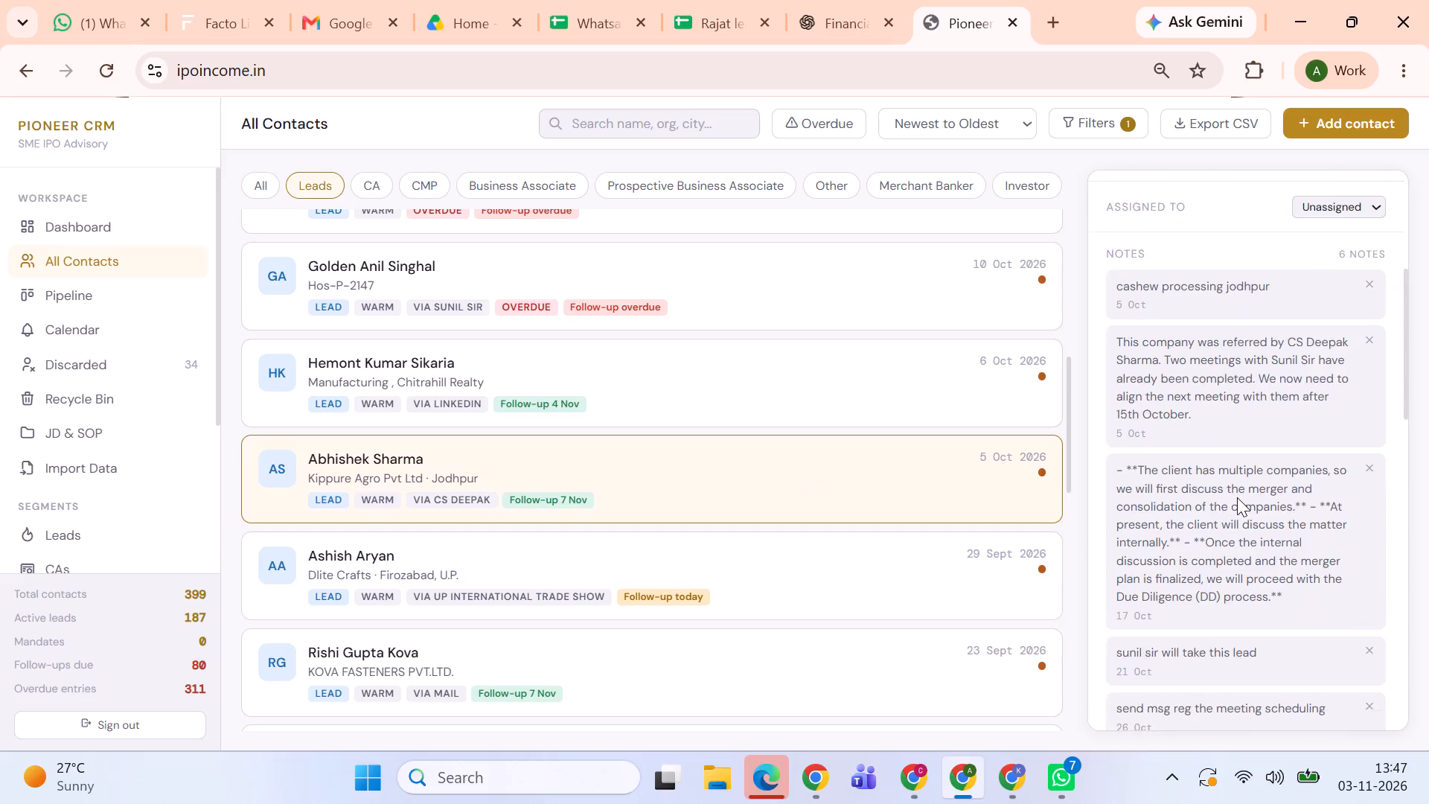
scroll(1237, 497, down, 1)
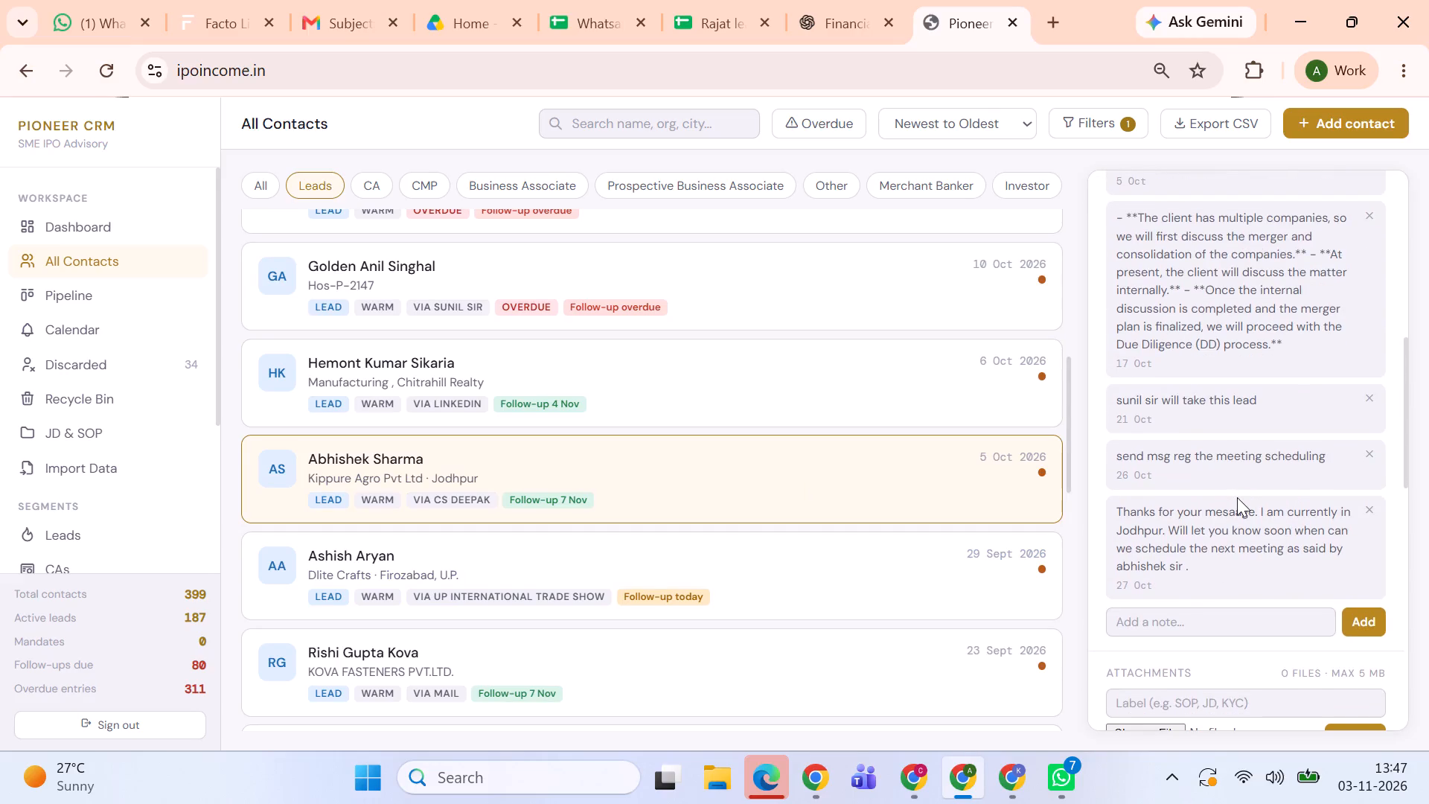
scroll(1242, 386, up, 4)
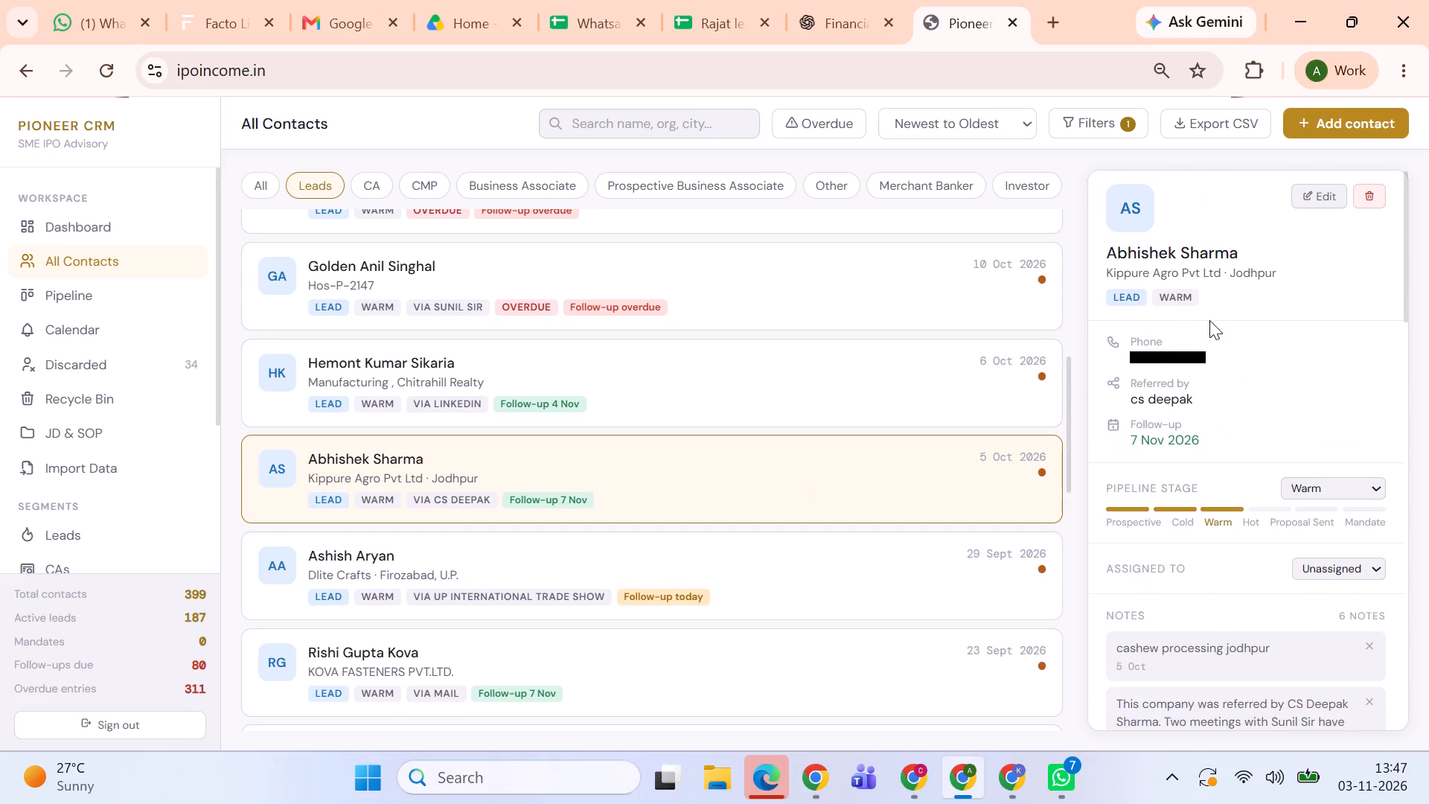
drag(1213, 355, 1120, 365)
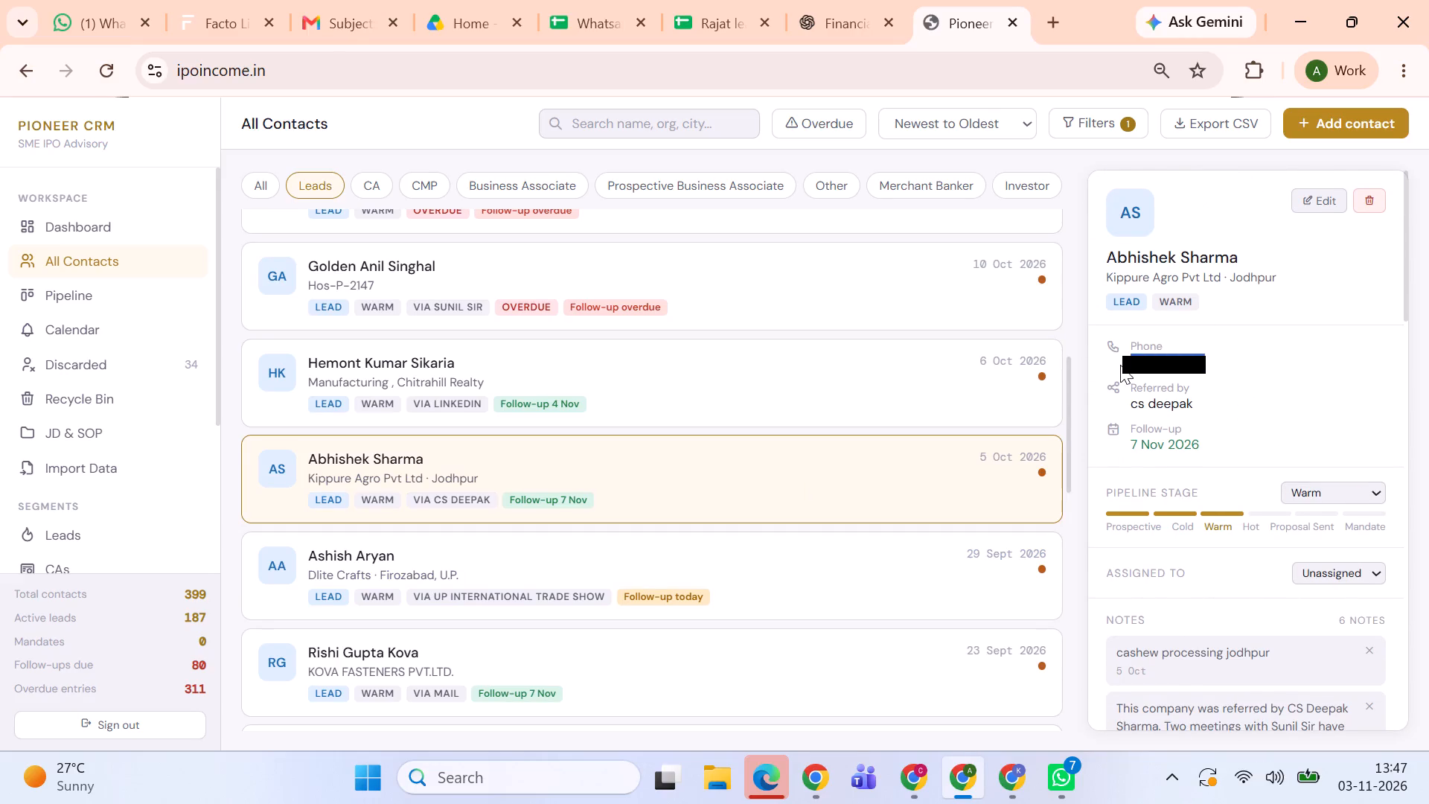
key(ctrl+c)
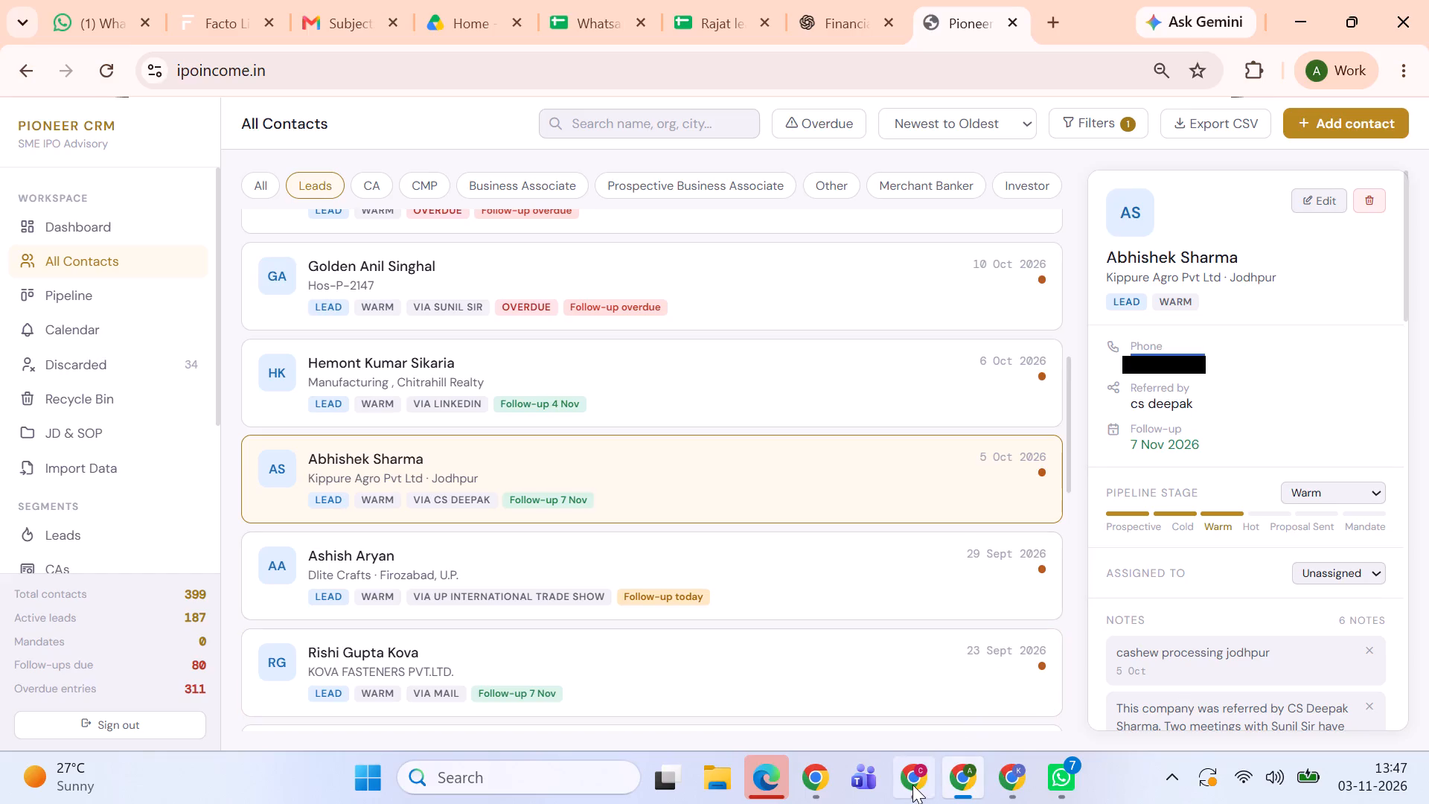
Switch to the other Chrome profile's window showing the Dealplexus email in Gmail.
click(912, 784)
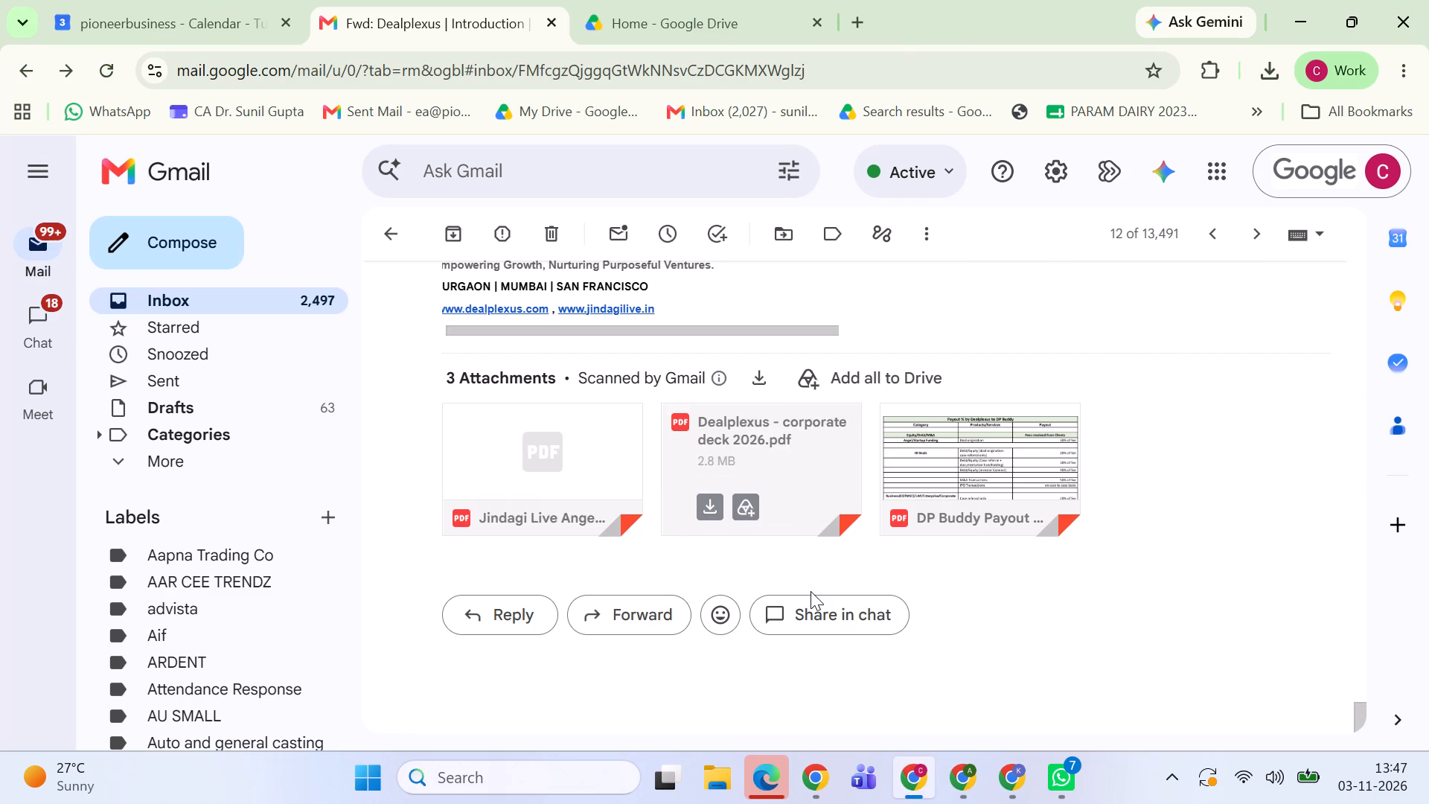
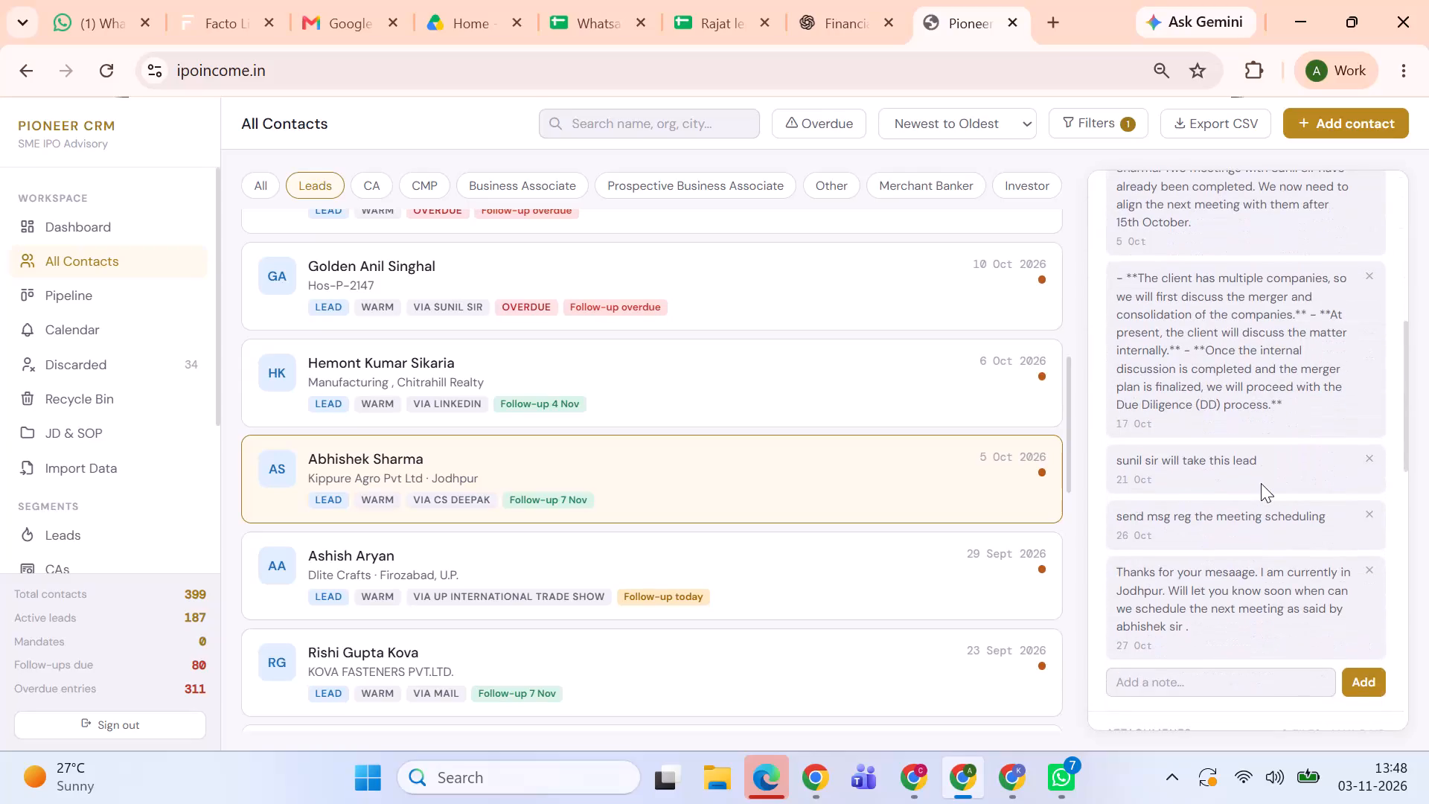
Read through the dated notes of the Kippure Agro Pvt Ltd lead.
scroll(1261, 483, down, 1)
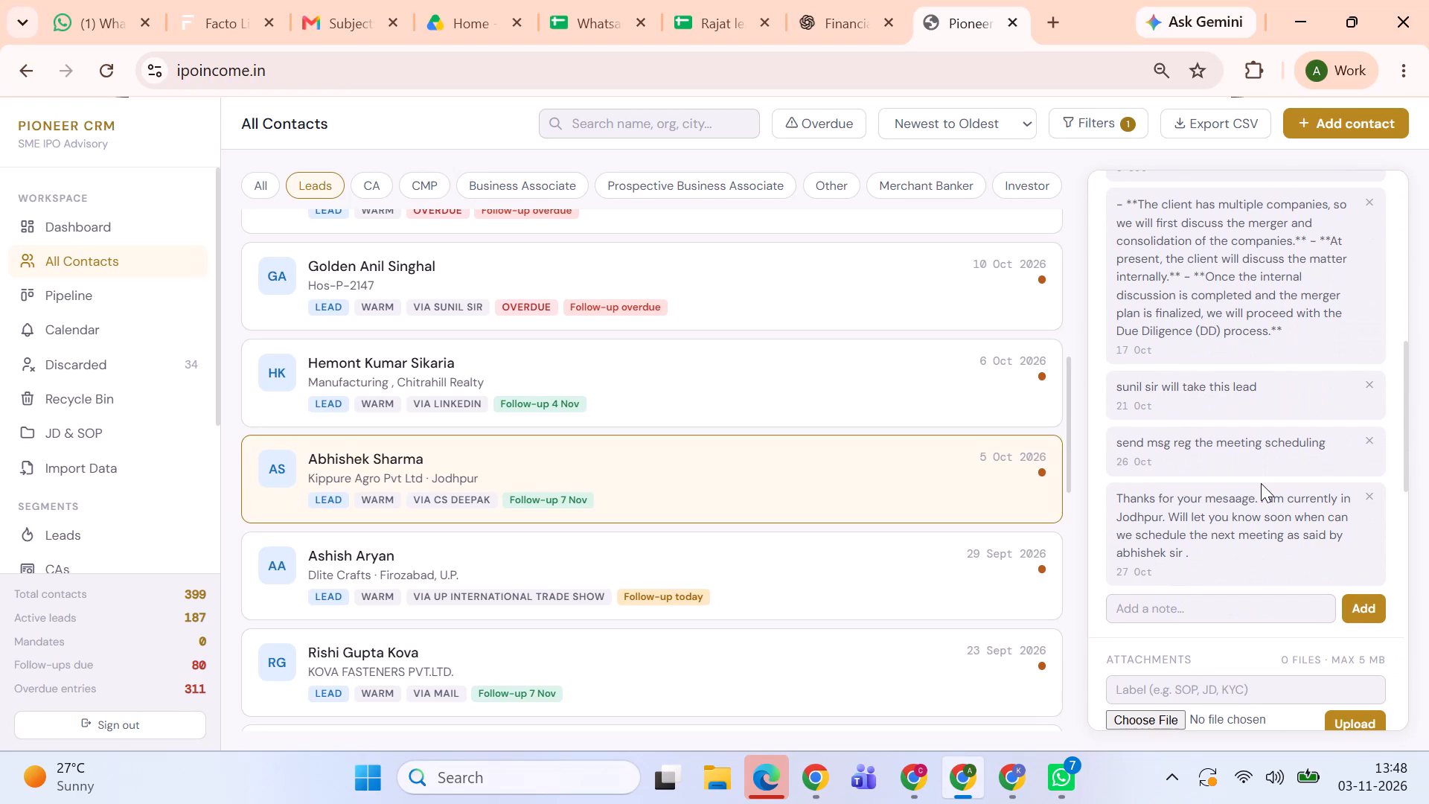
scroll(1221, 344, up, 1)
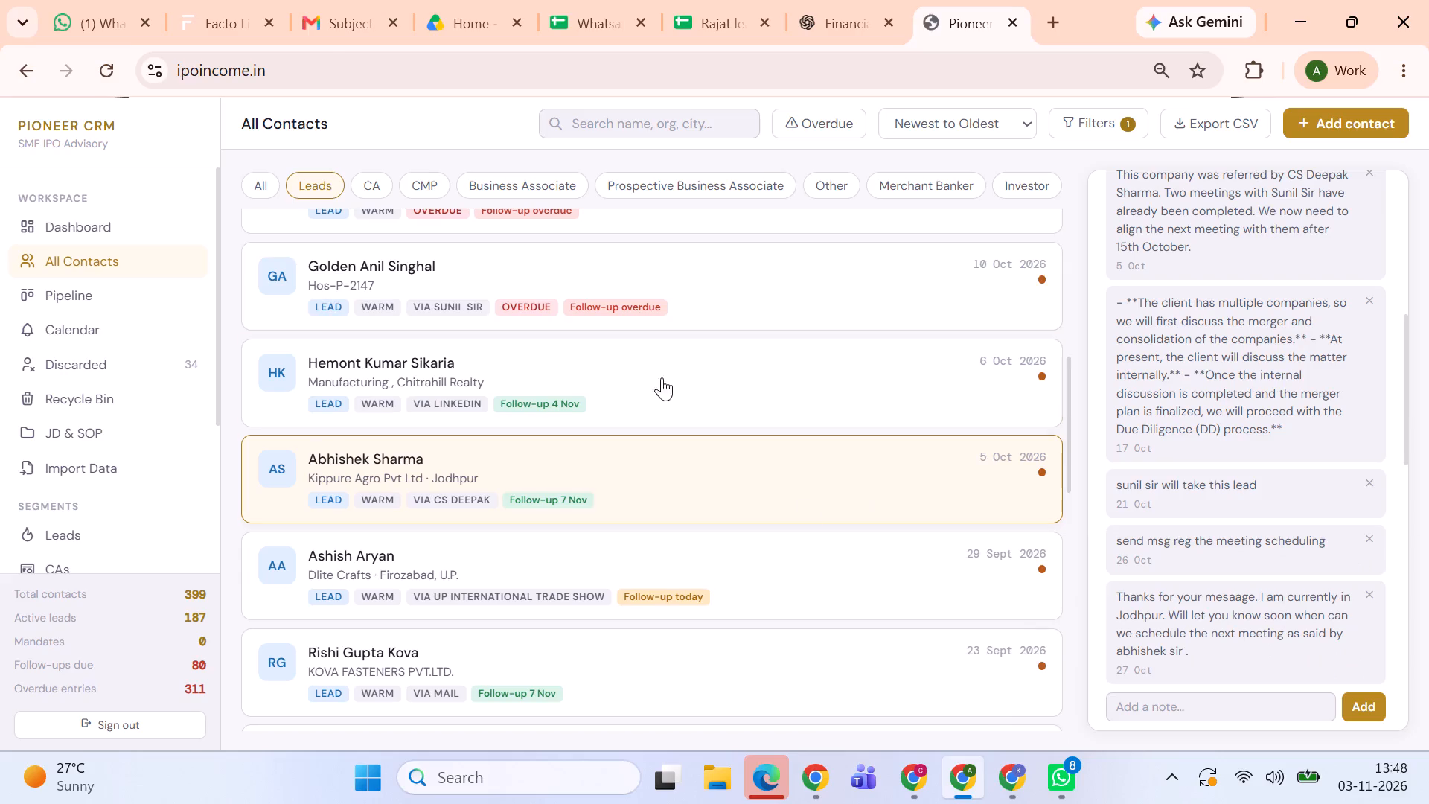
scroll(758, 369, up, 3)
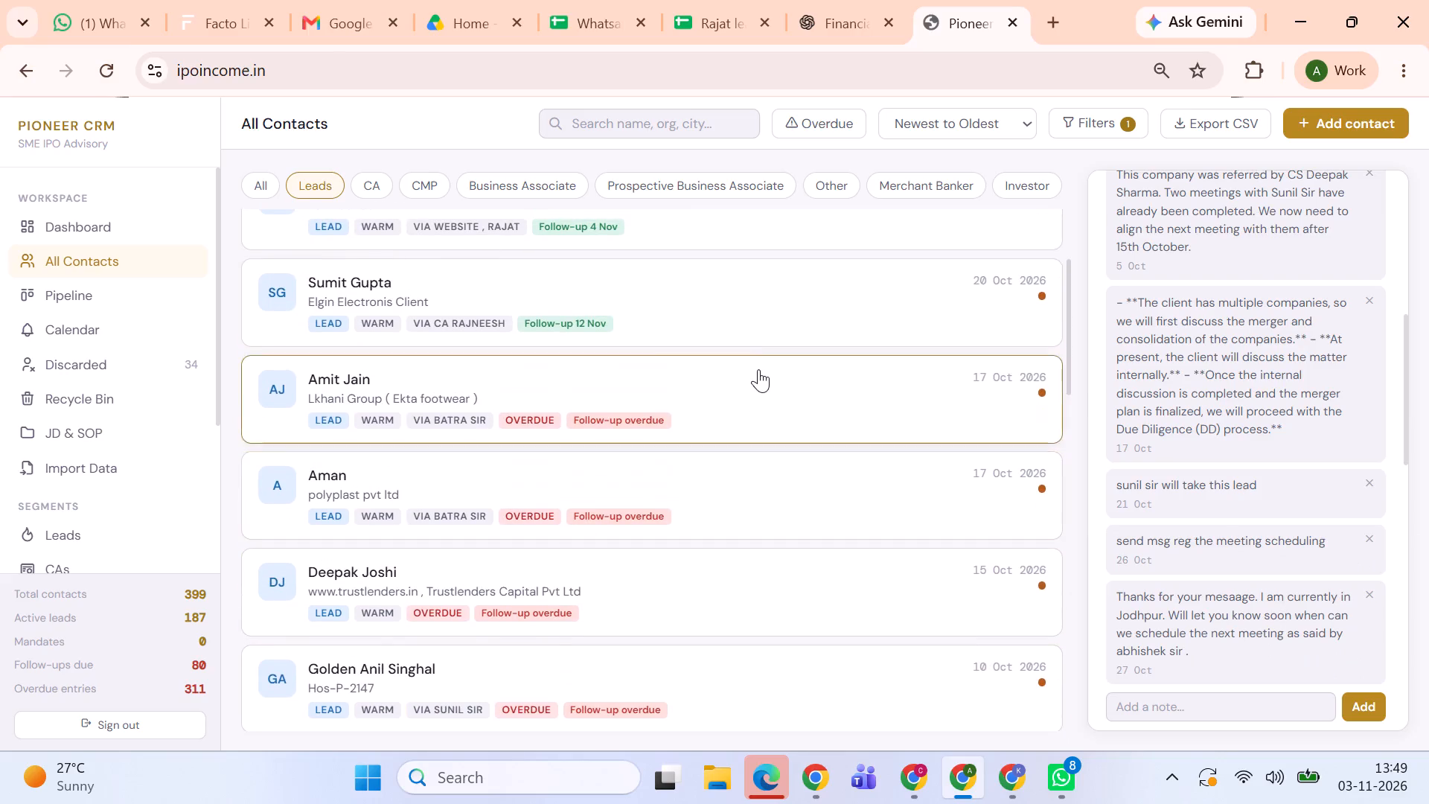
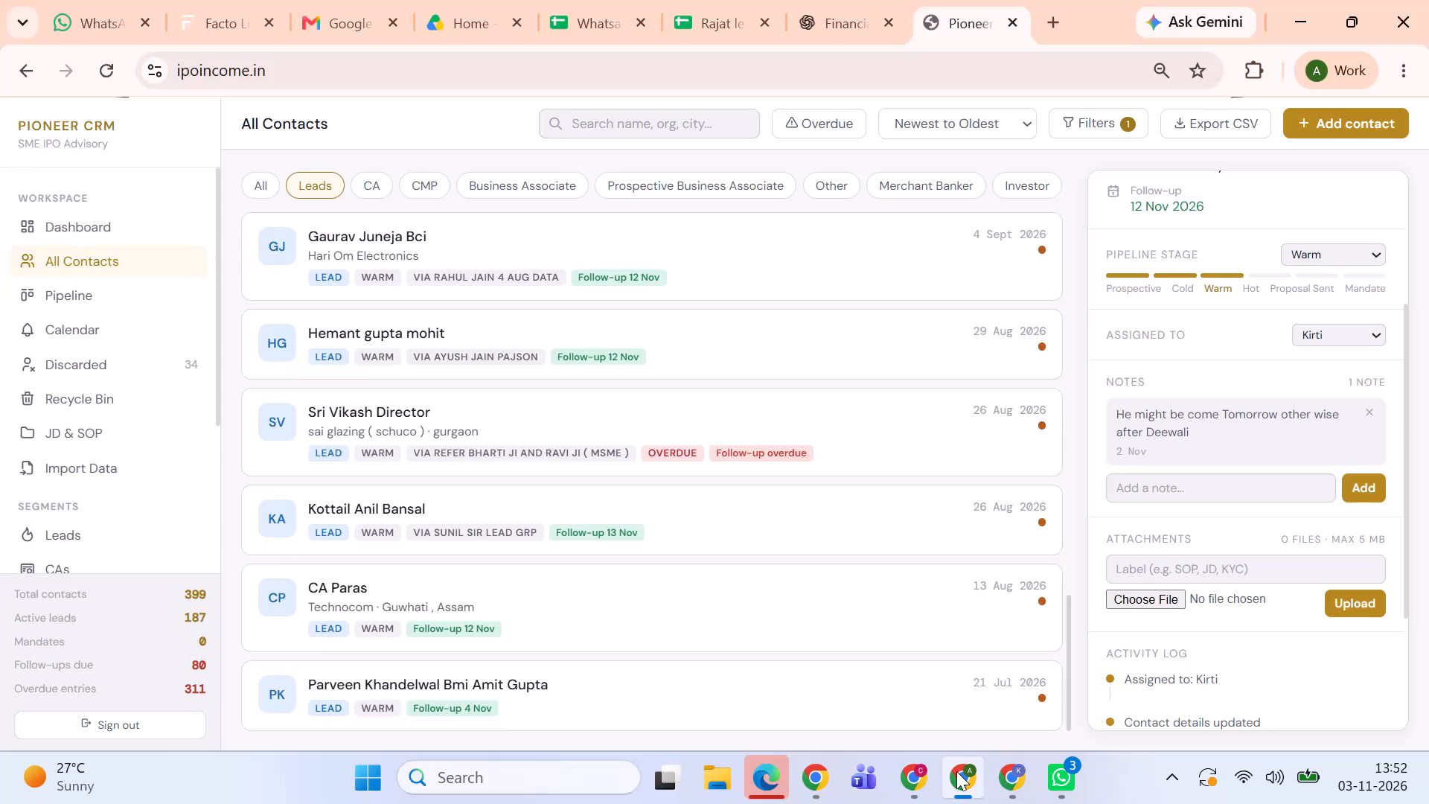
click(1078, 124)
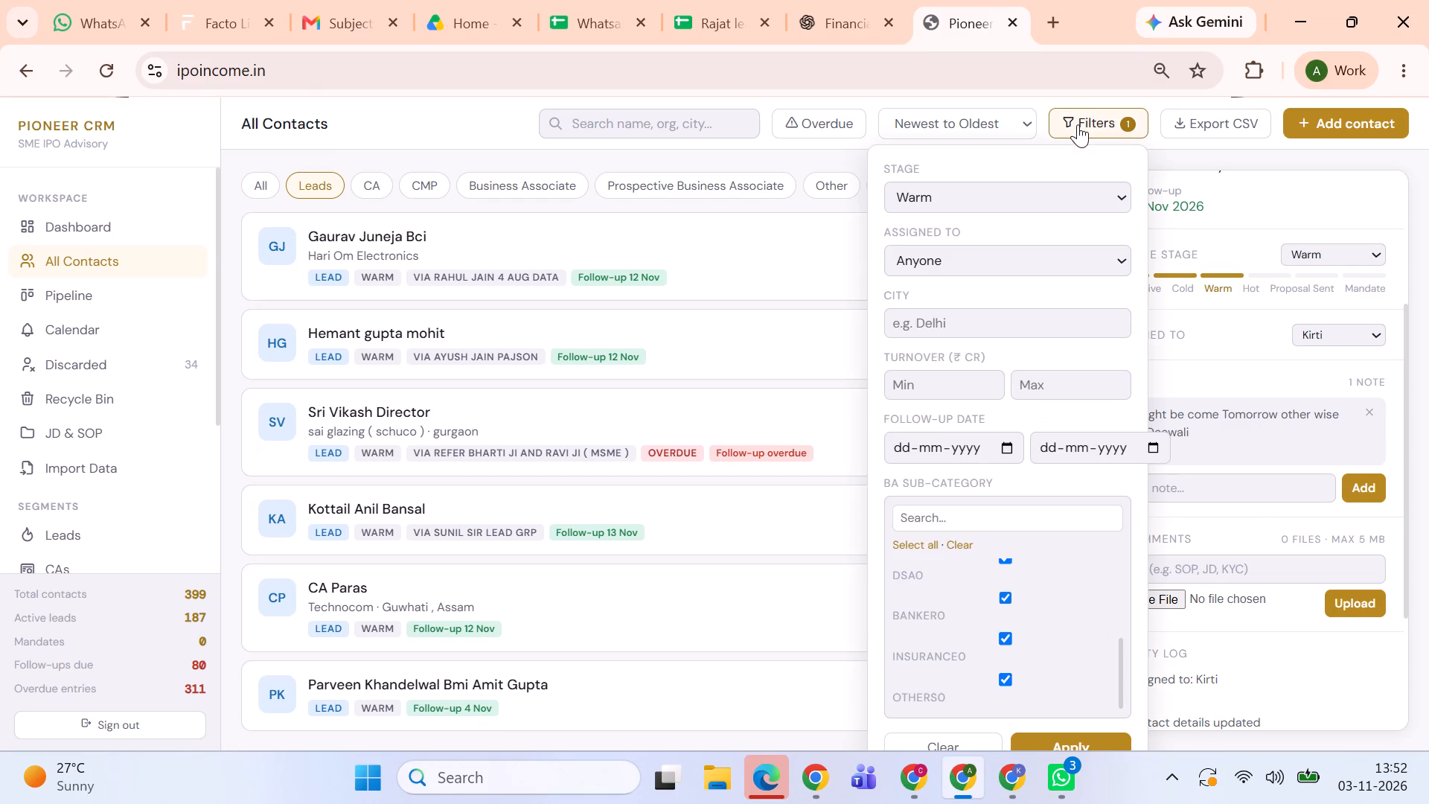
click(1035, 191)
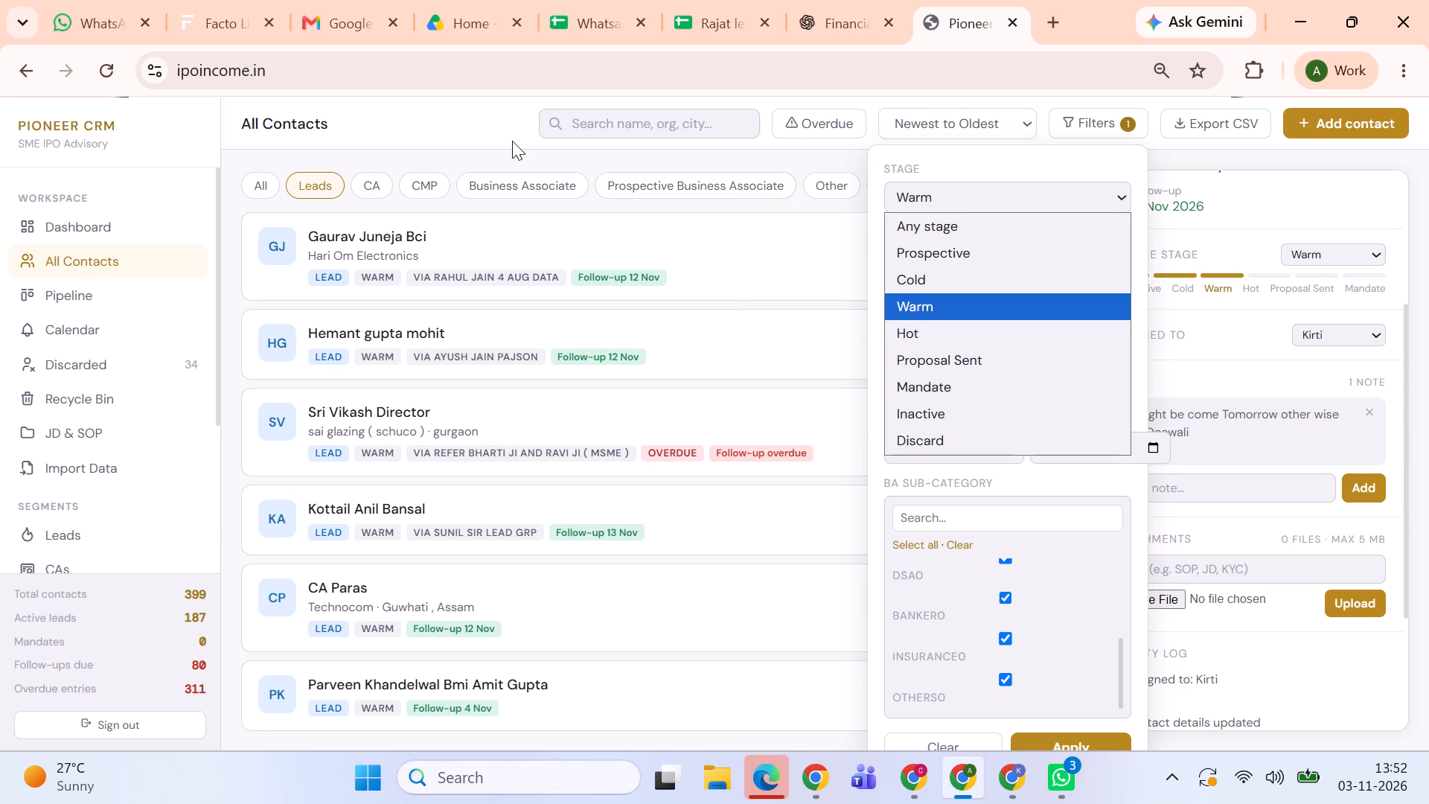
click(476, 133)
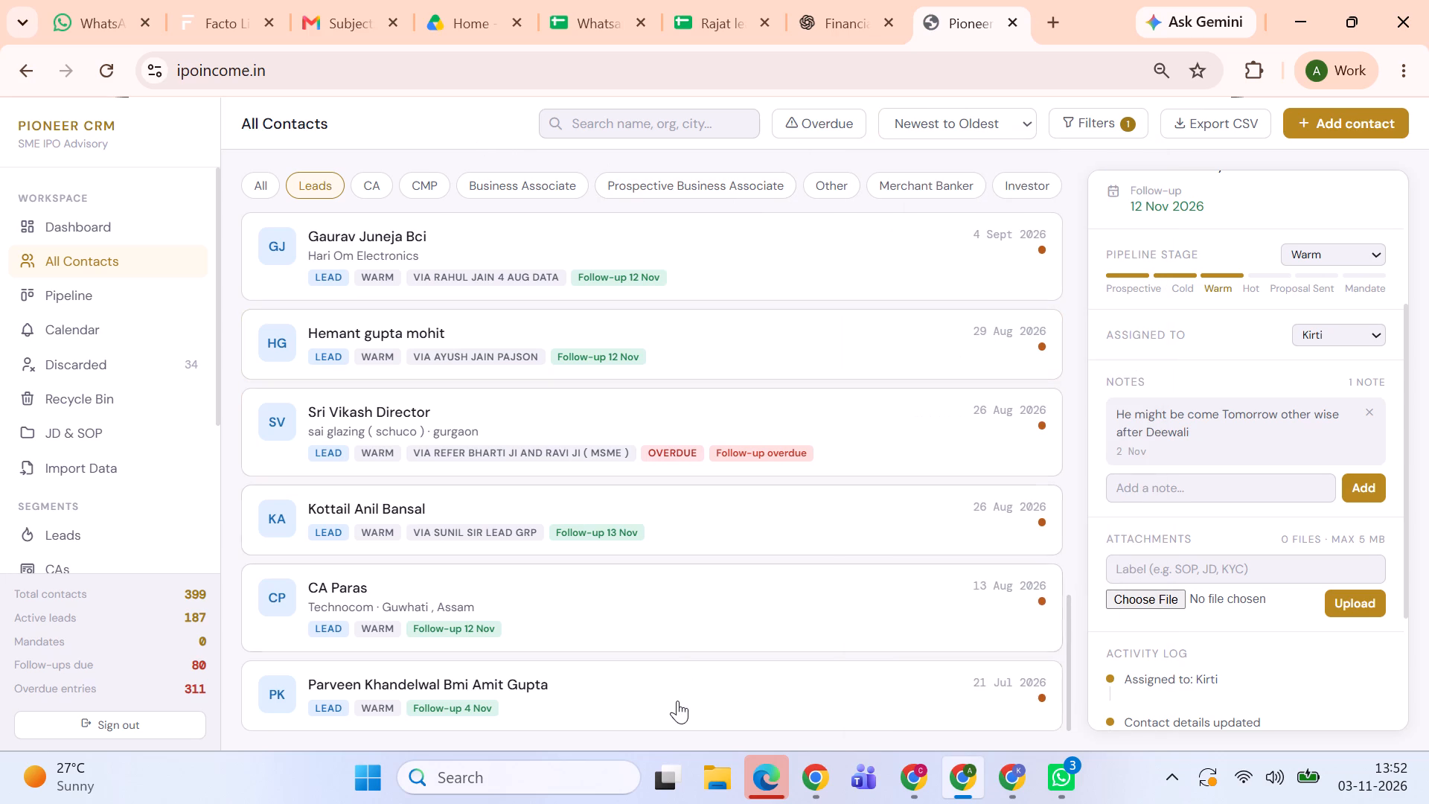
Switch to the "Rajat leads status" spreadsheet and review the lead remarks and update statuses.
click(719, 4)
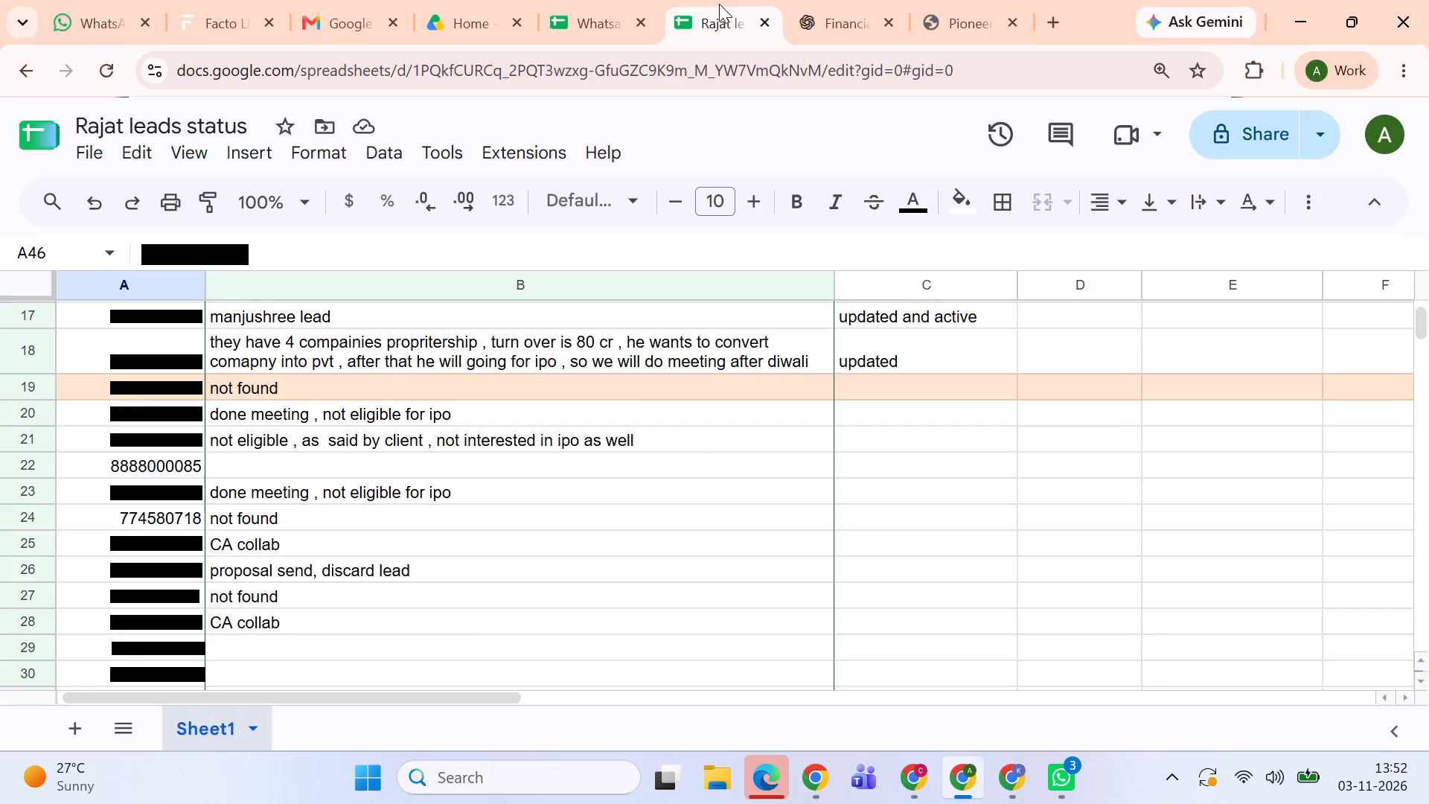
scroll(777, 454, up, 3)
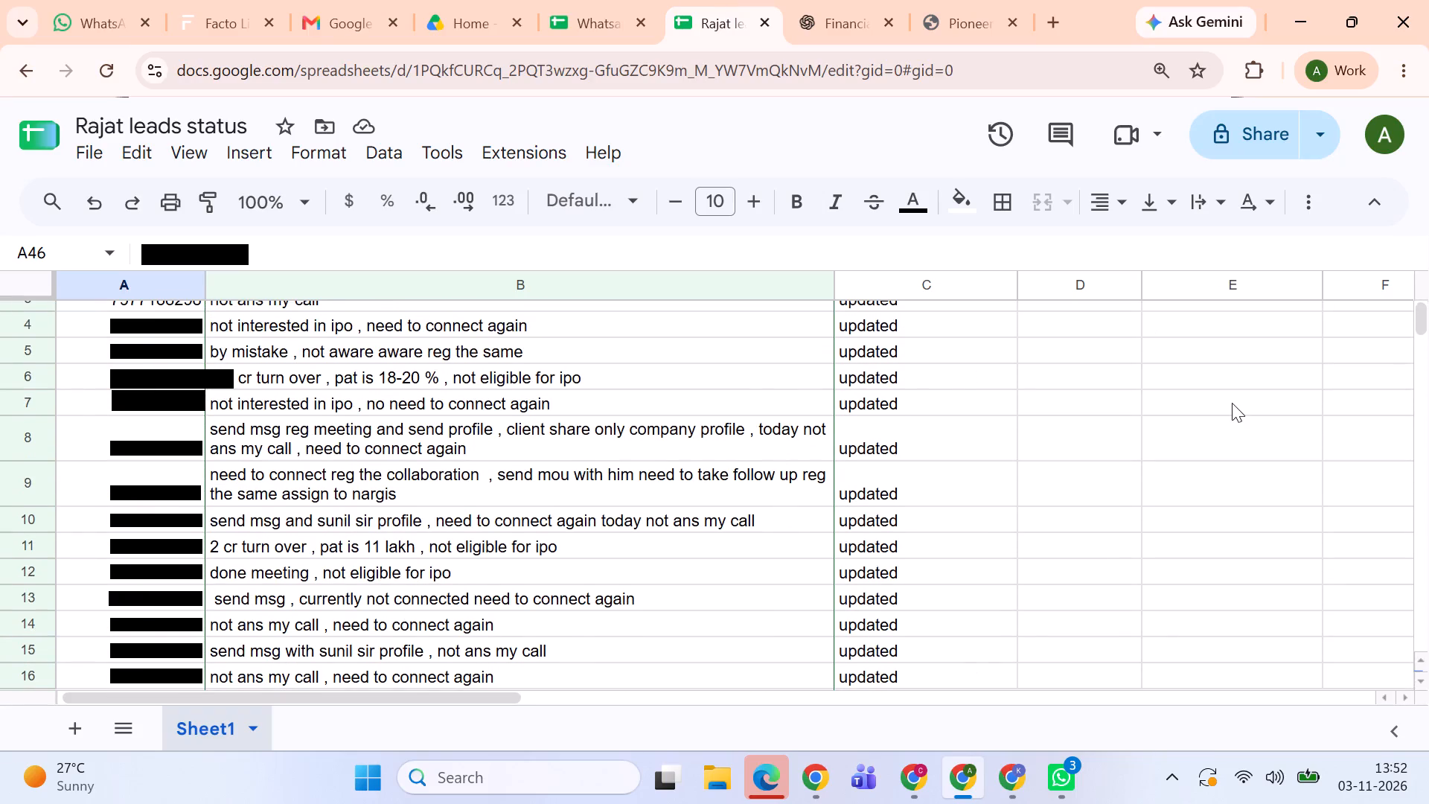
scroll(1232, 403, up, 1)
scroll(1078, 441, down, 1)
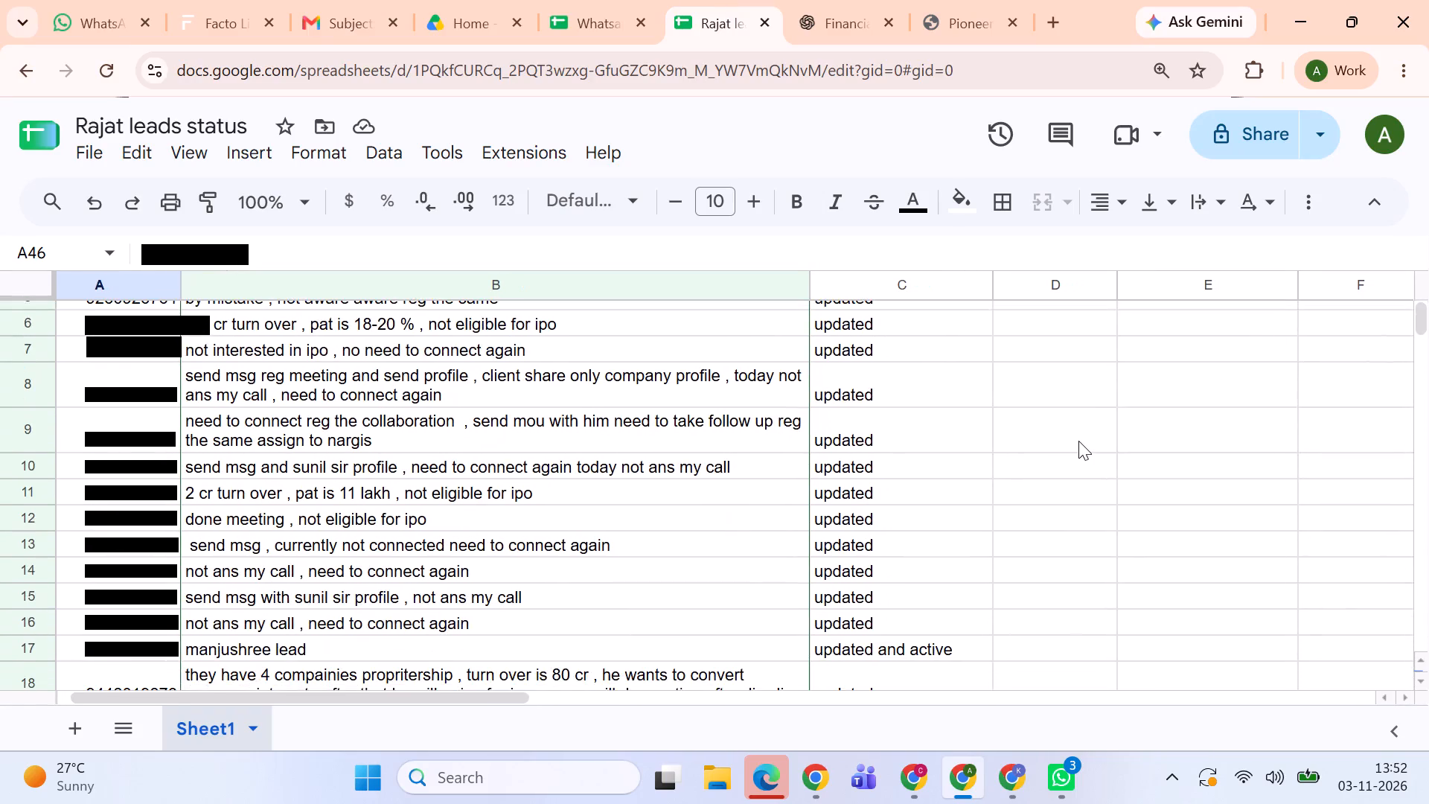
scroll(1078, 441, down, 1)
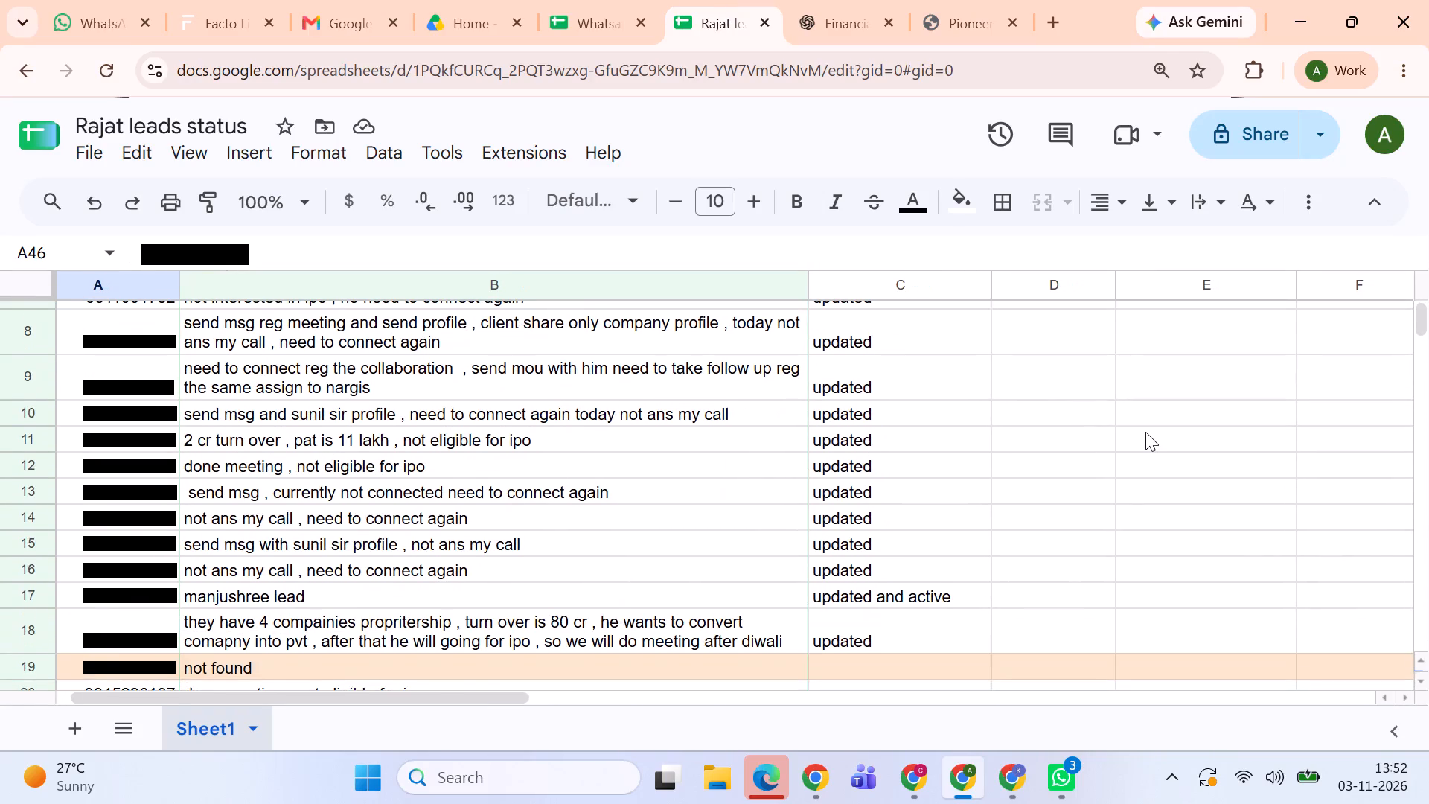
key(ctrl+minus)
key(ctrl+minus)
key(ctrl+minus)
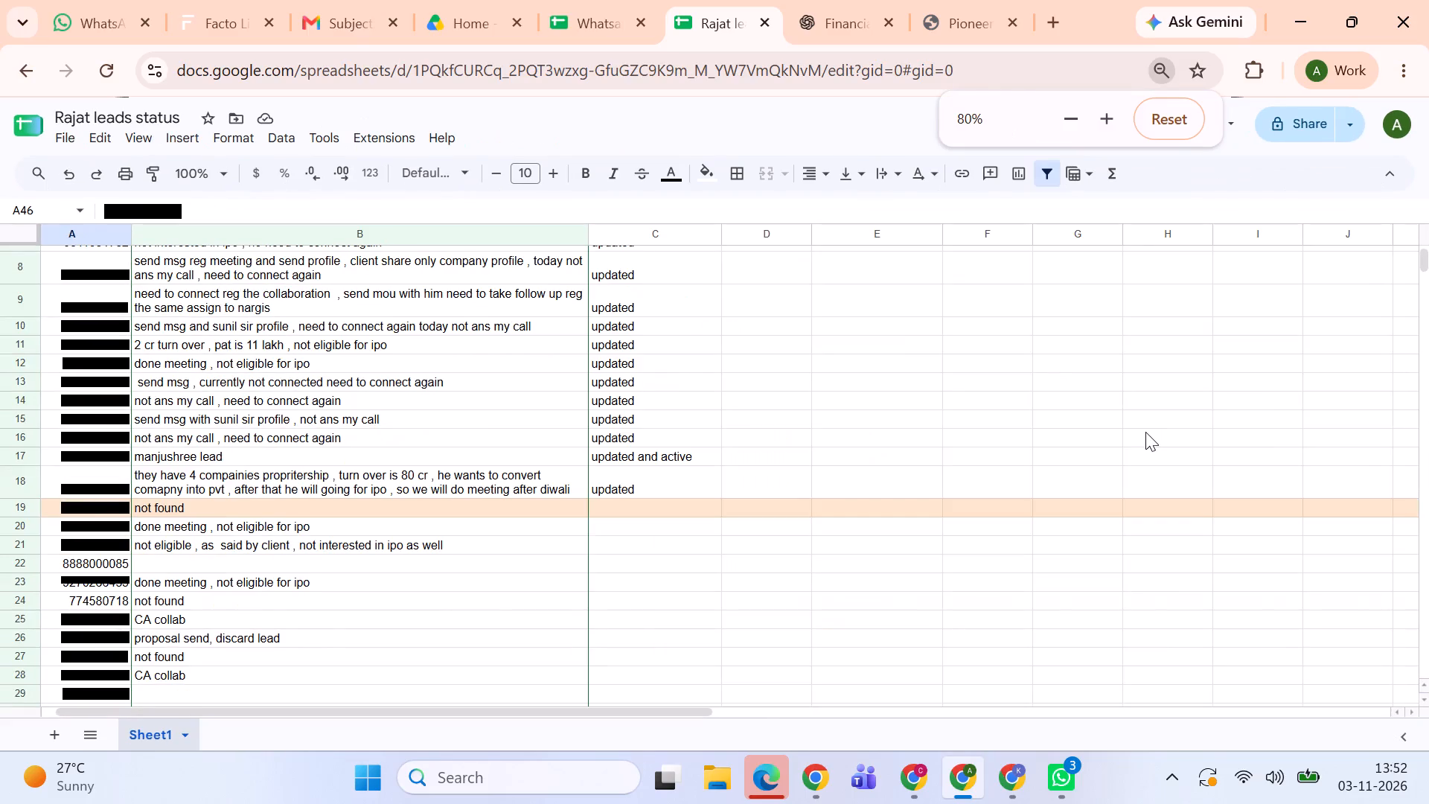
scroll(996, 407, up, 2)
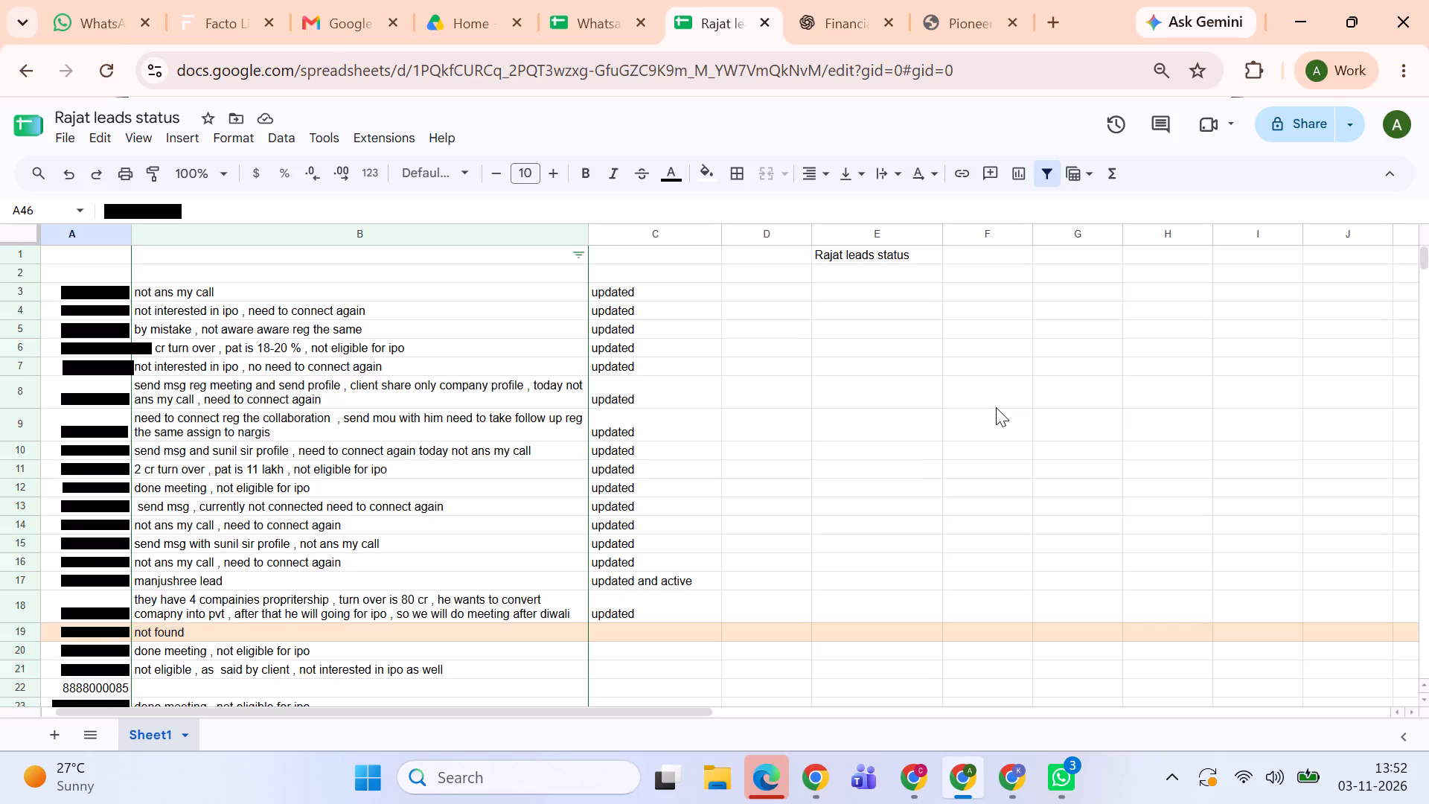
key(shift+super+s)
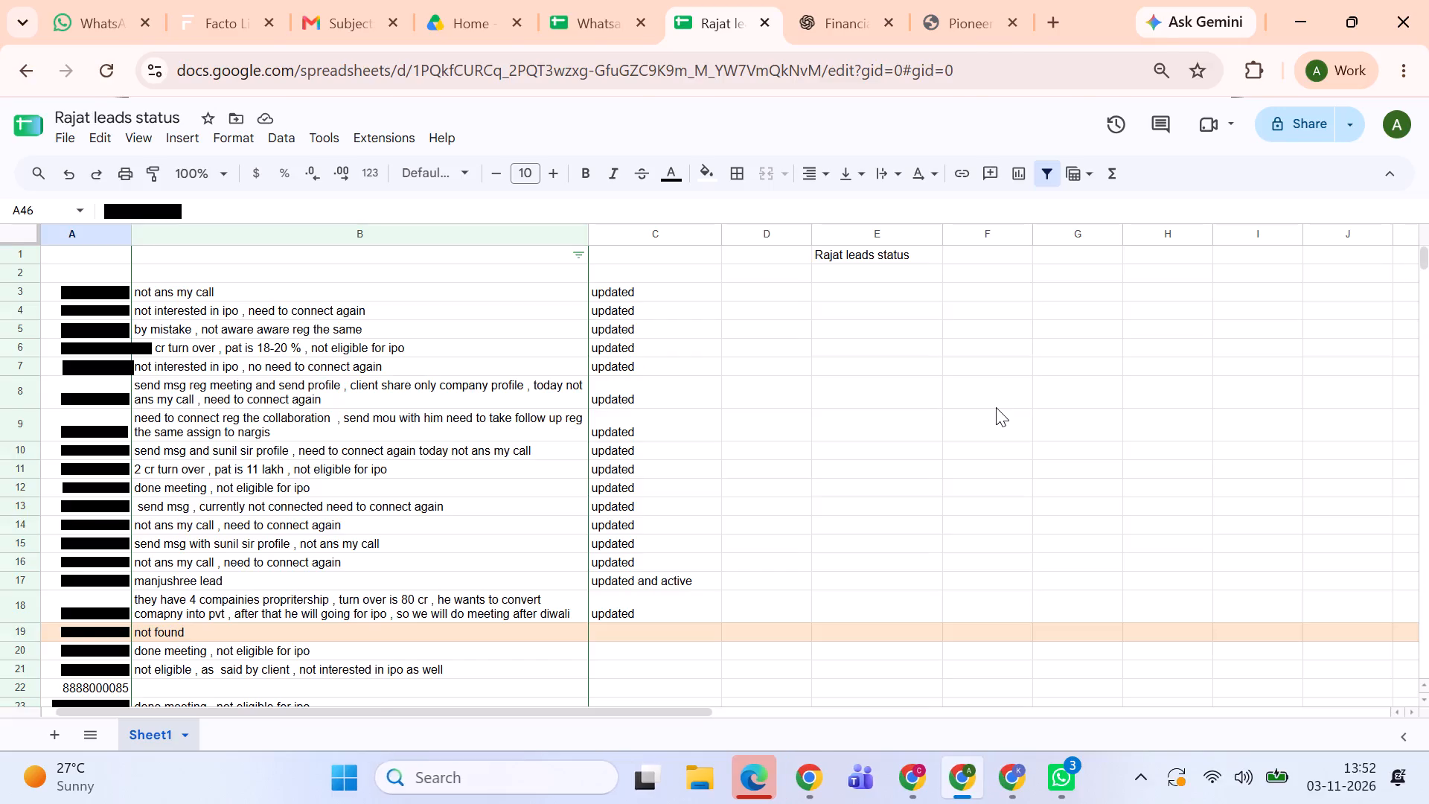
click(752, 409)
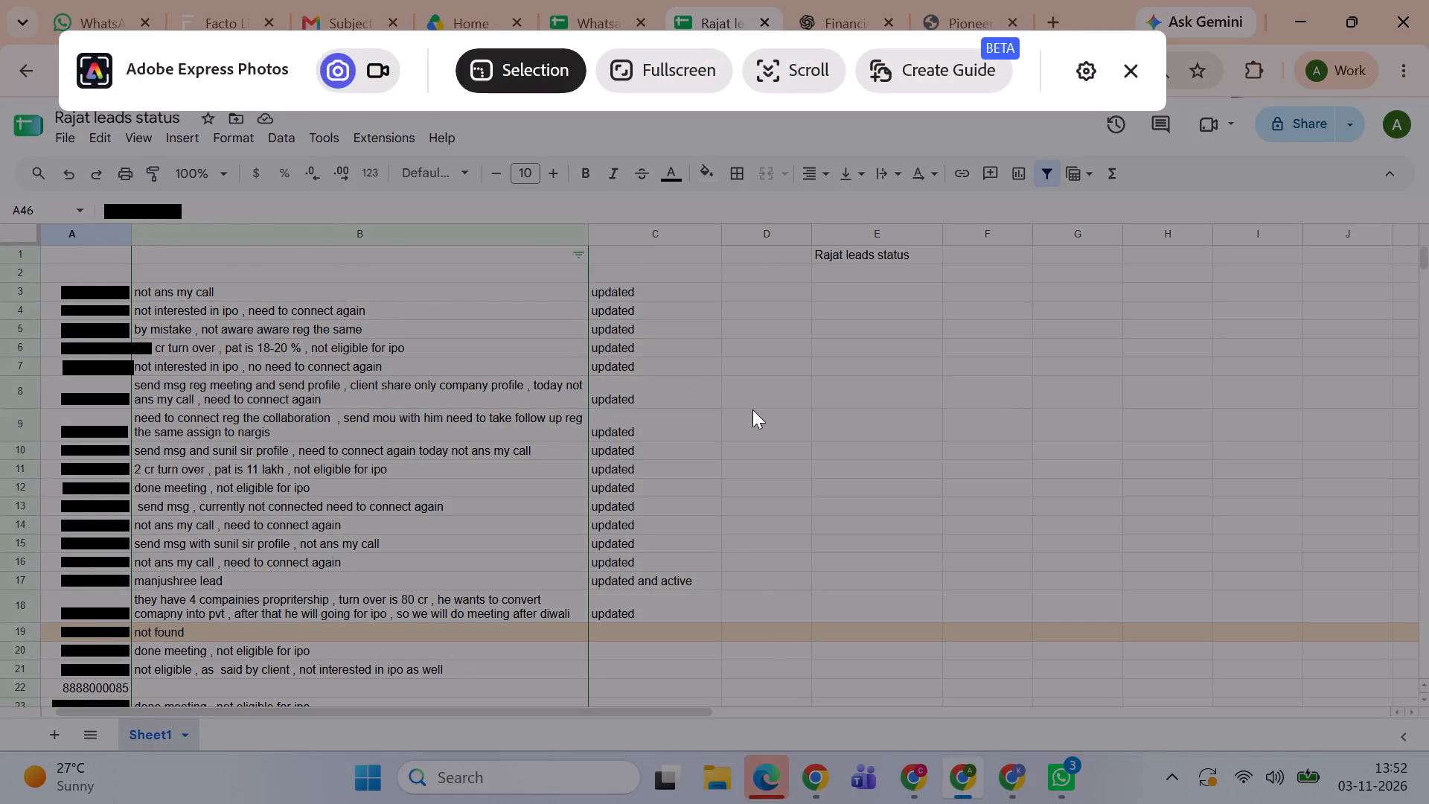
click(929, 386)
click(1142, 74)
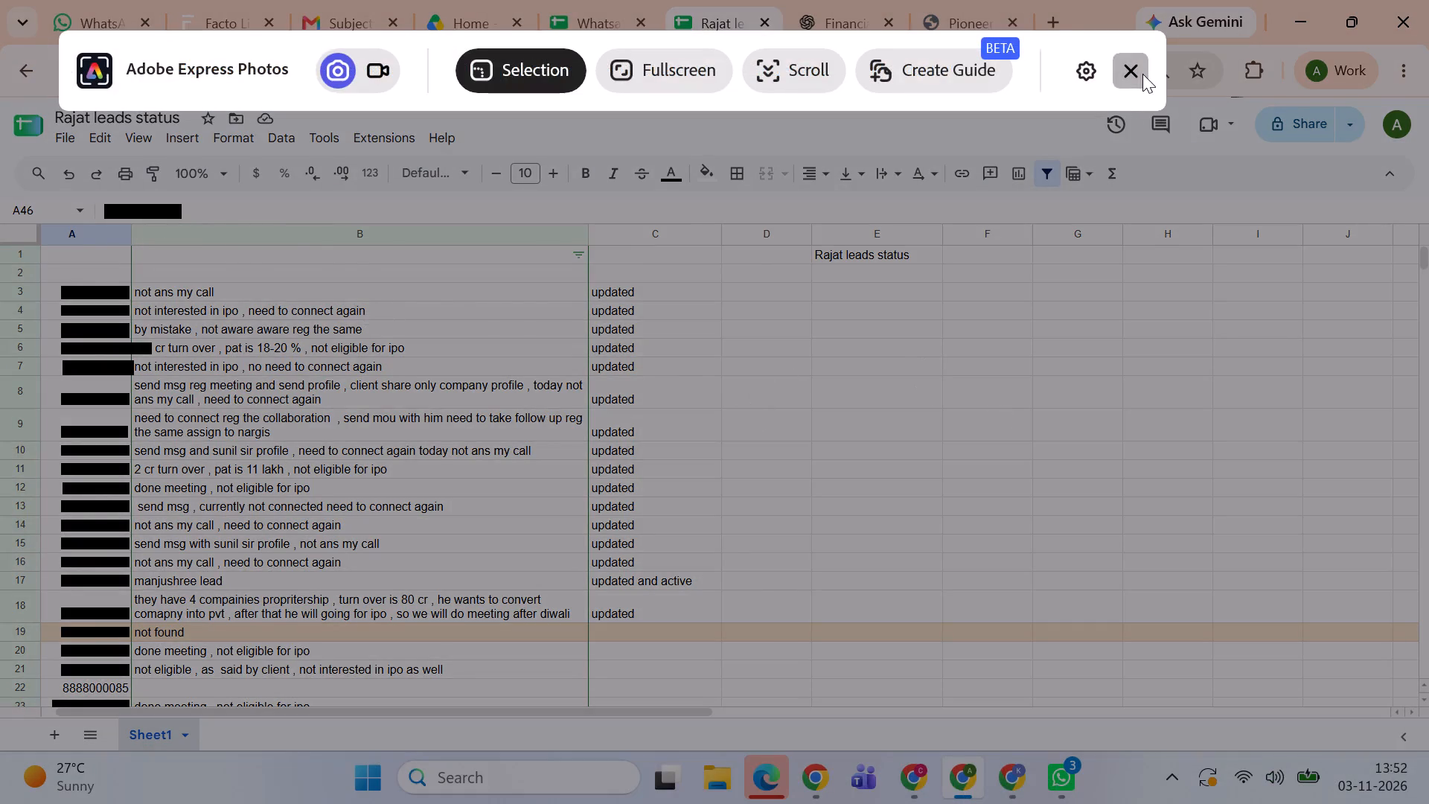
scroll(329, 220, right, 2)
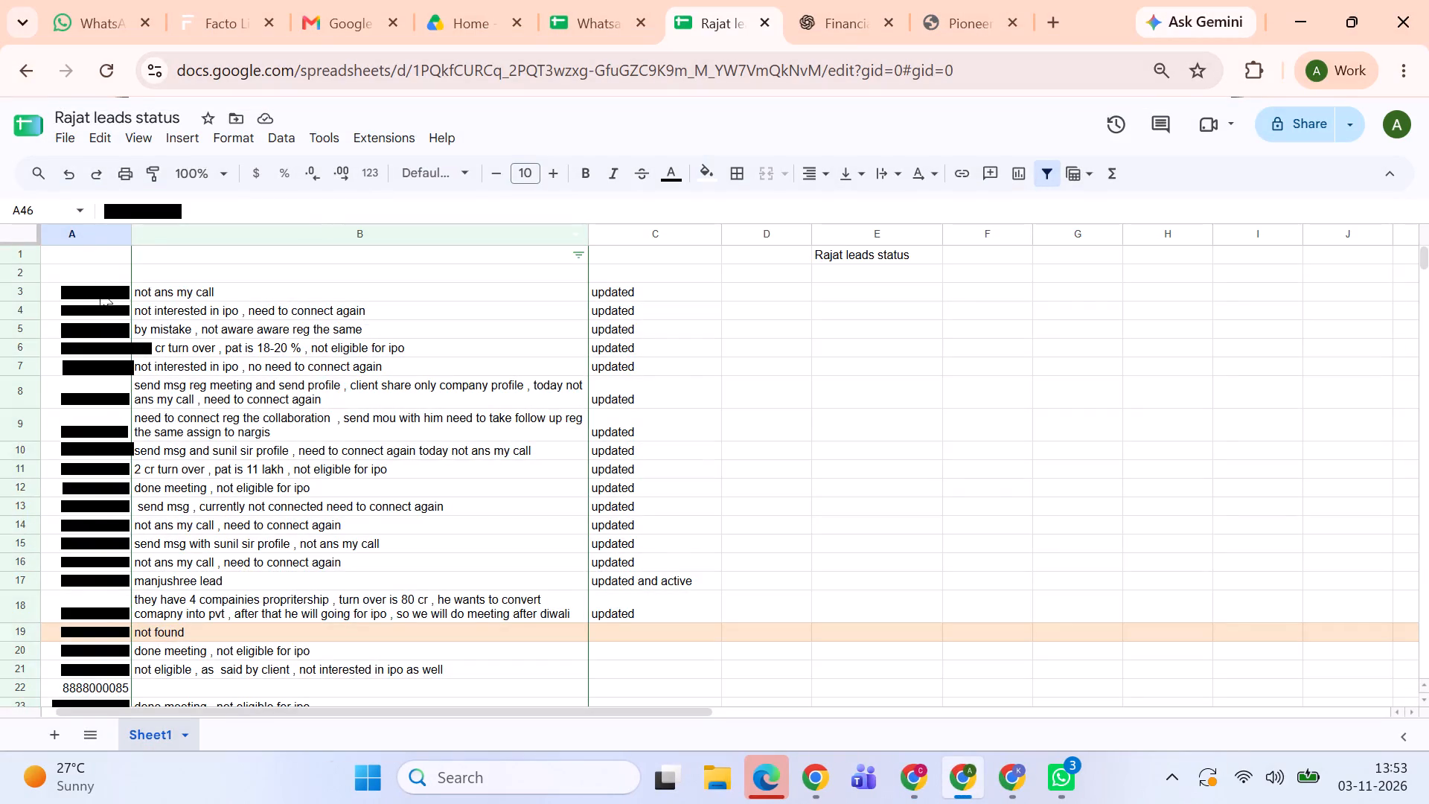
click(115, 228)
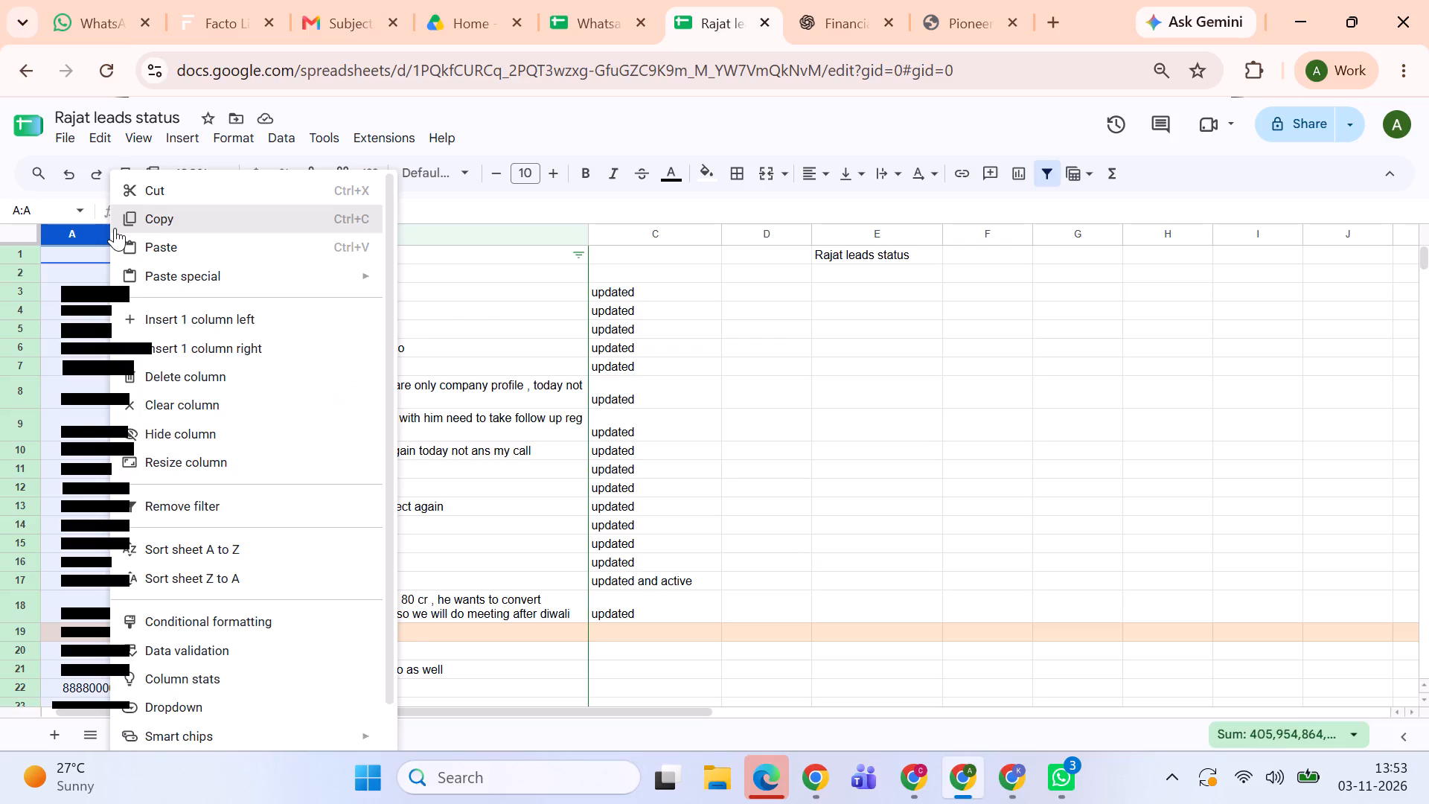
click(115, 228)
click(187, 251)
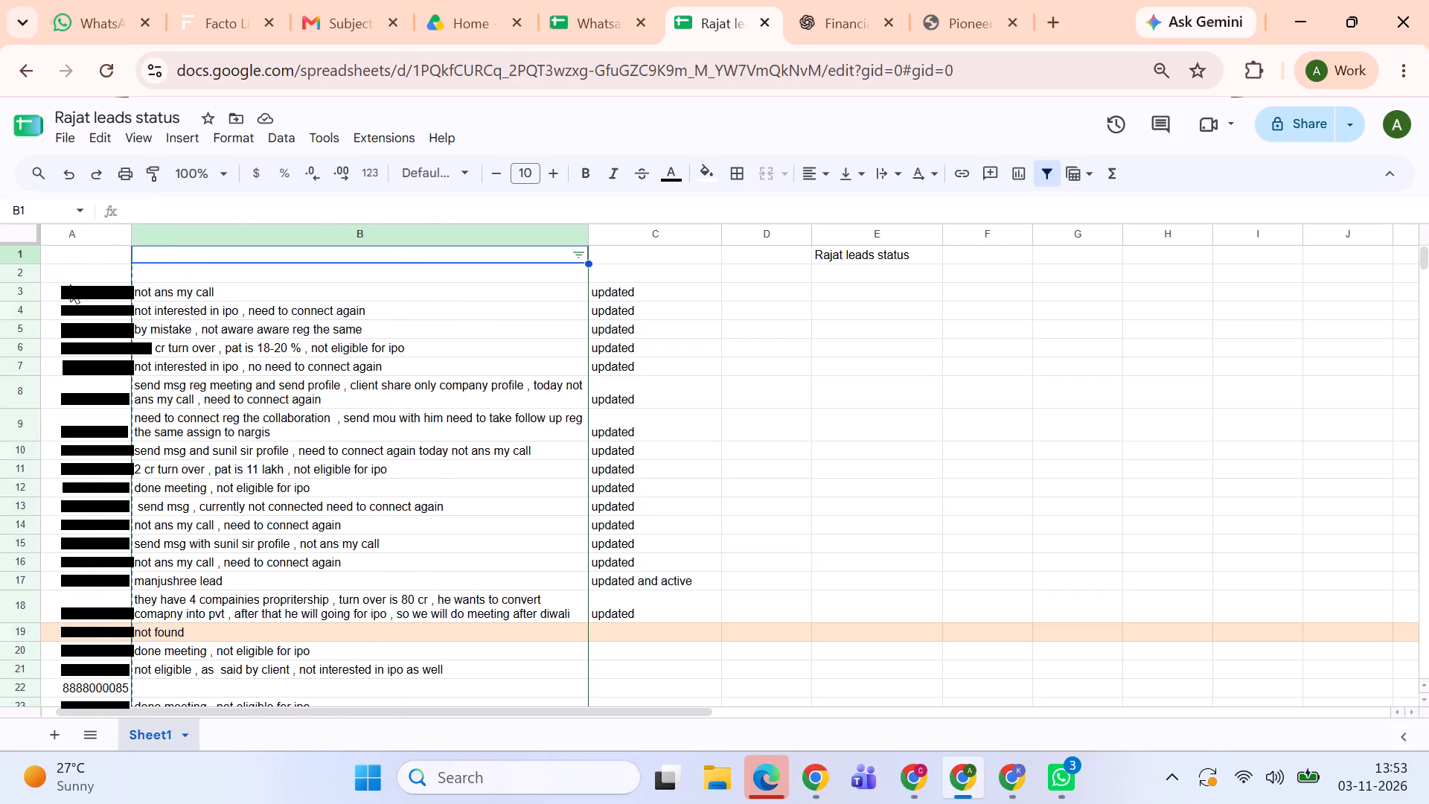
Start a screen snip of the "Rajat leads status" spreadsheet.
key(shift+super+s)
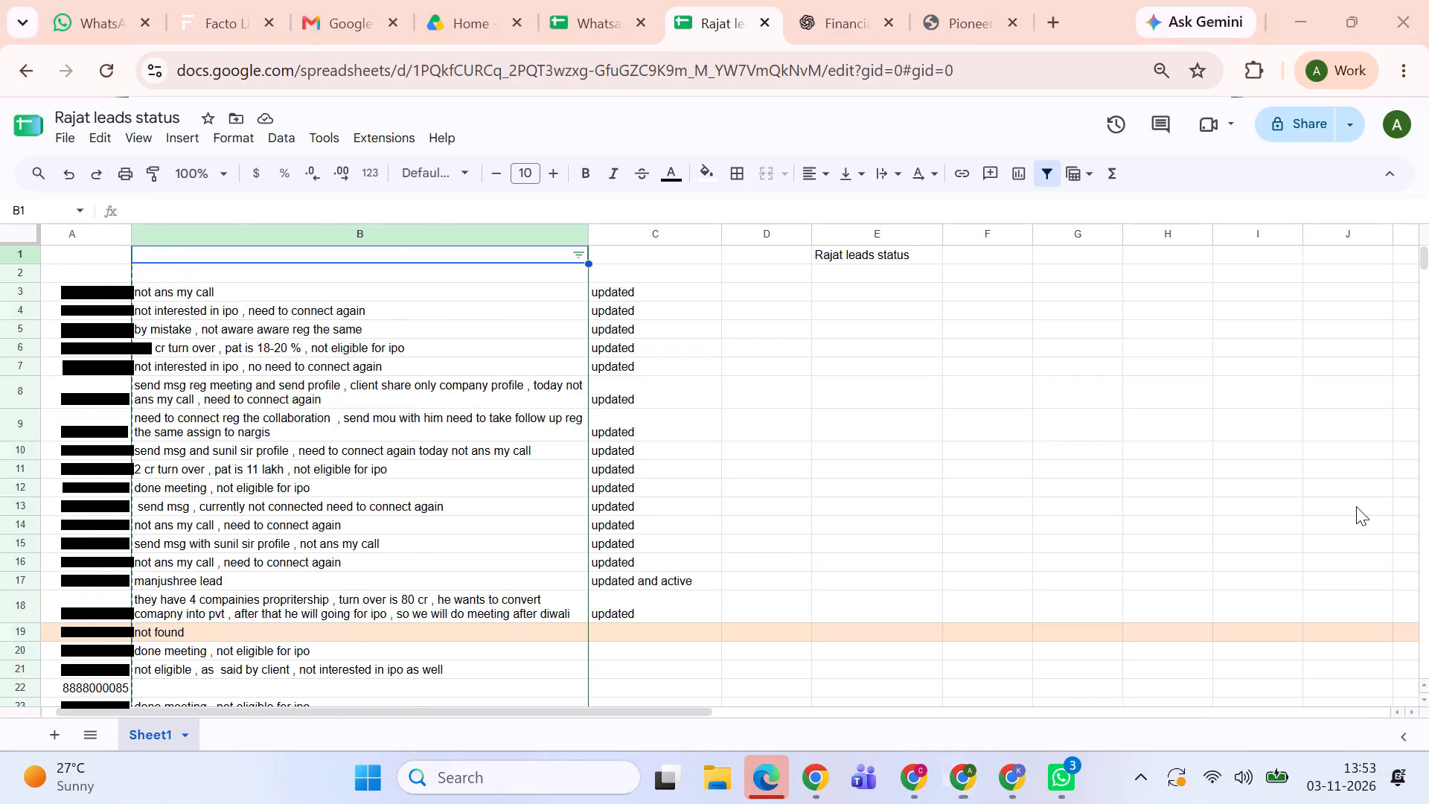
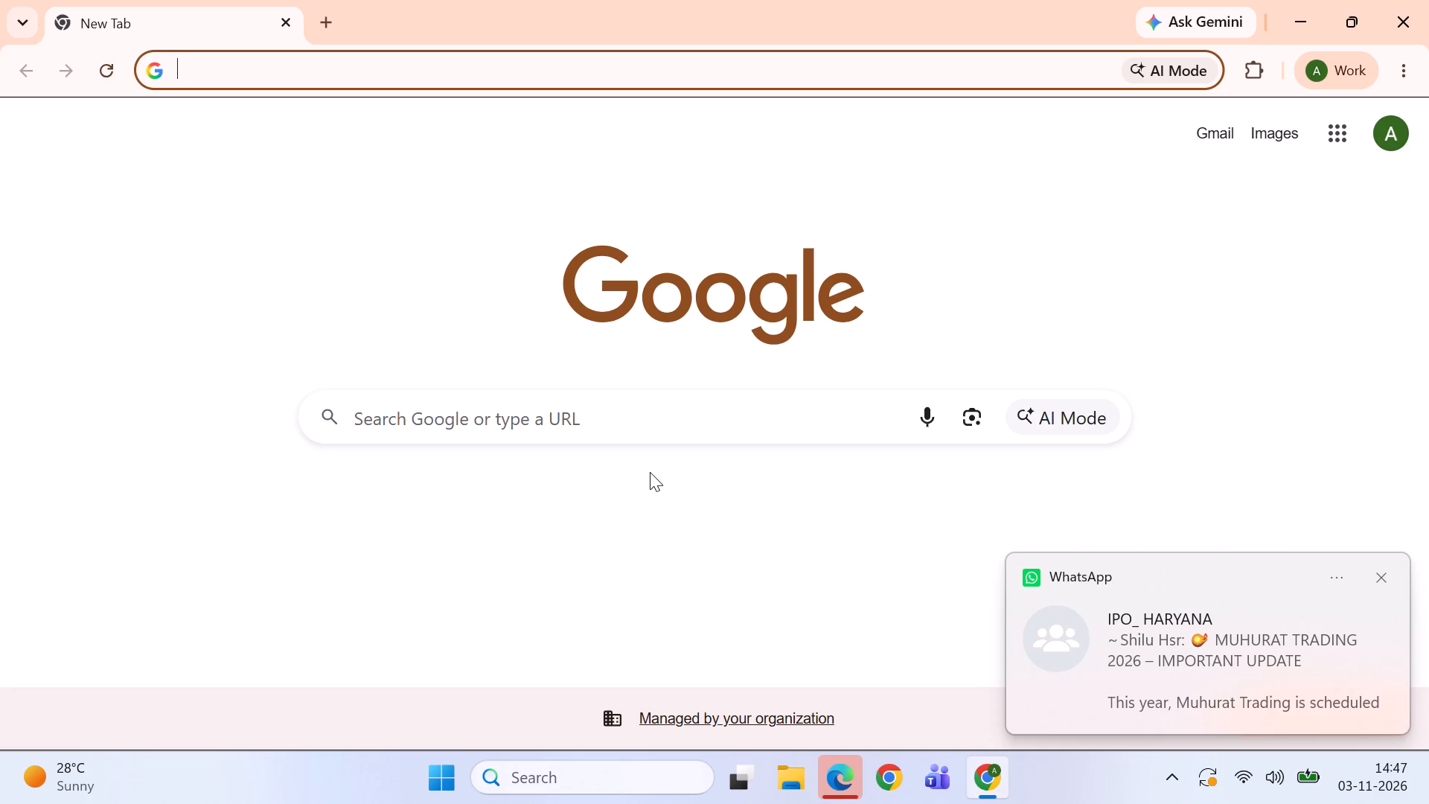
Look up WhatsApp Web from the address bar of the new Chrome tab by entering "what".
click(241, 63)
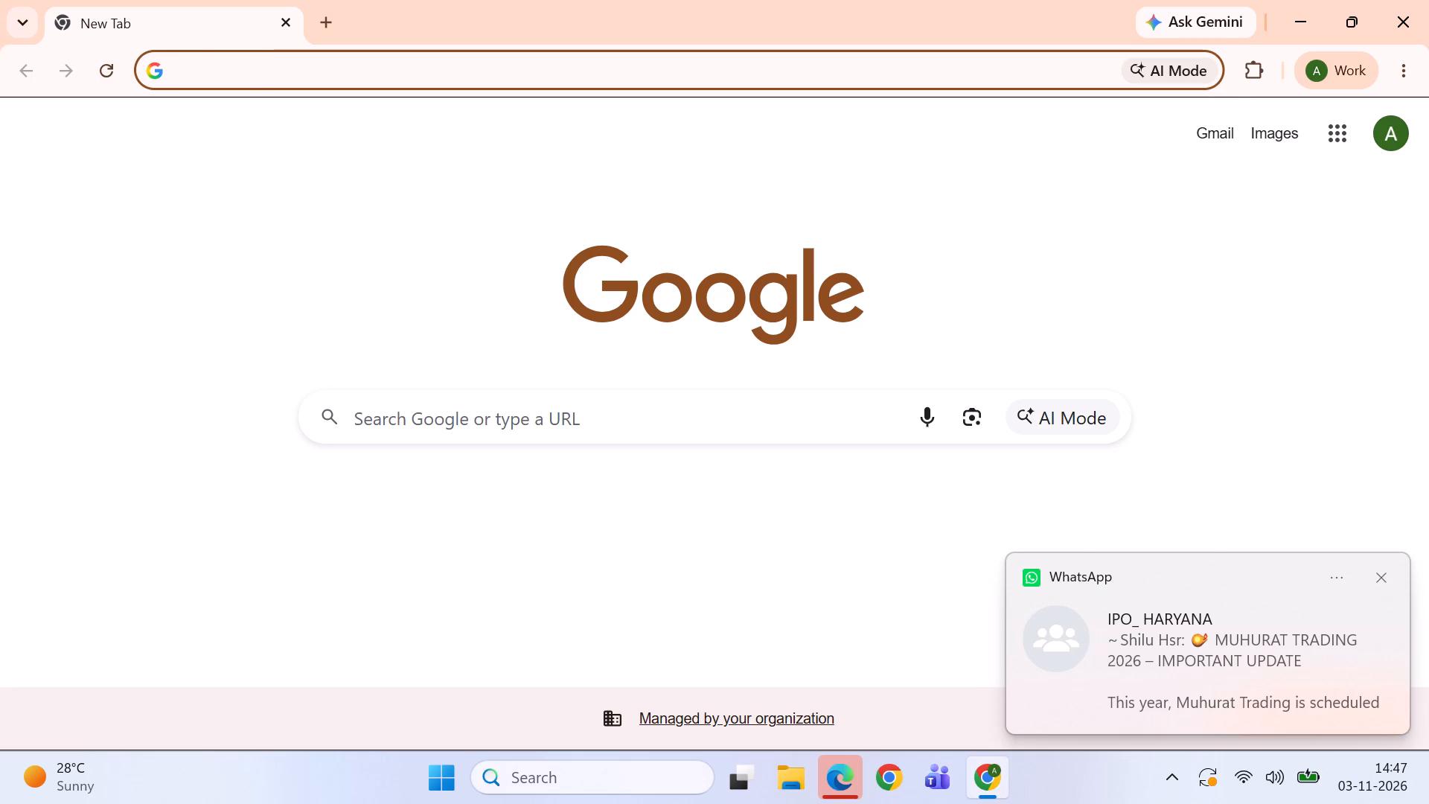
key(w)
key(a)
key(BackSpace)
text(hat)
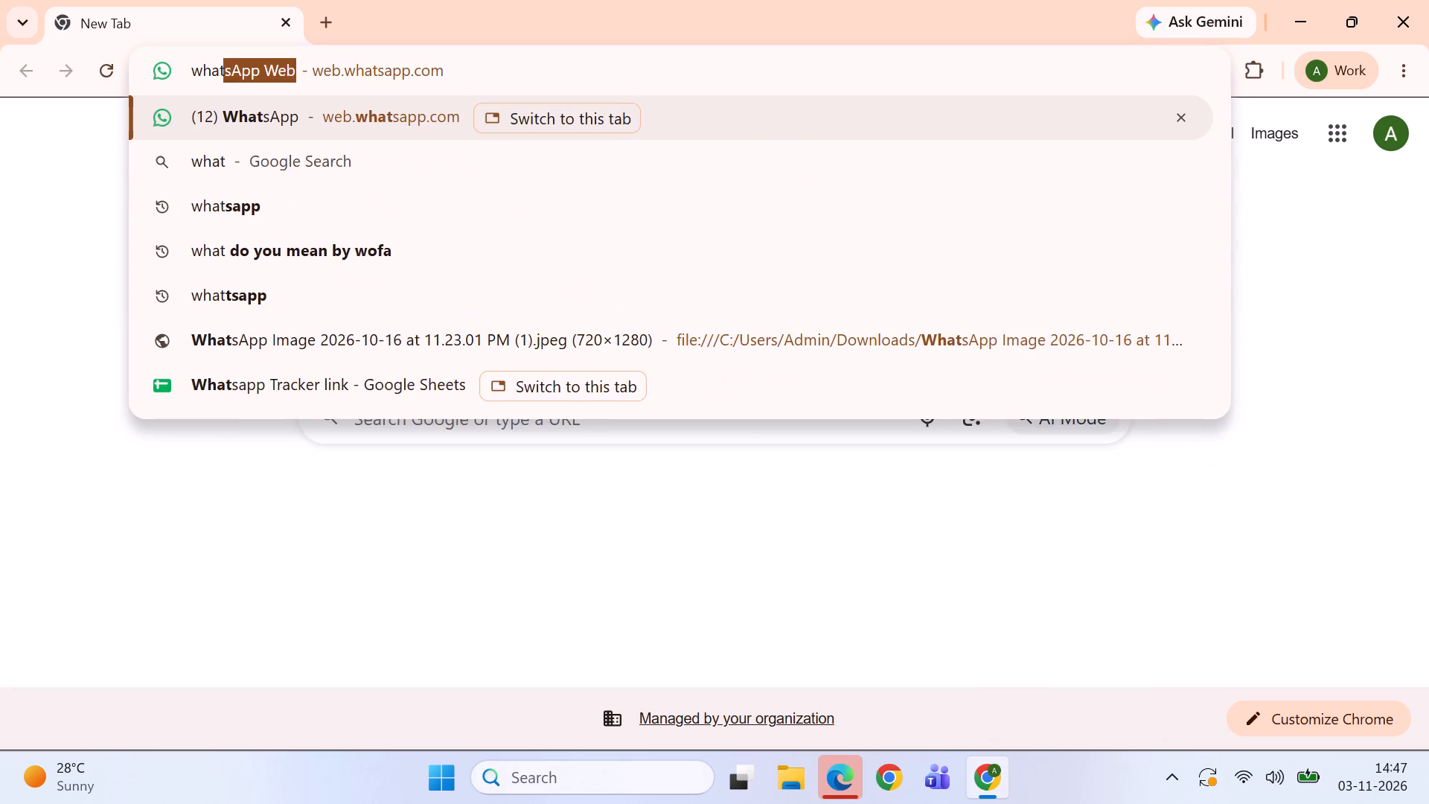
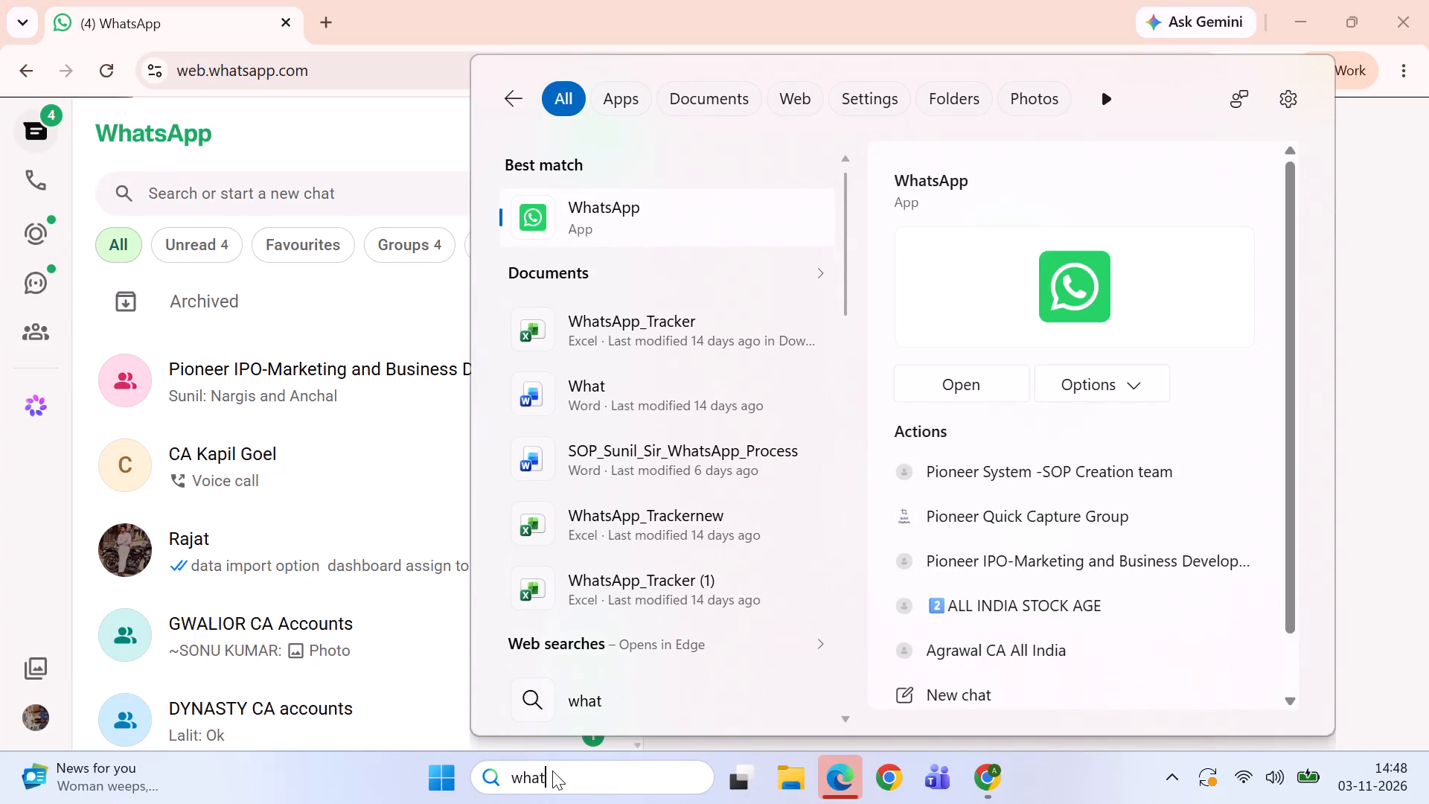
Search Windows for "whatsapp" to open the WhatsApp desktop app.
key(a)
key(BackSpace)
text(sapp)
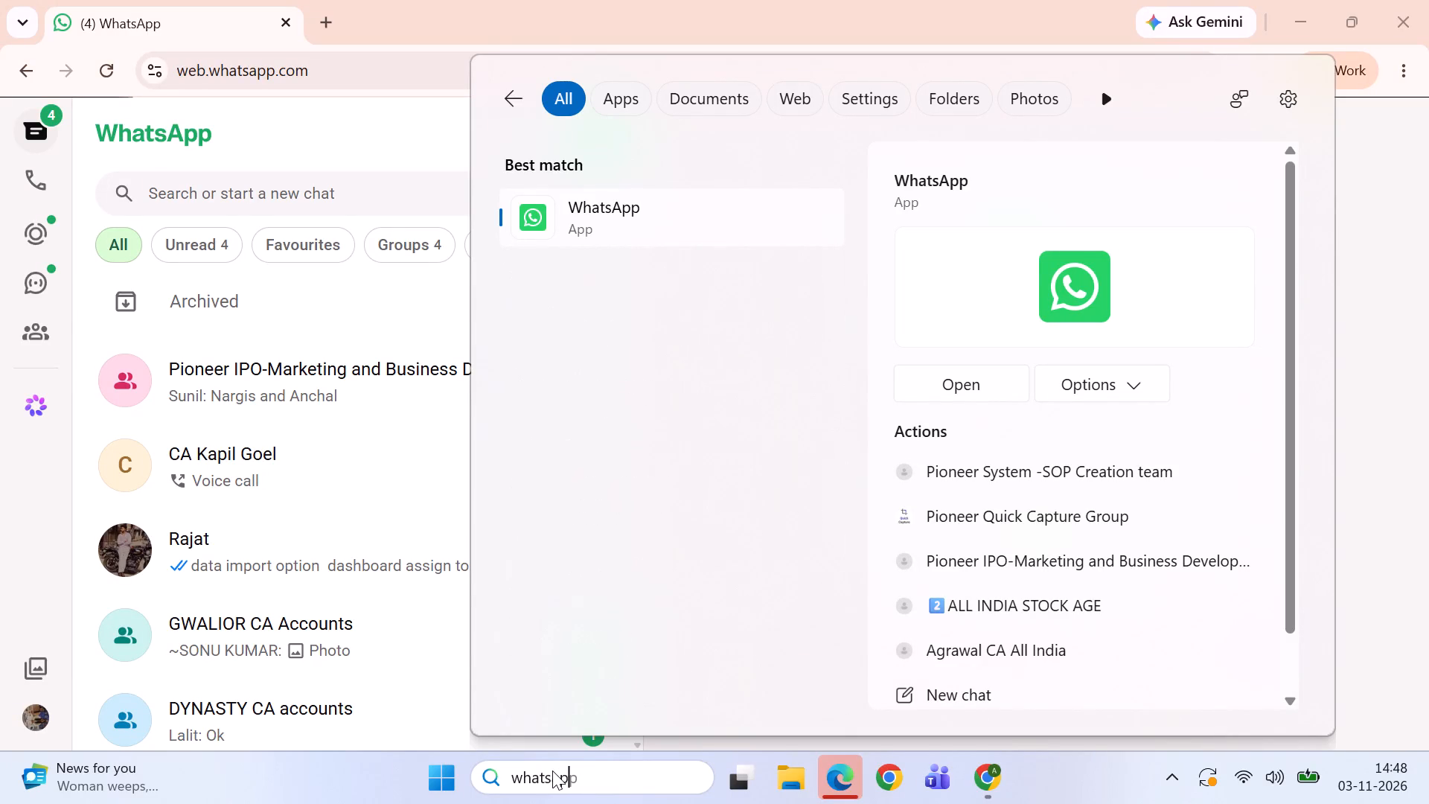
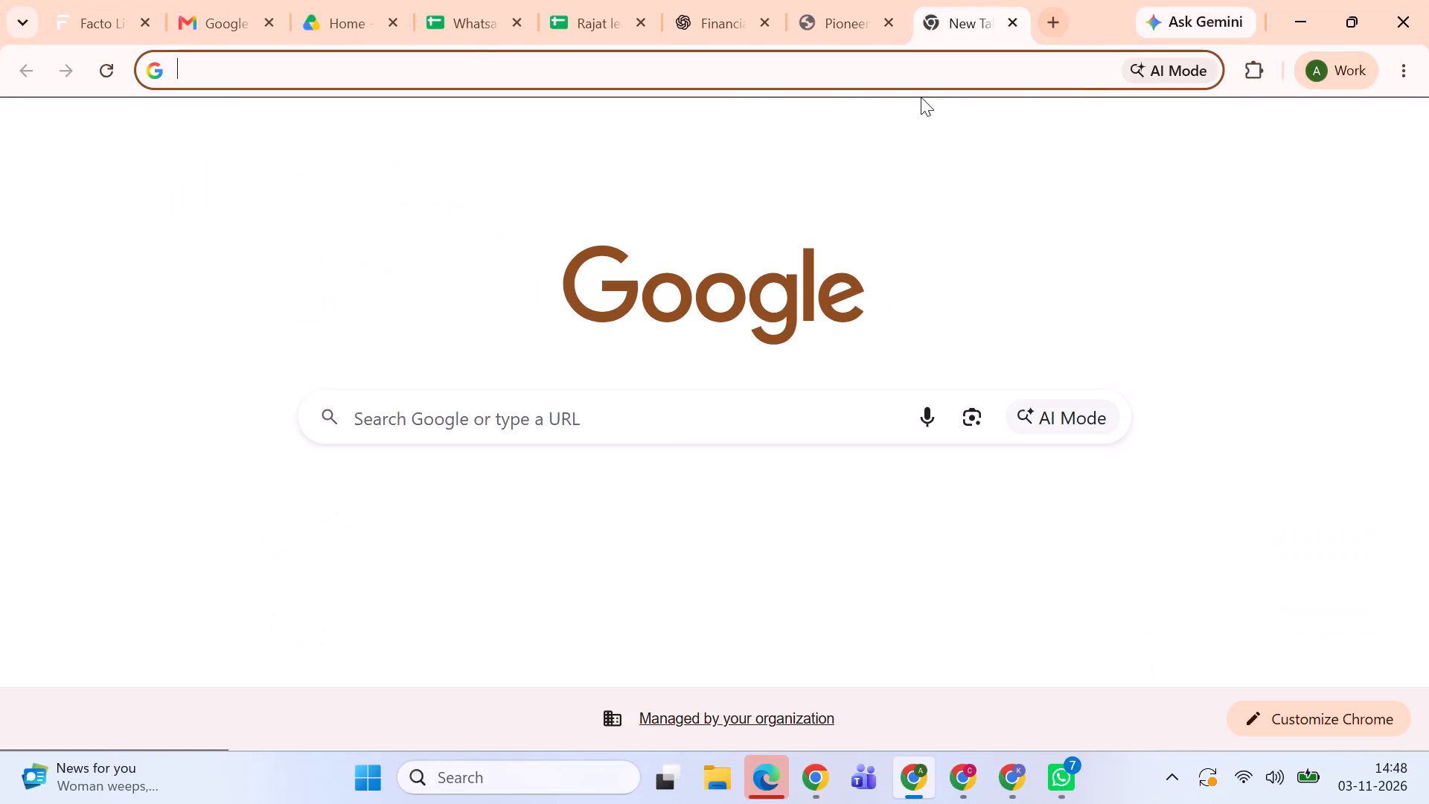
Look up WhatsApp Web in the new browser tab to open it.
click(468, 73)
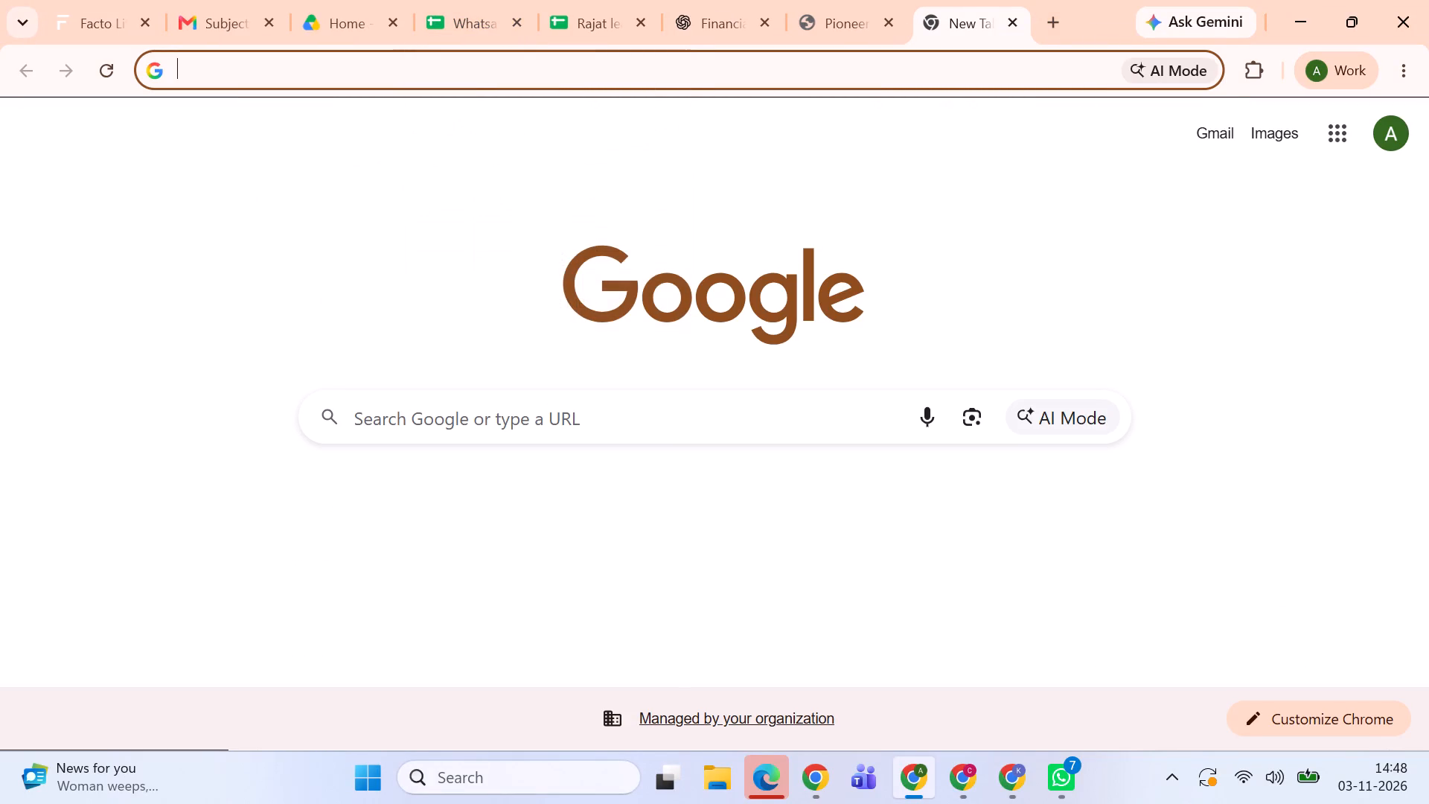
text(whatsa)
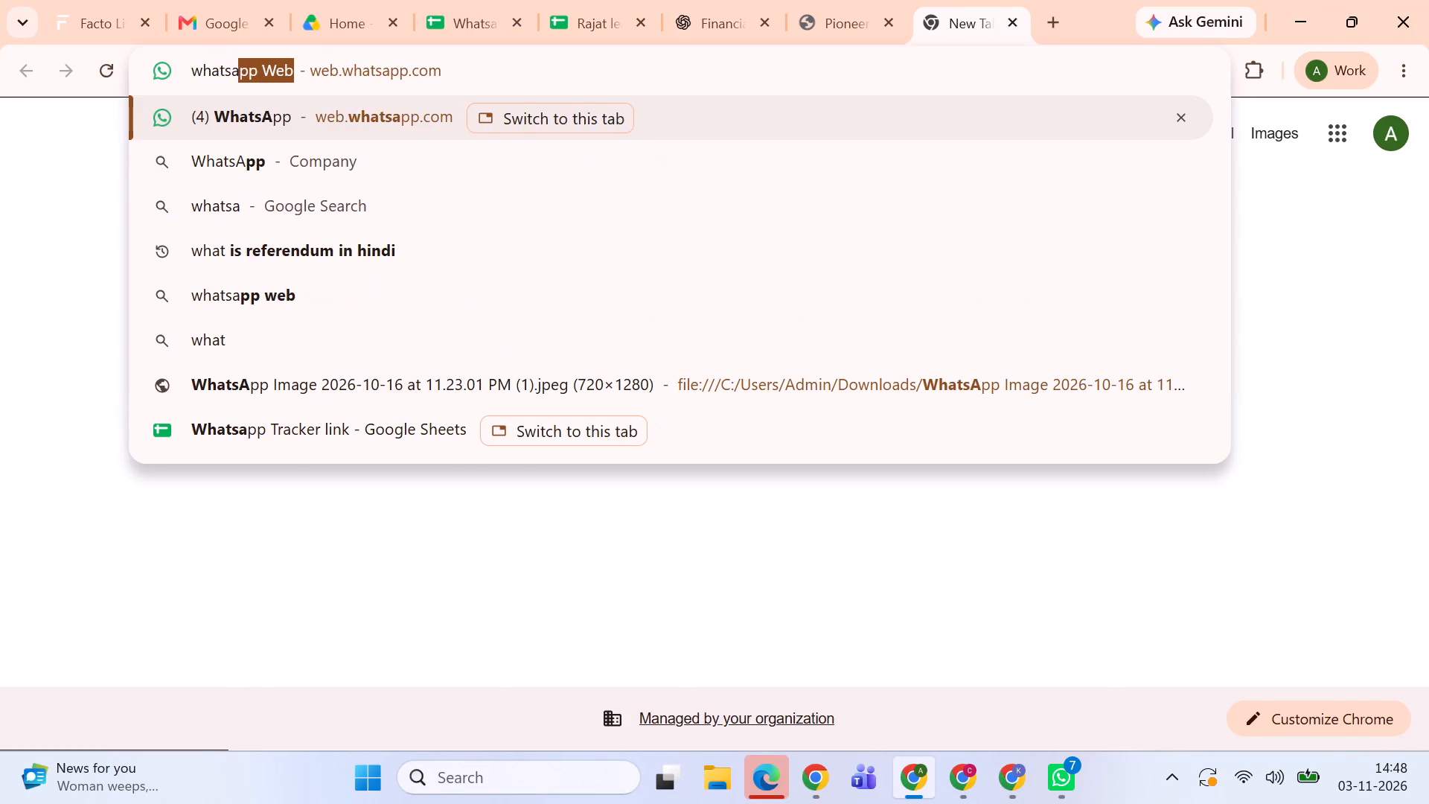
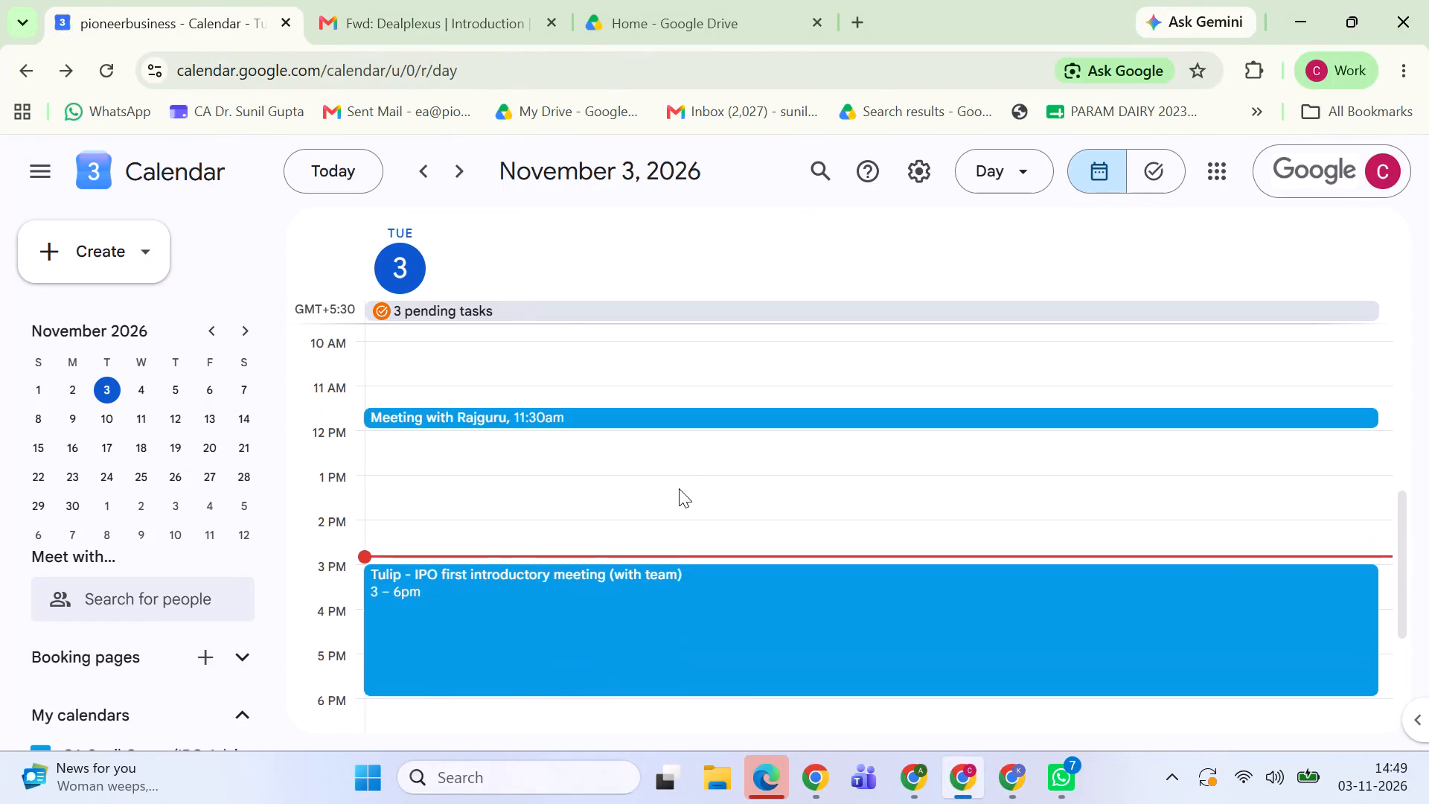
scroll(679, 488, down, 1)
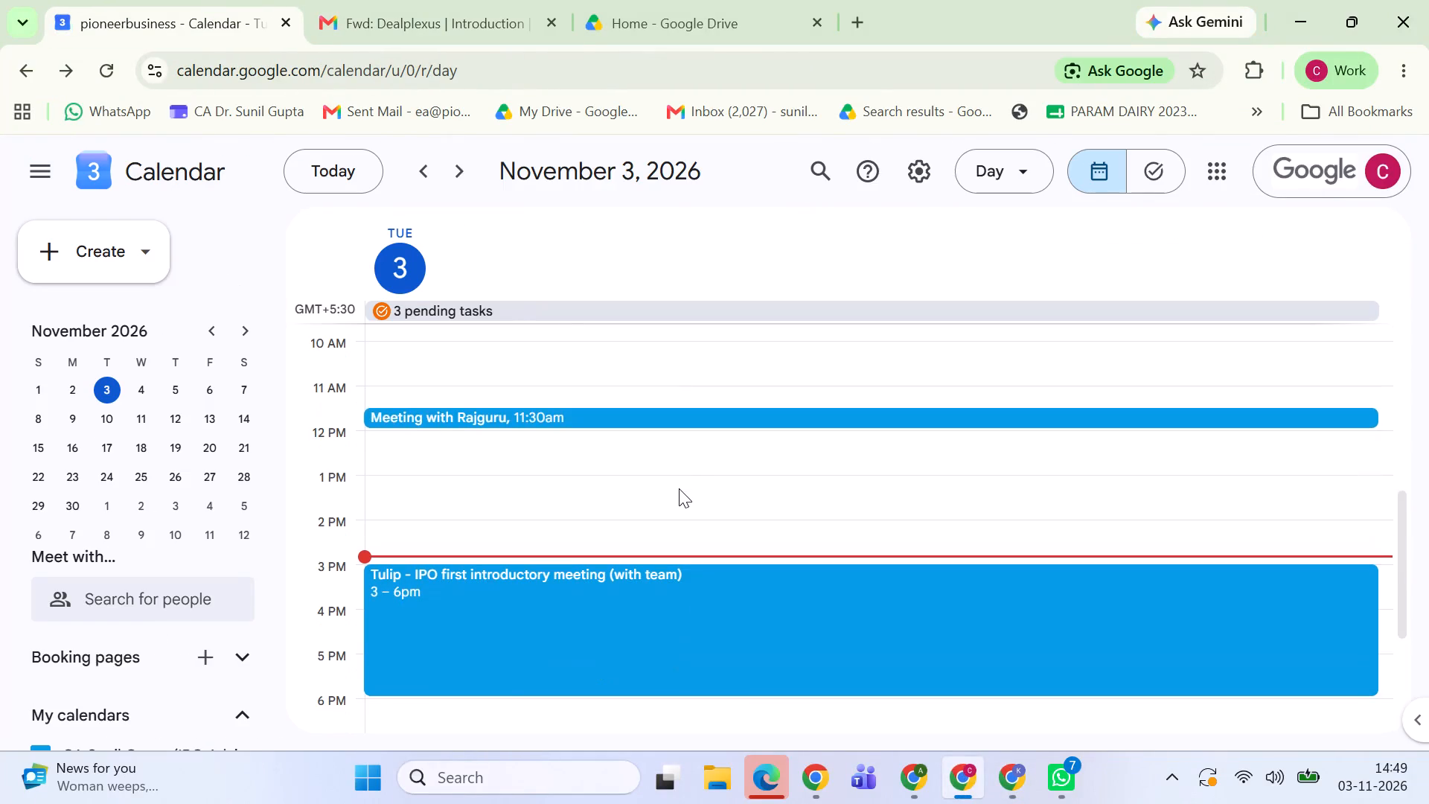
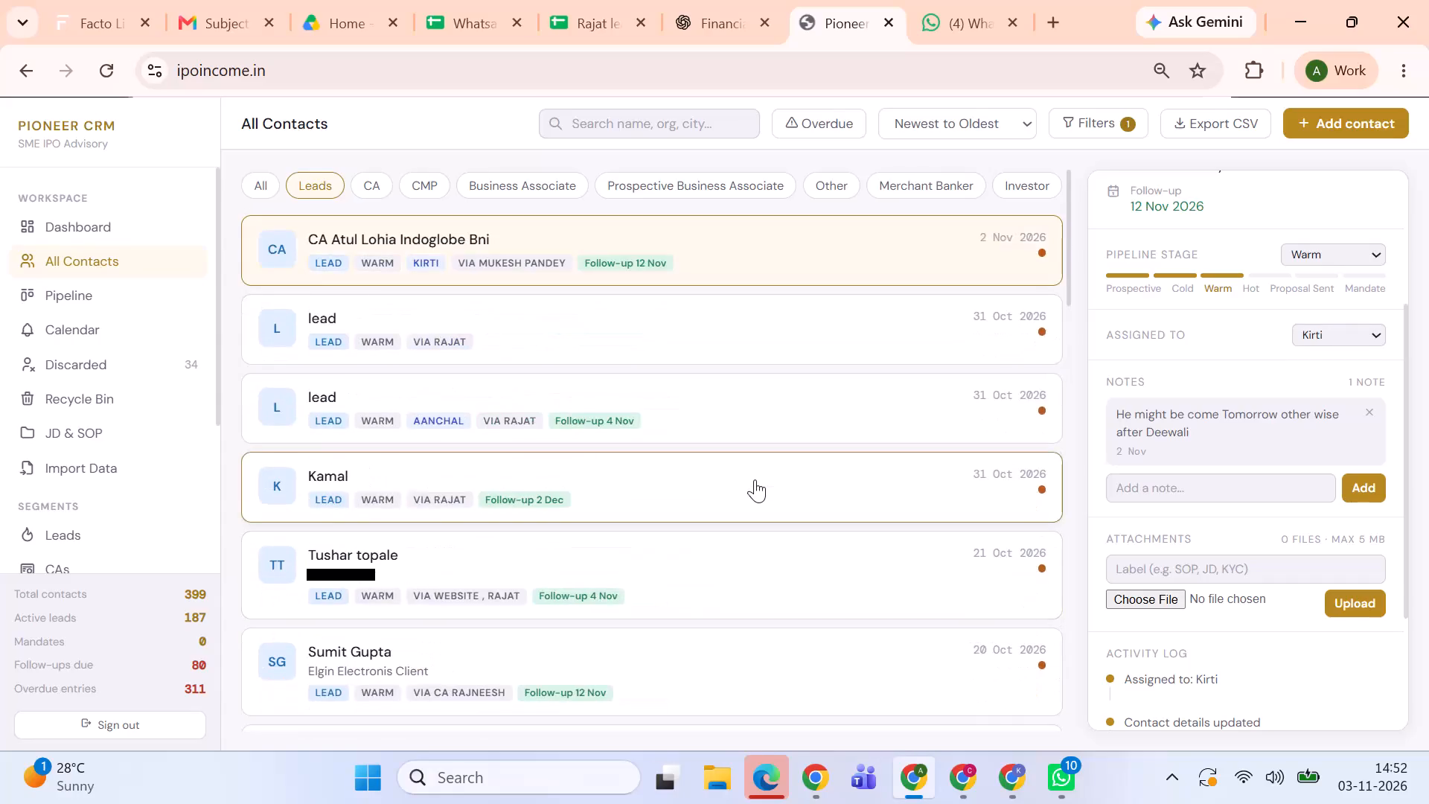
Open the last warm lead in the Leads list, dated 21 Jul 2026, and review its follow-up notes.
scroll(755, 479, down, 11)
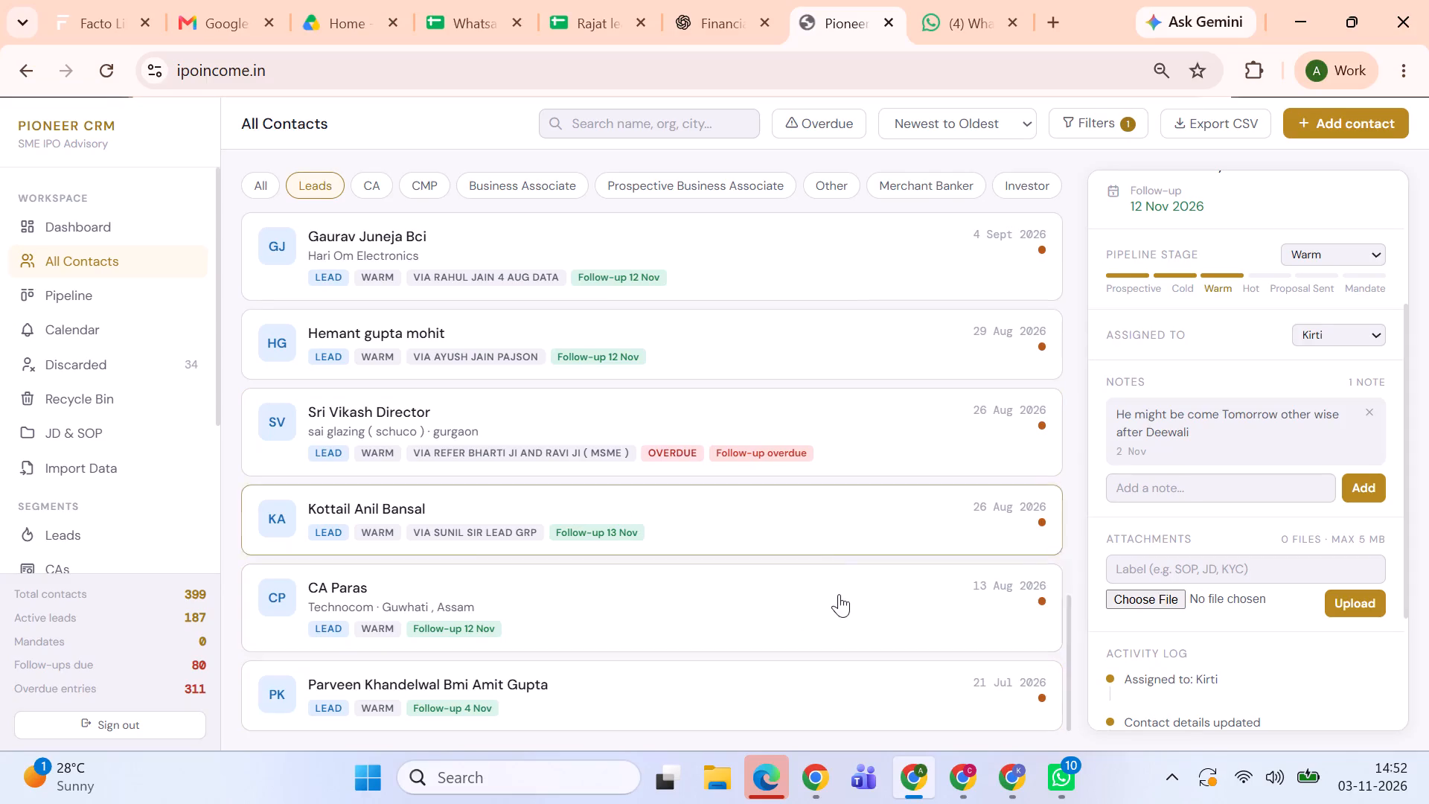
scroll(837, 596, down, 2)
click(886, 705)
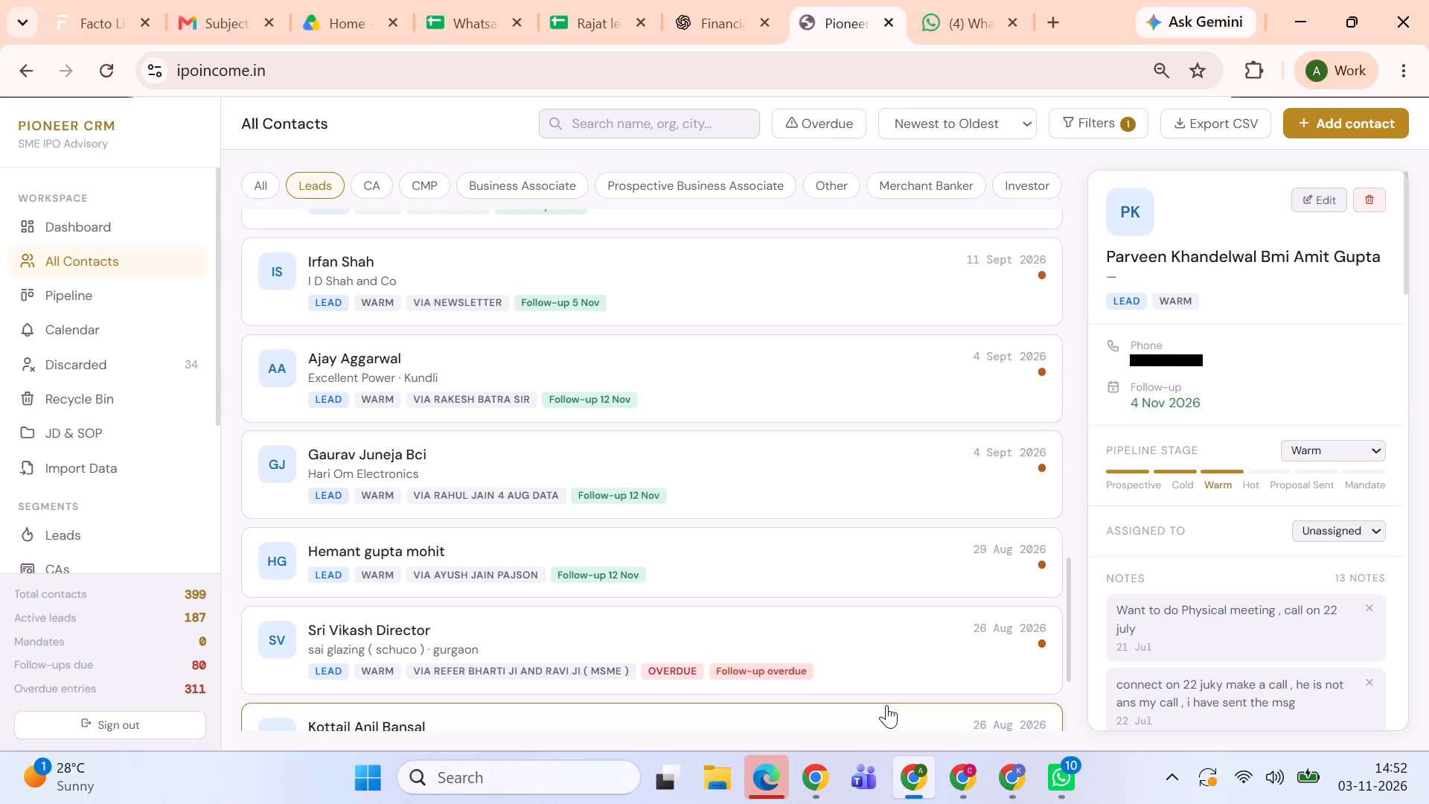
scroll(1195, 572, down, 5)
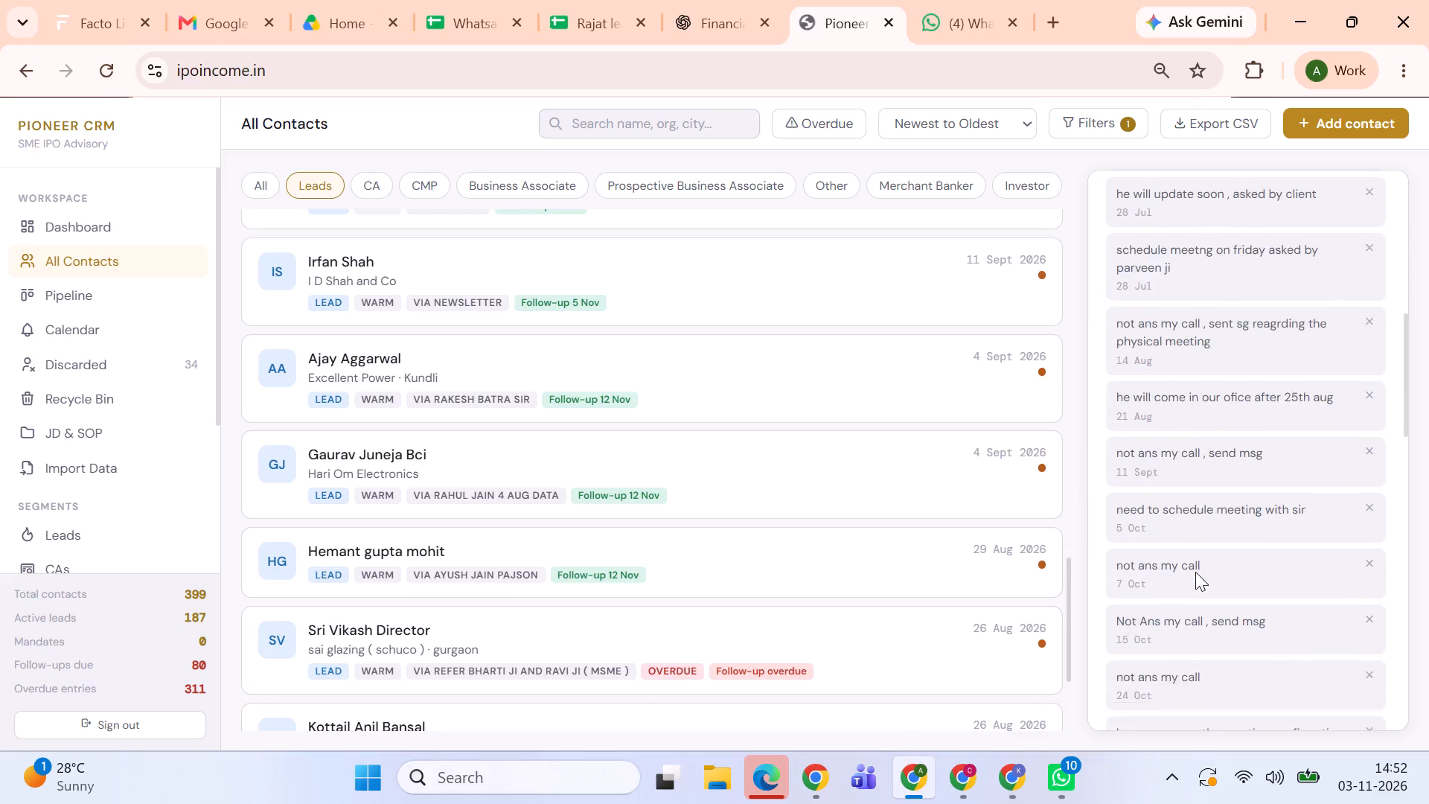
Read the 21 Jul 2026 lead's follow-up notes through to the most recent entry.
scroll(1195, 572, down, 4)
scroll(1195, 572, up, 1)
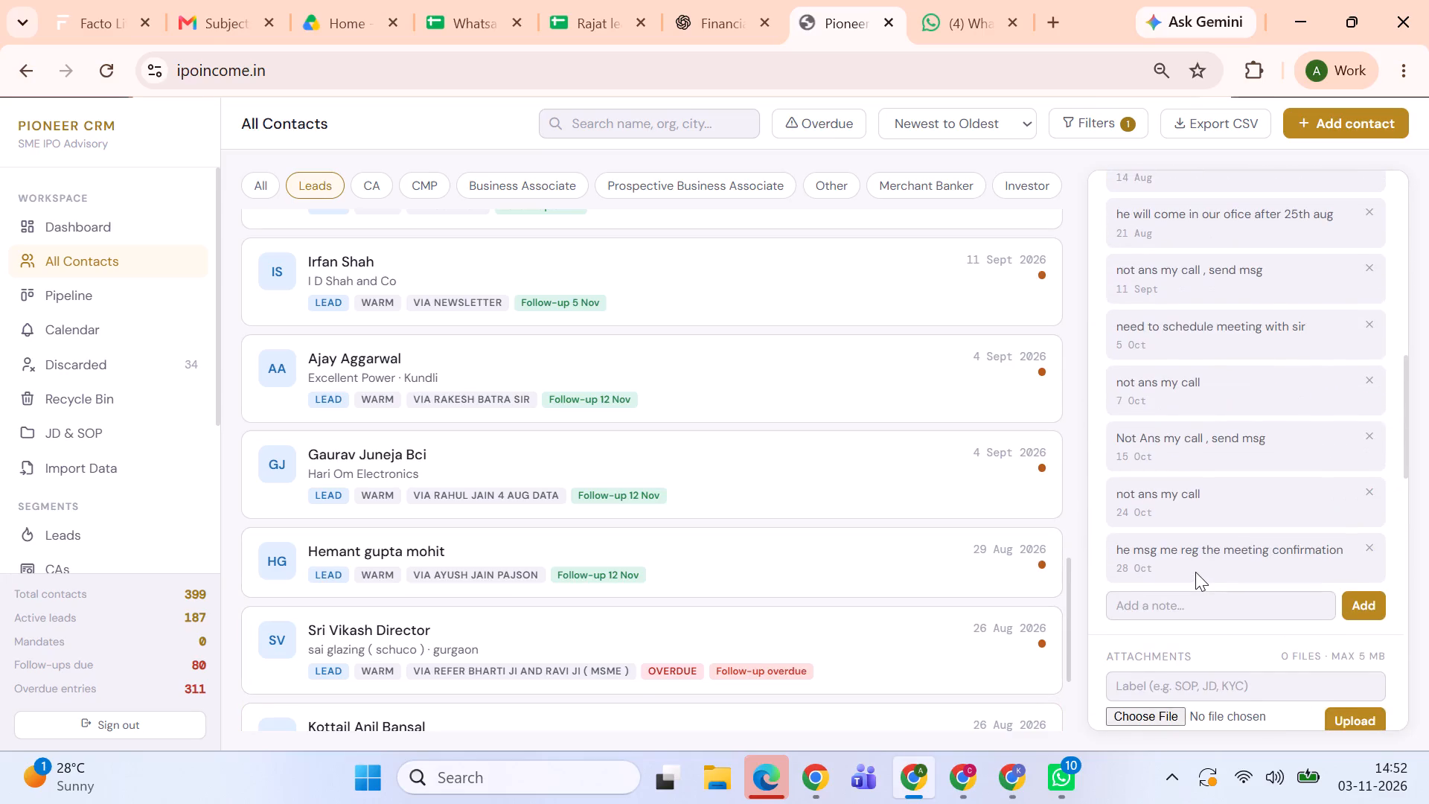
Open the Technocom lead dated 13 Aug 2026 and review its notes, attachments and activity log.
scroll(895, 593, down, 3)
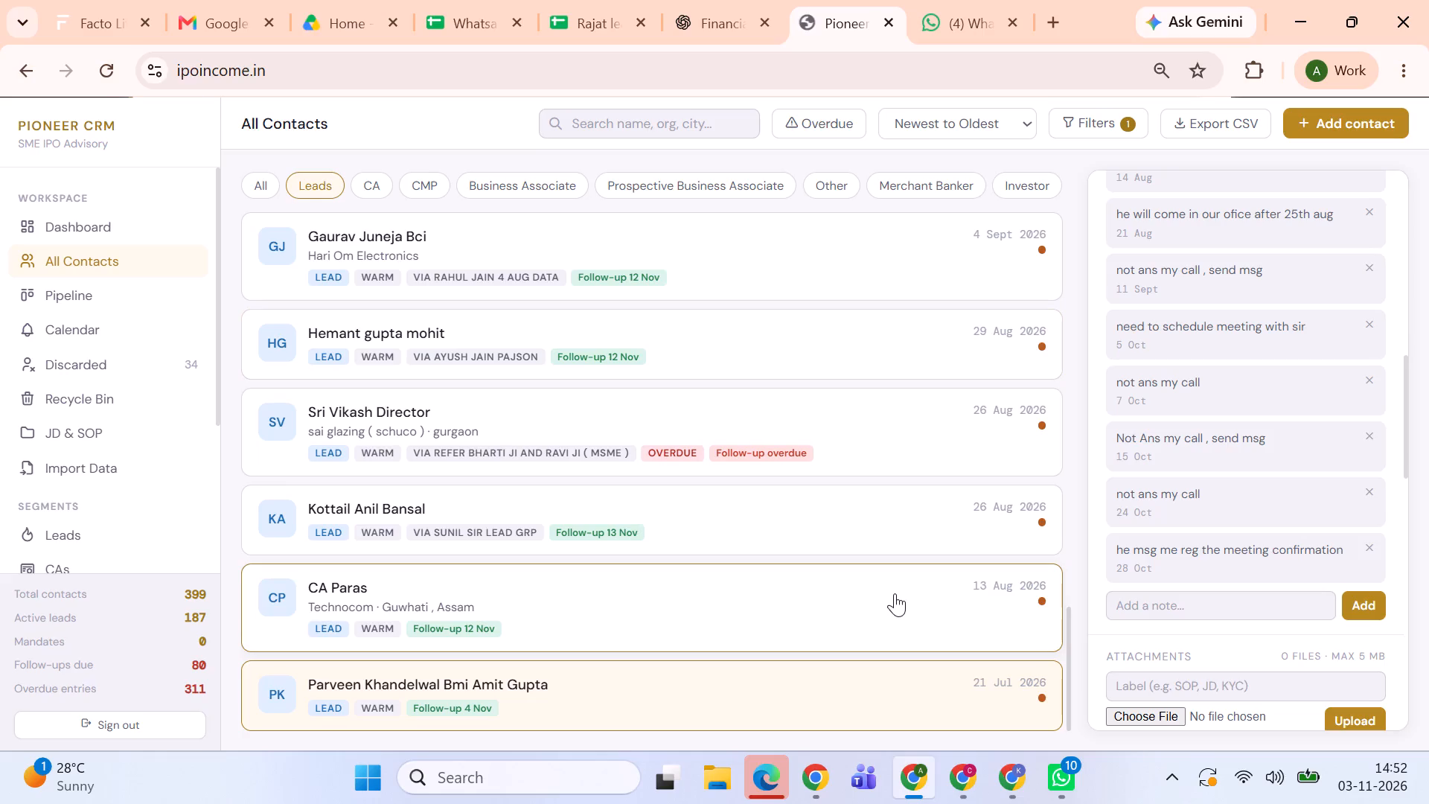
click(857, 636)
scroll(1149, 580, down, 6)
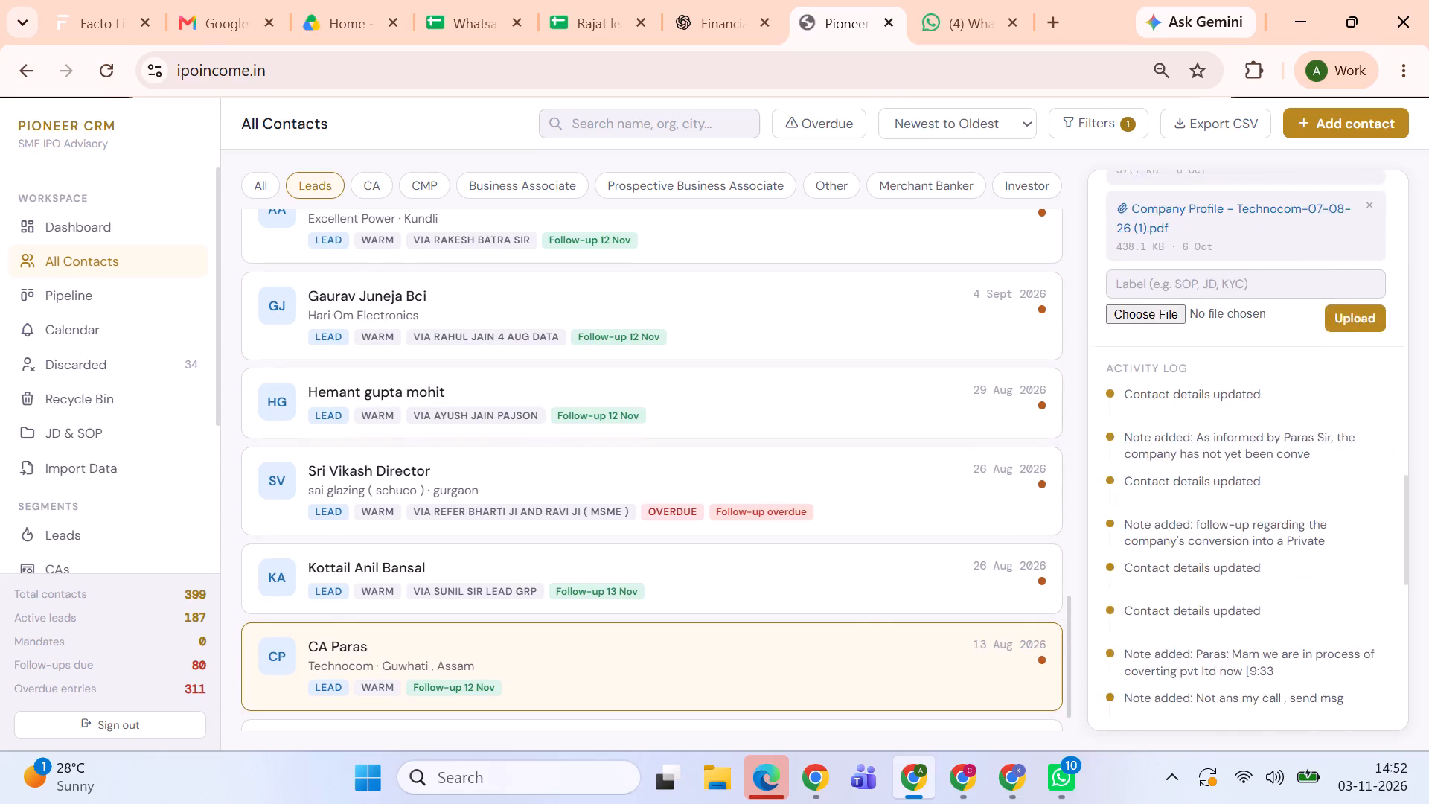
scroll(1149, 580, up, 2)
scroll(1231, 552, down, 1)
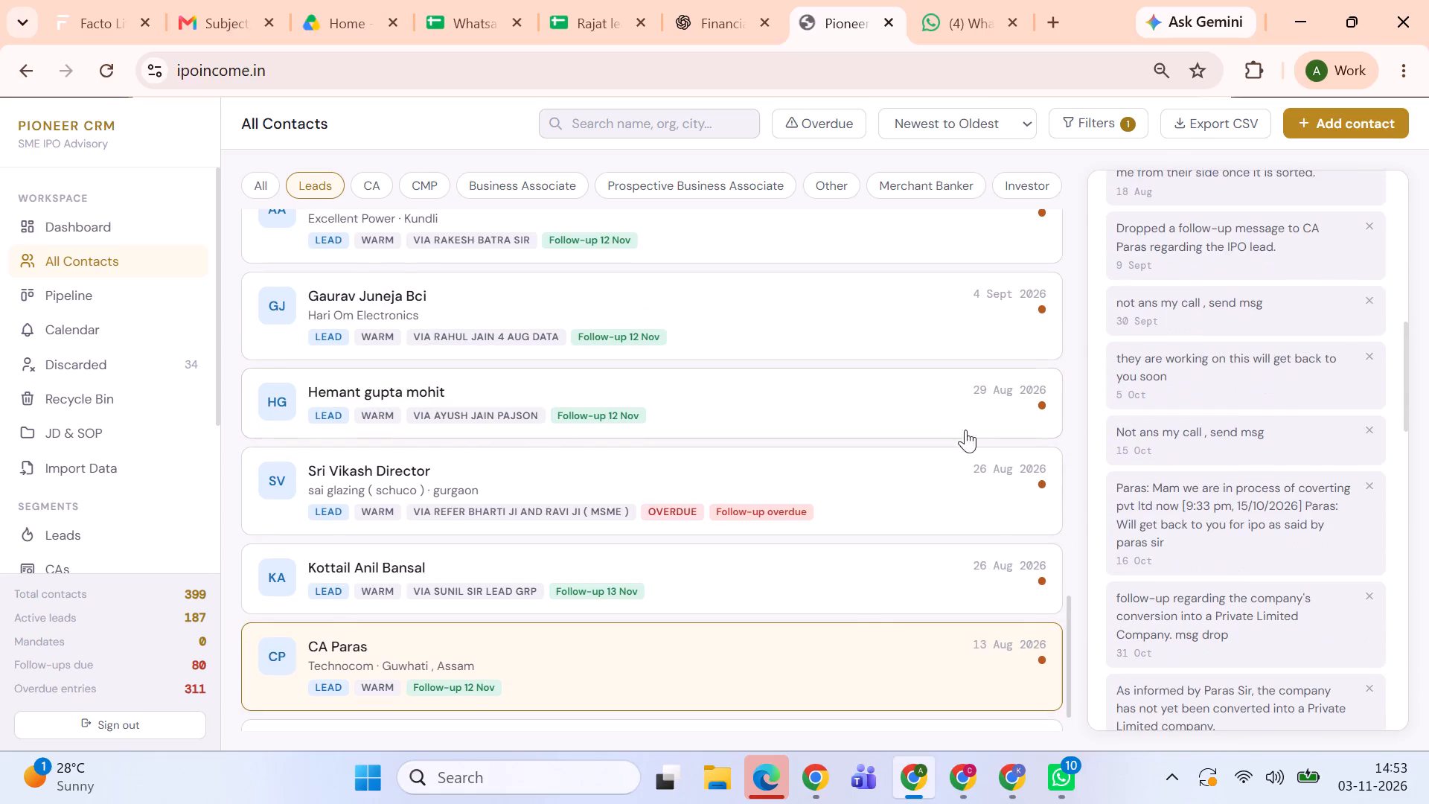
Look through the warm leads dated 26 Aug to 4 Sept 2026, ending with the Hari Om Electronics lead's follow-up notes.
click(819, 586)
click(915, 469)
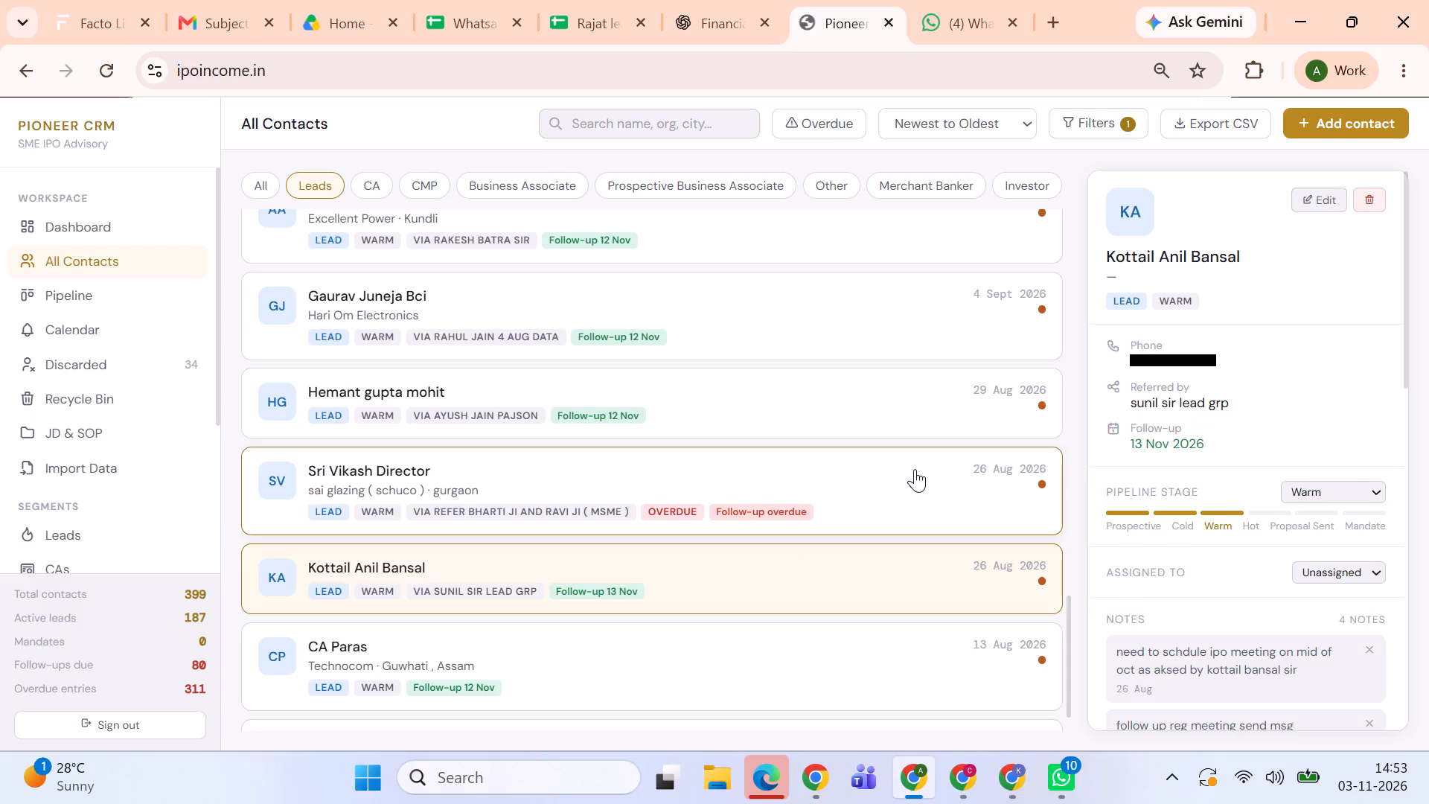
click(879, 400)
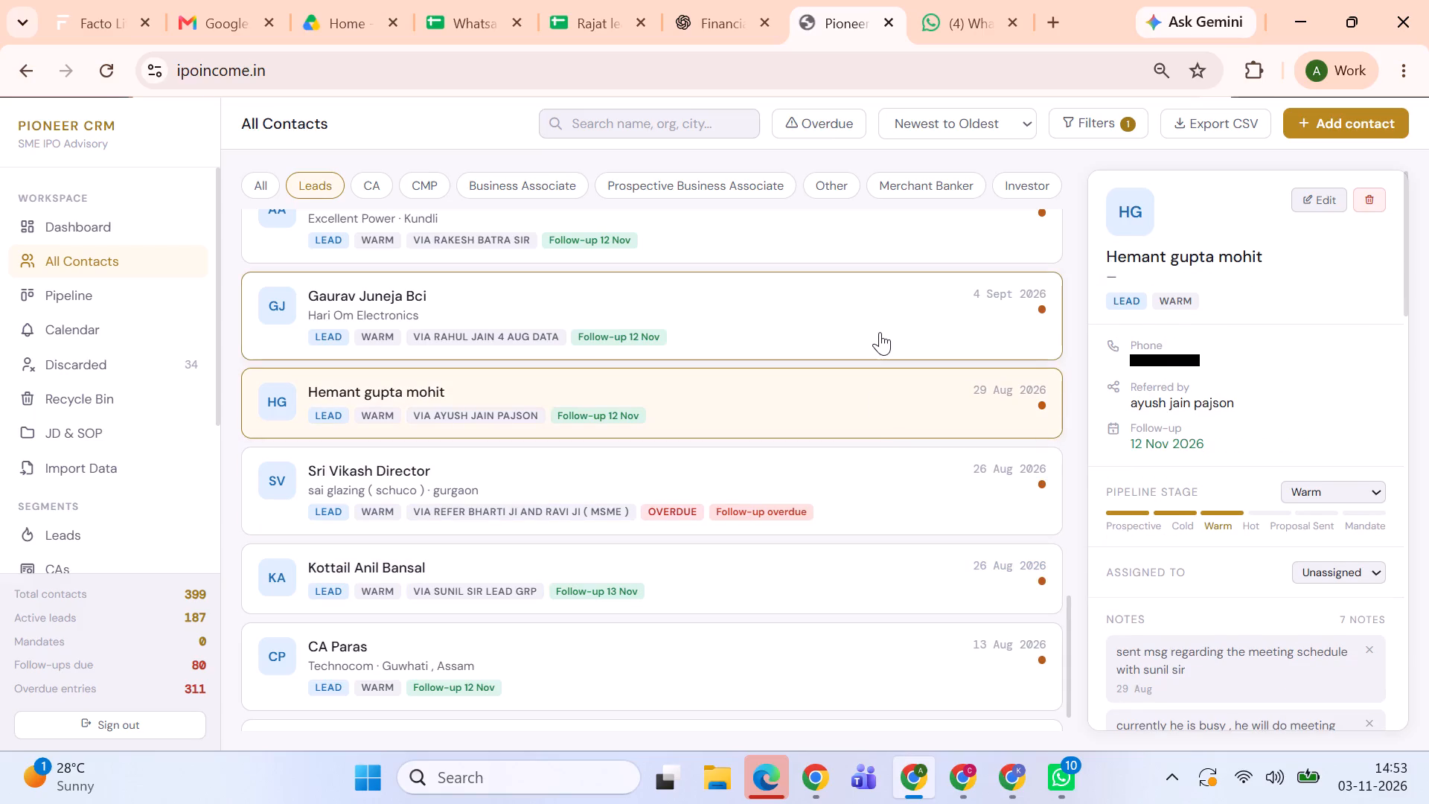
click(880, 332)
scroll(880, 332, up, 1)
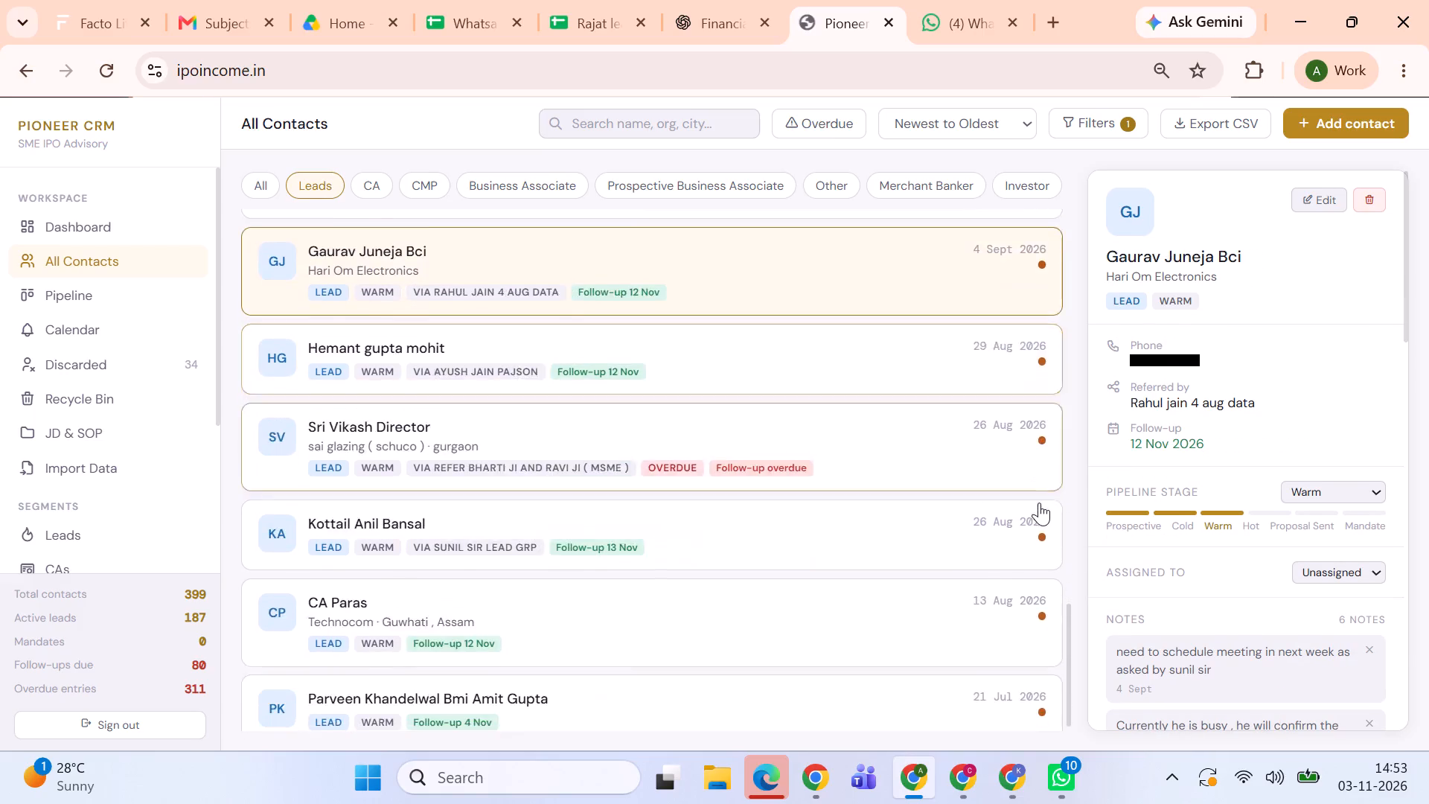
scroll(1349, 476, down, 3)
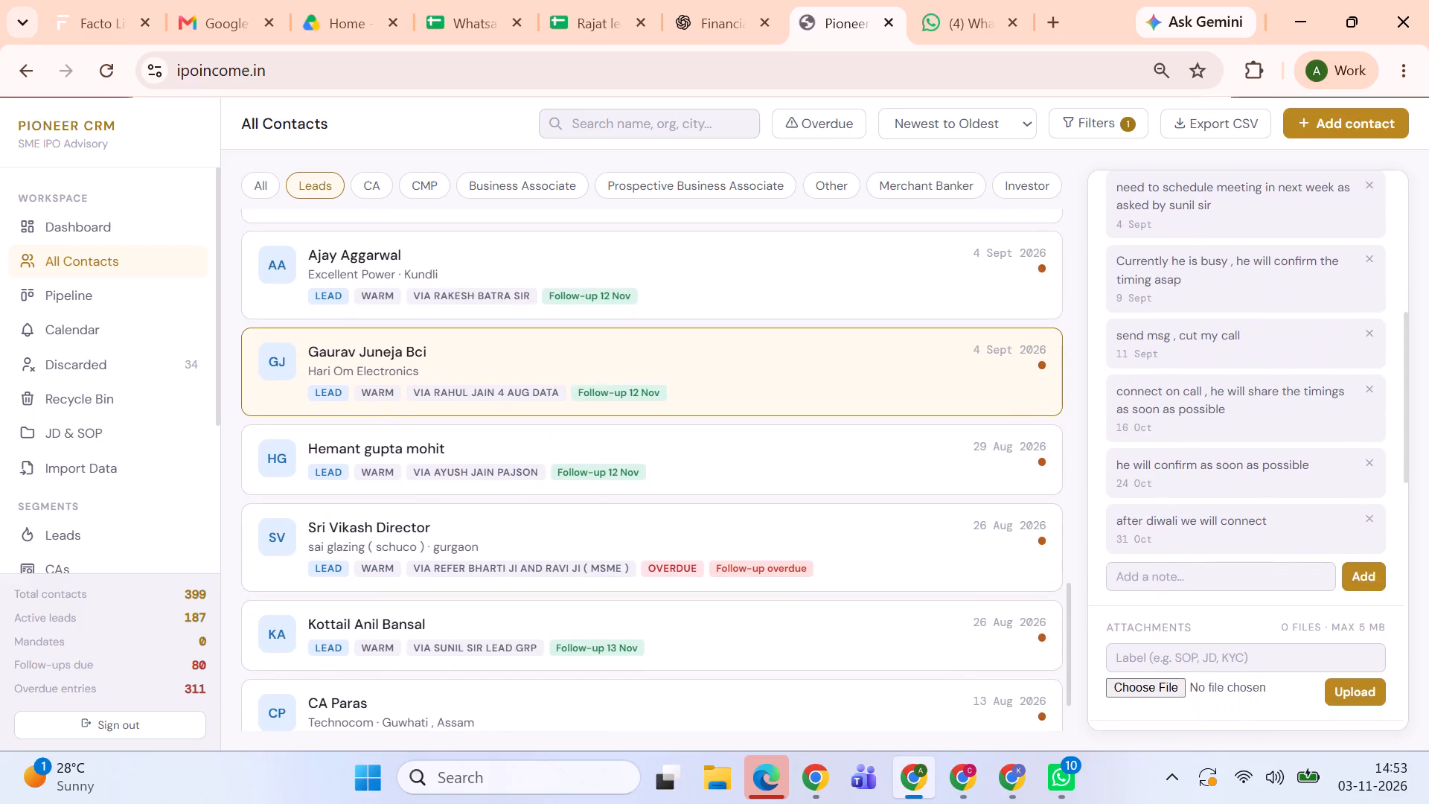
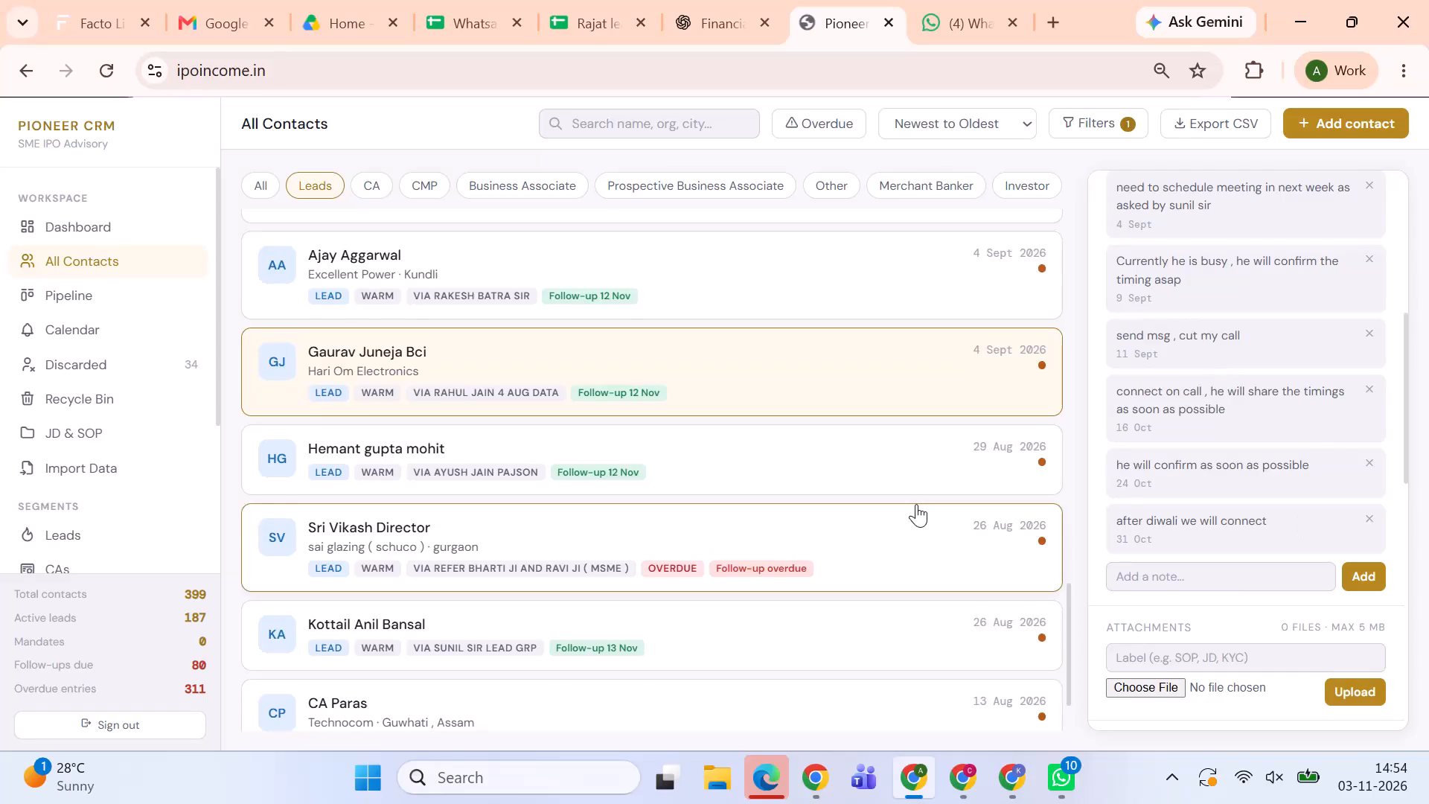
Open the warm lead for I D Shah and Co, dated 11 Sept 2026, and review its notes and activity log.
scroll(916, 504, up, 1)
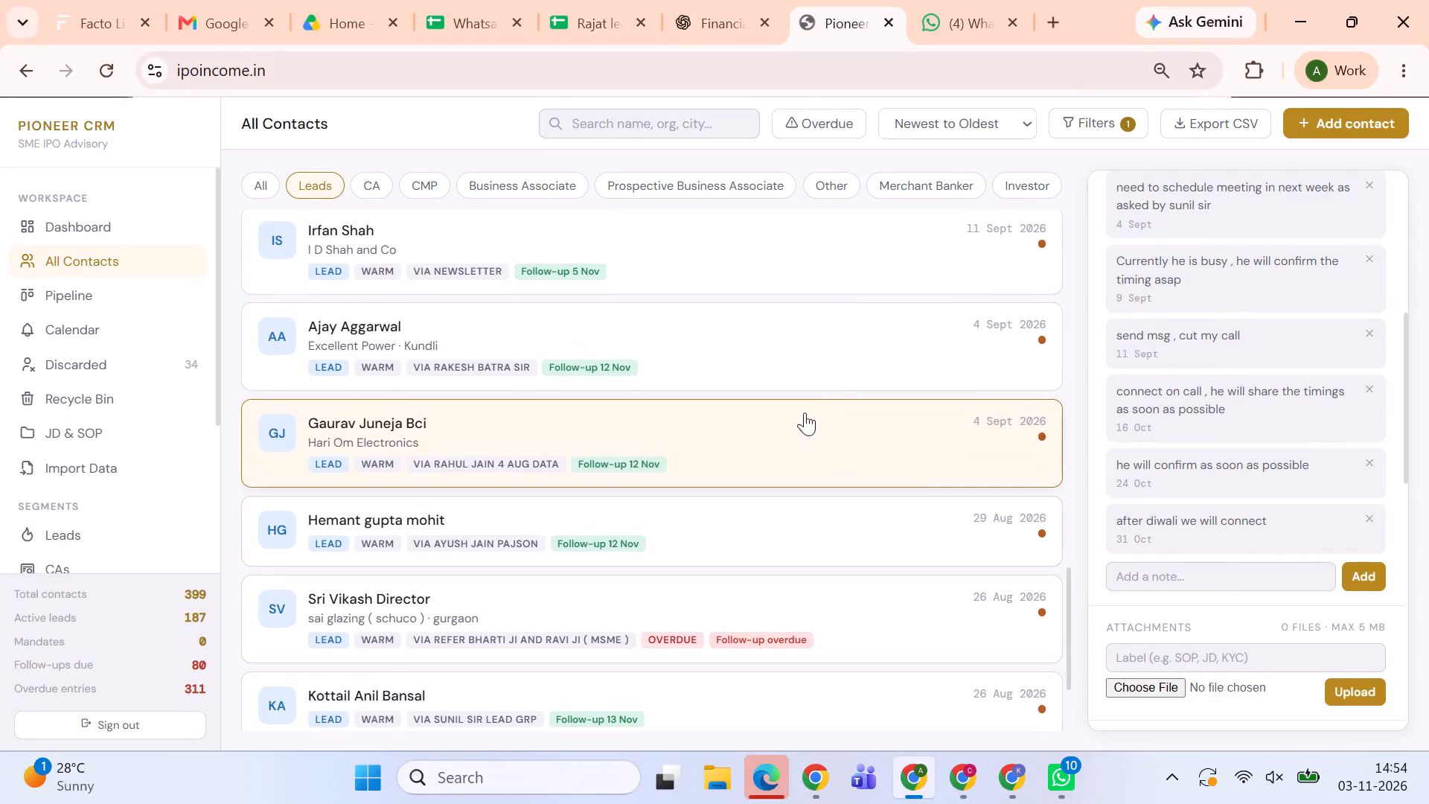
scroll(829, 392, up, 1)
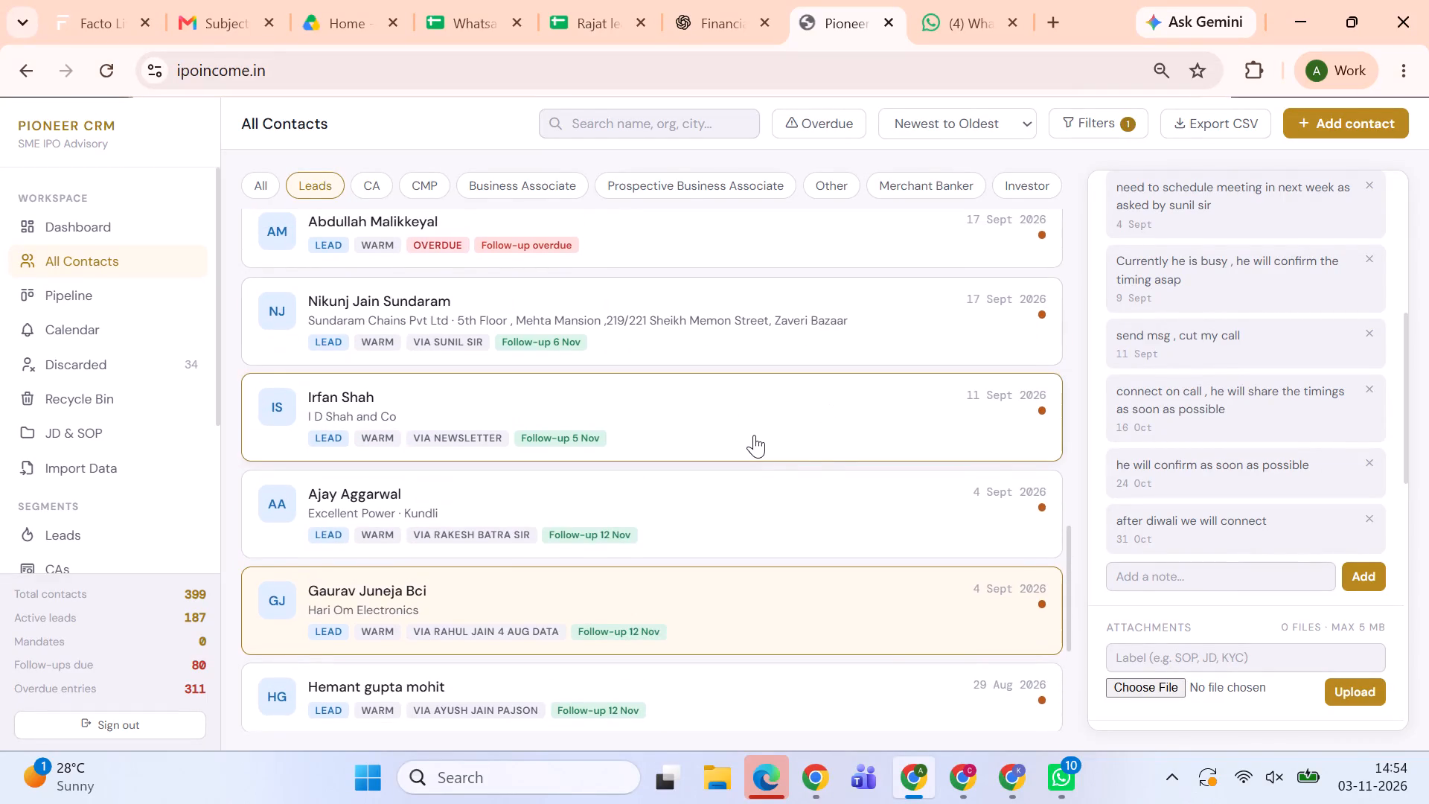
click(825, 438)
scroll(1301, 526, down, 5)
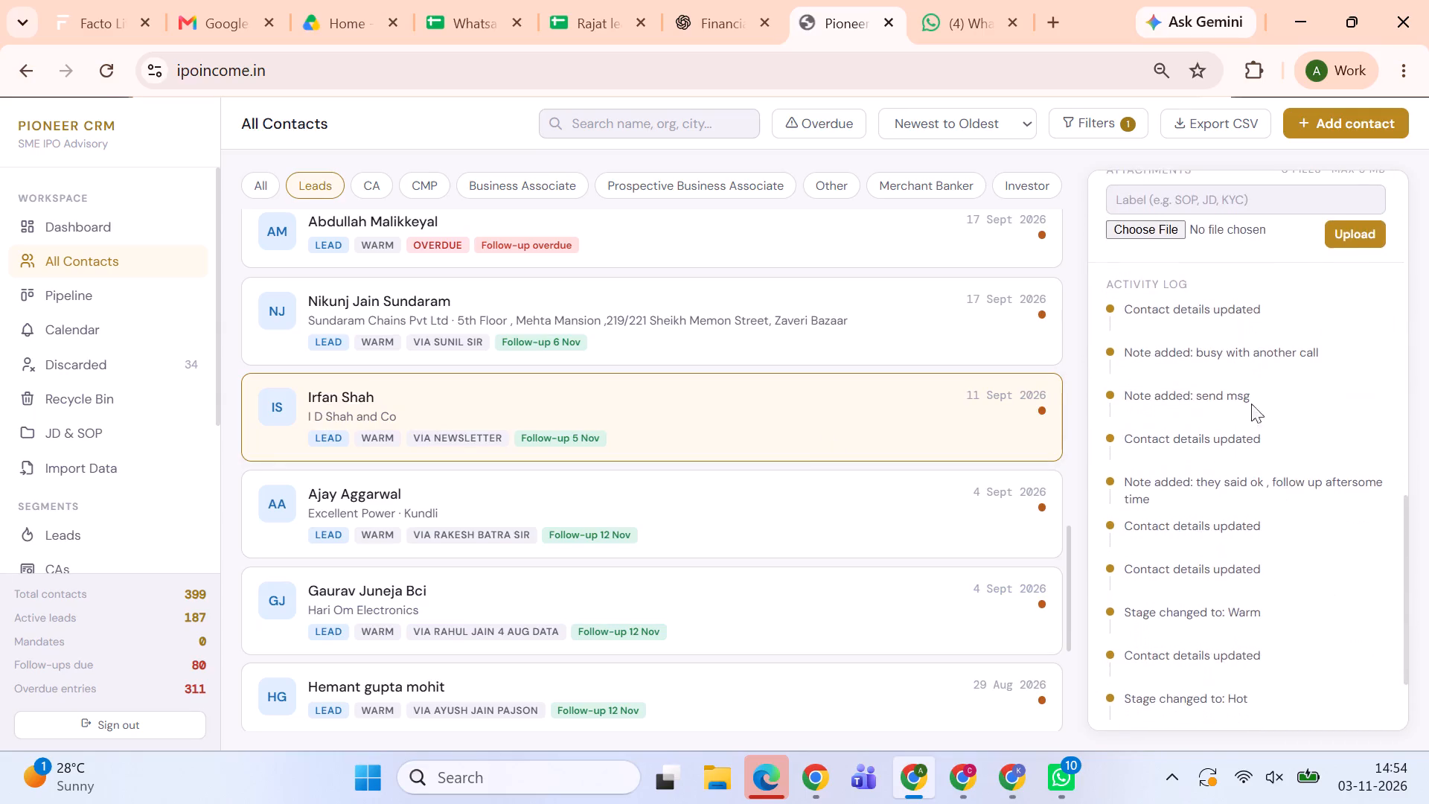
scroll(1266, 462, up, 2)
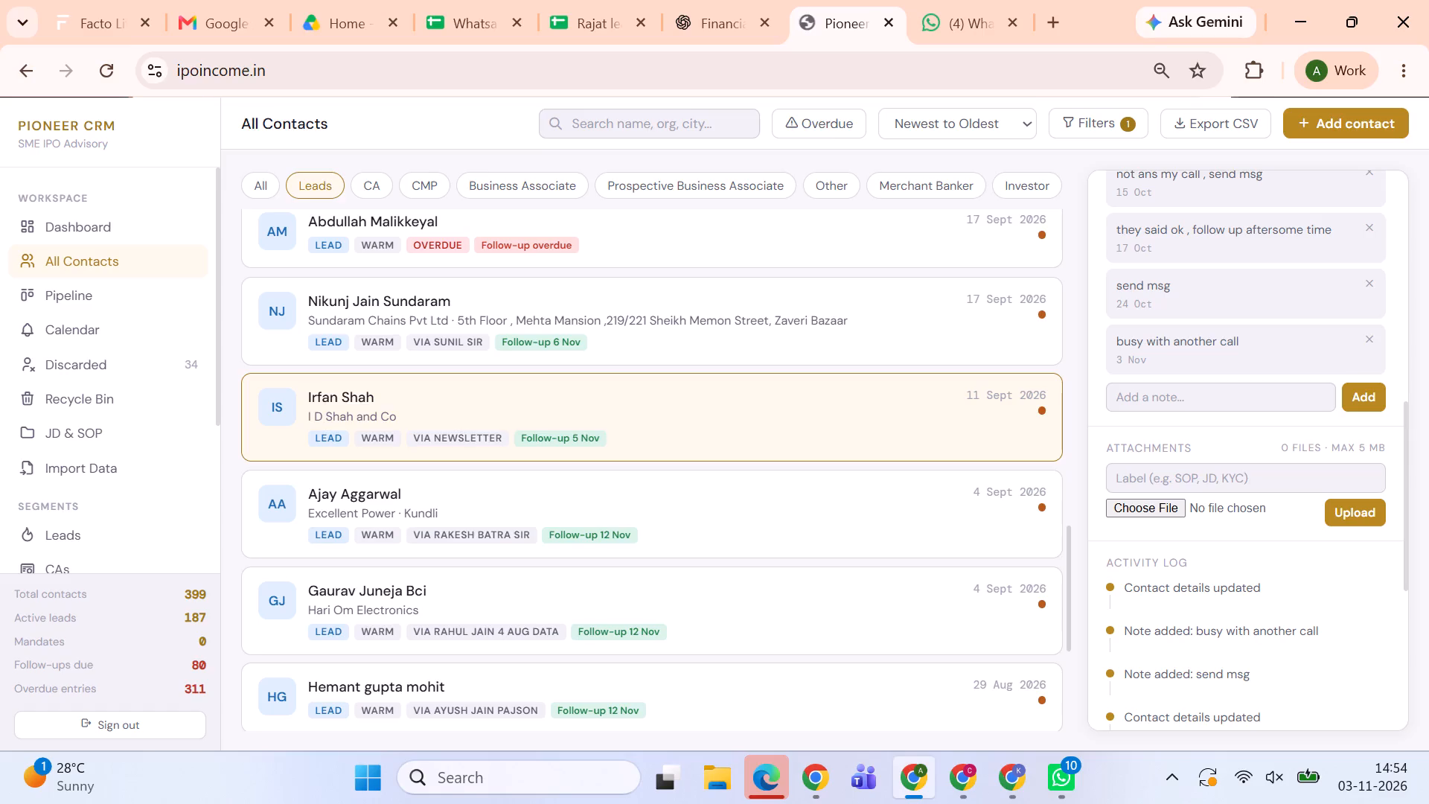
Open the Sundaram Chains Pvt Ltd warm lead, dated 17 Sept 2026, and review its follow-up notes.
click(945, 351)
scroll(1292, 542, down, 4)
scroll(1212, 518, up, 2)
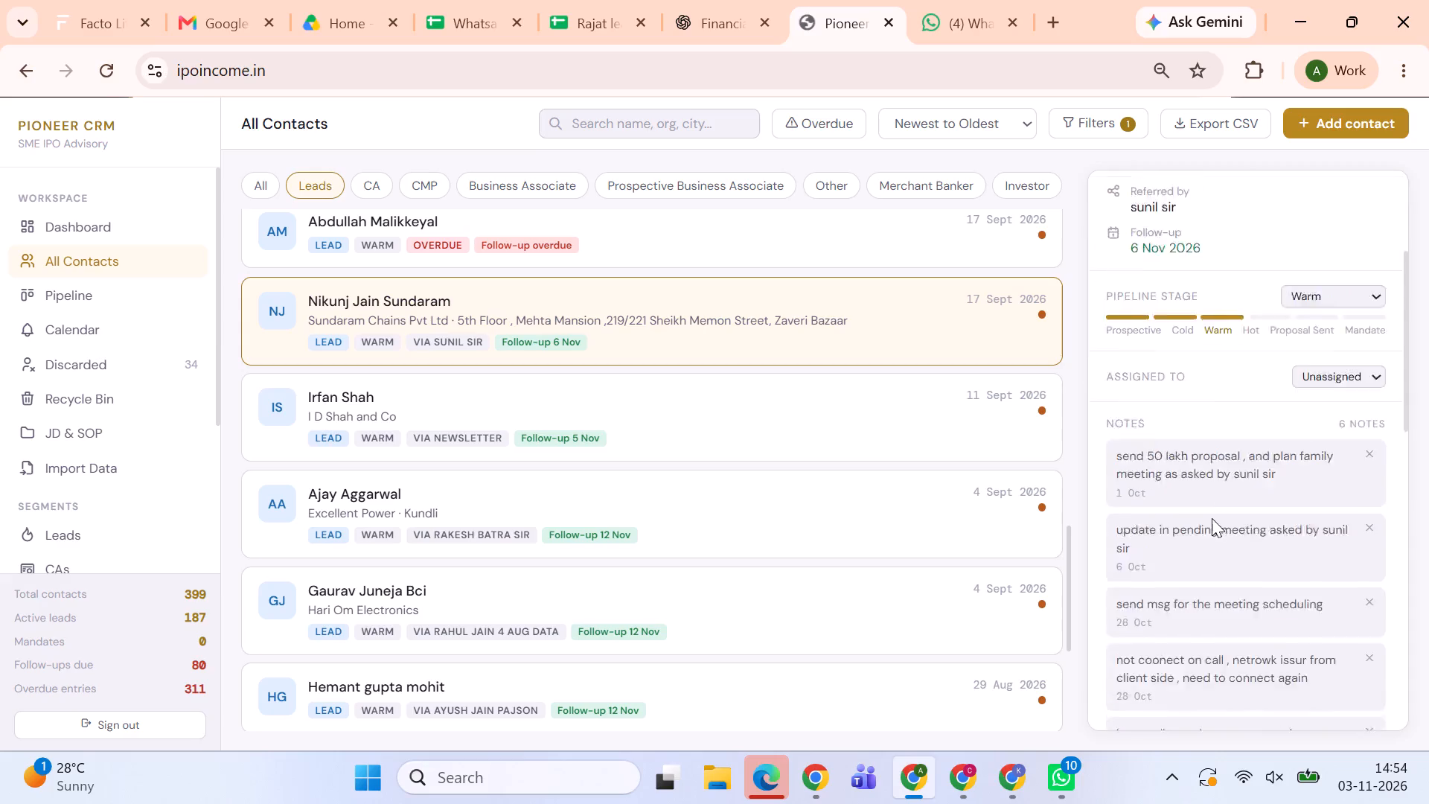
Review the Sundaram Chains Pvt Ltd lead's contact details, notes and activity log.
scroll(1322, 451, up, 2)
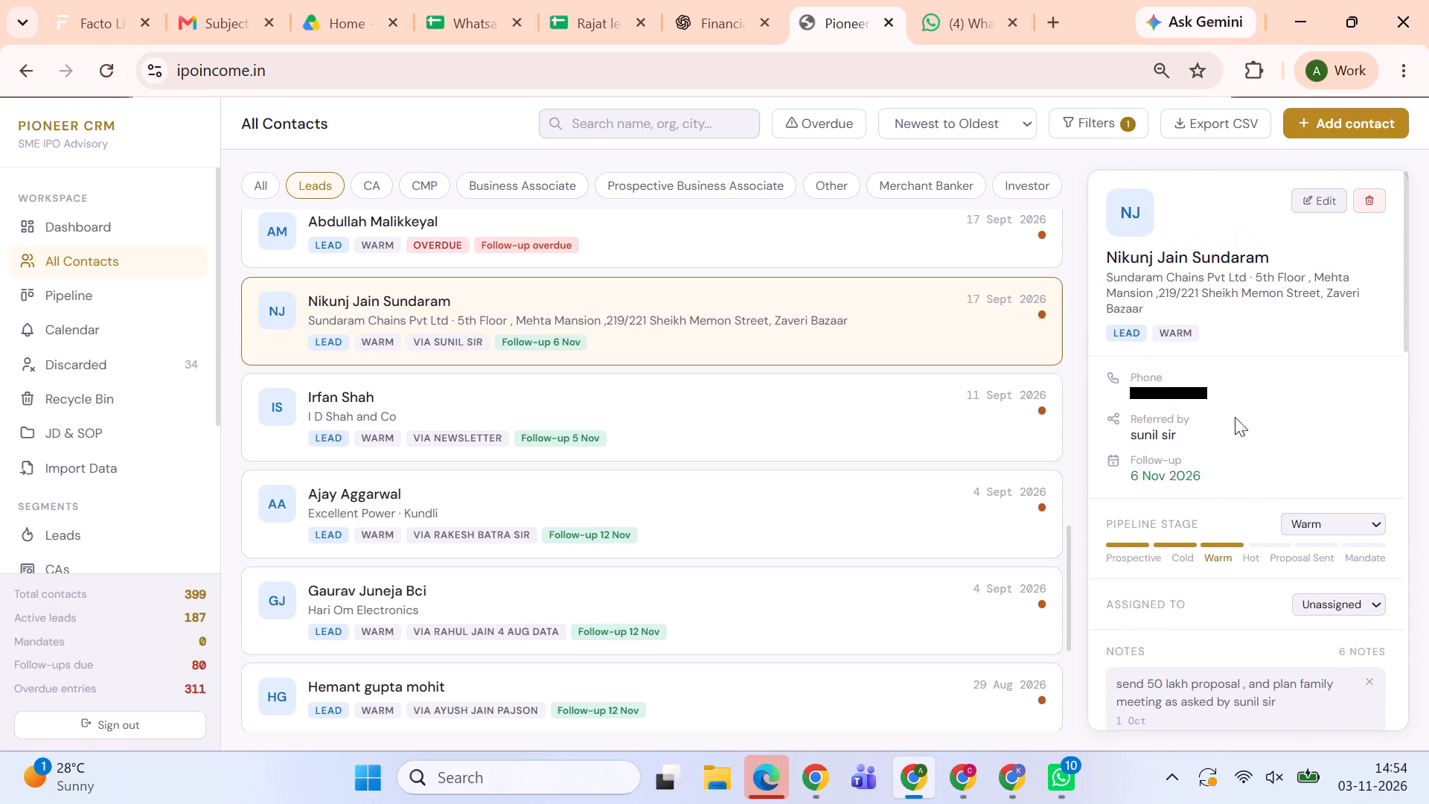
scroll(1251, 443, down, 4)
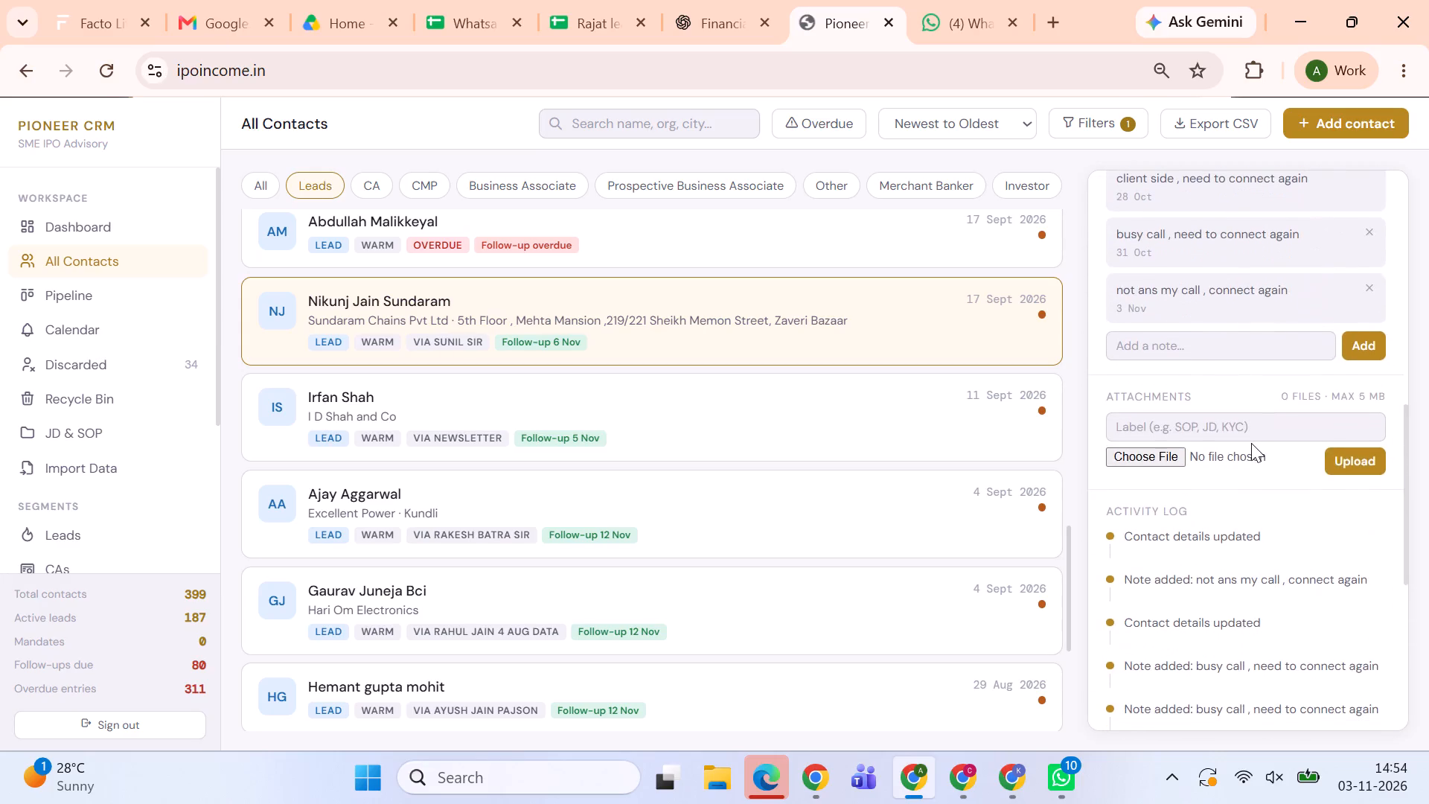
Set the follow-up date of the overdue warm lead dated 17 Sept 2026 to 12 November 2026 and update the contact.
scroll(885, 522, up, 2)
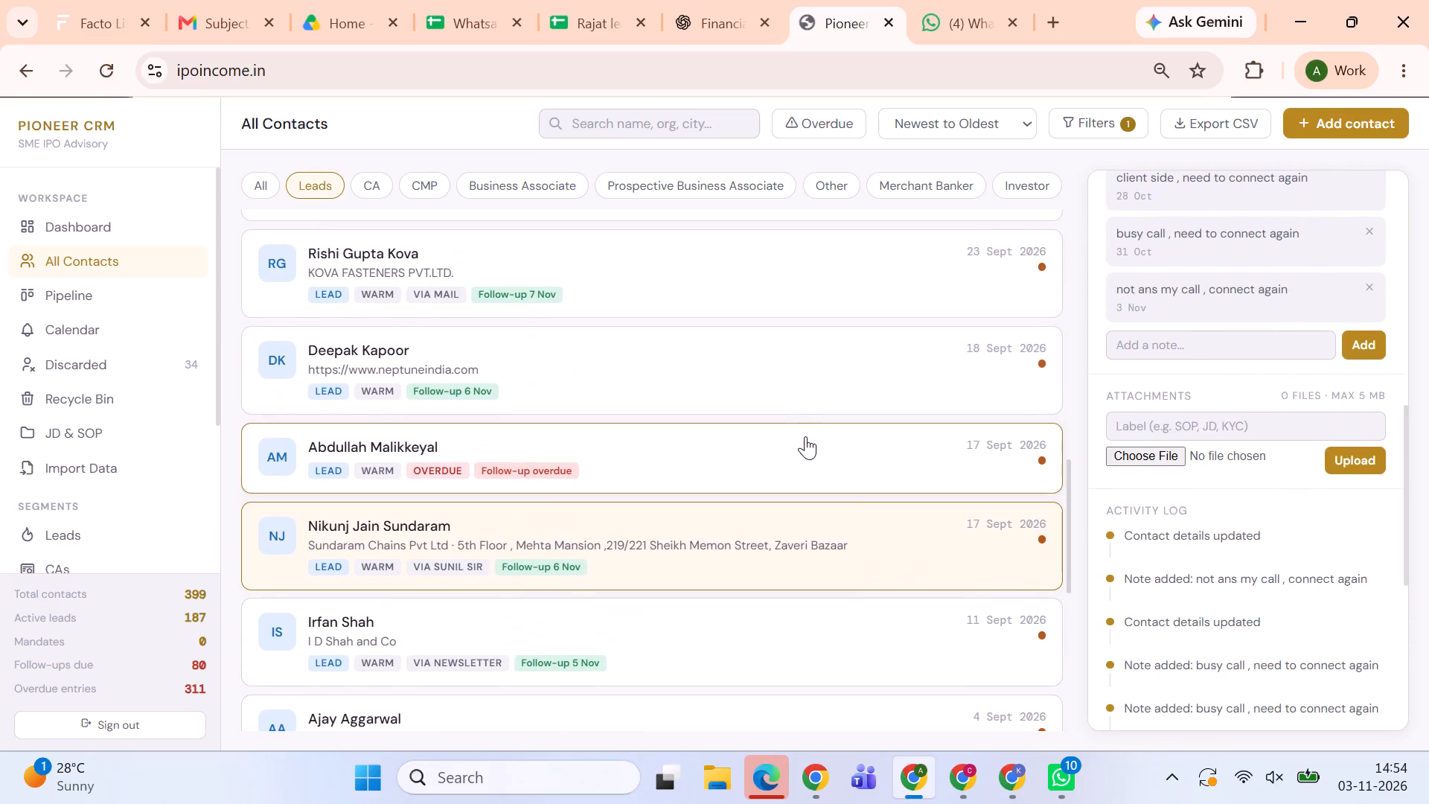
click(804, 439)
scroll(1203, 438, up, 1)
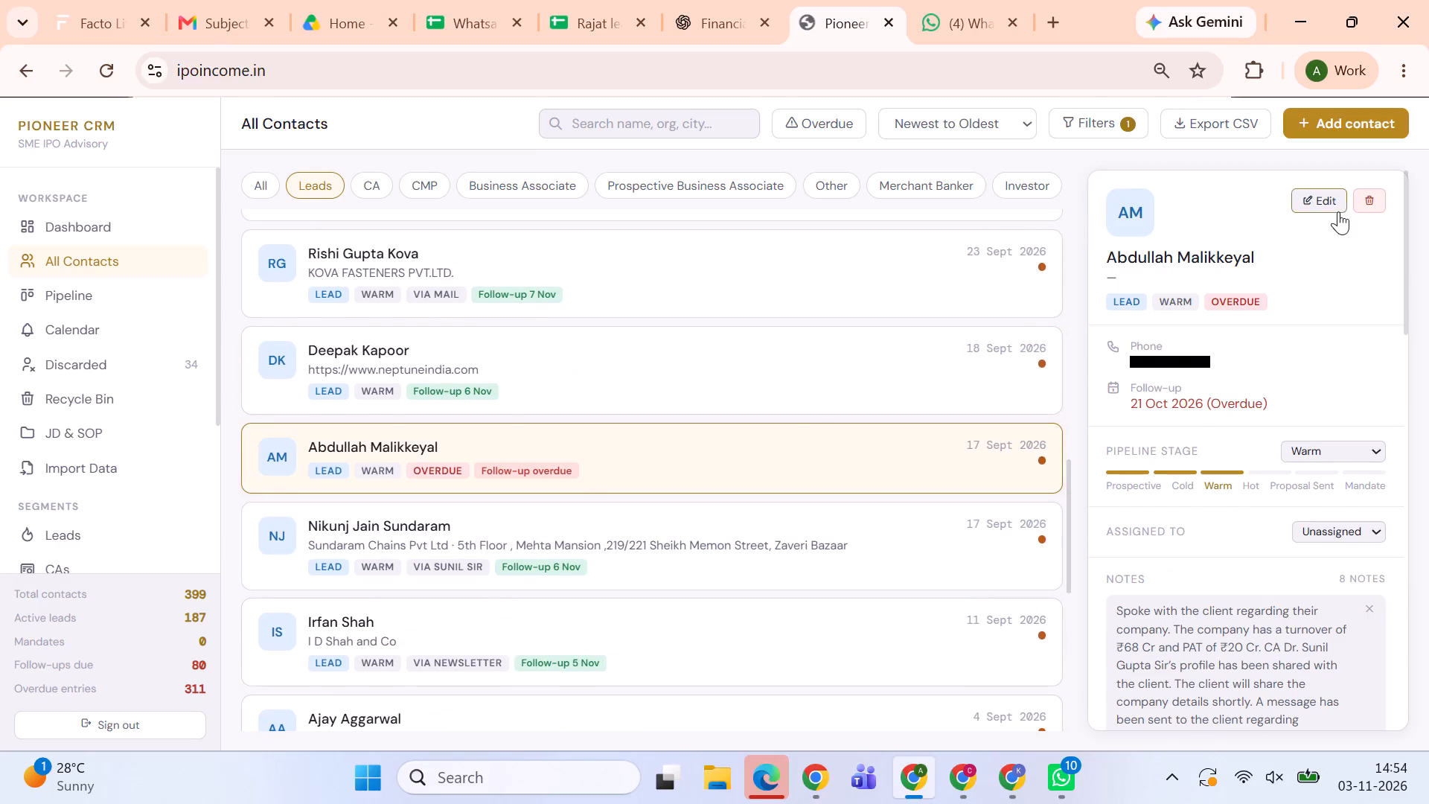
click(1331, 205)
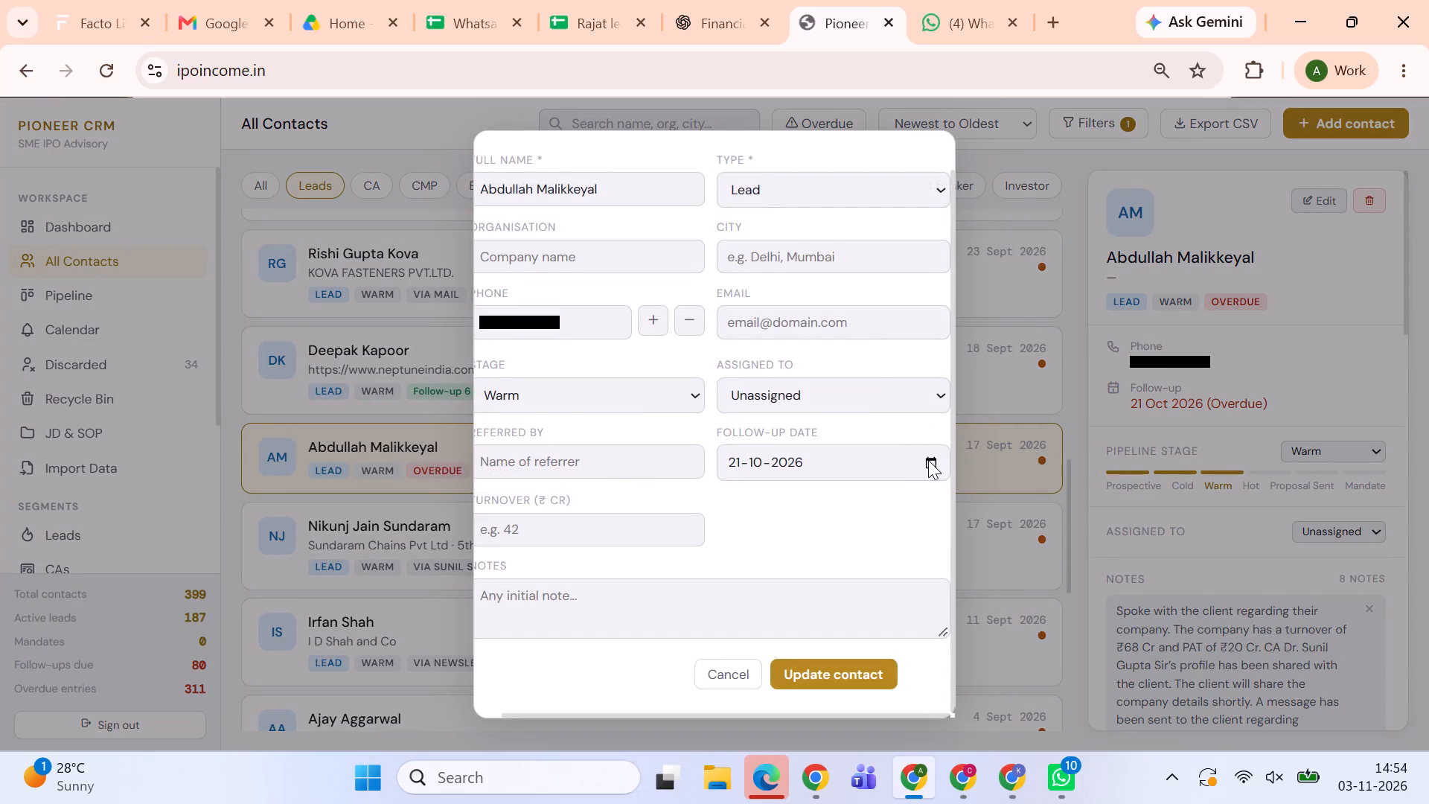
click(928, 460)
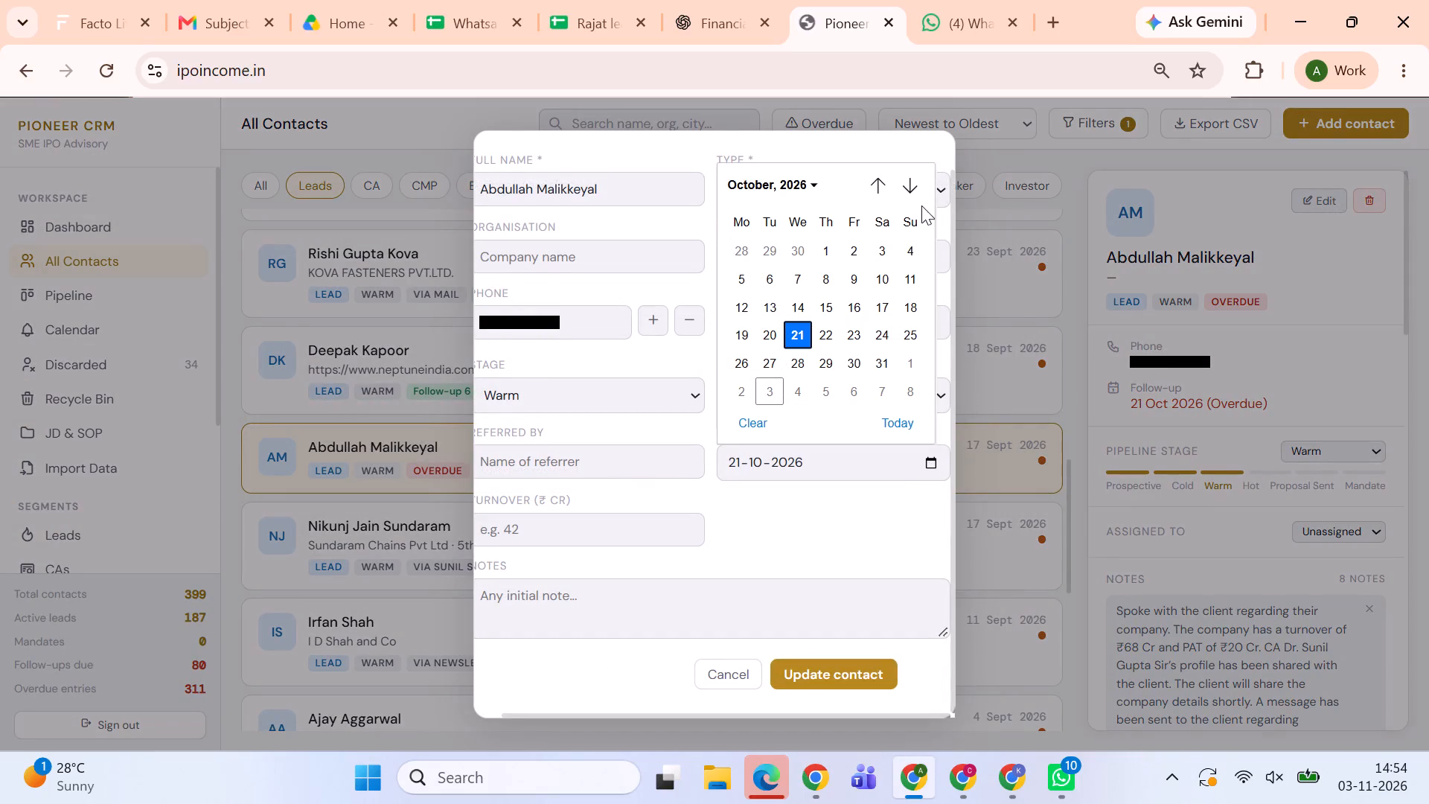
click(912, 190)
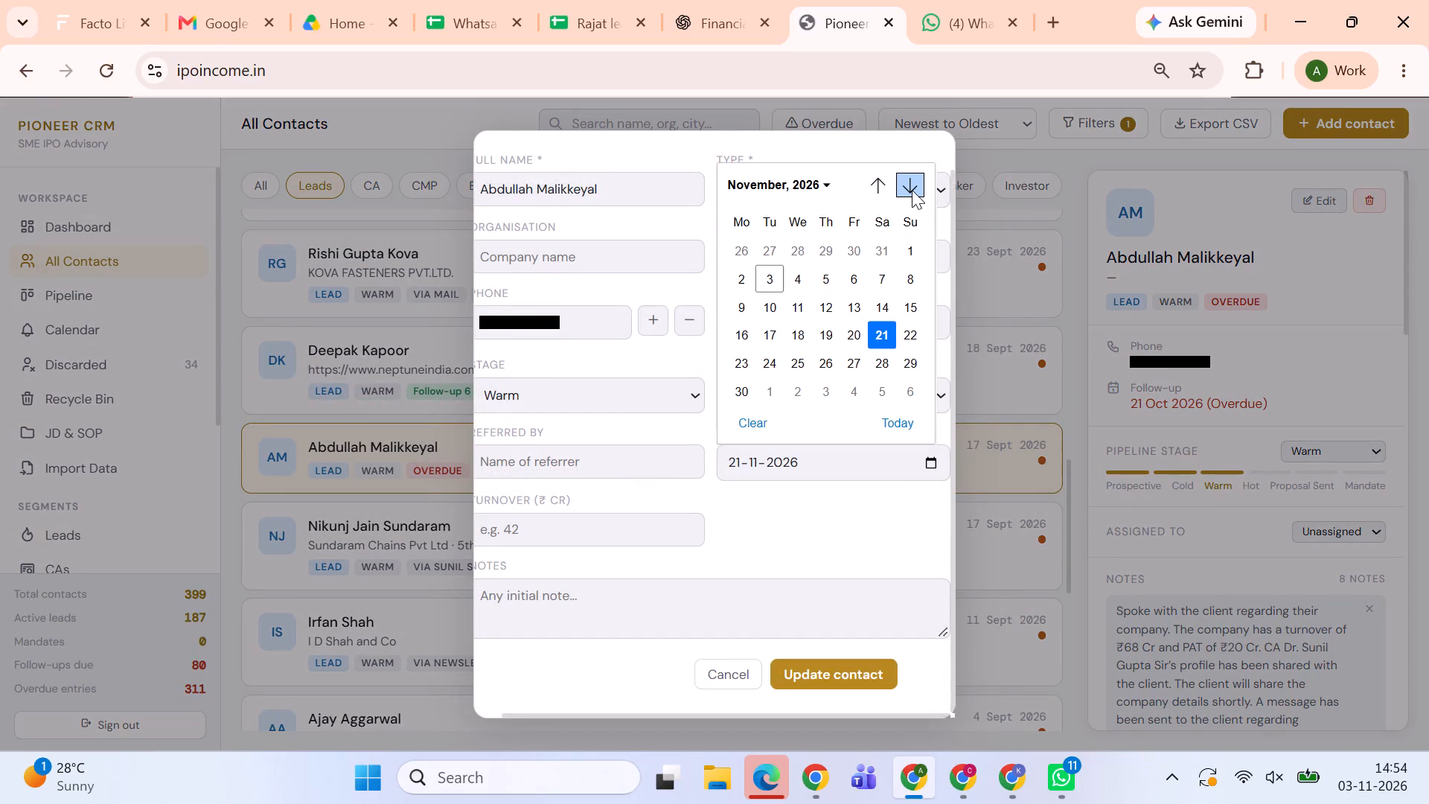
click(831, 310)
click(848, 663)
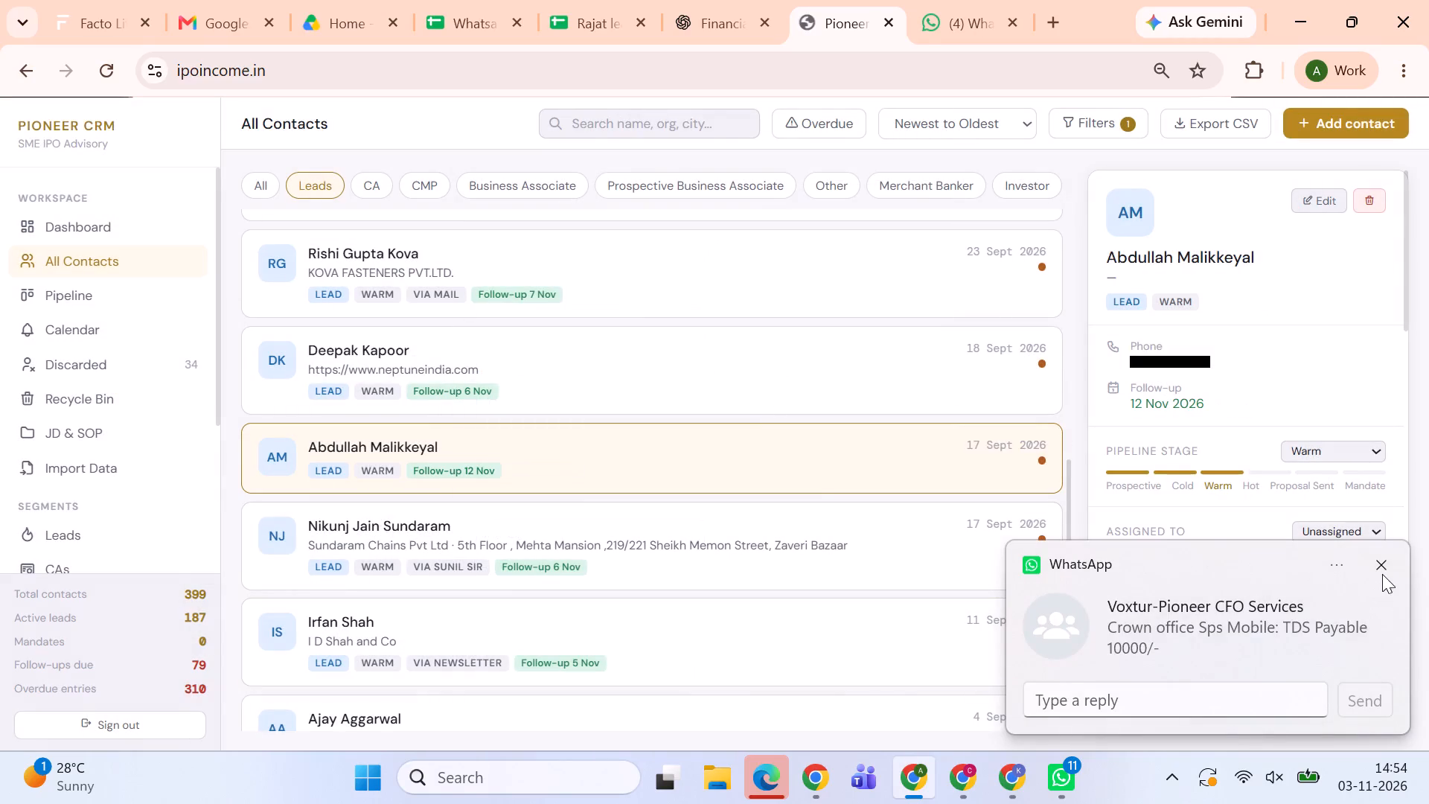
click(1381, 564)
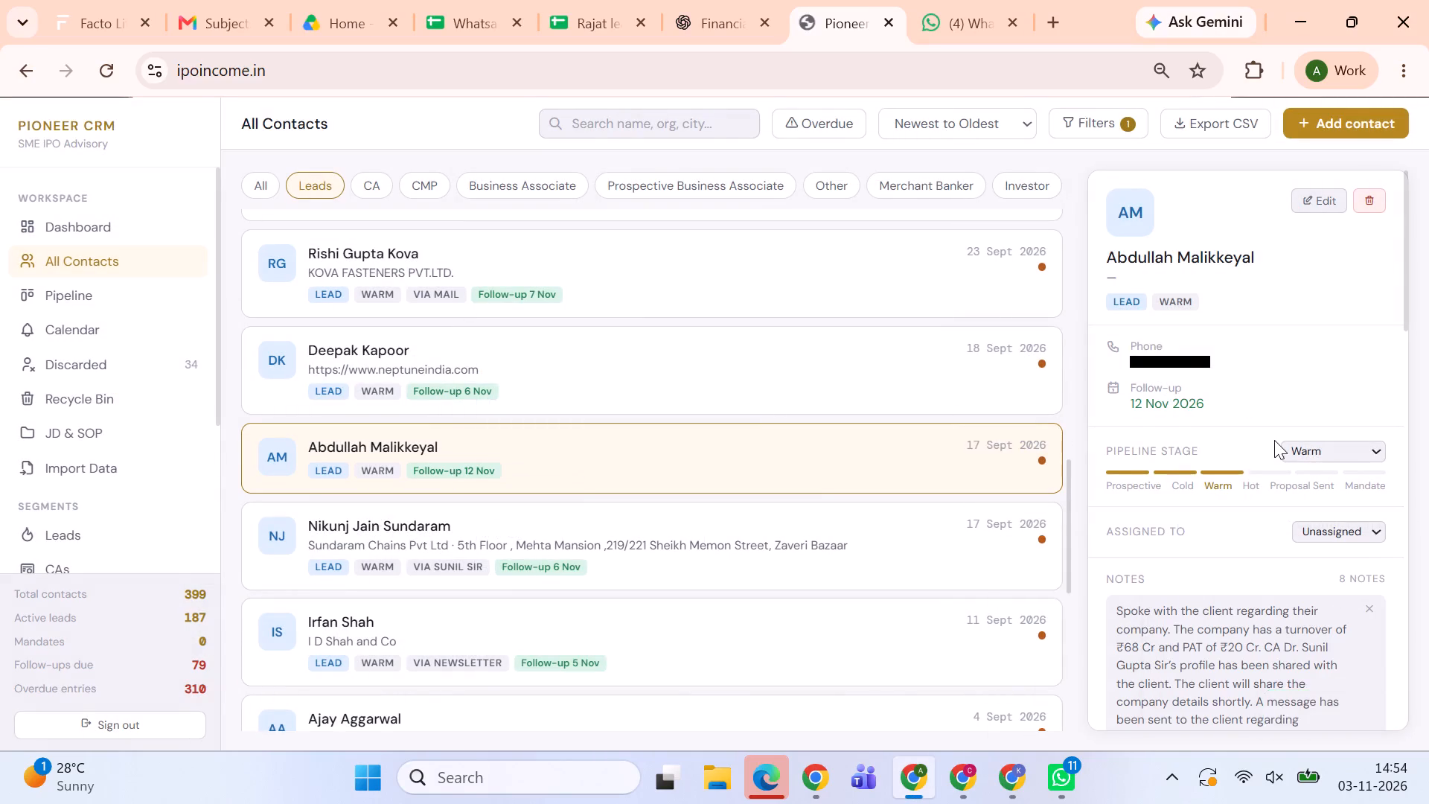
Open the neptuneindia.com warm lead, dated 18 Sept 2026, and review its follow-up date and notes.
scroll(1274, 440, down, 1)
click(879, 369)
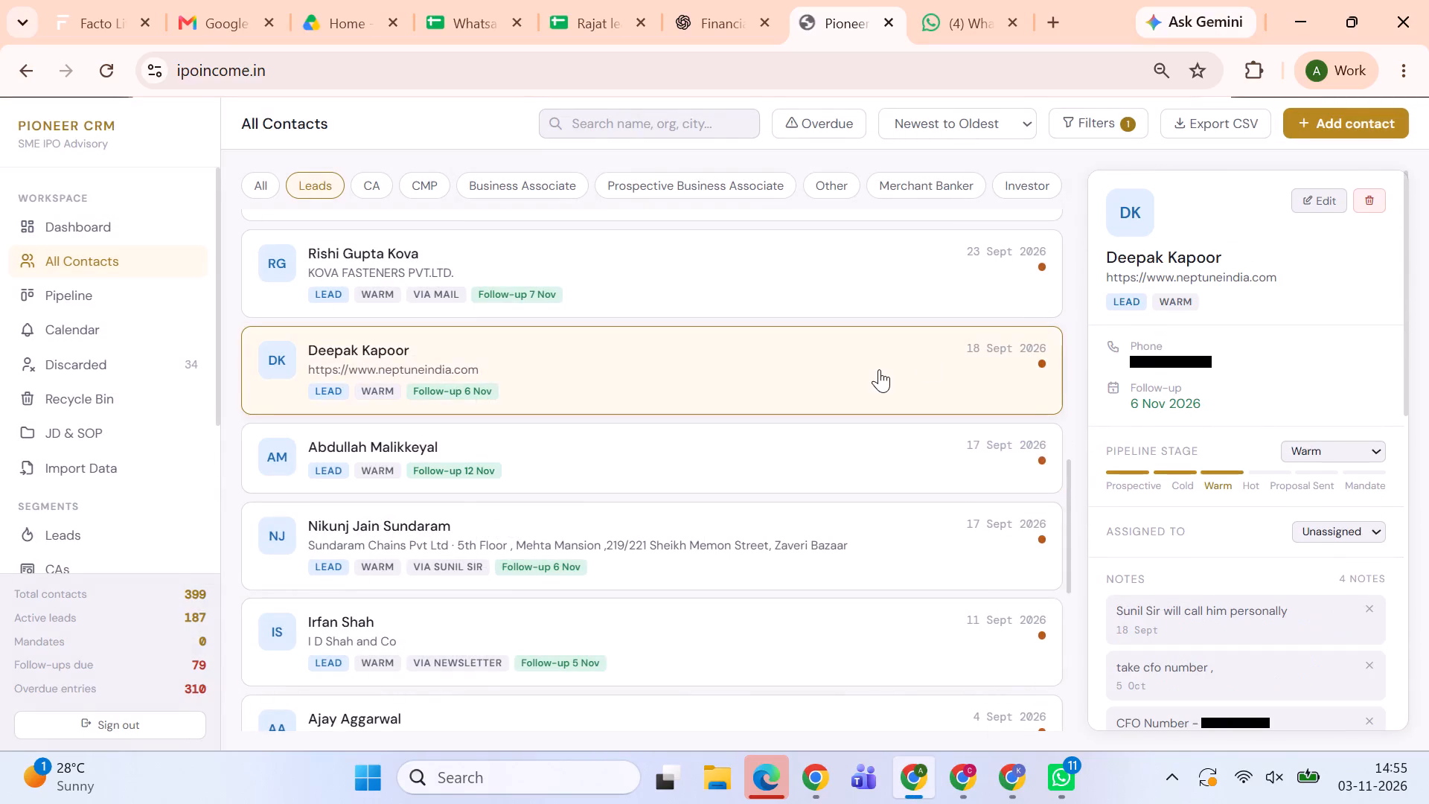
scroll(1240, 543, down, 1)
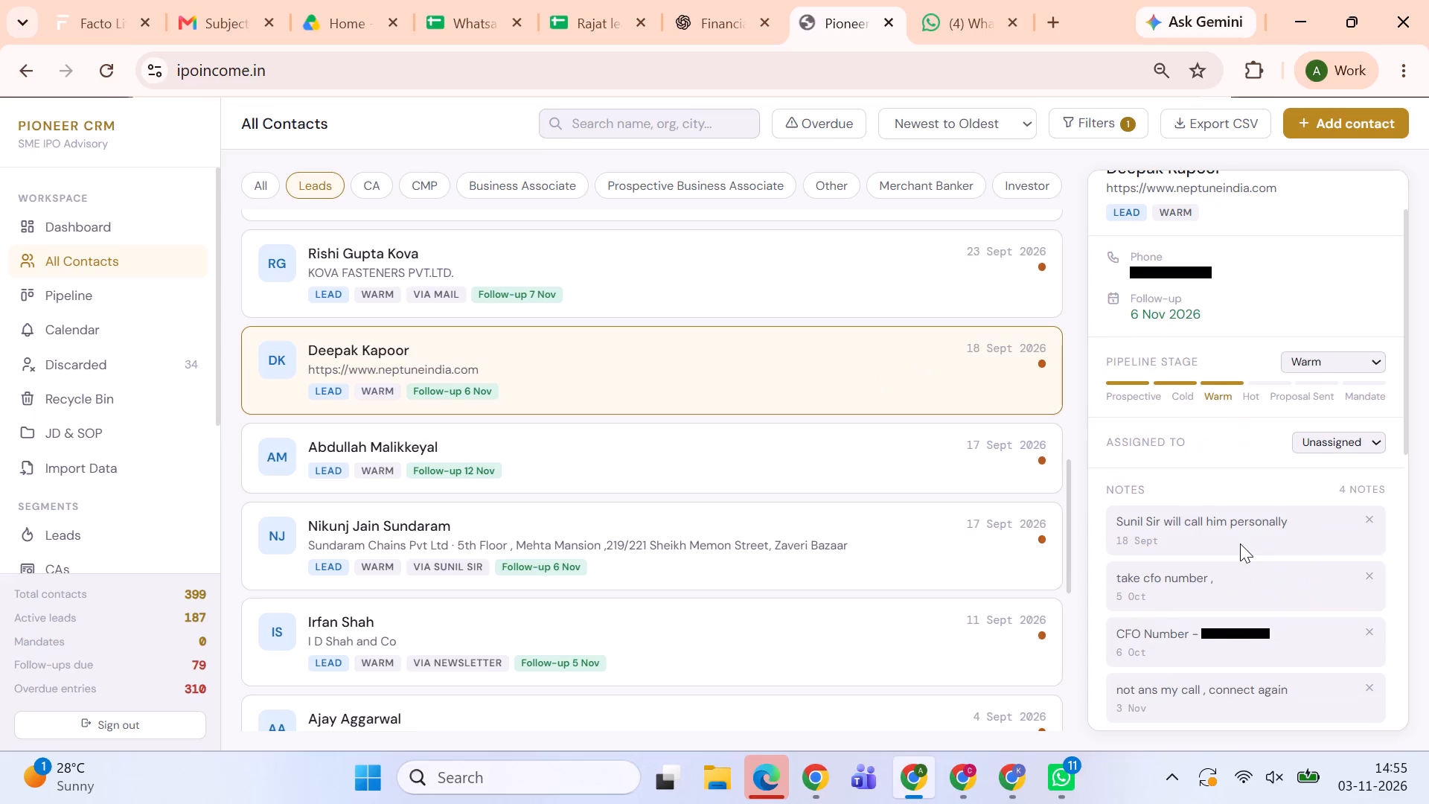
scroll(1240, 543, down, 1)
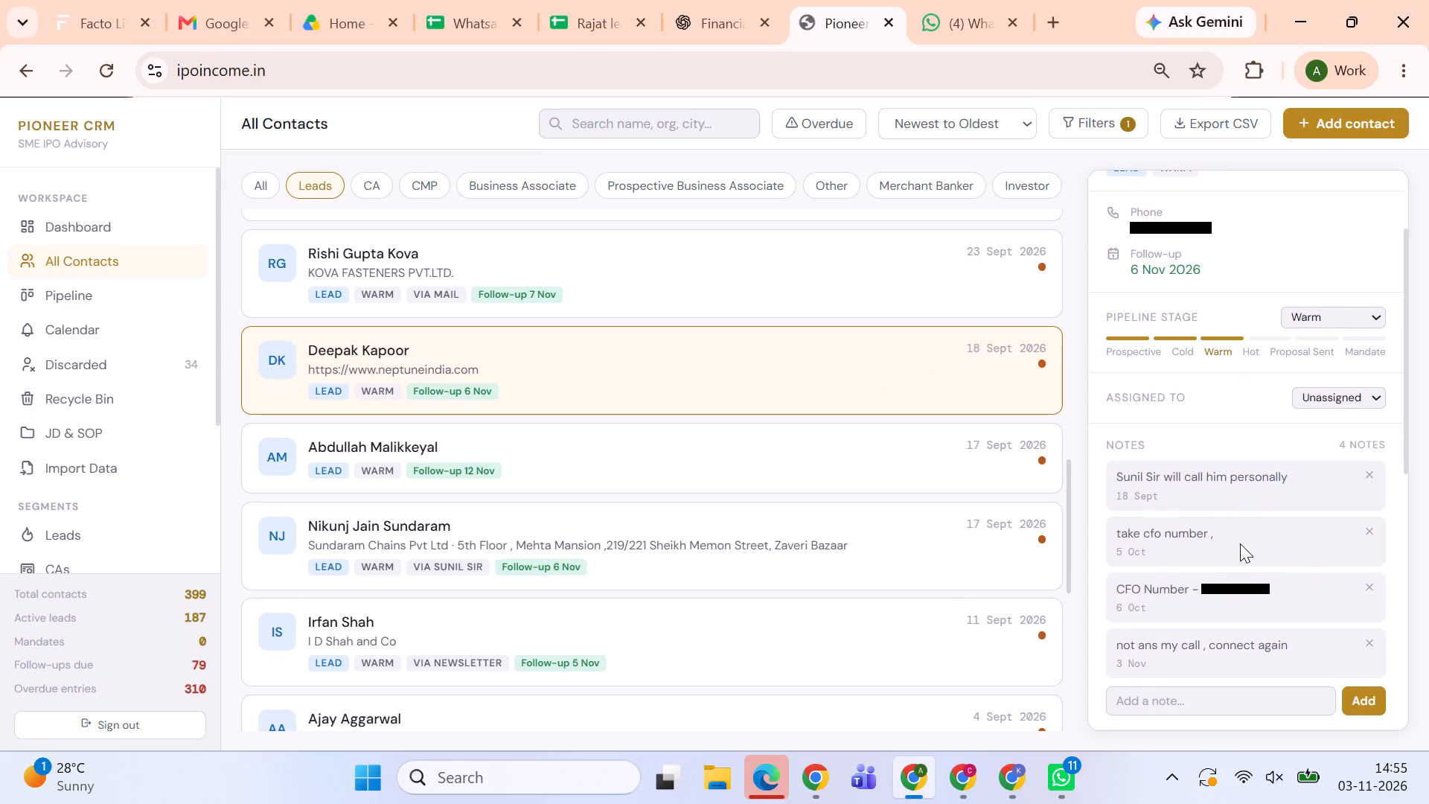
scroll(946, 575, up, 1)
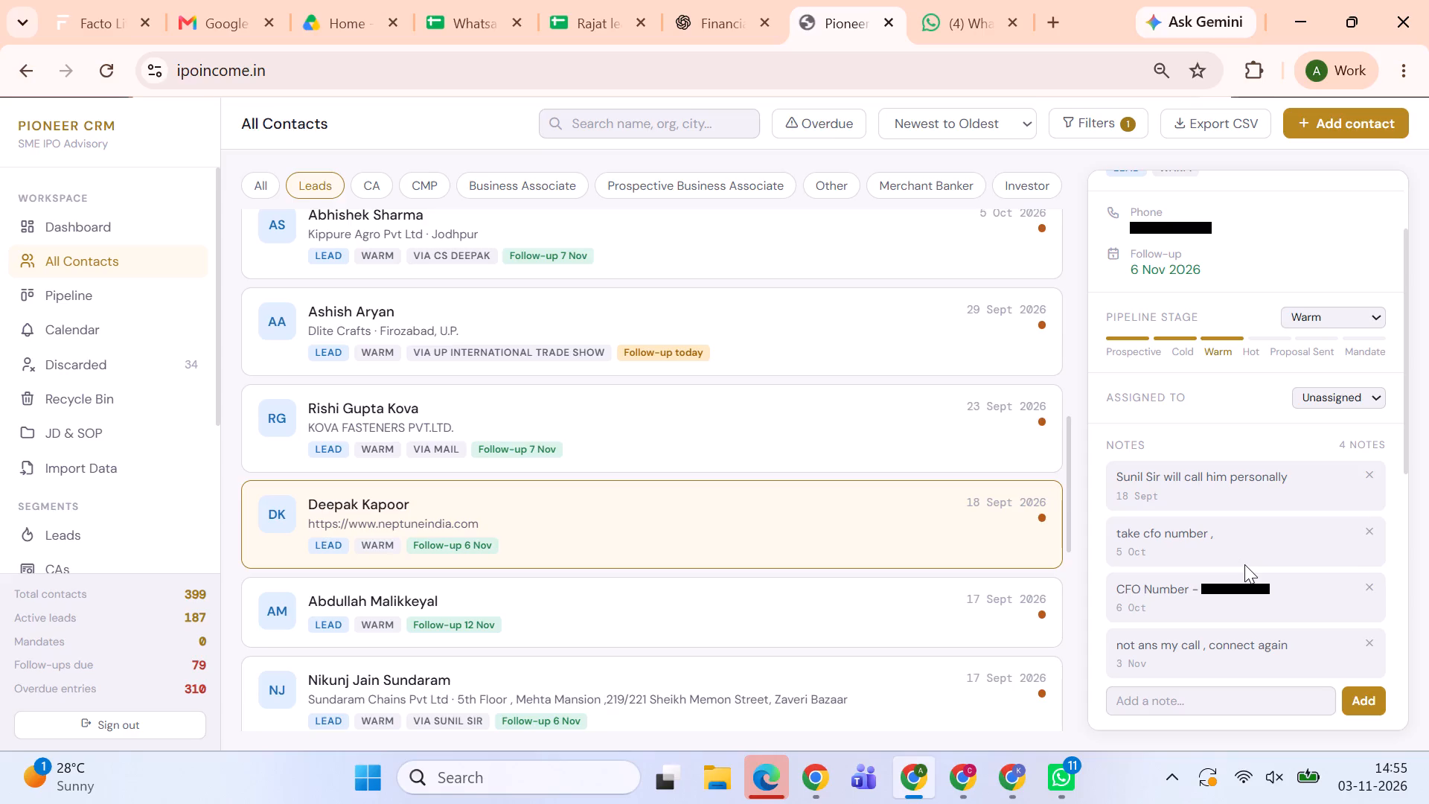
Review the contact details and notes of the neptuneindia.com warm lead dated 18 Sept 2026.
scroll(1234, 501, up, 1)
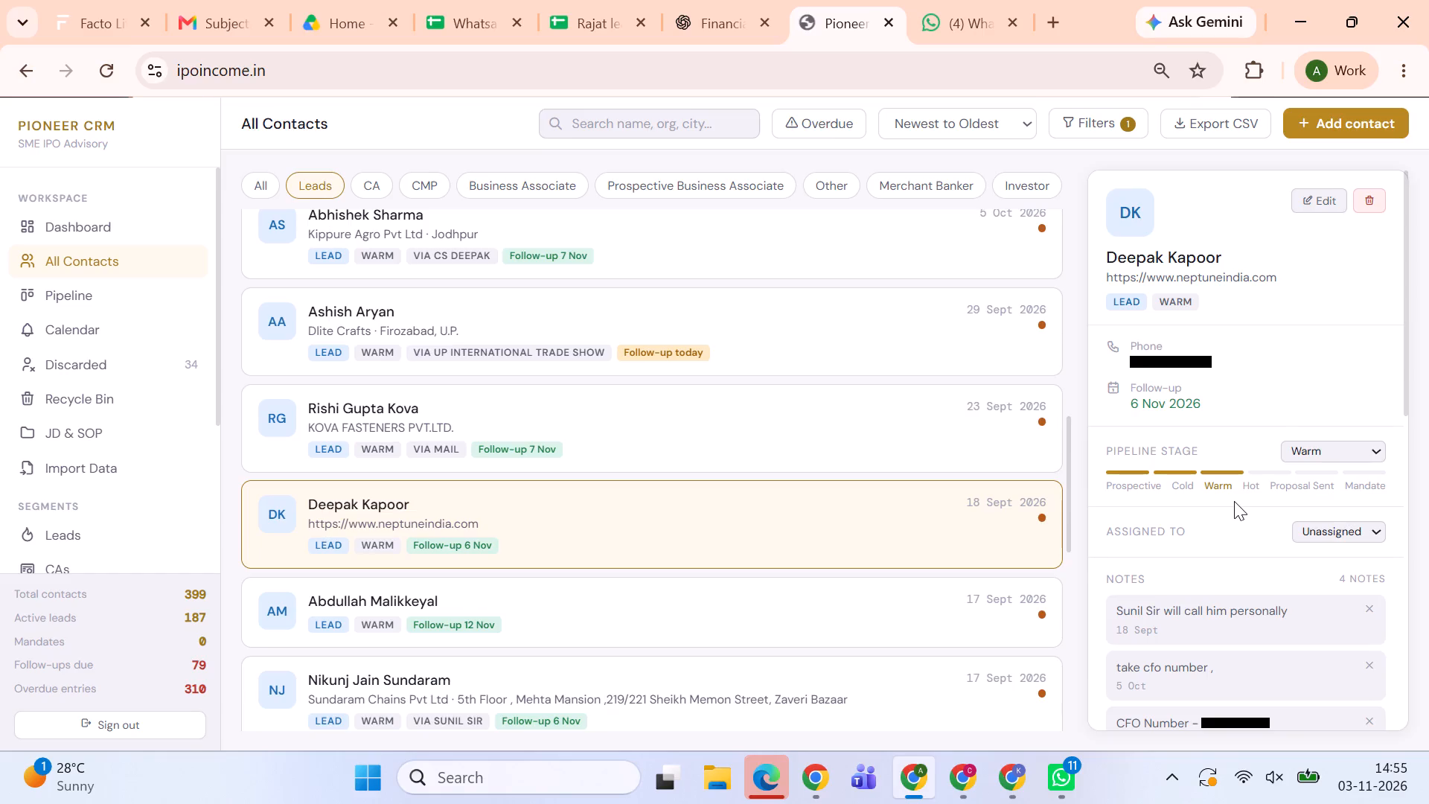
scroll(1230, 616, down, 1)
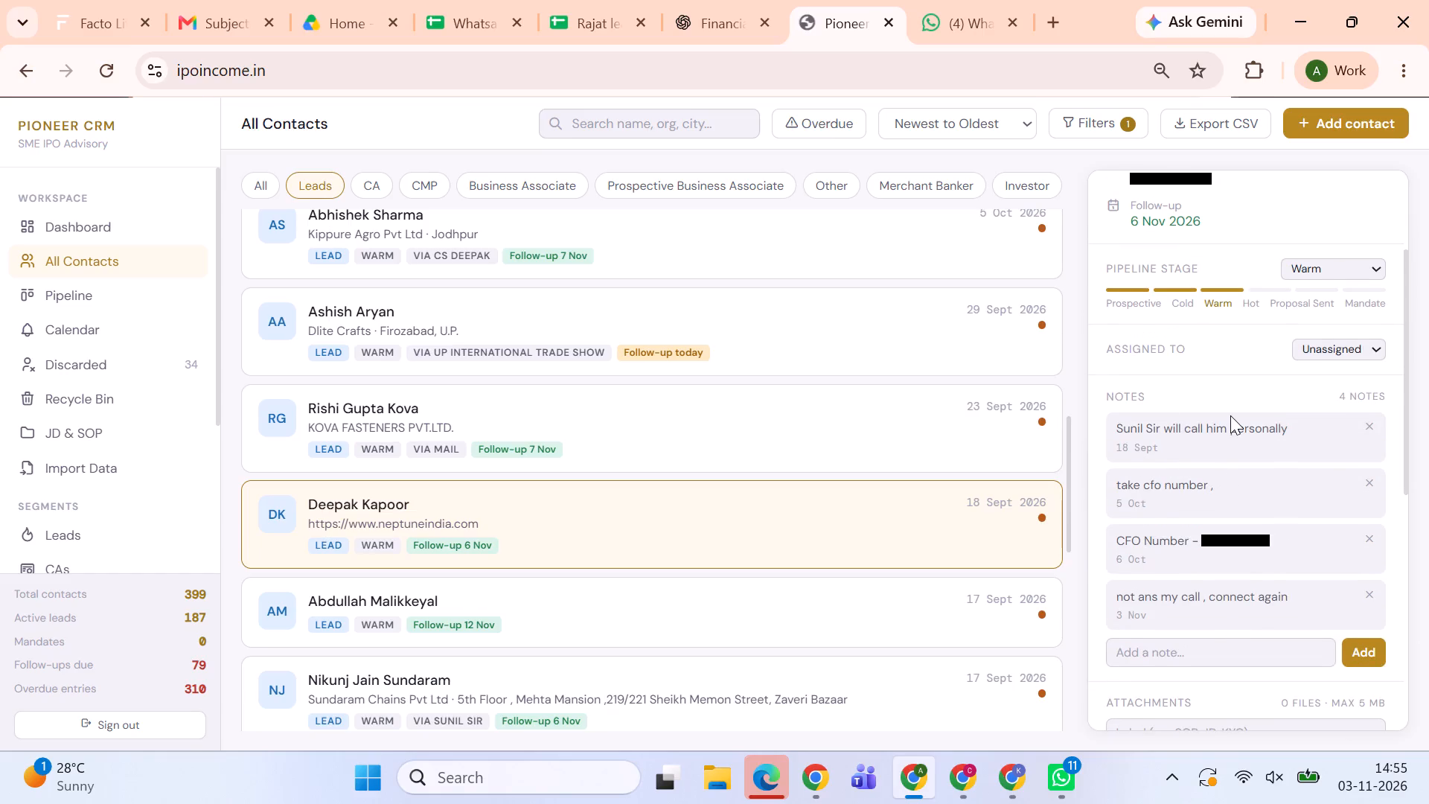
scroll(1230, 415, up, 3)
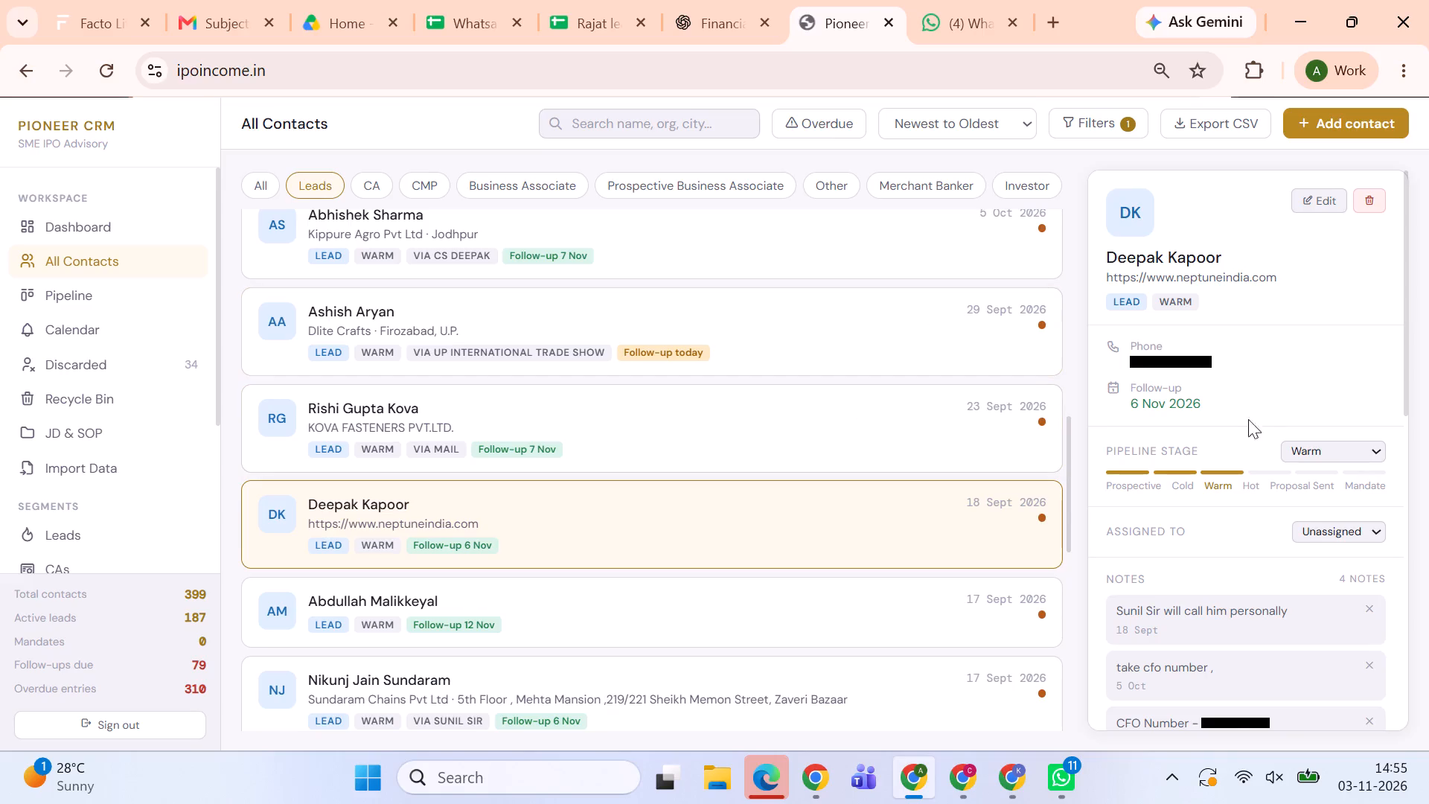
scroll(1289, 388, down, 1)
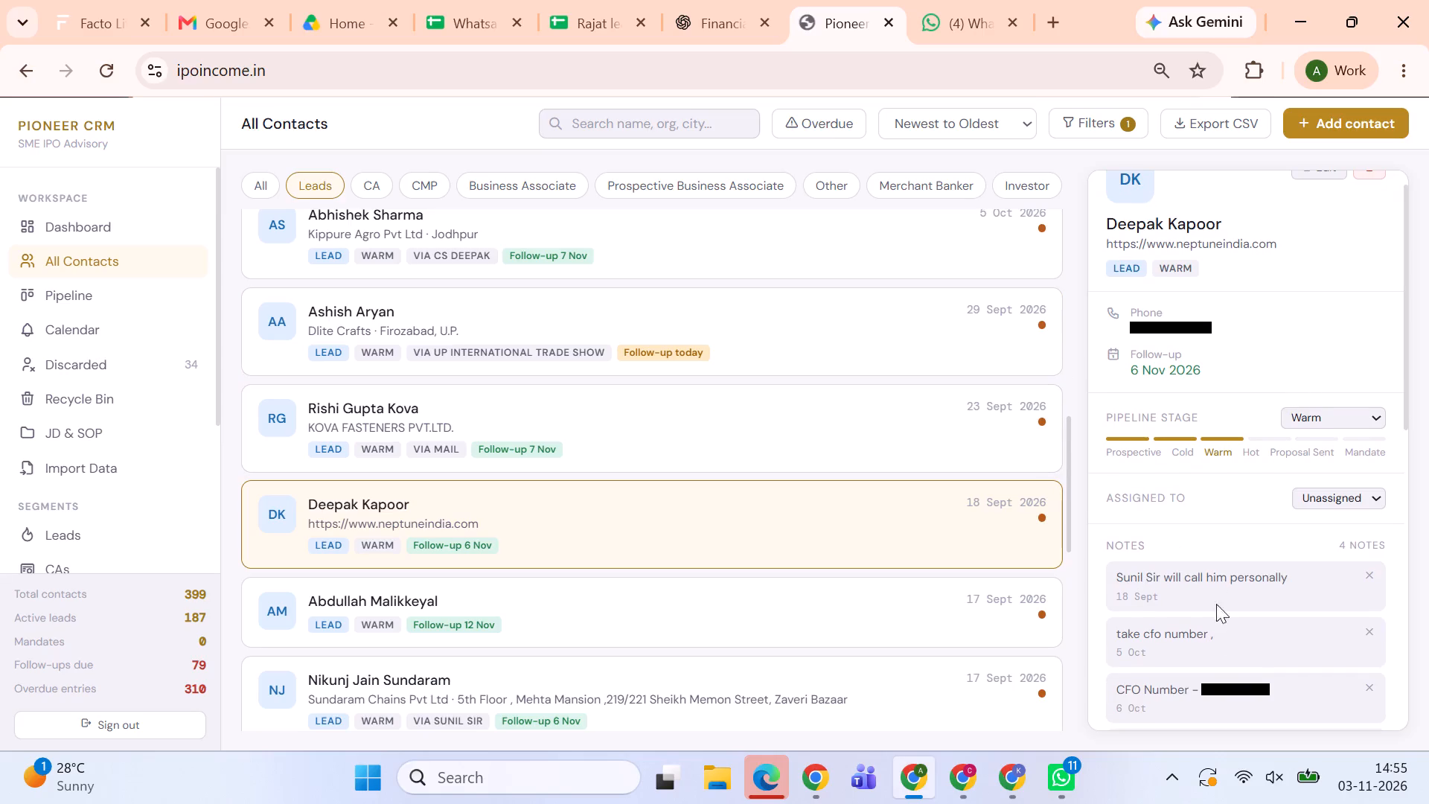
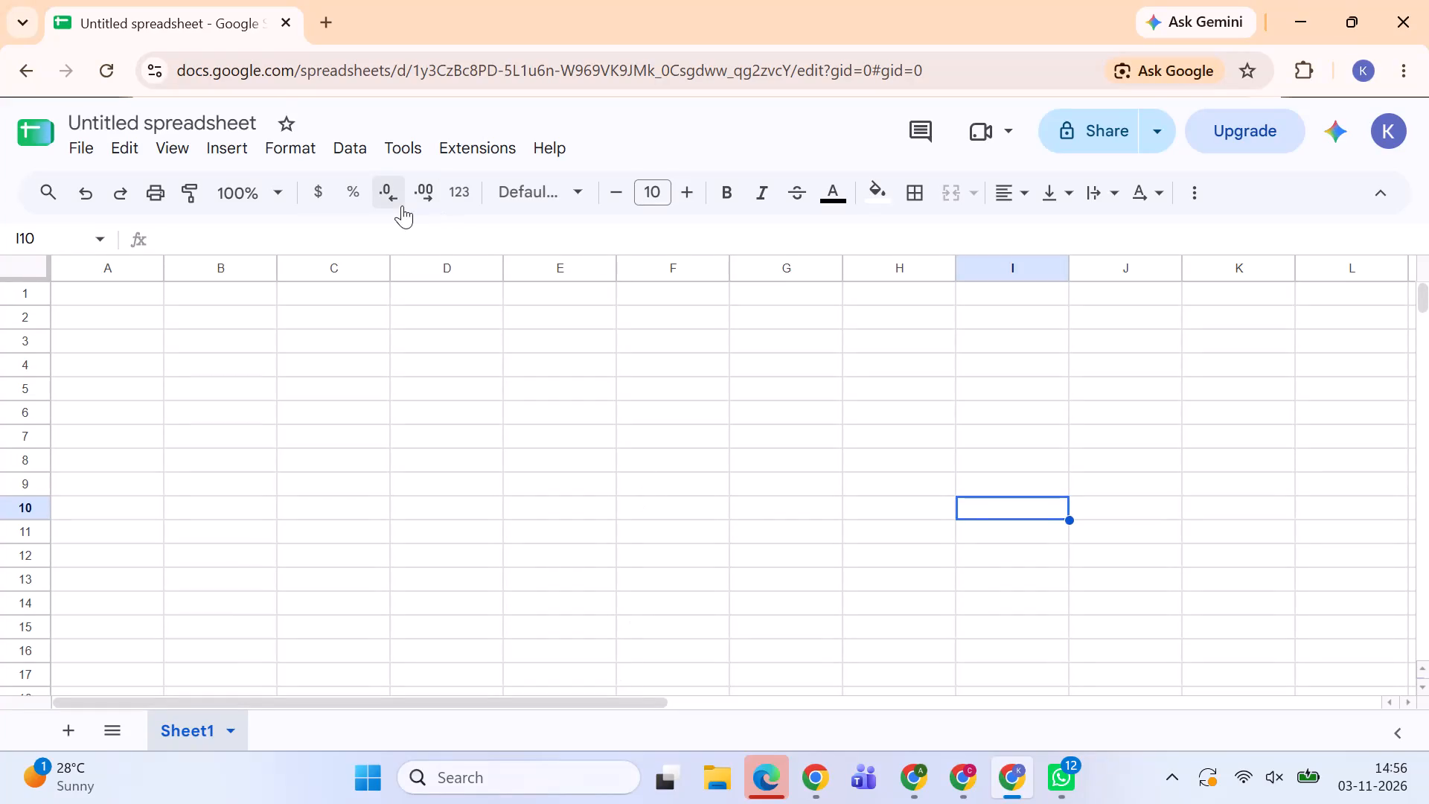
In the untitled Google Sheets spreadsheet, bring up the open-file dialog and browse the recent spreadsheets.
click(319, 16)
click(198, 3)
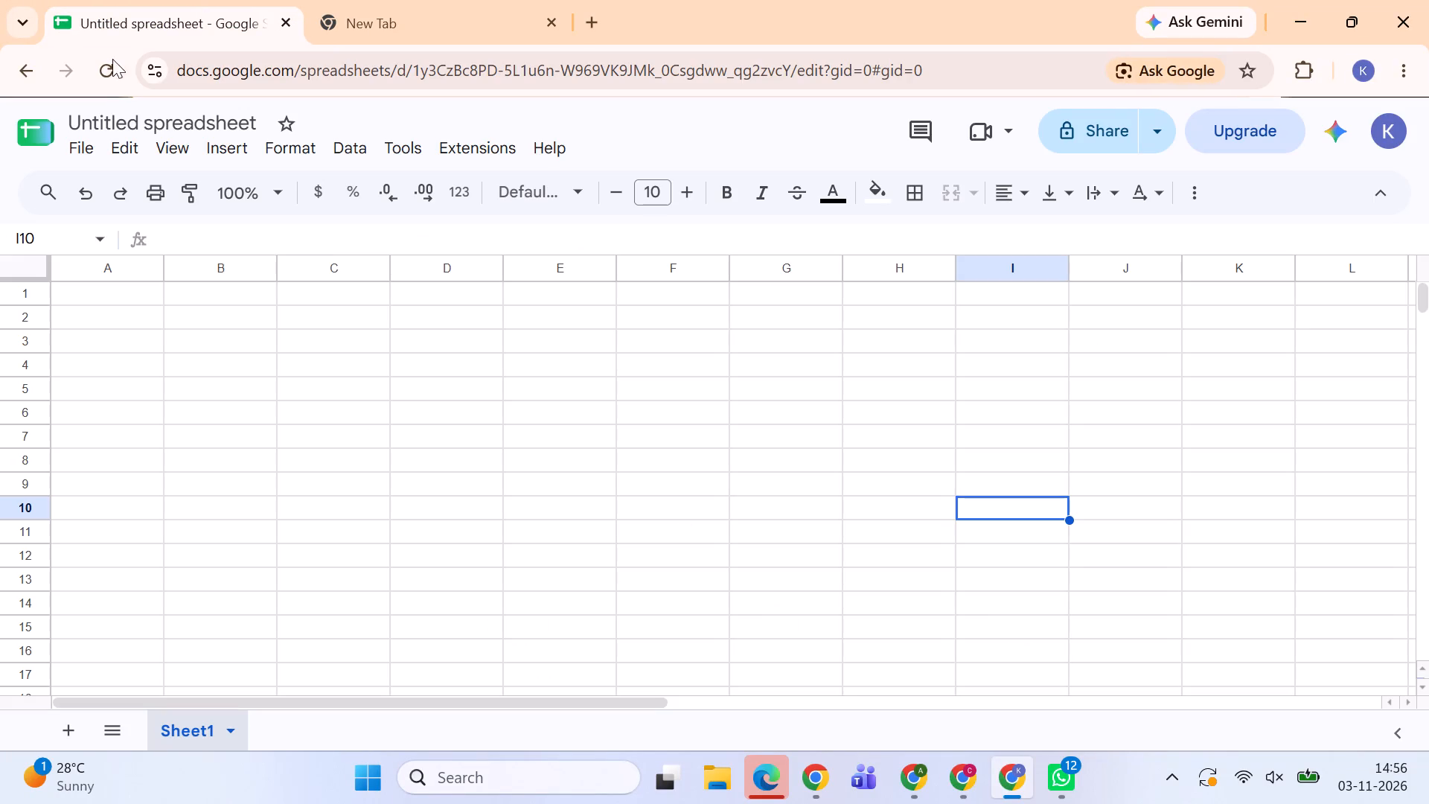
click(81, 149)
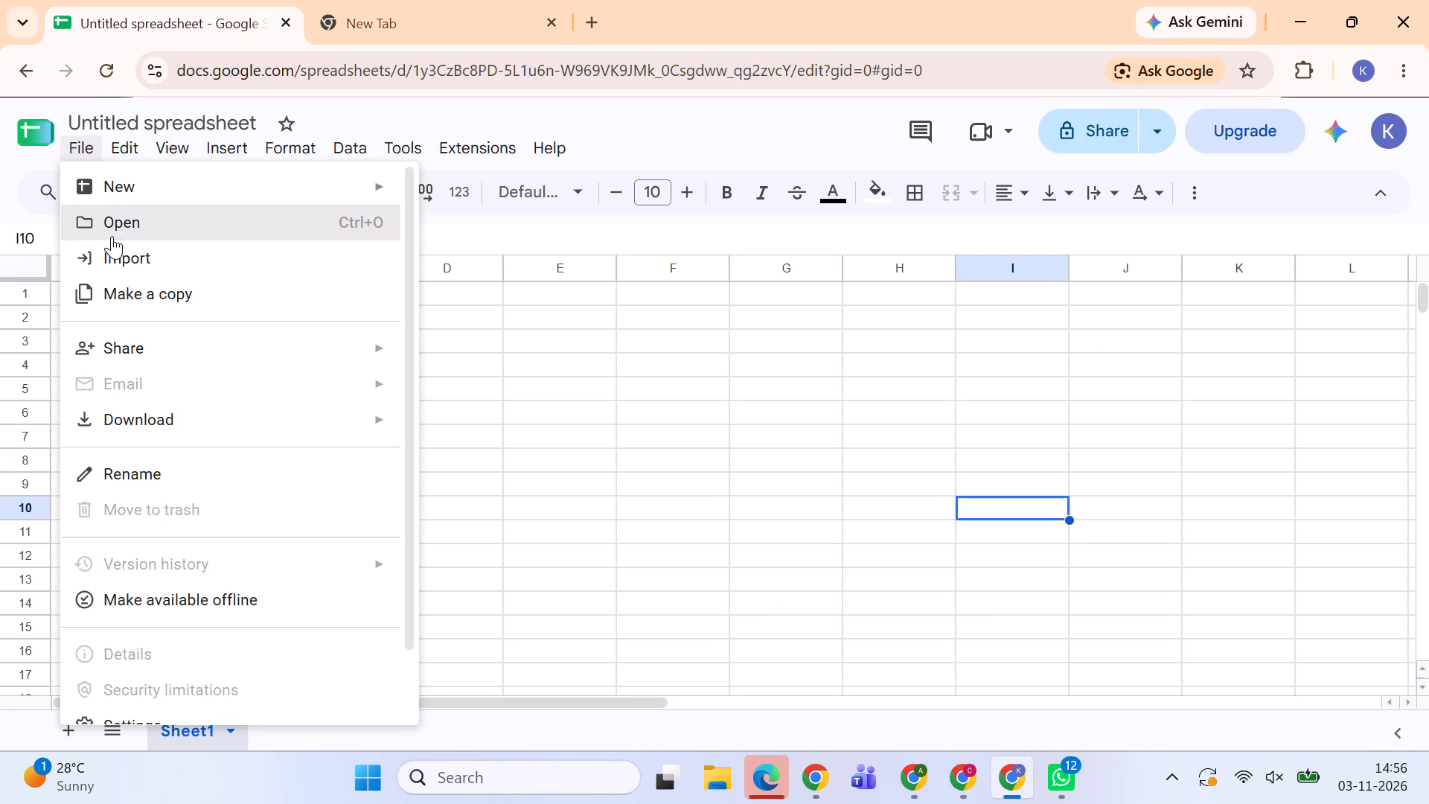
click(122, 222)
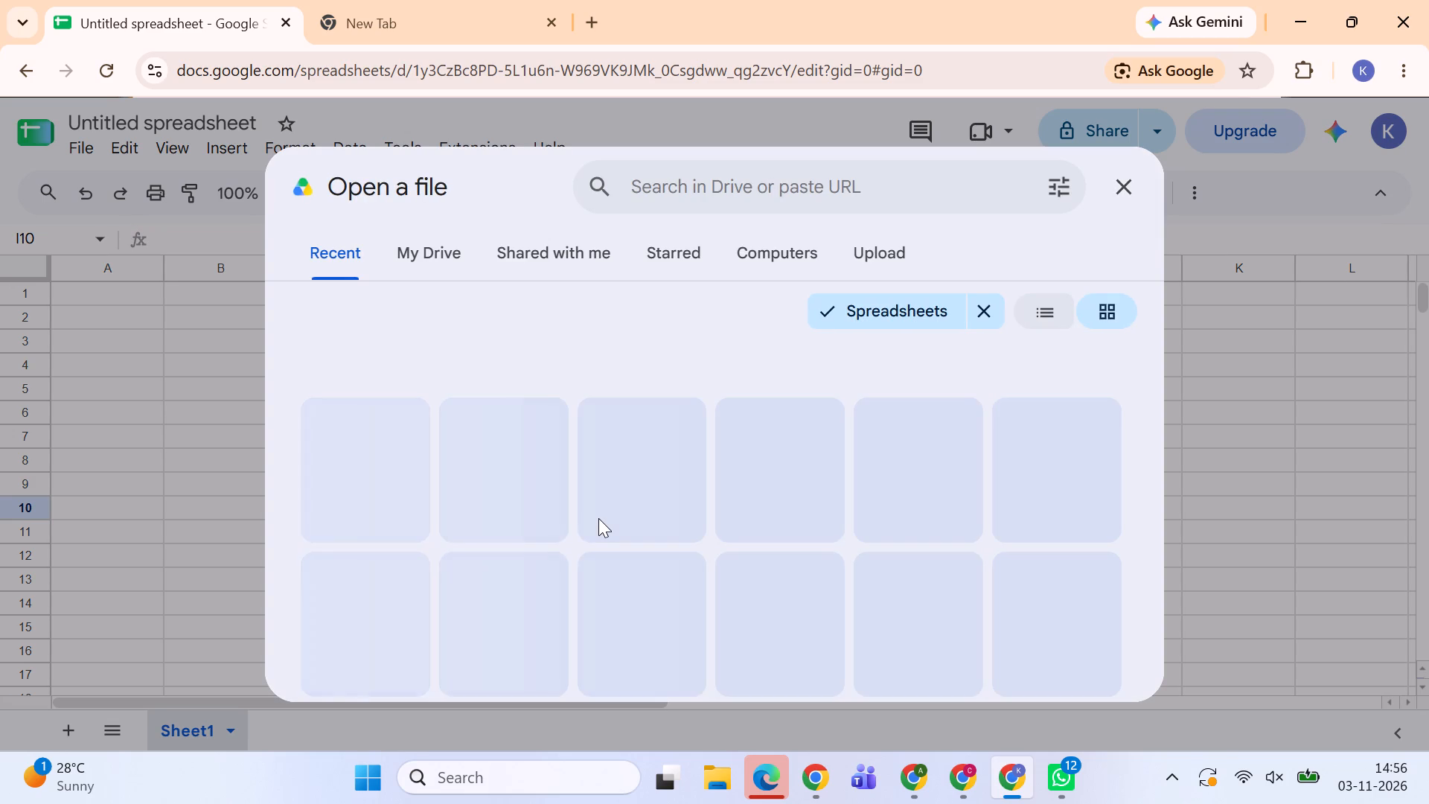
scroll(694, 552, down, 5)
scroll(694, 552, up, 4)
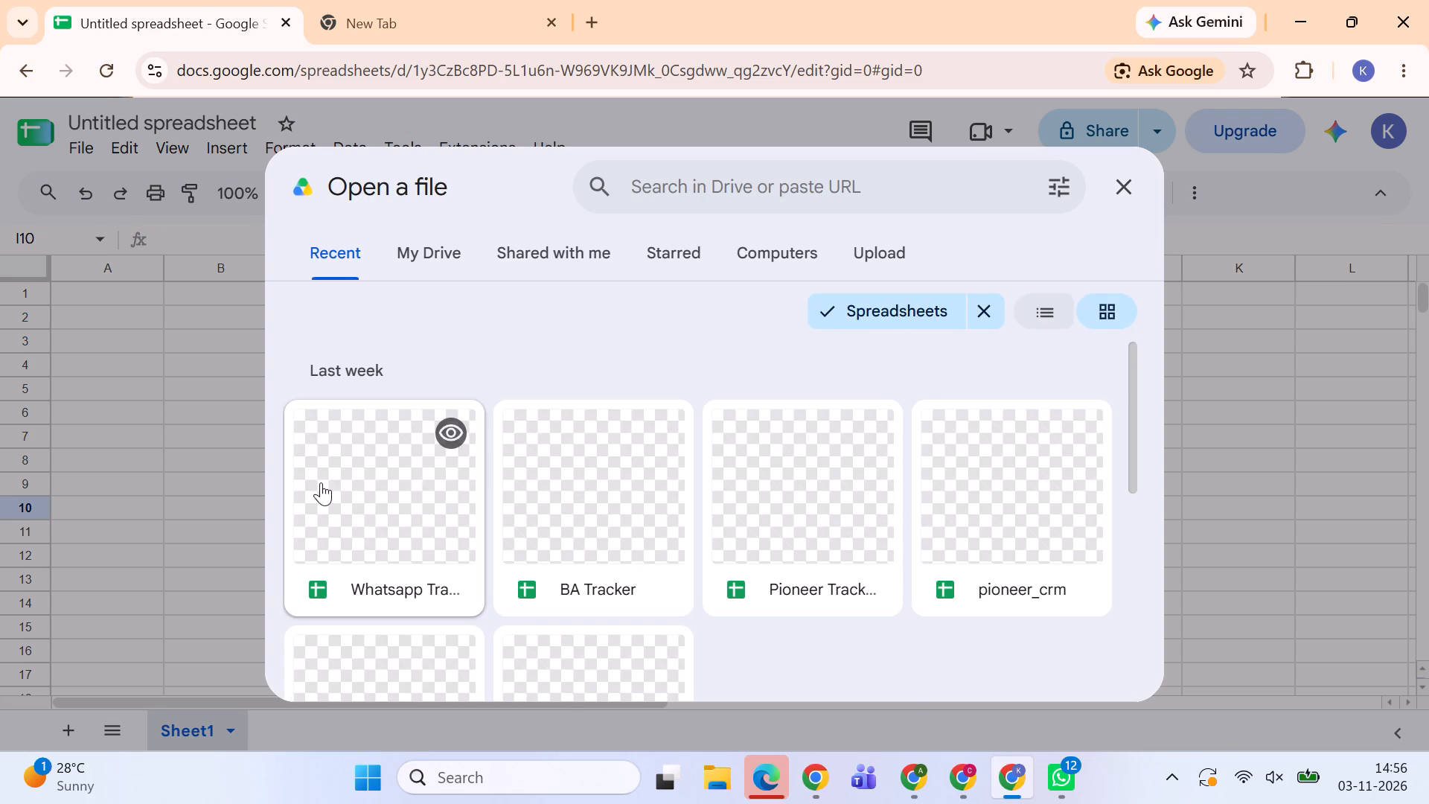
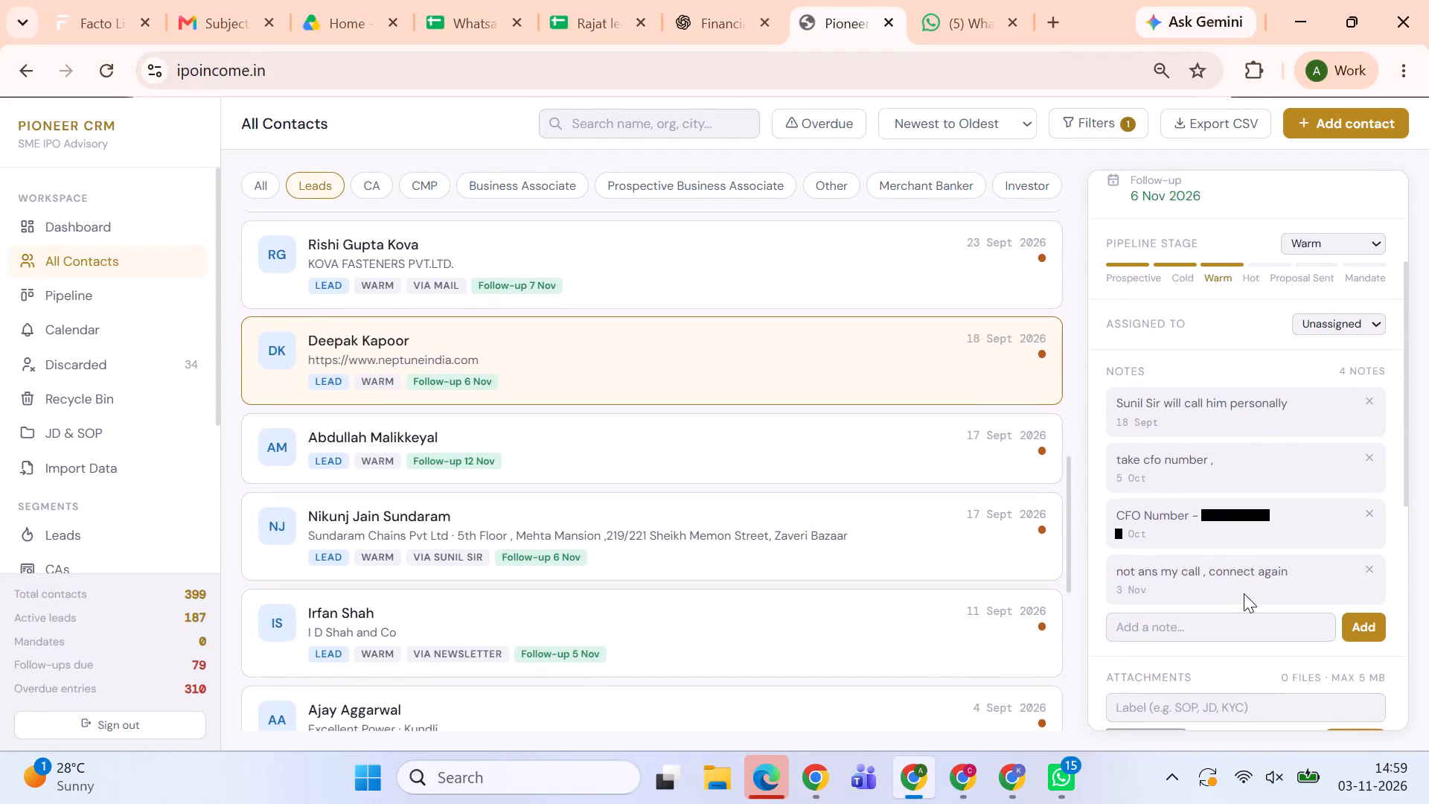
Open the warm lead for Kippure Agro Pvt Ltd, Jodhpur, dated 5 Oct 2026, and review its notes and activity log.
scroll(965, 583, up, 1)
scroll(771, 431, up, 1)
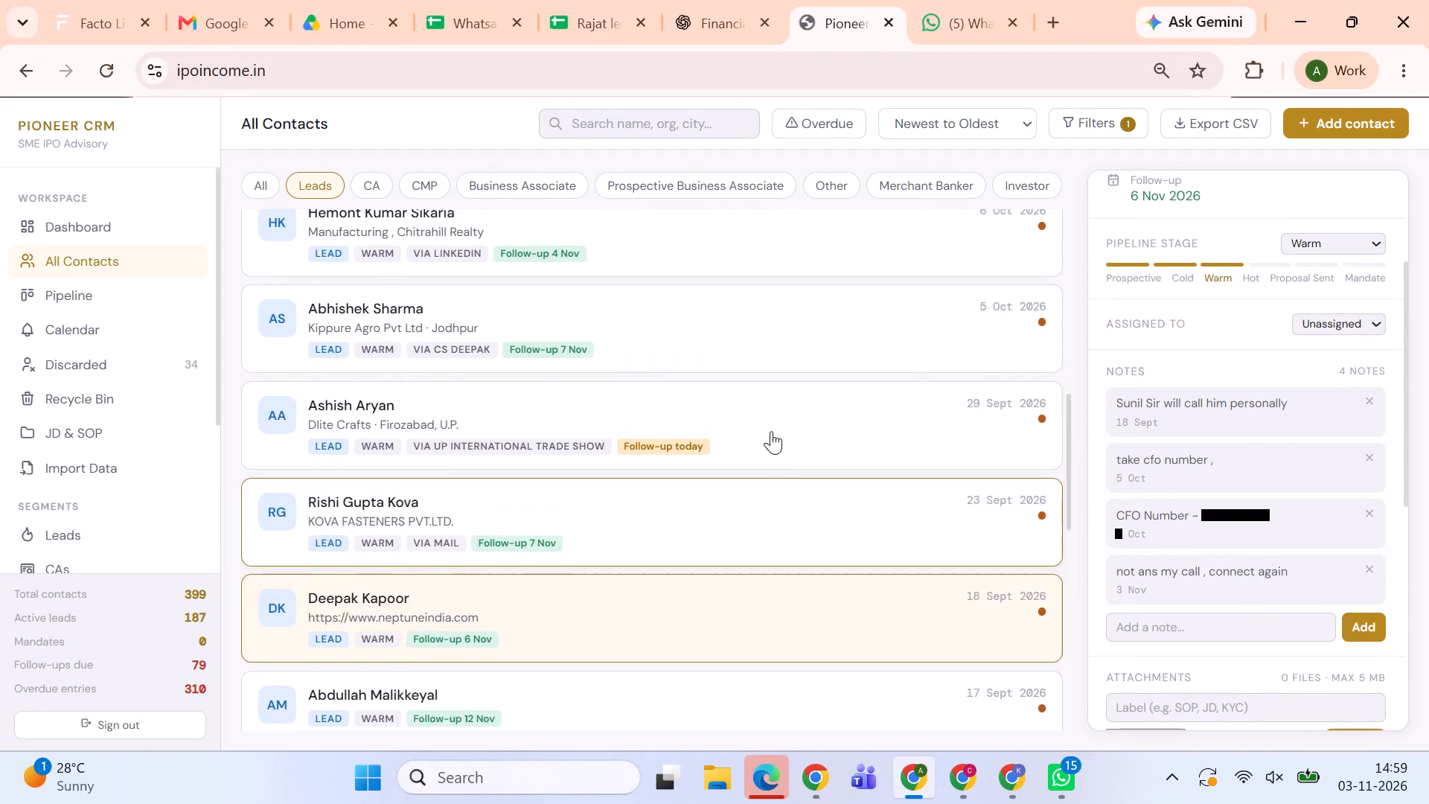
scroll(790, 455, up, 1)
click(840, 433)
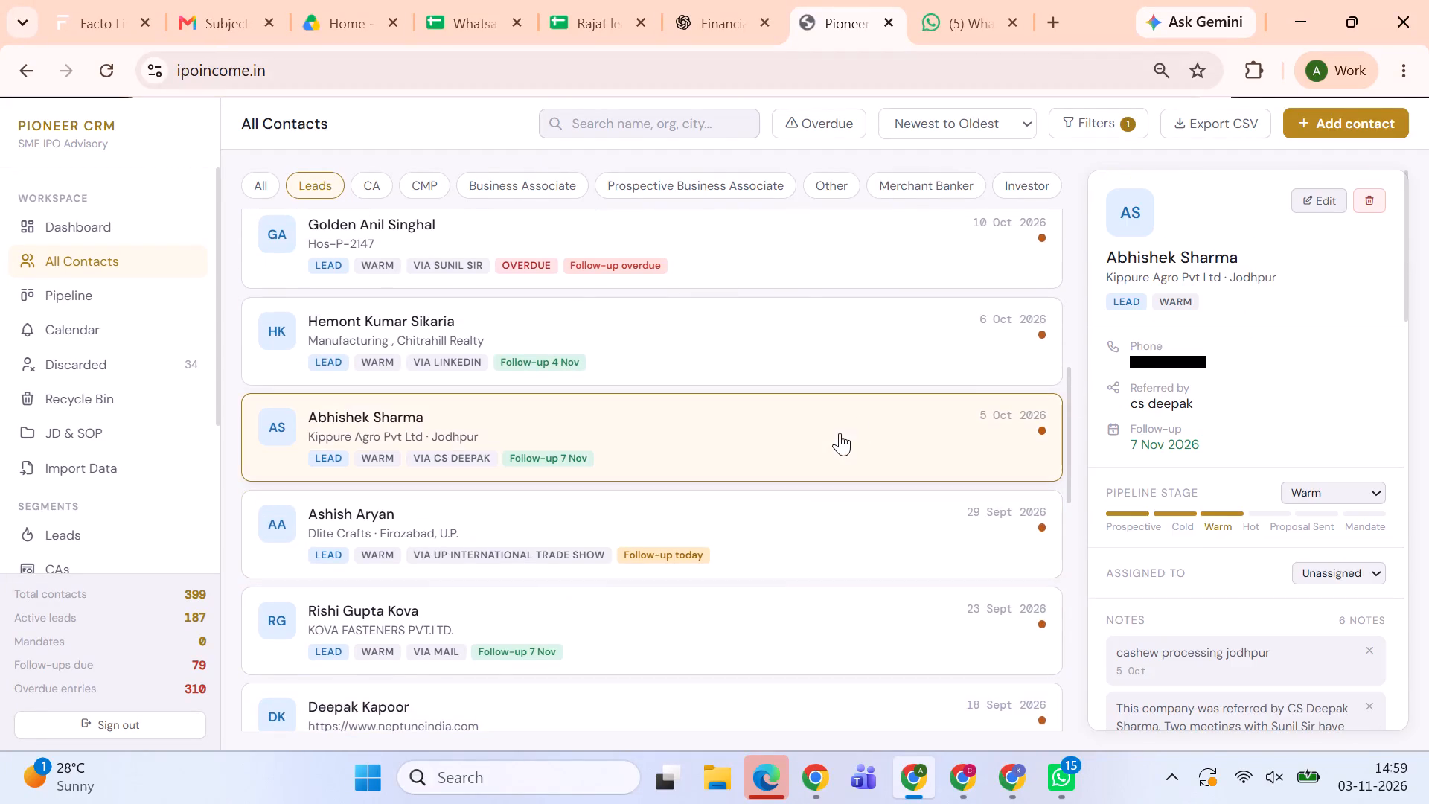
scroll(1217, 578, down, 4)
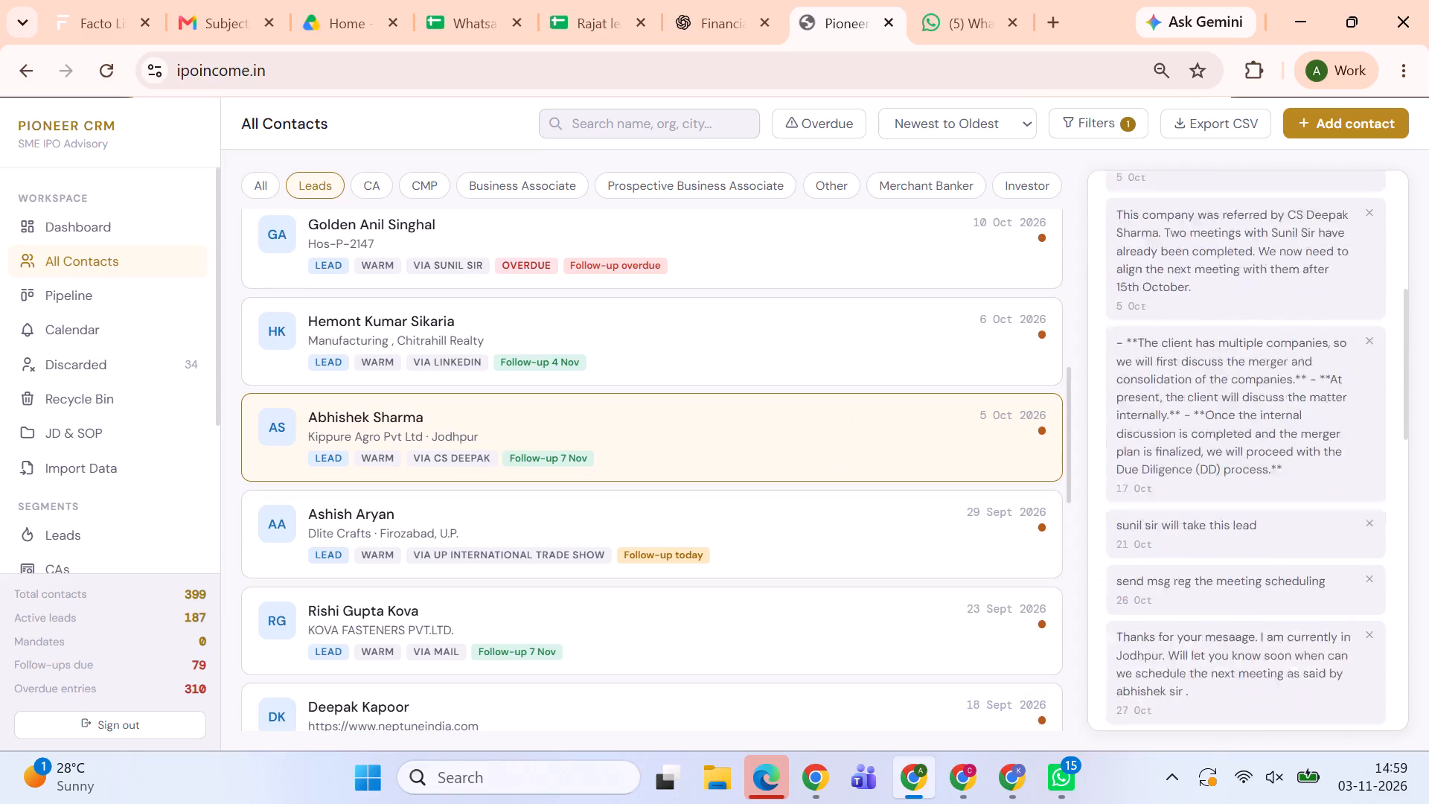
scroll(1217, 578, down, 2)
scroll(1217, 578, up, 3)
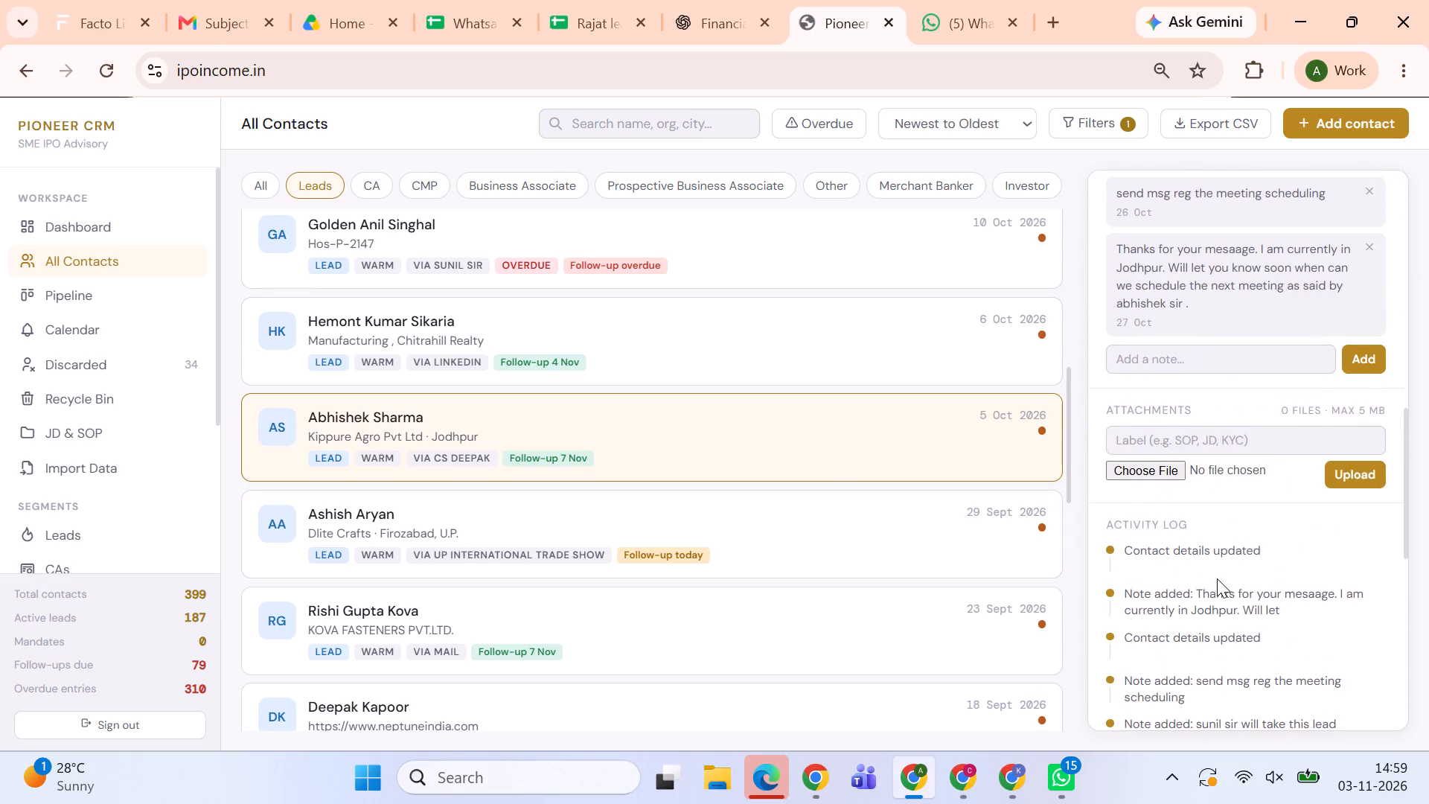
scroll(1217, 578, up, 1)
scroll(1241, 467, up, 1)
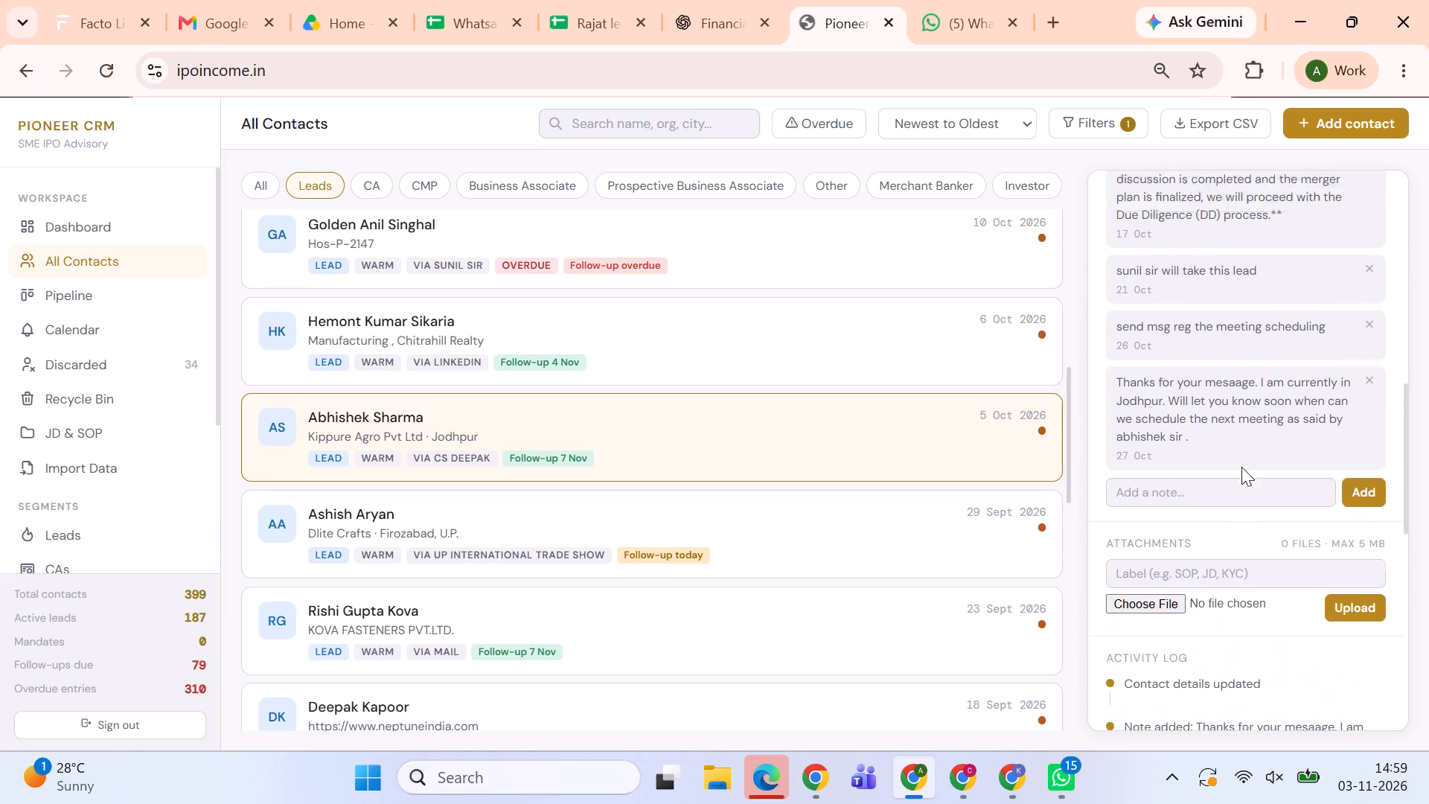
scroll(1241, 467, up, 4)
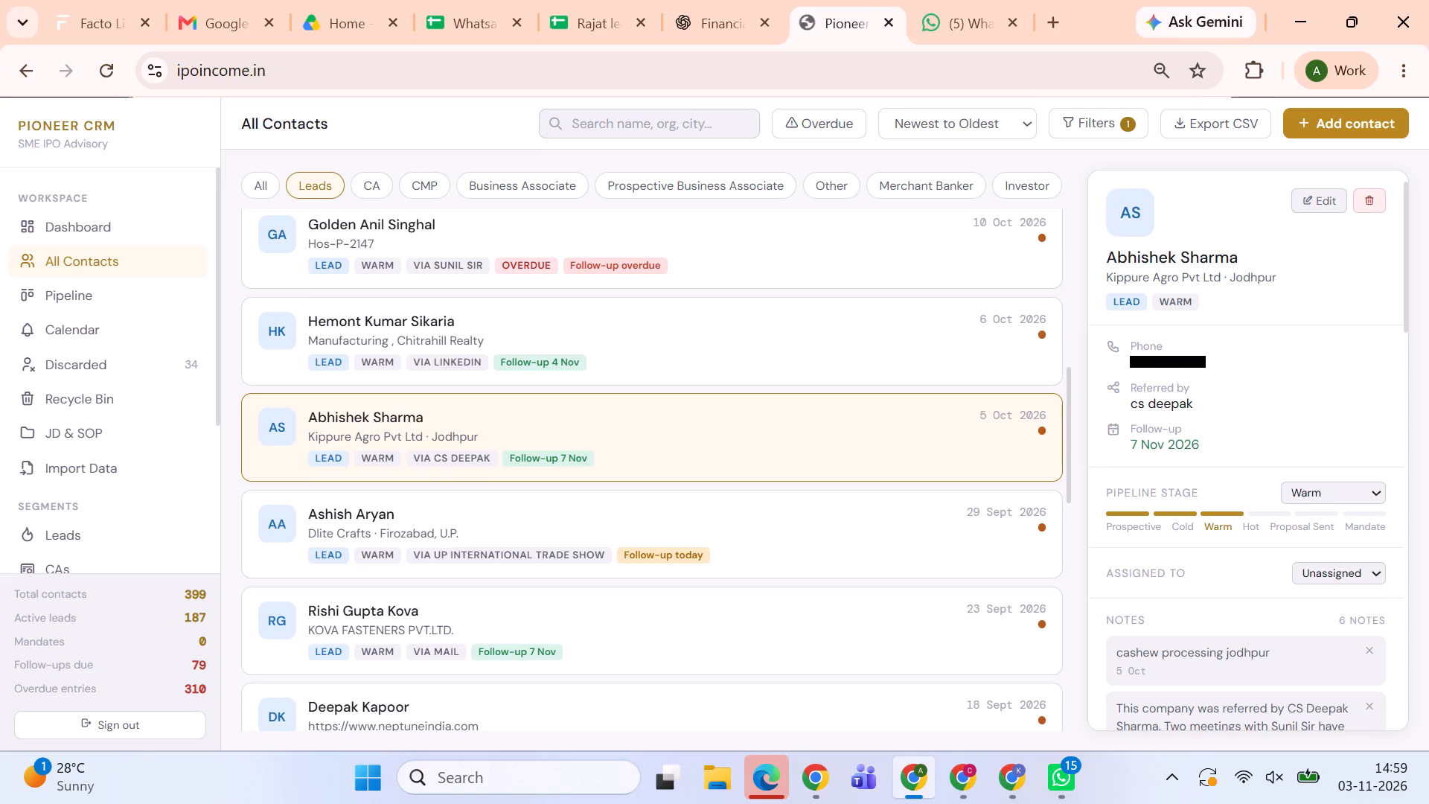
Select the phone number in the Kippure Agro Pvt Ltd lead's contact details.
drag(1130, 352, 1210, 362)
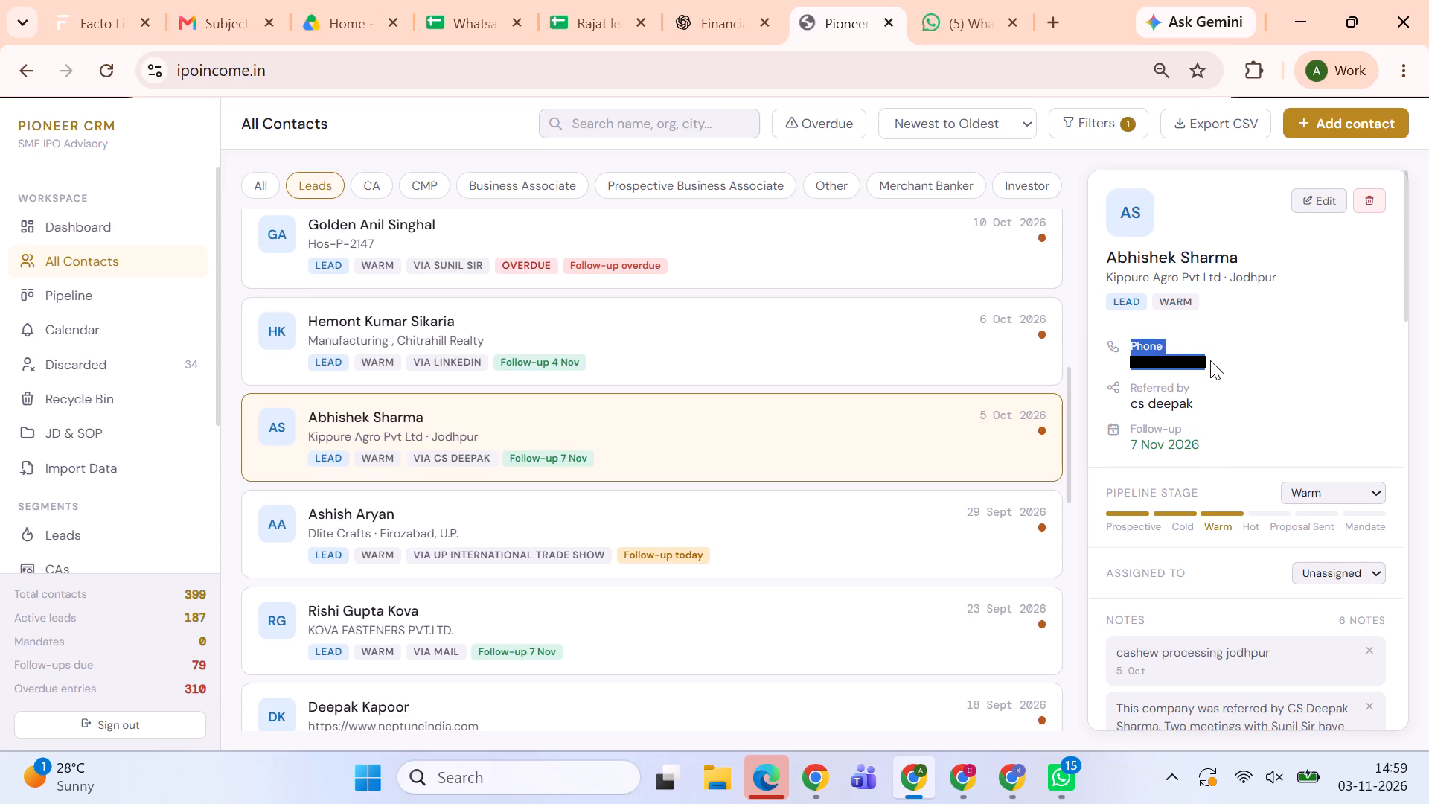
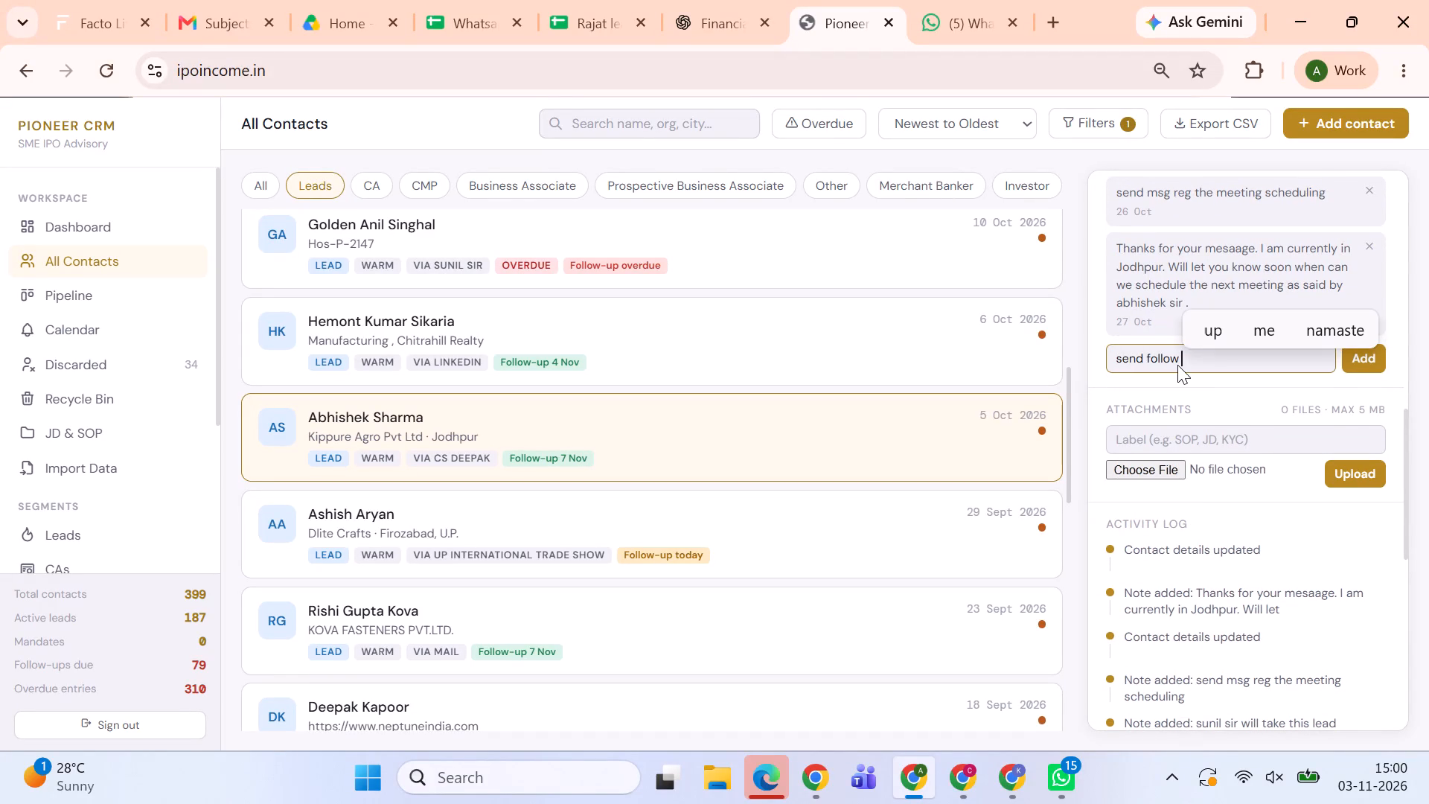
Complete the new note on the Kippure Agro Pvt Ltd lead so it reads "send follow up msg reg the meeting".
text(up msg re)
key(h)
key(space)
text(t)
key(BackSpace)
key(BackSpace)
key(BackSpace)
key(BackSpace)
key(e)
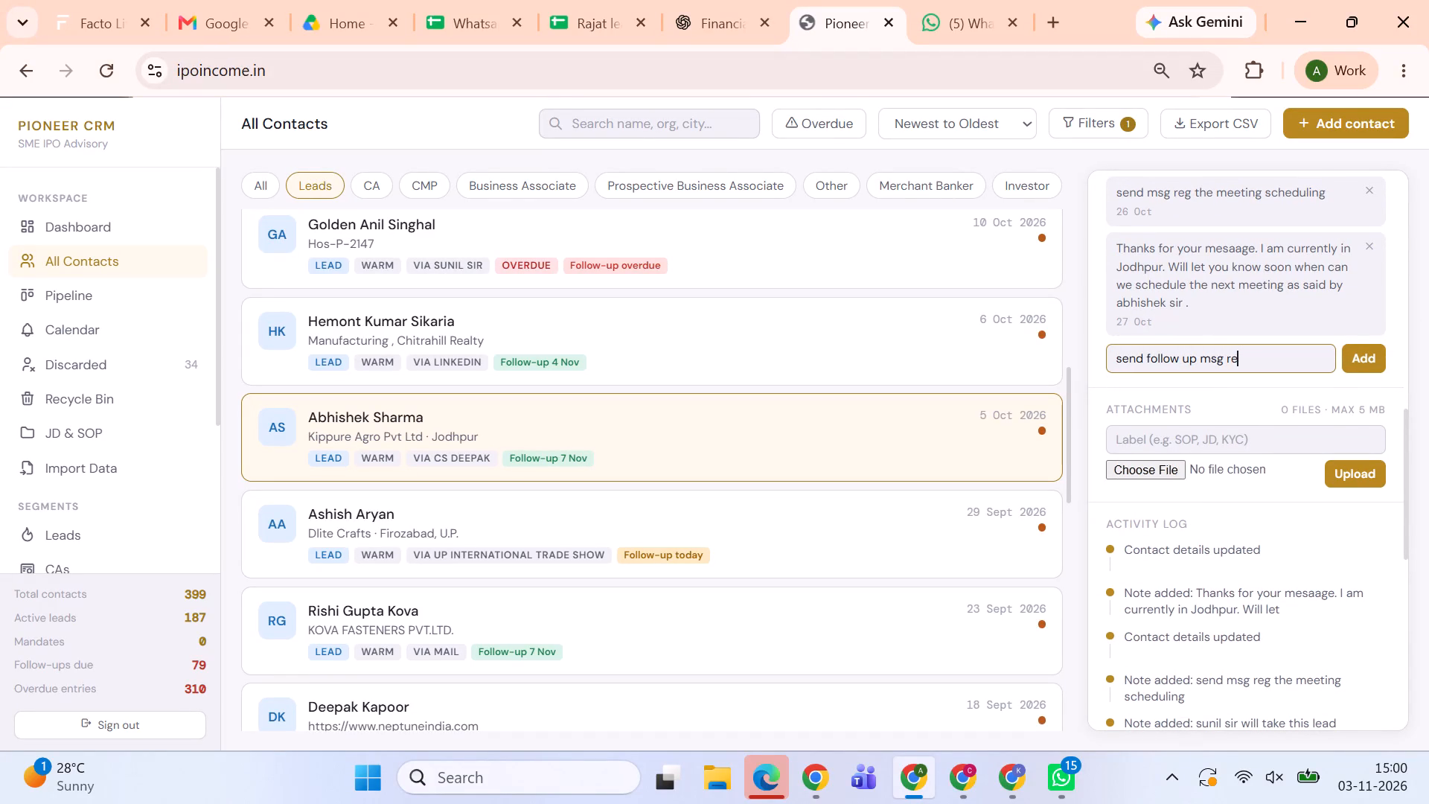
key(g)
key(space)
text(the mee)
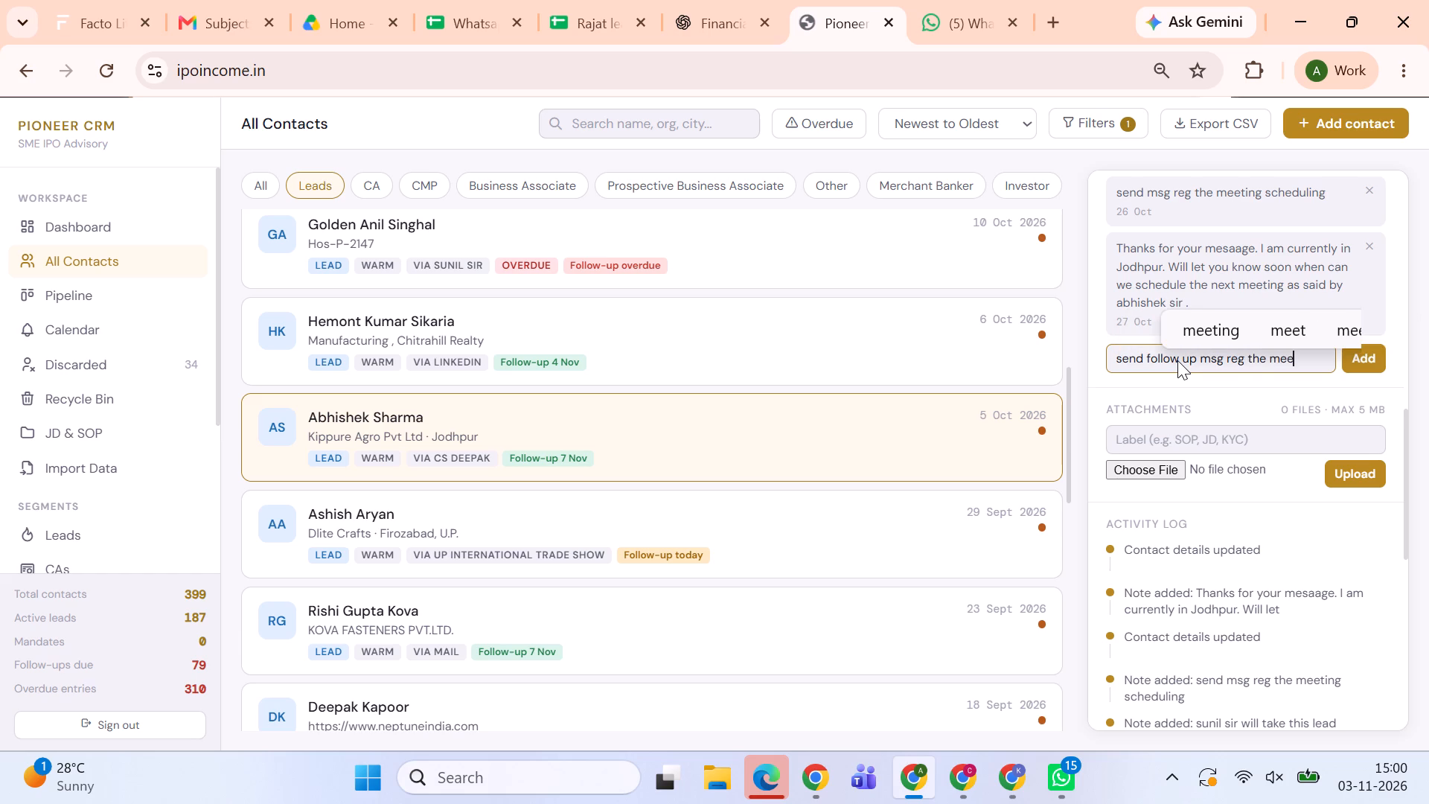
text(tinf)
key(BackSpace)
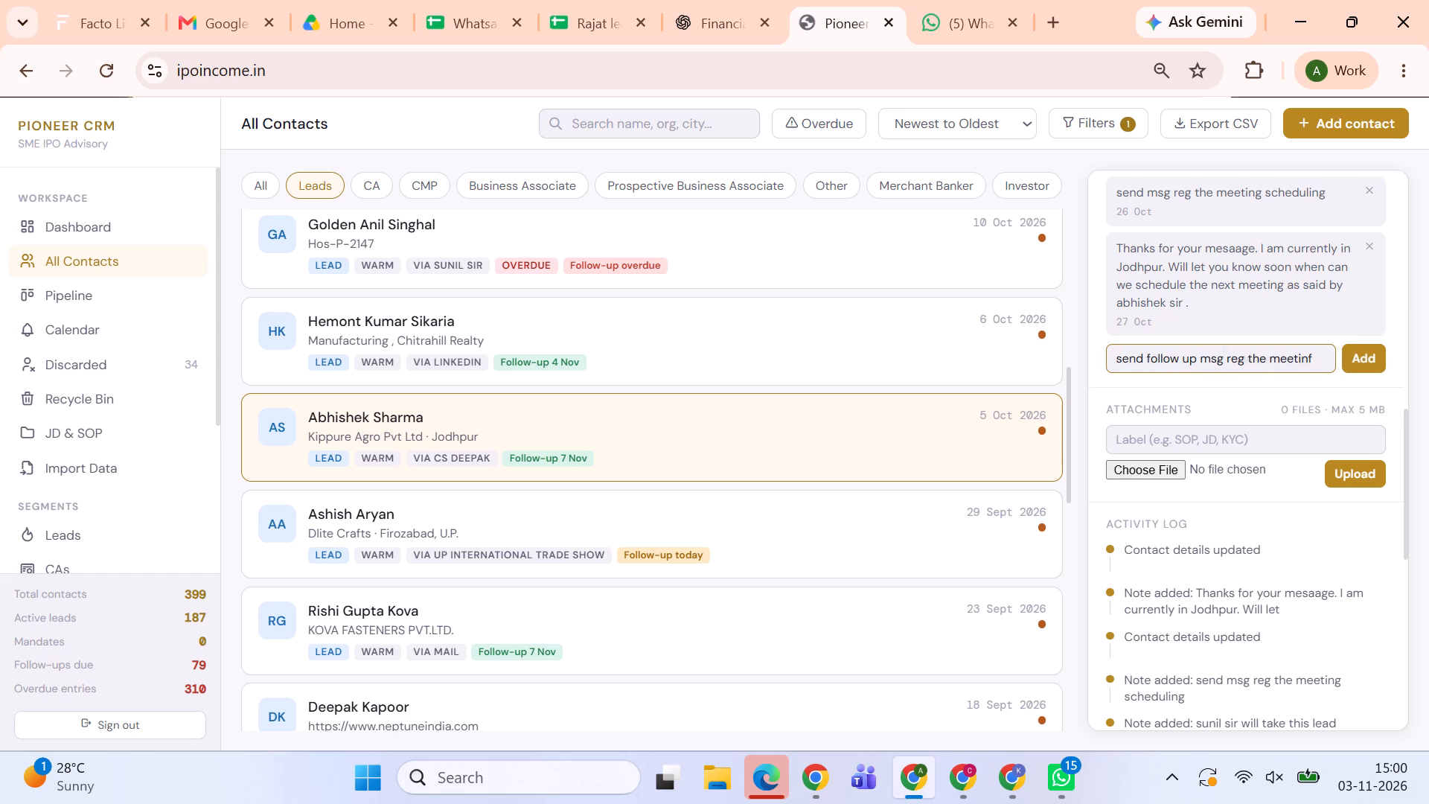
Finish and add the note "send follow up msg reg the meeting schediule" to the Kippure Agro Pvt Ltd lead.
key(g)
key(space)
text(schediule)
key(space)
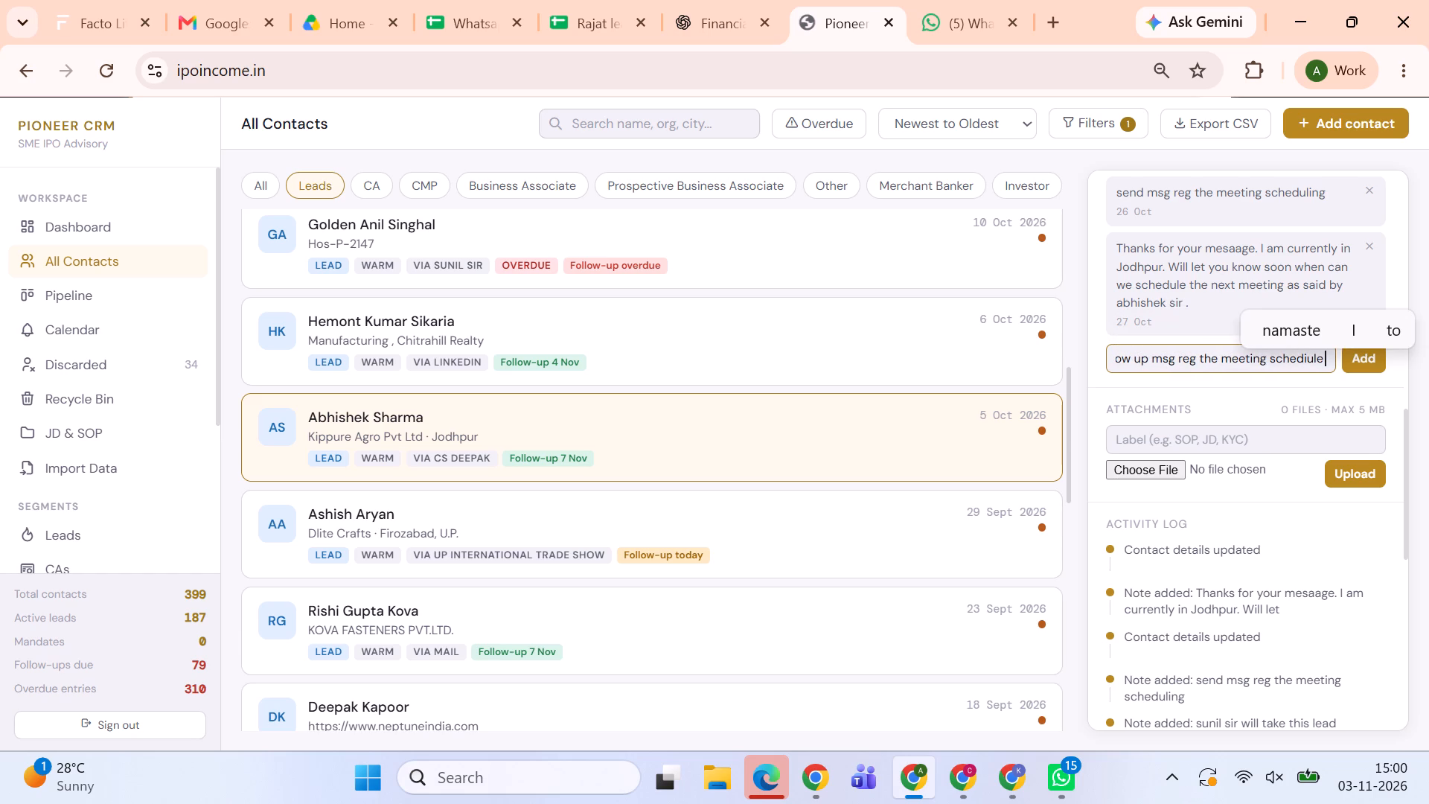
click(1206, 389)
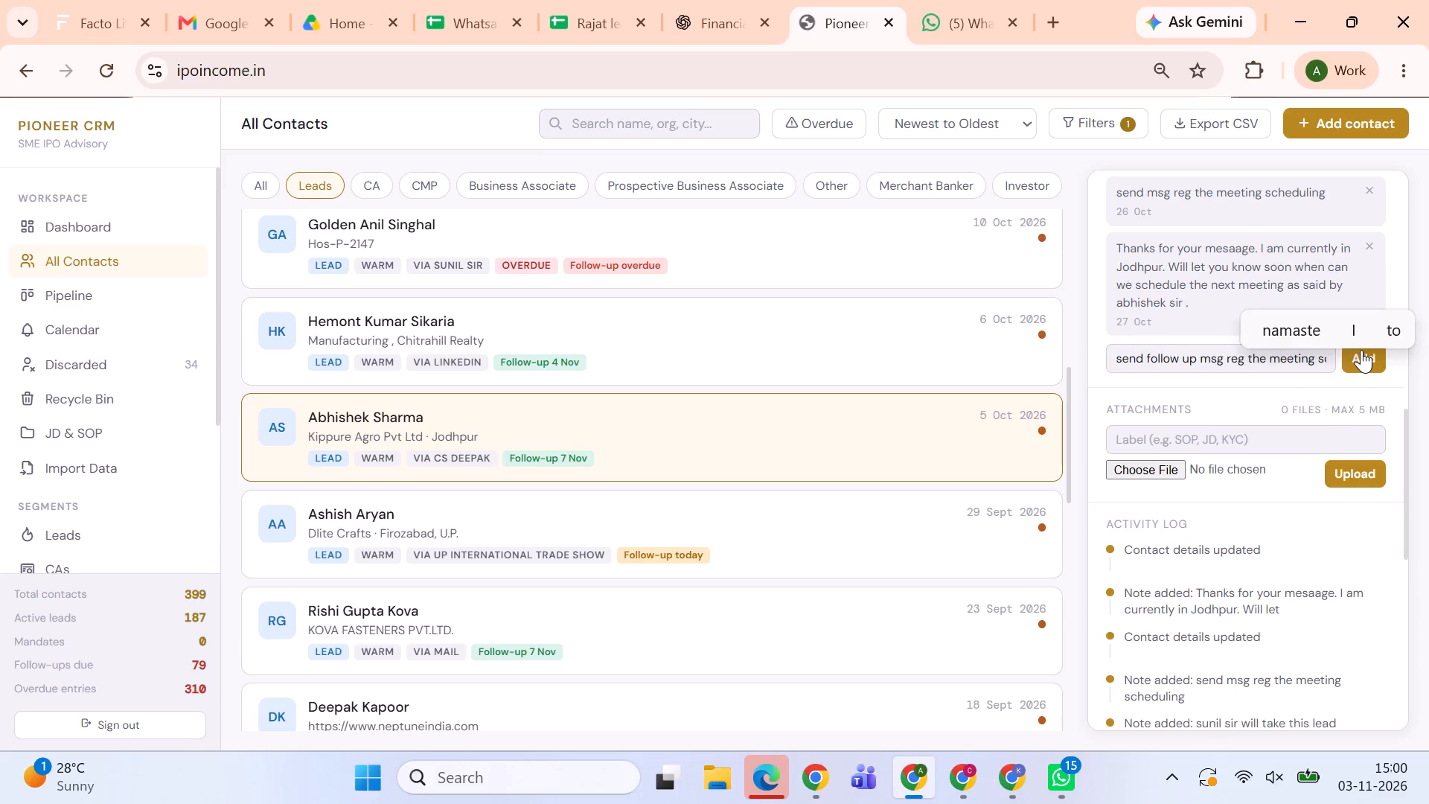
click(1361, 350)
Open the Chitrahill Realty warm lead, dated 6 Oct 2026, to review its details and notes.
scroll(1241, 325, up, 3)
click(886, 357)
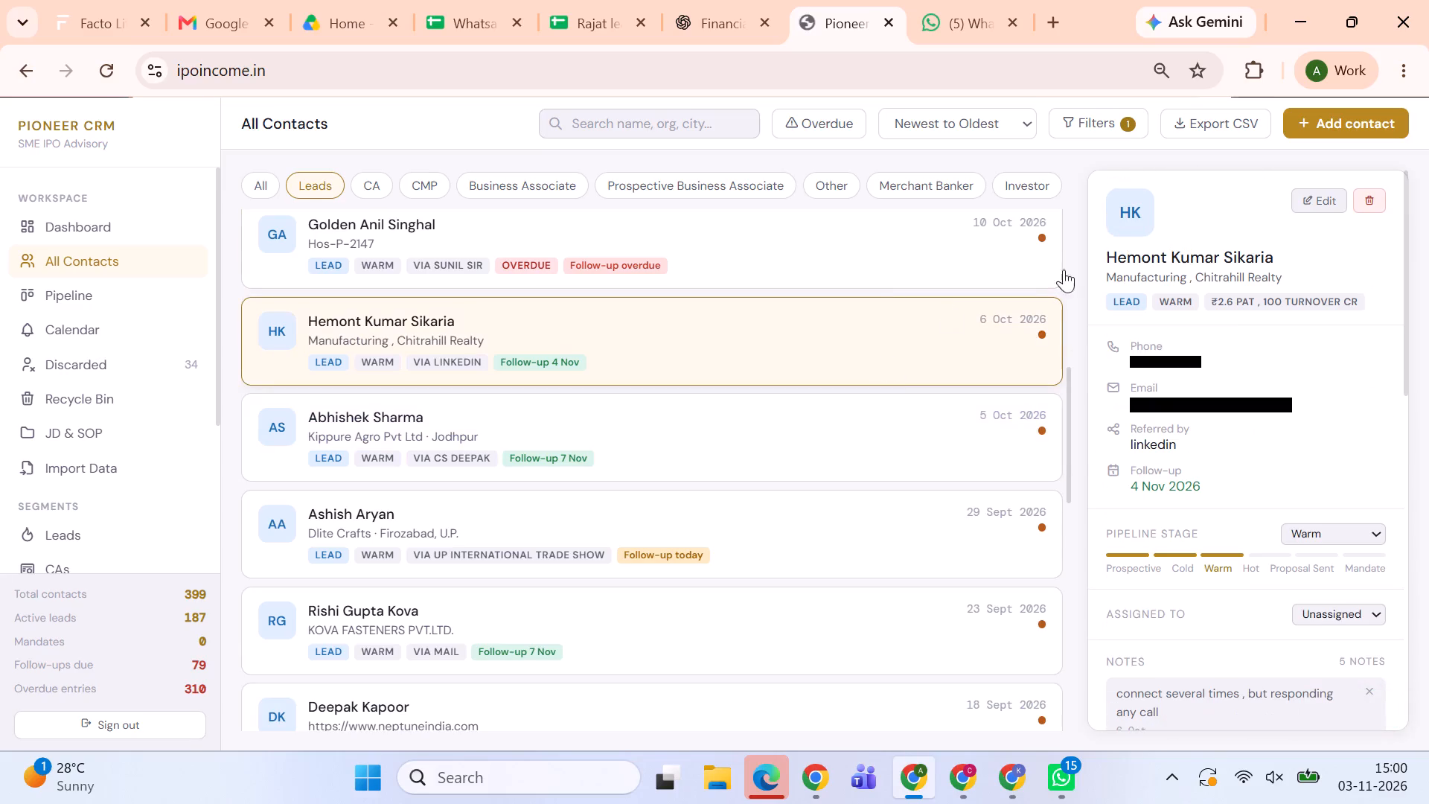
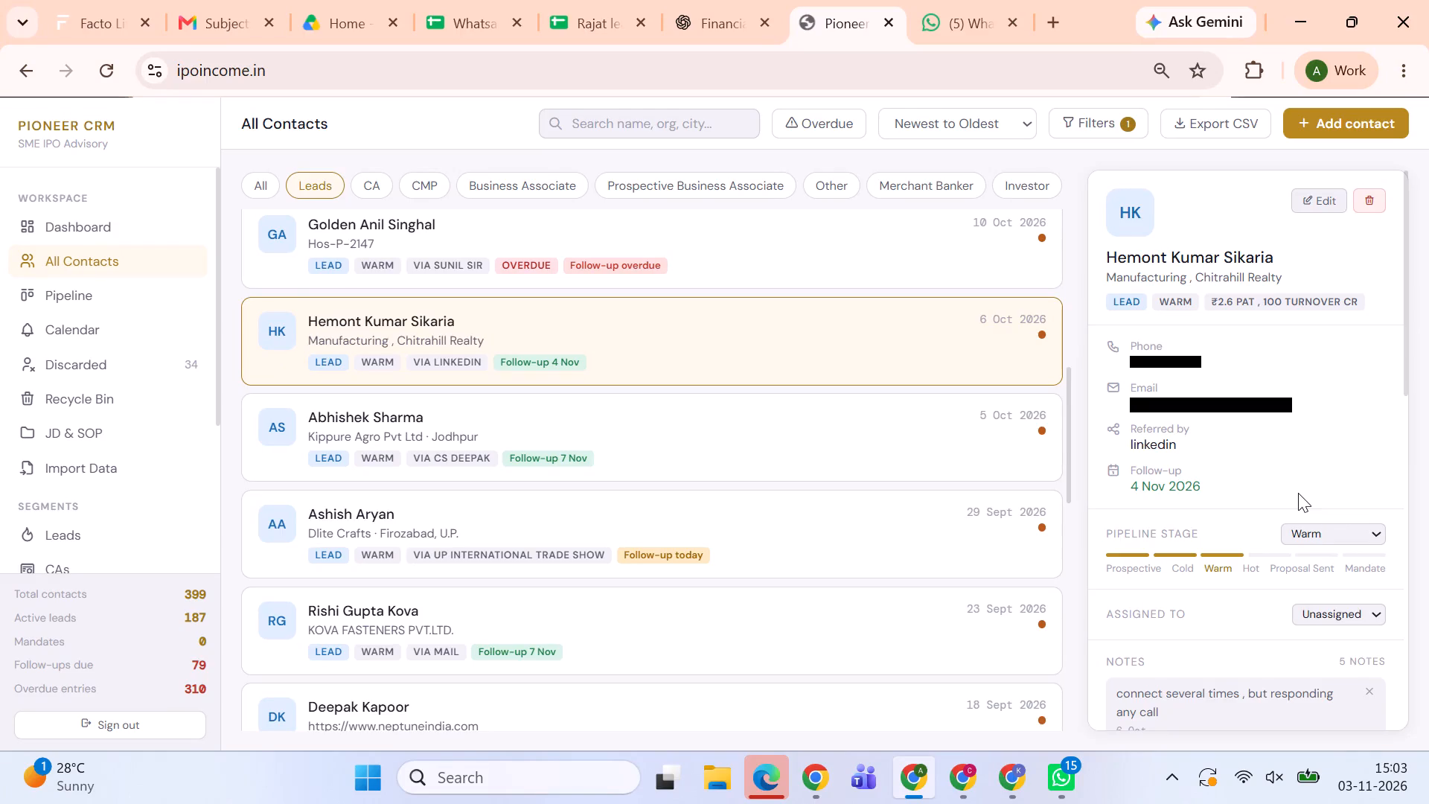
Add the note "not ans my call , need to connect again" to the Chitrahill Realty lead.
scroll(1298, 493, down, 2)
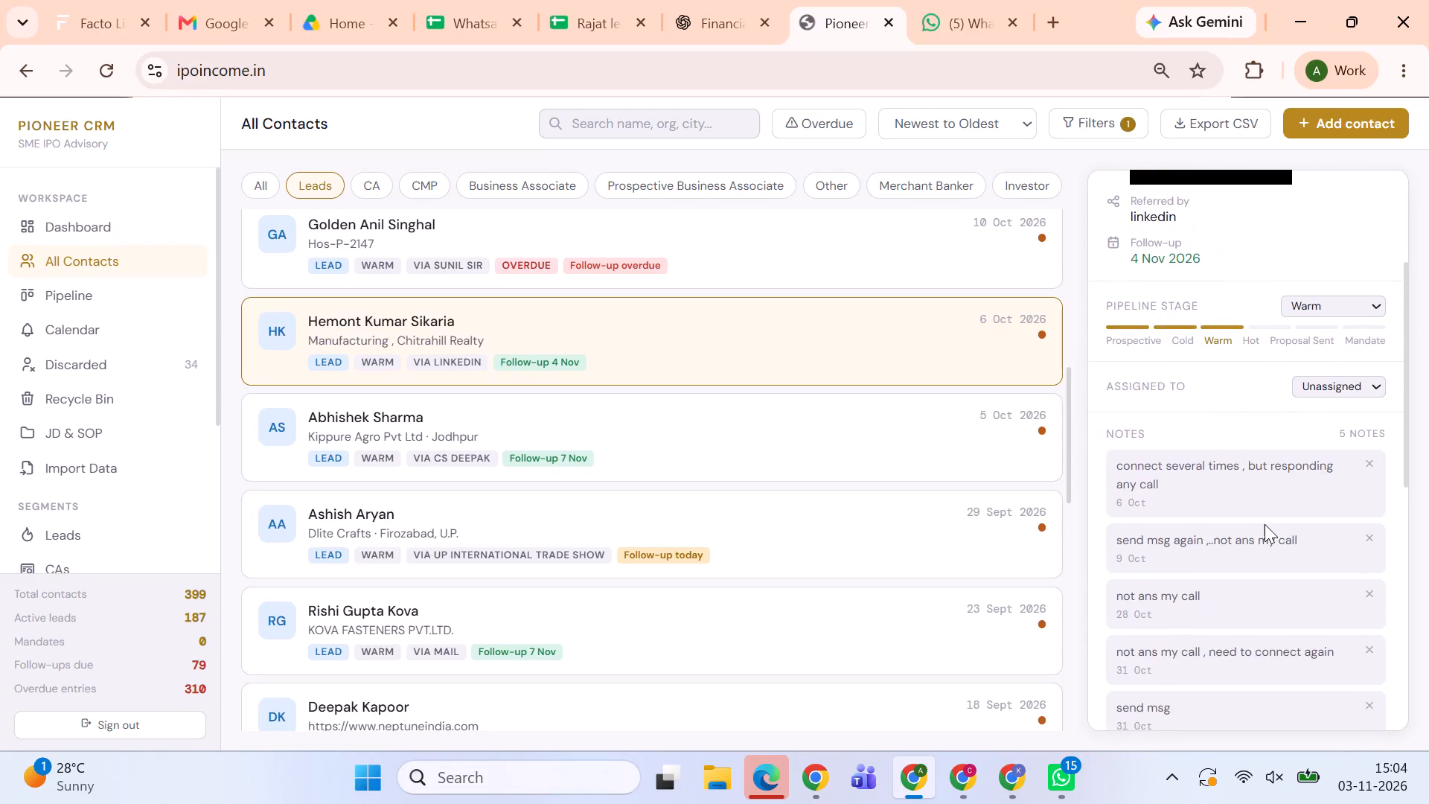
scroll(1265, 524, down, 1)
click(1235, 668)
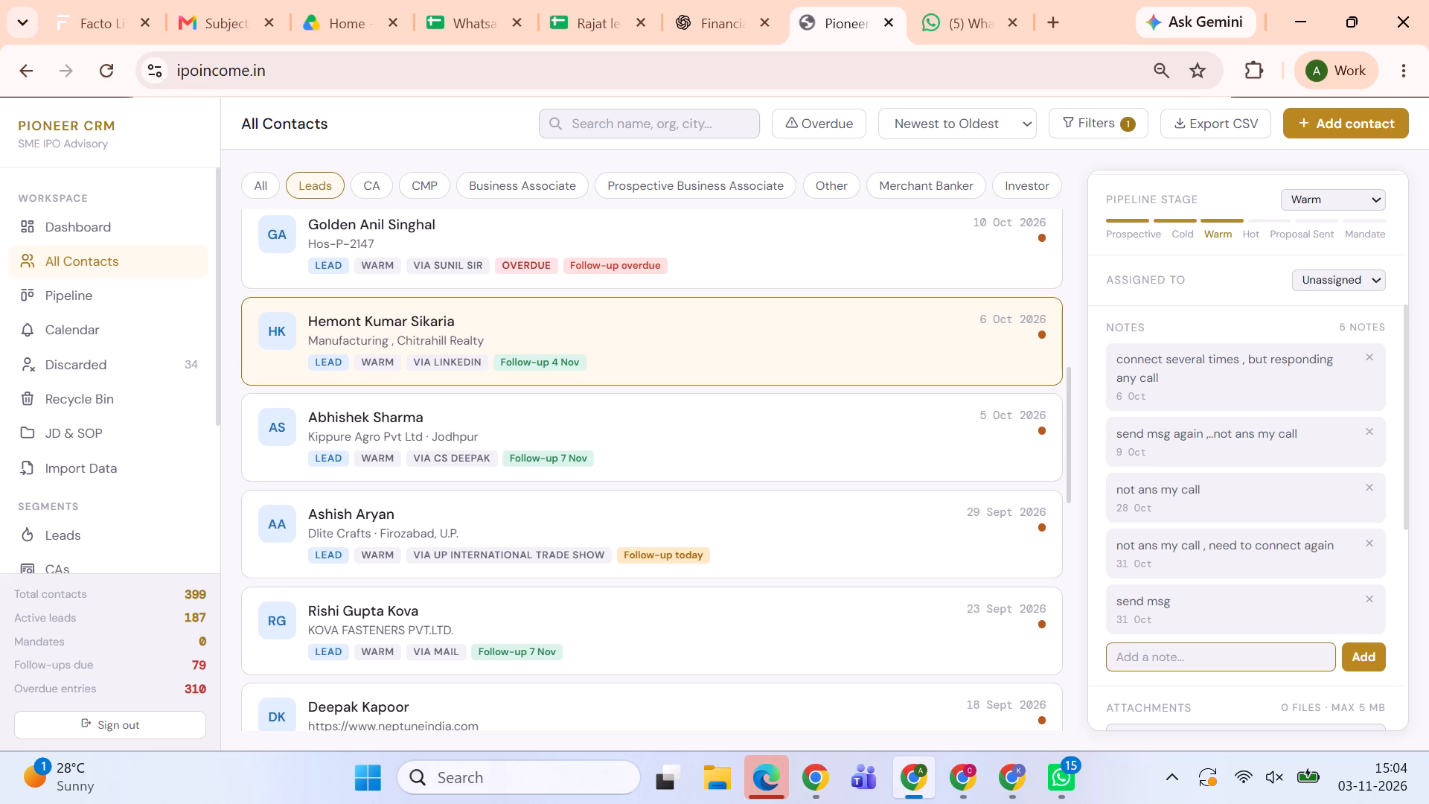
text(not ans my call ,)
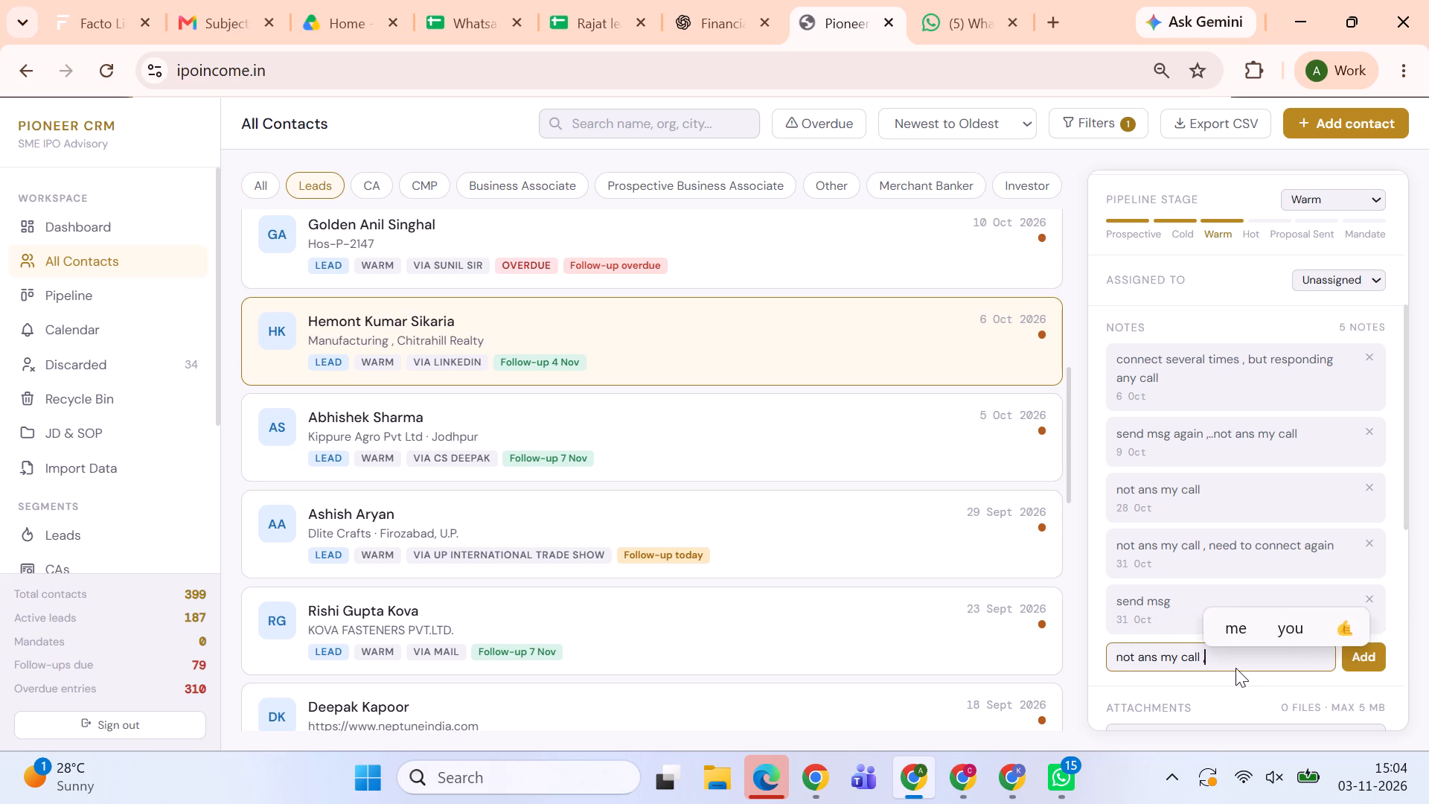
key(space)
text(need to)
key(space)
text(conect)
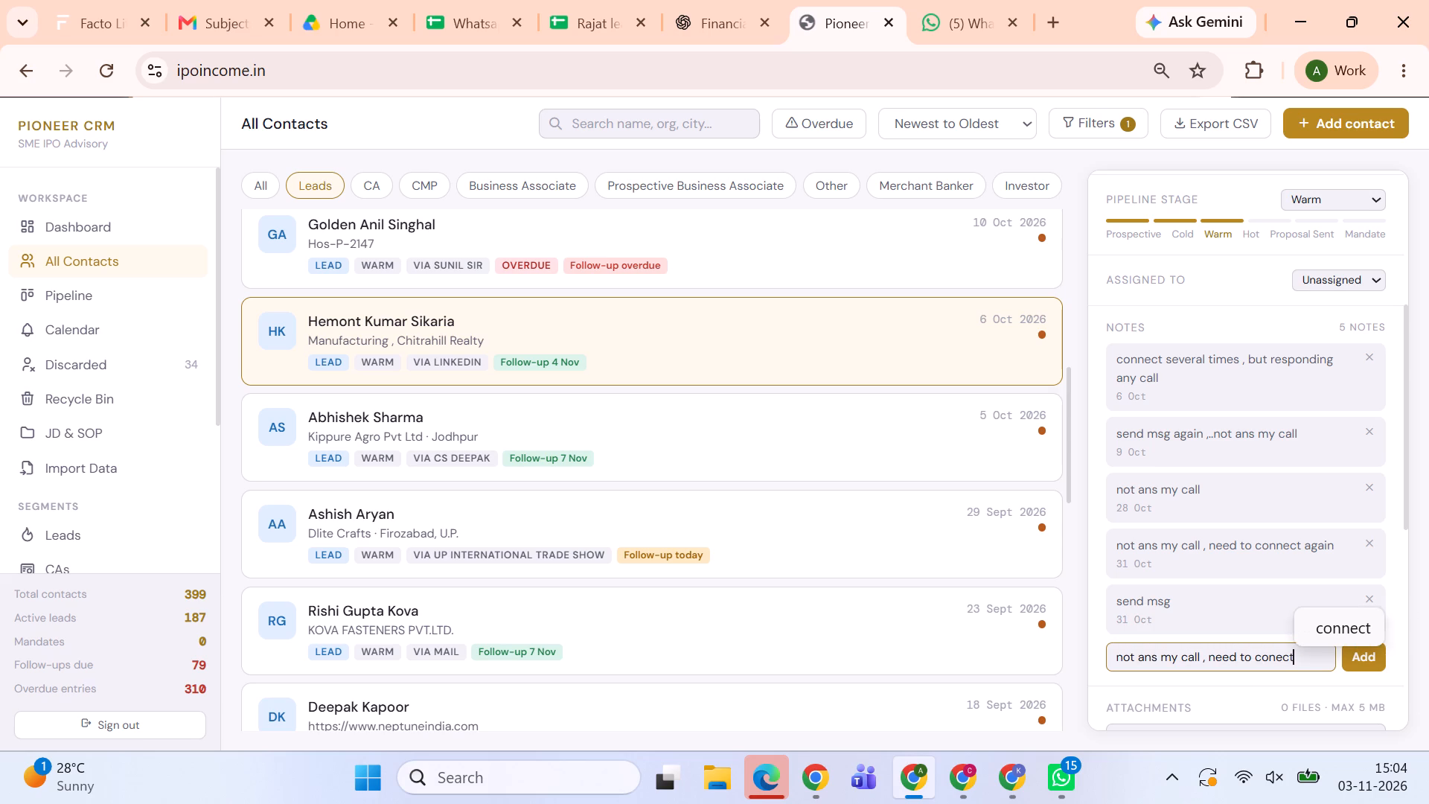
key(BackSpace)
key(BackSpace)
key(BackSpace)
text(nect again)
key(space)
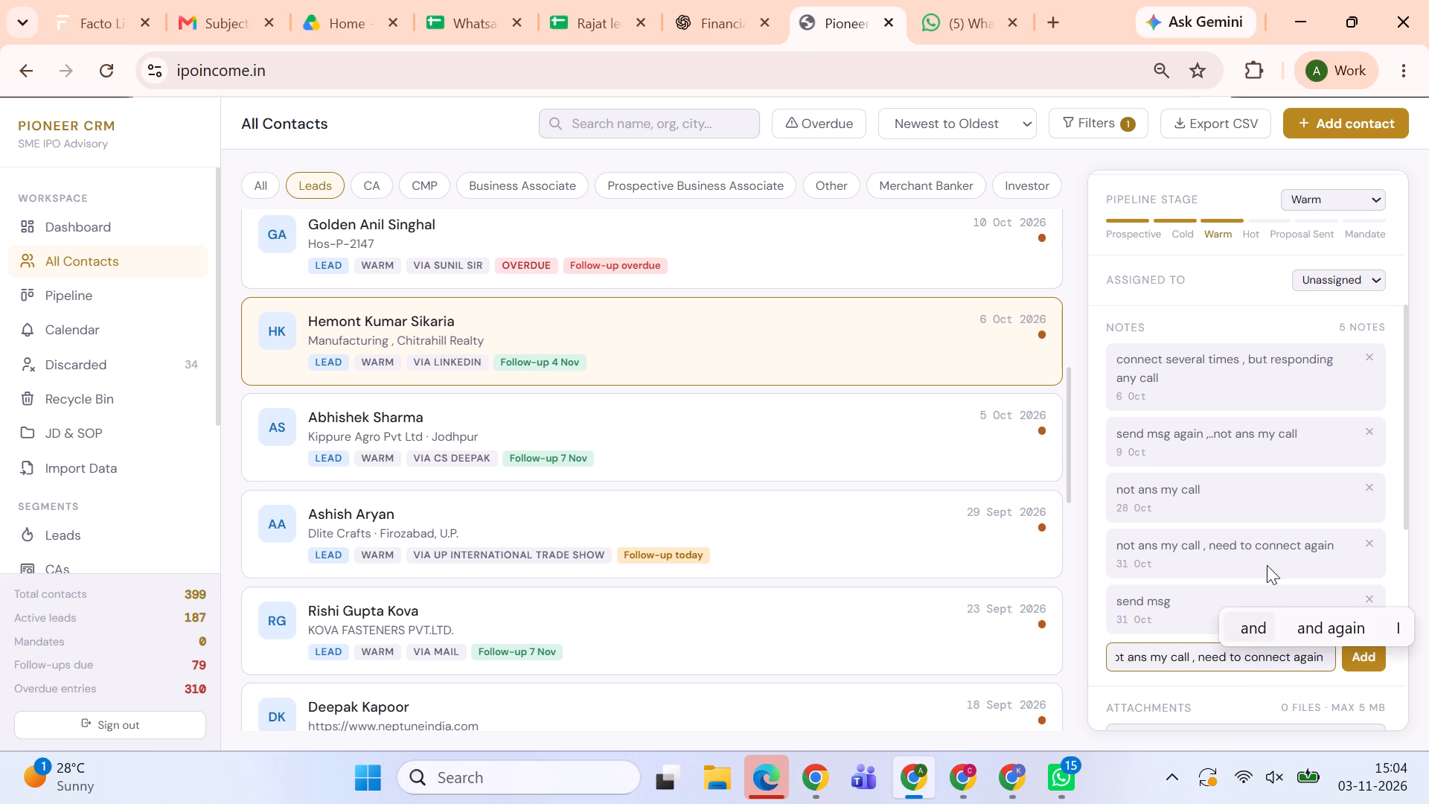
click(1247, 581)
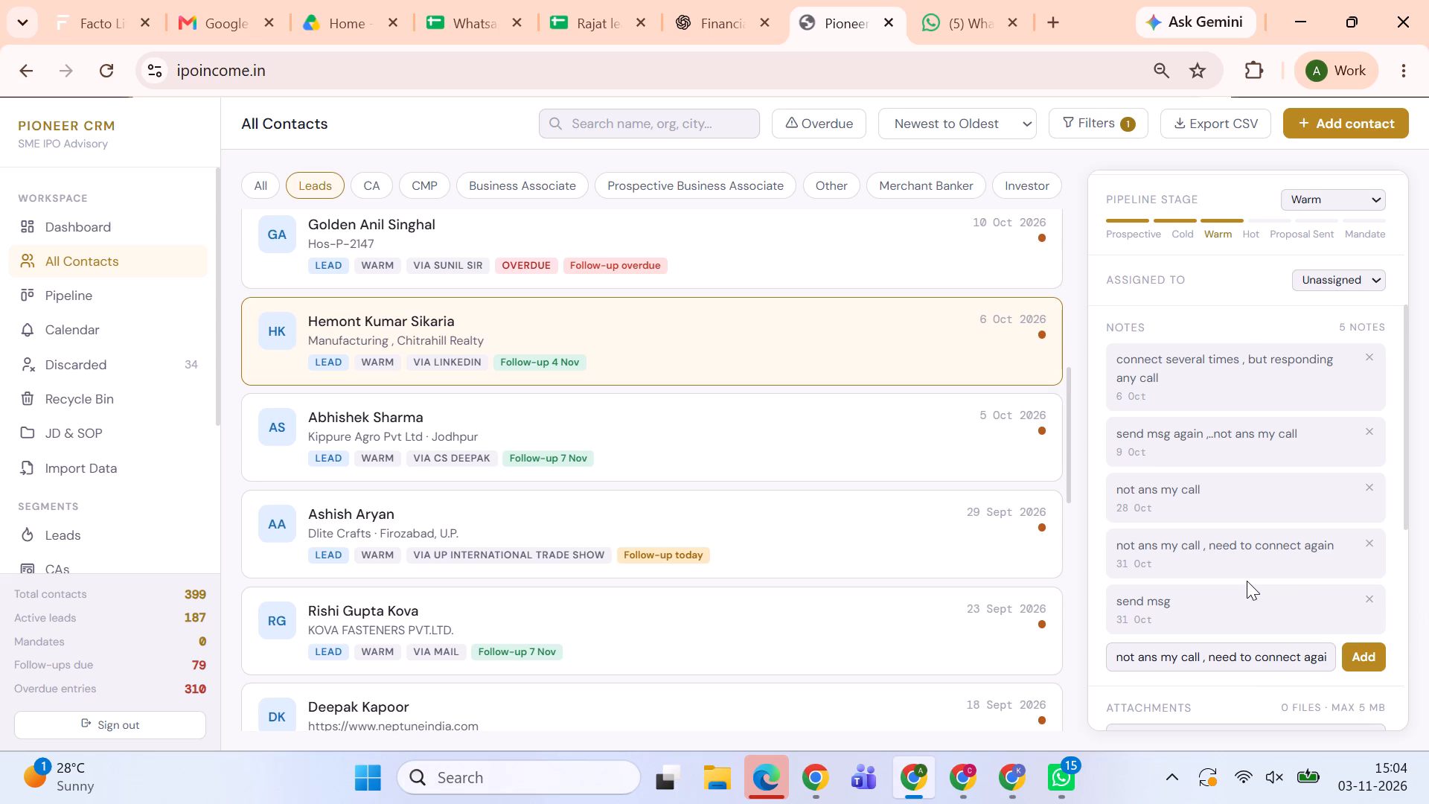
scroll(1307, 657, left, 1)
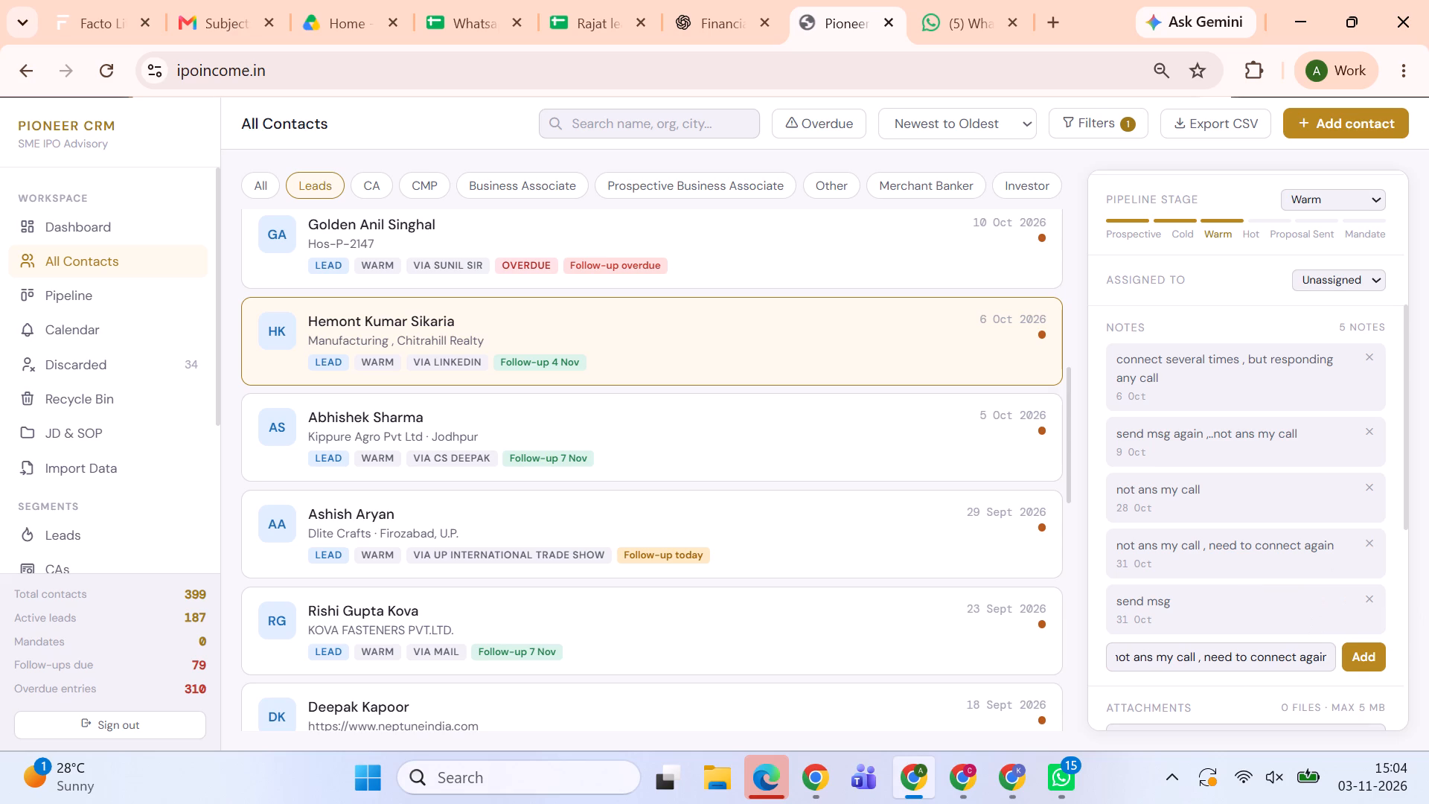
scroll(1307, 657, left, 1)
click(1365, 654)
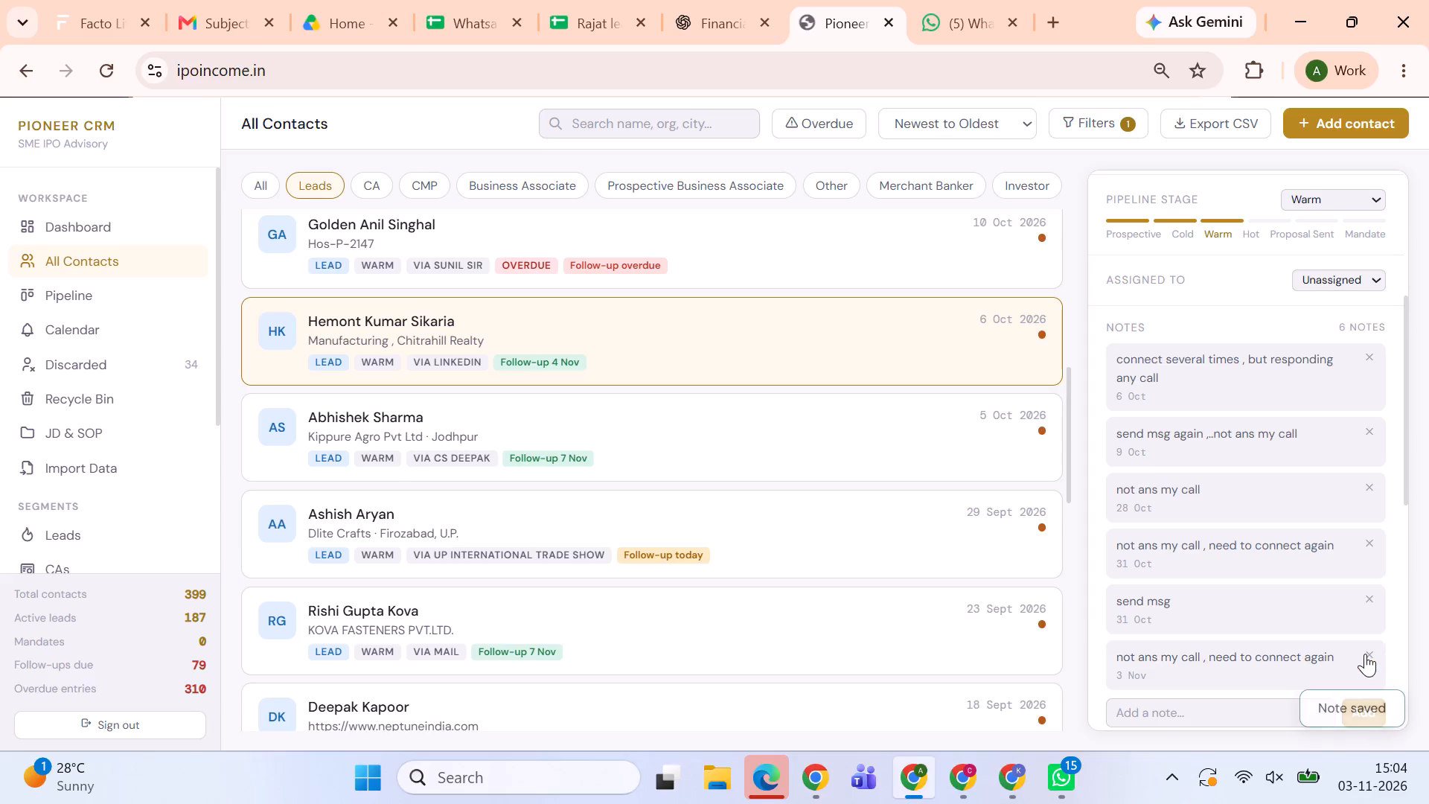
scroll(1268, 665, down, 1)
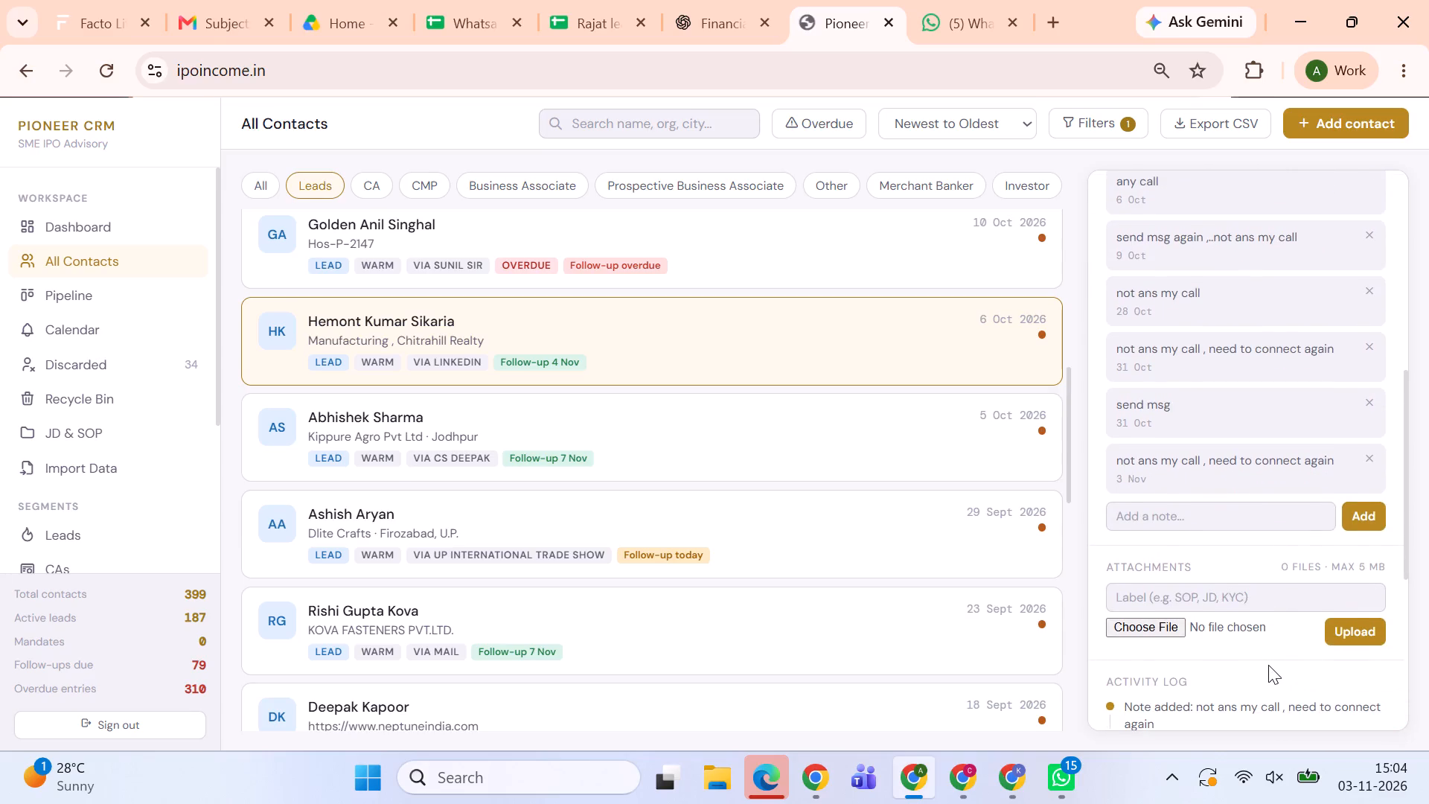
Open the Trustlenders Capital Pvt Ltd warm lead, dated 15 Oct 2026, to review its existing notes.
scroll(918, 325, up, 1)
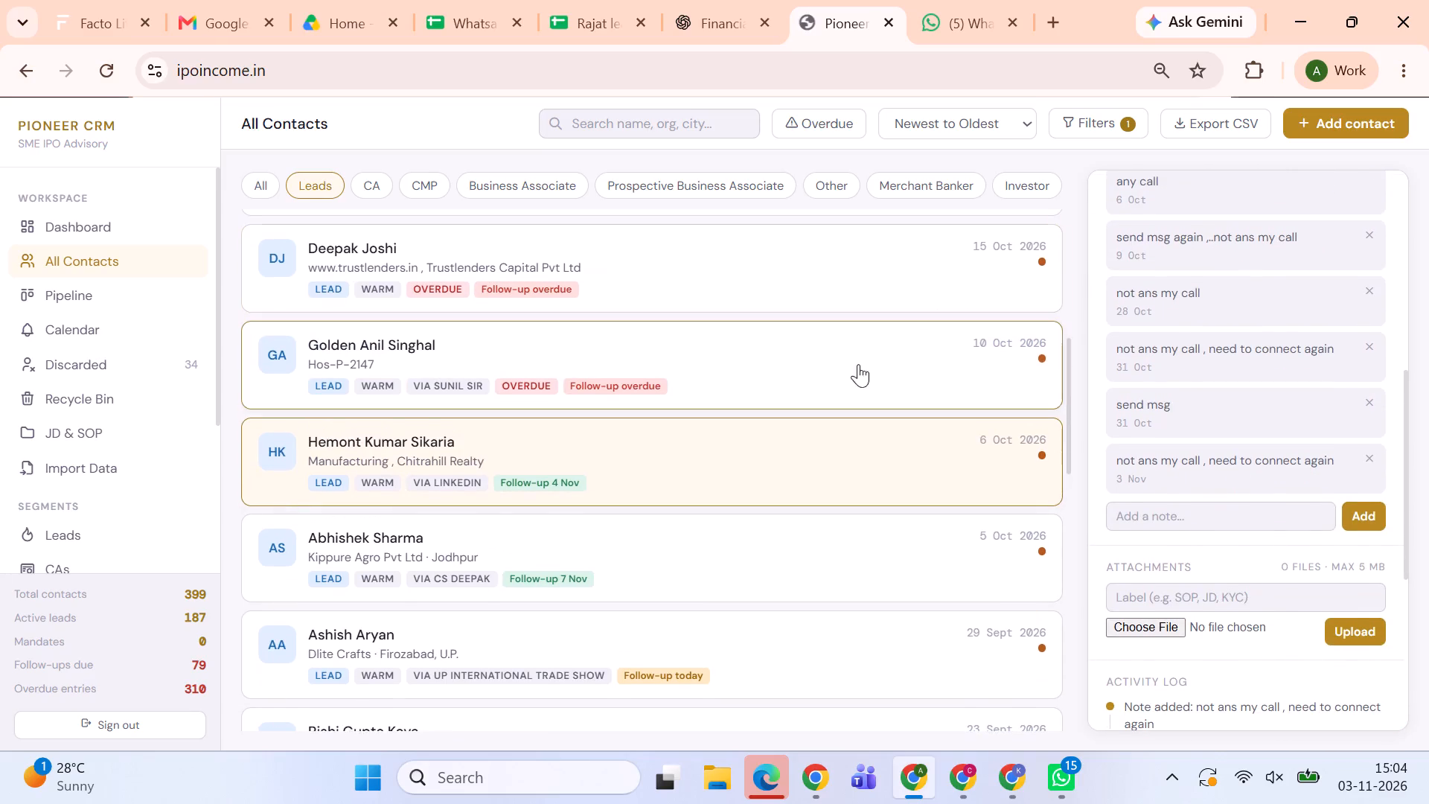
click(848, 369)
click(827, 287)
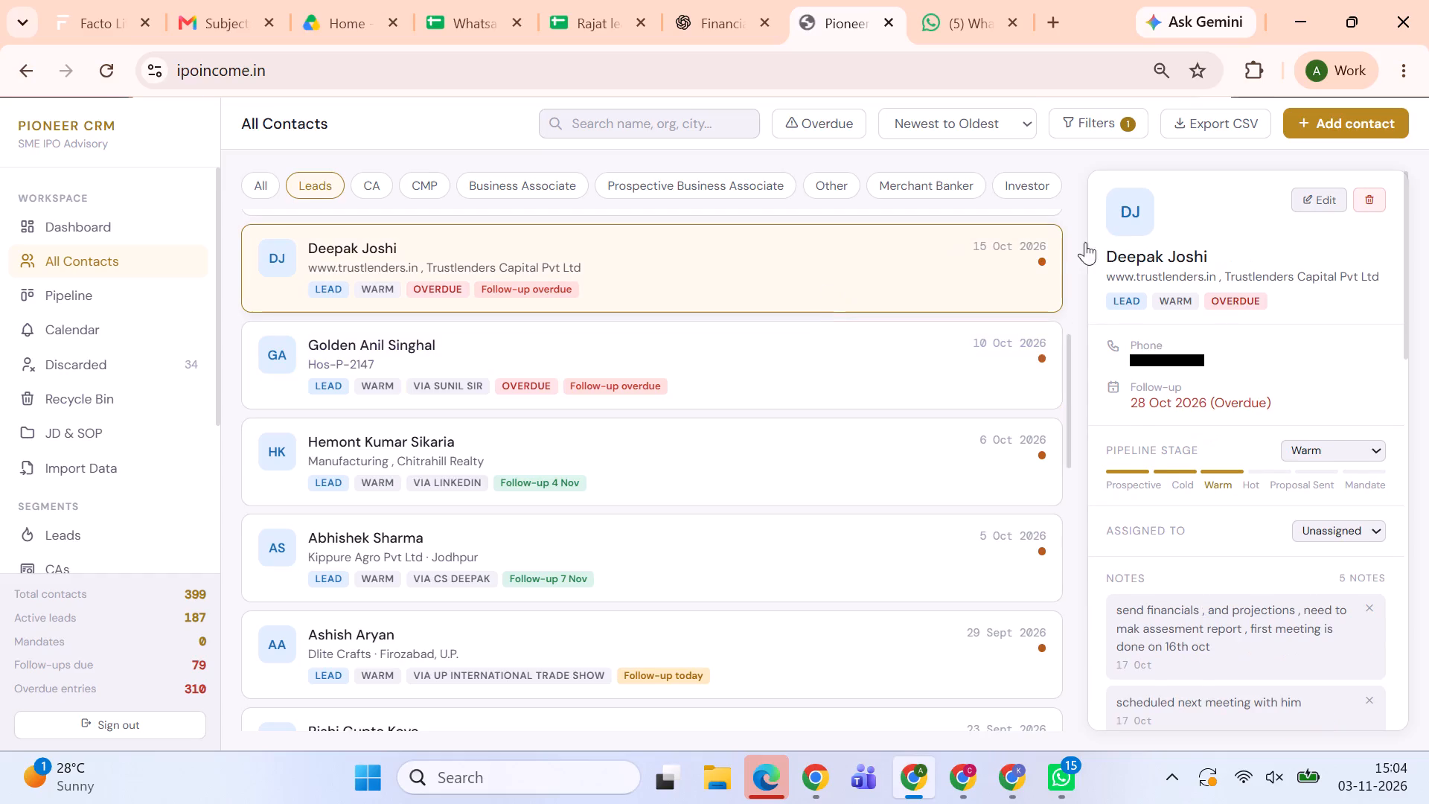
scroll(1221, 379, down, 2)
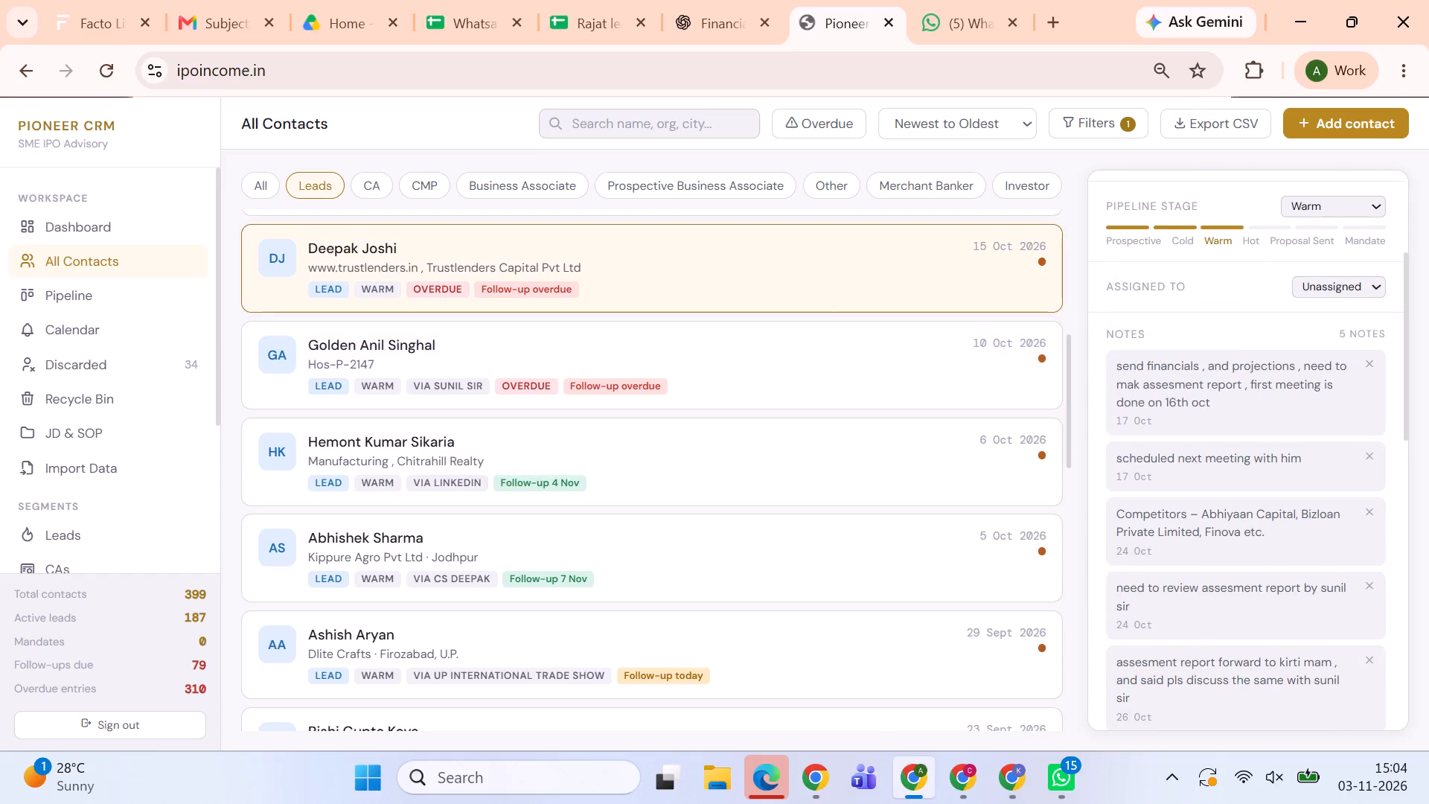
Review the notes and attachments of the Trustlenders Capital Pvt Ltd lead.
scroll(1248, 527, down, 2)
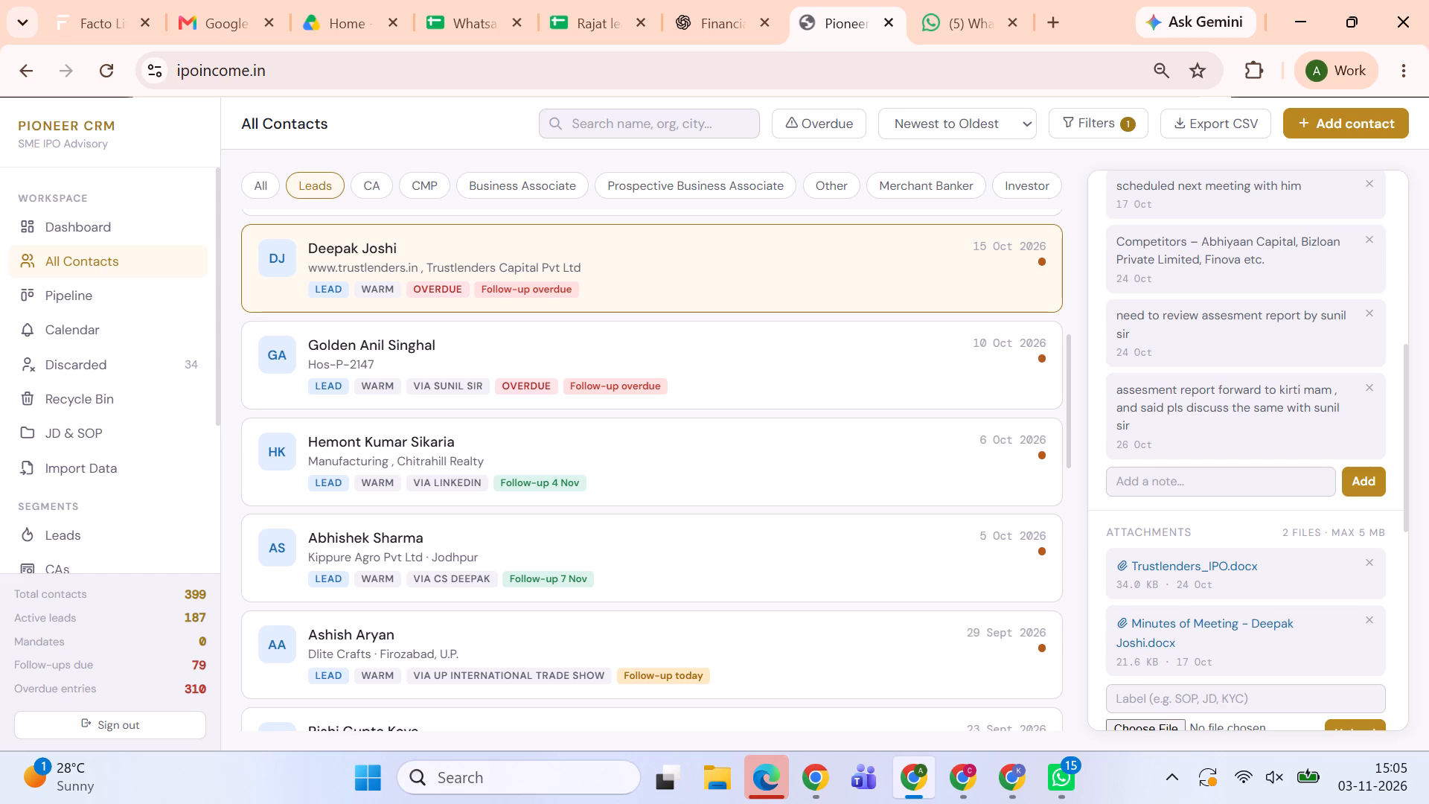
scroll(1172, 482, up, 1)
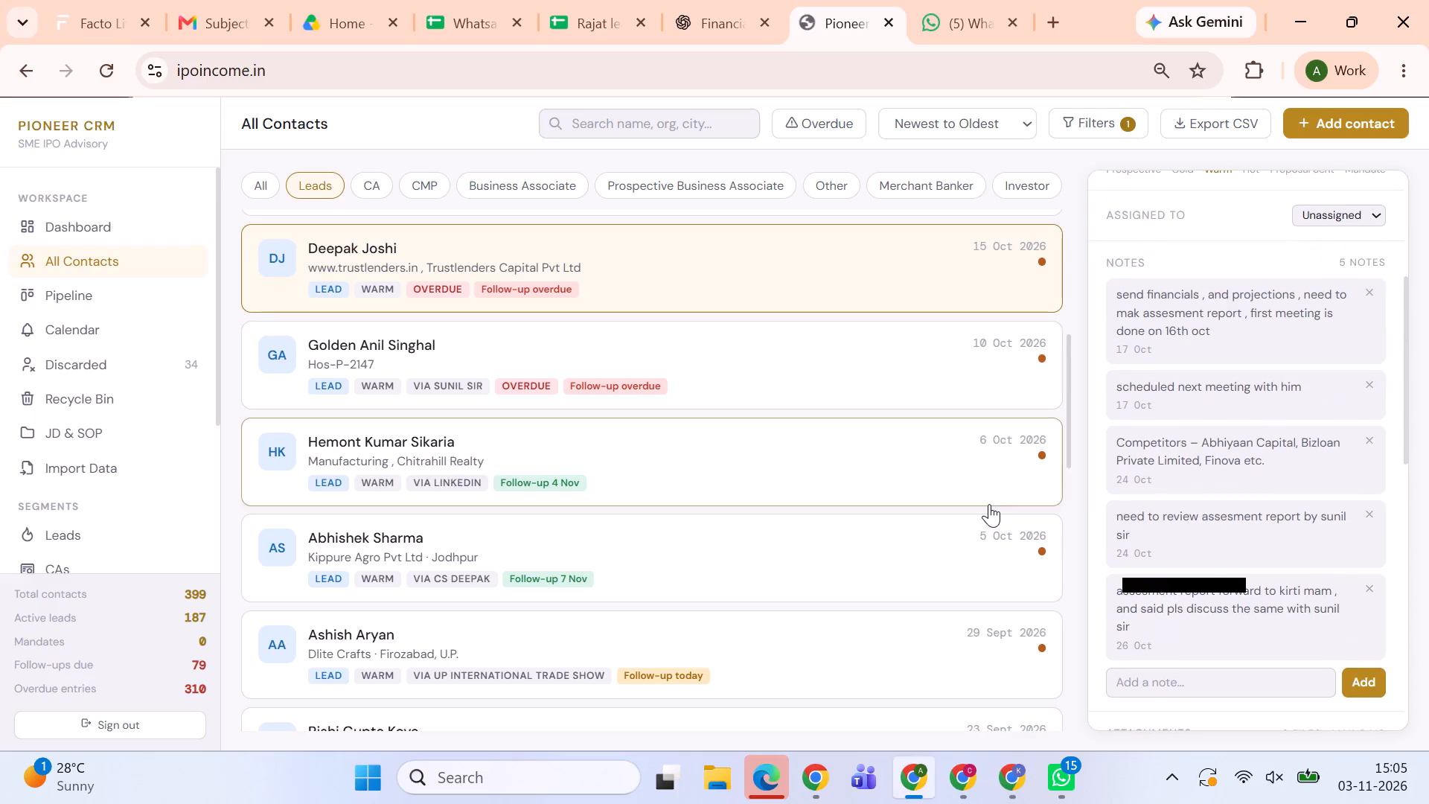
Check the polyplast pvt ltd, Lkhani Group (Ekta footwear) and Elgin Electronis Client warm leads one after another.
scroll(989, 504, up, 2)
scroll(989, 504, down, 1)
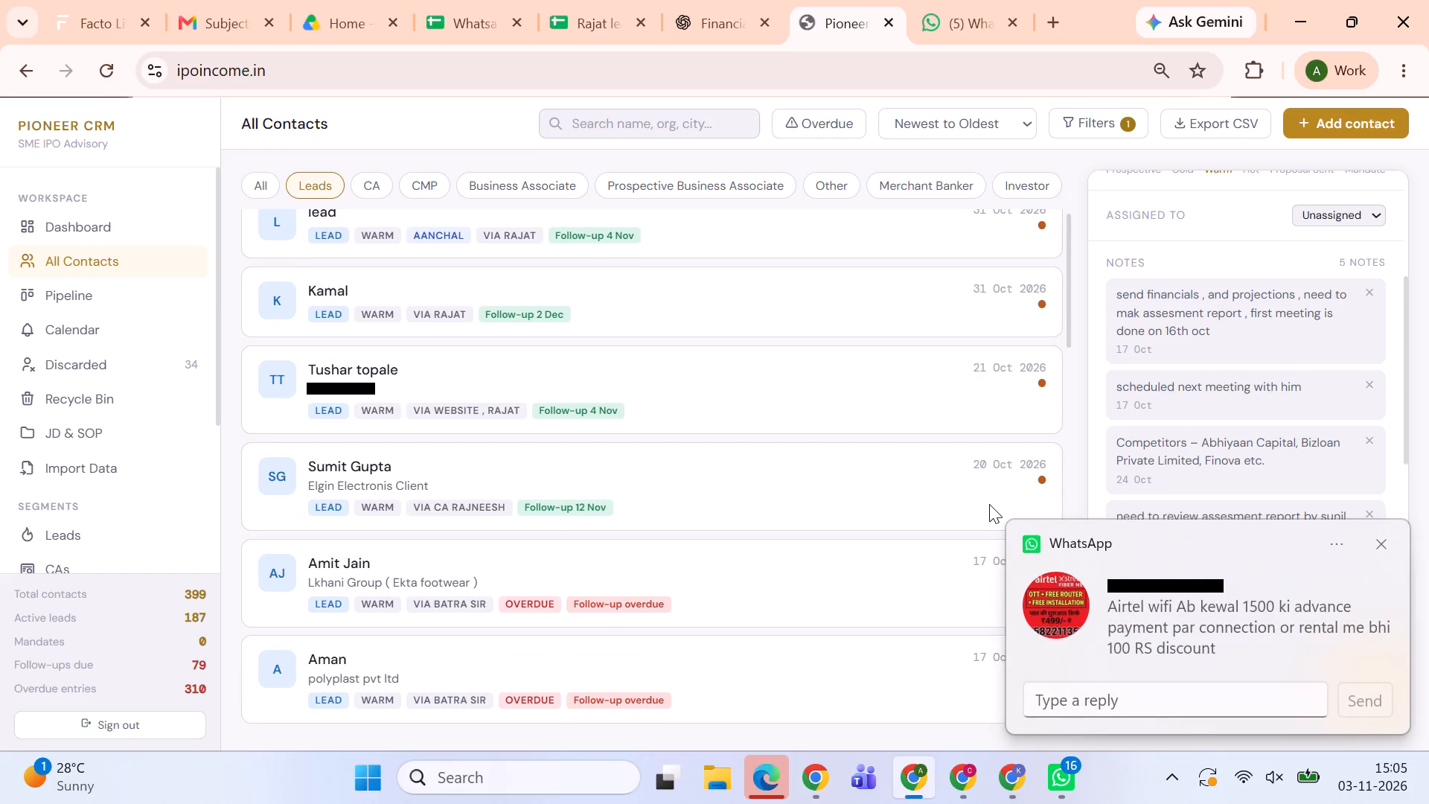
click(1381, 544)
scroll(853, 601, down, 2)
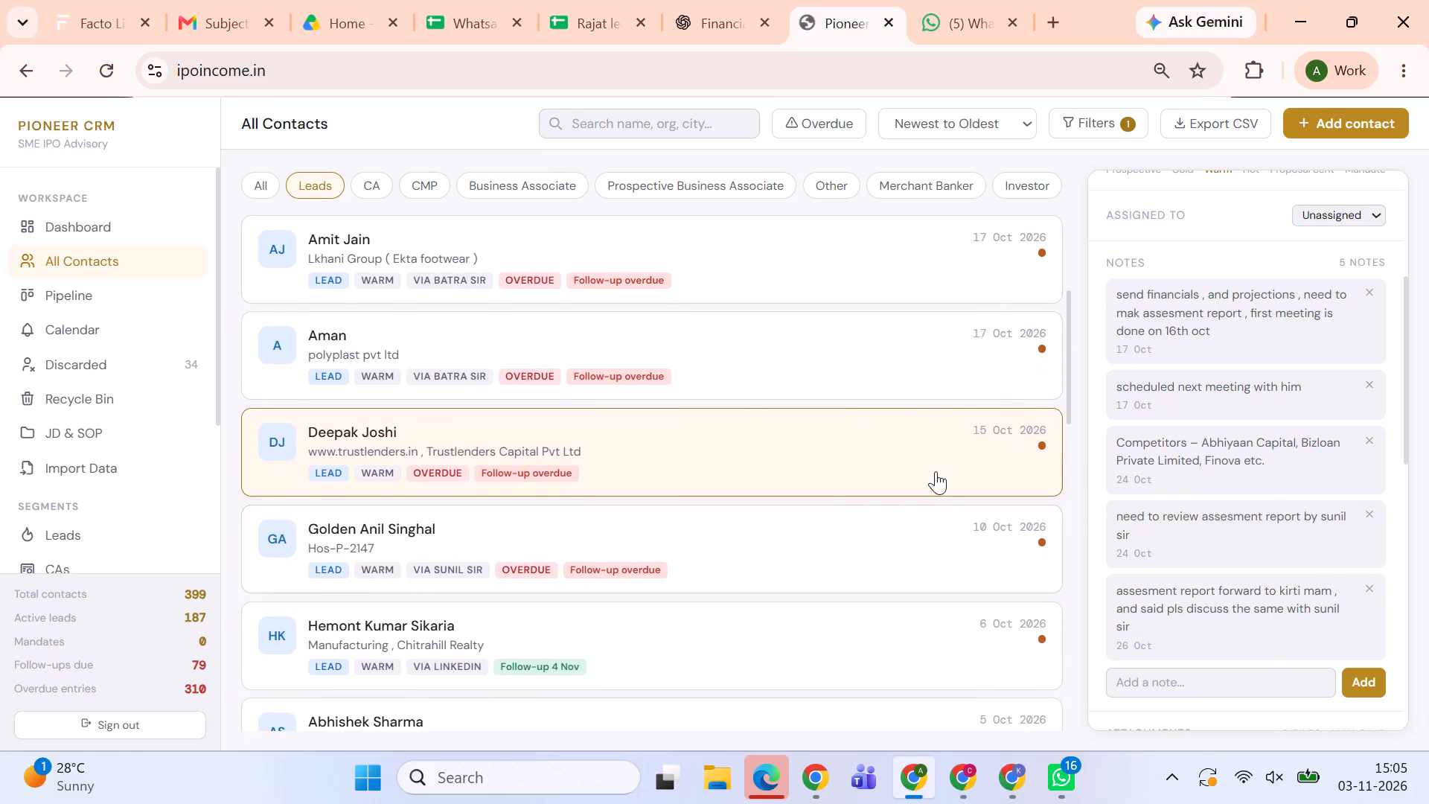
scroll(936, 471, up, 1)
click(965, 401)
click(890, 323)
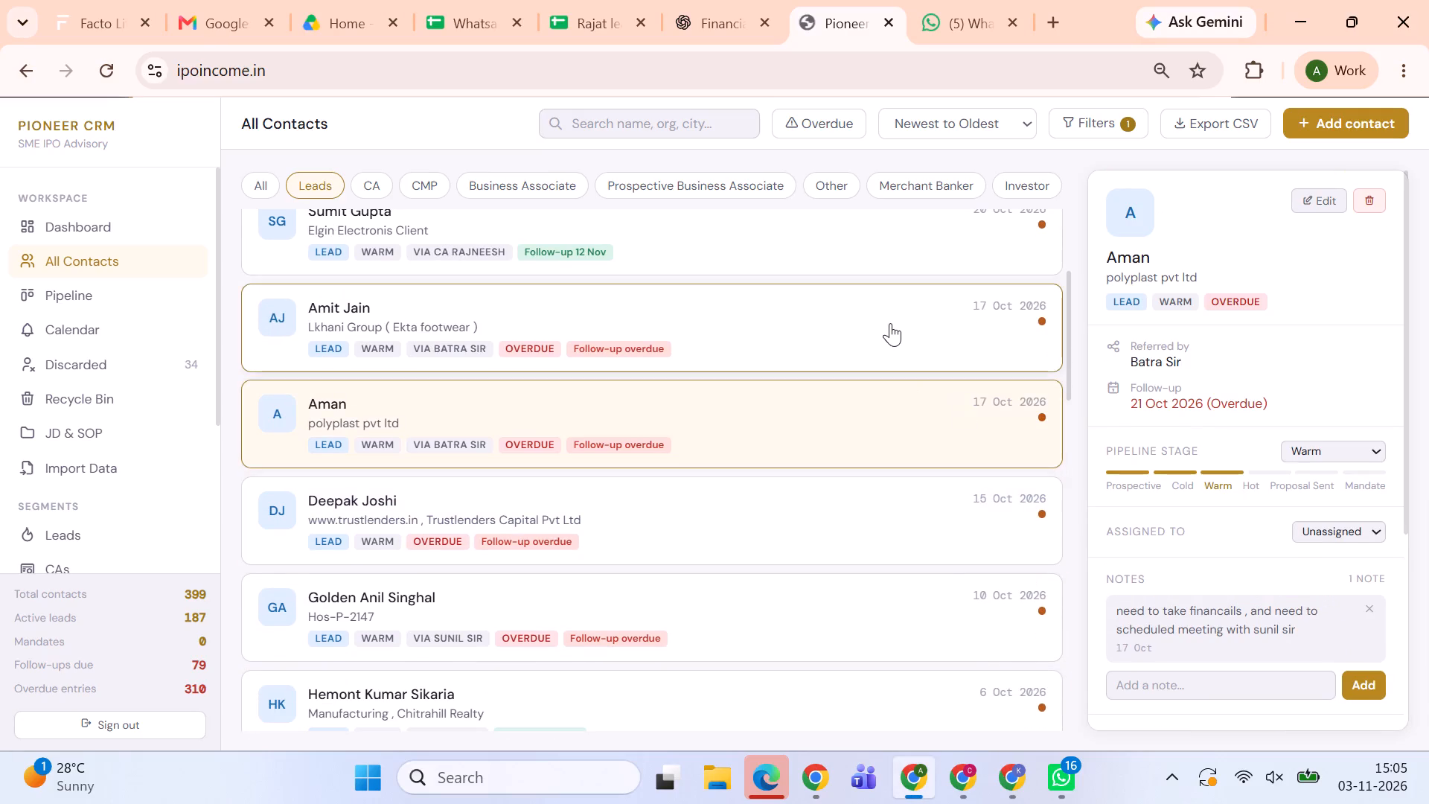
scroll(863, 406, up, 2)
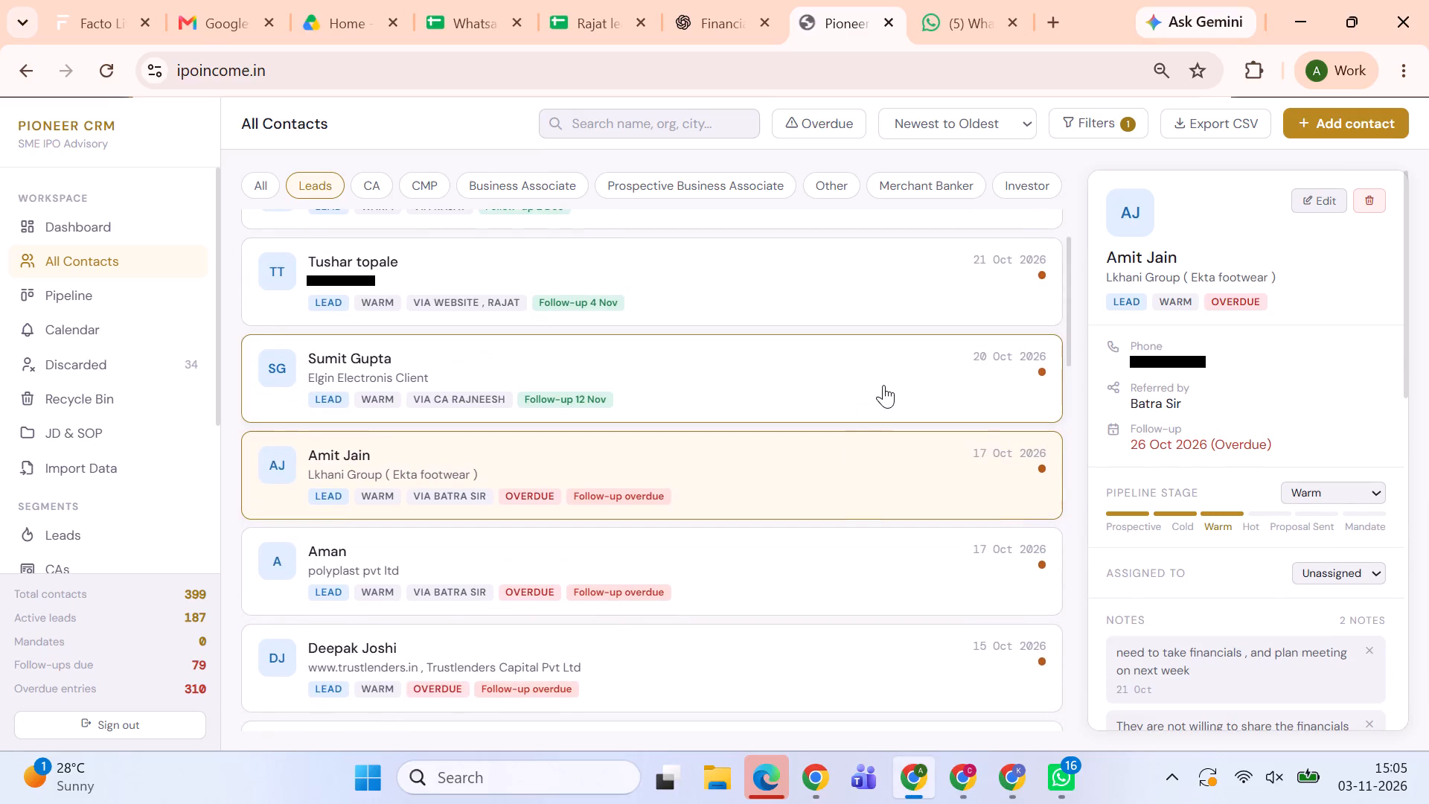
click(883, 385)
click(909, 284)
scroll(1199, 407, down, 1)
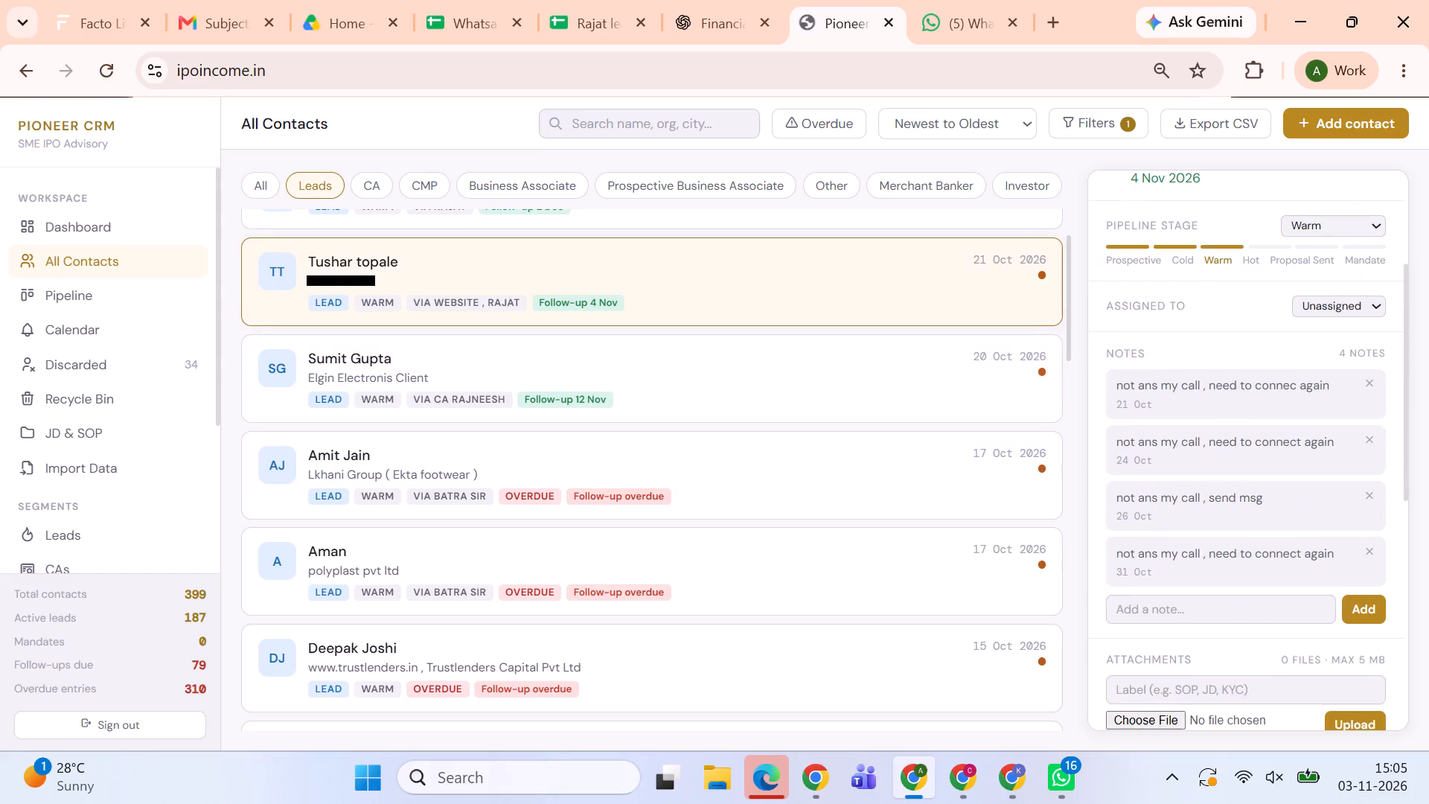
scroll(1199, 407, down, 1)
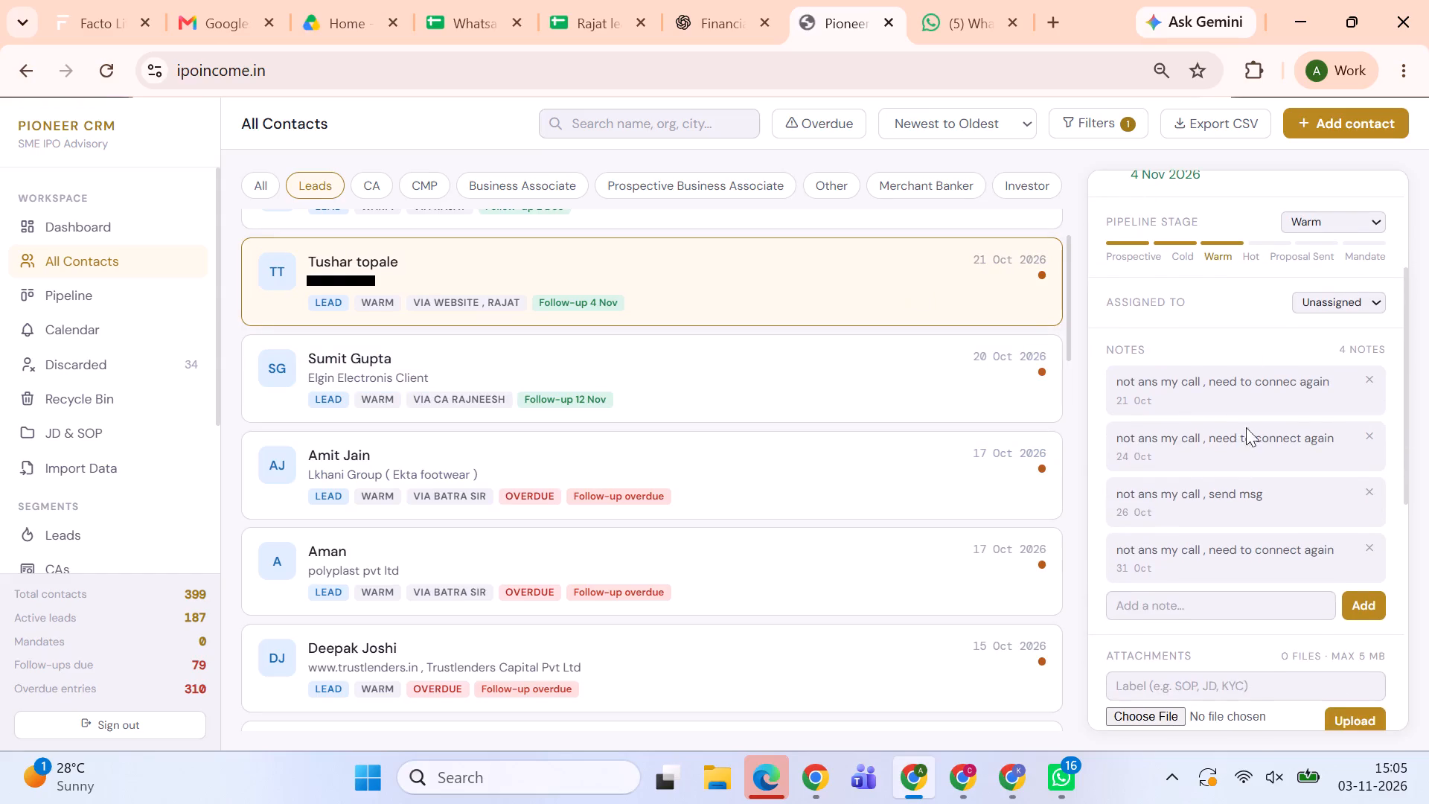
scroll(1209, 443, down, 1)
scroll(1209, 443, up, 1)
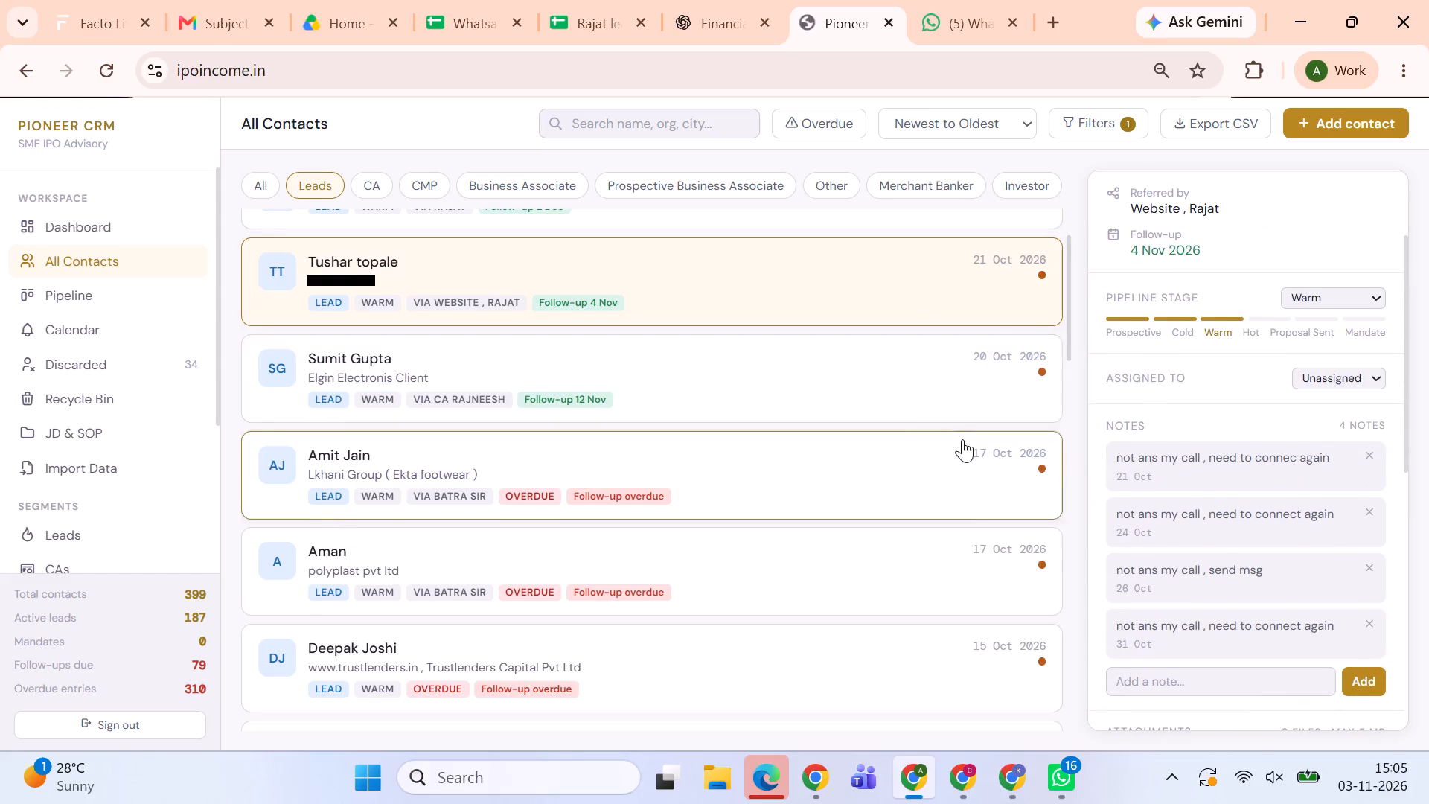
scroll(962, 439, up, 2)
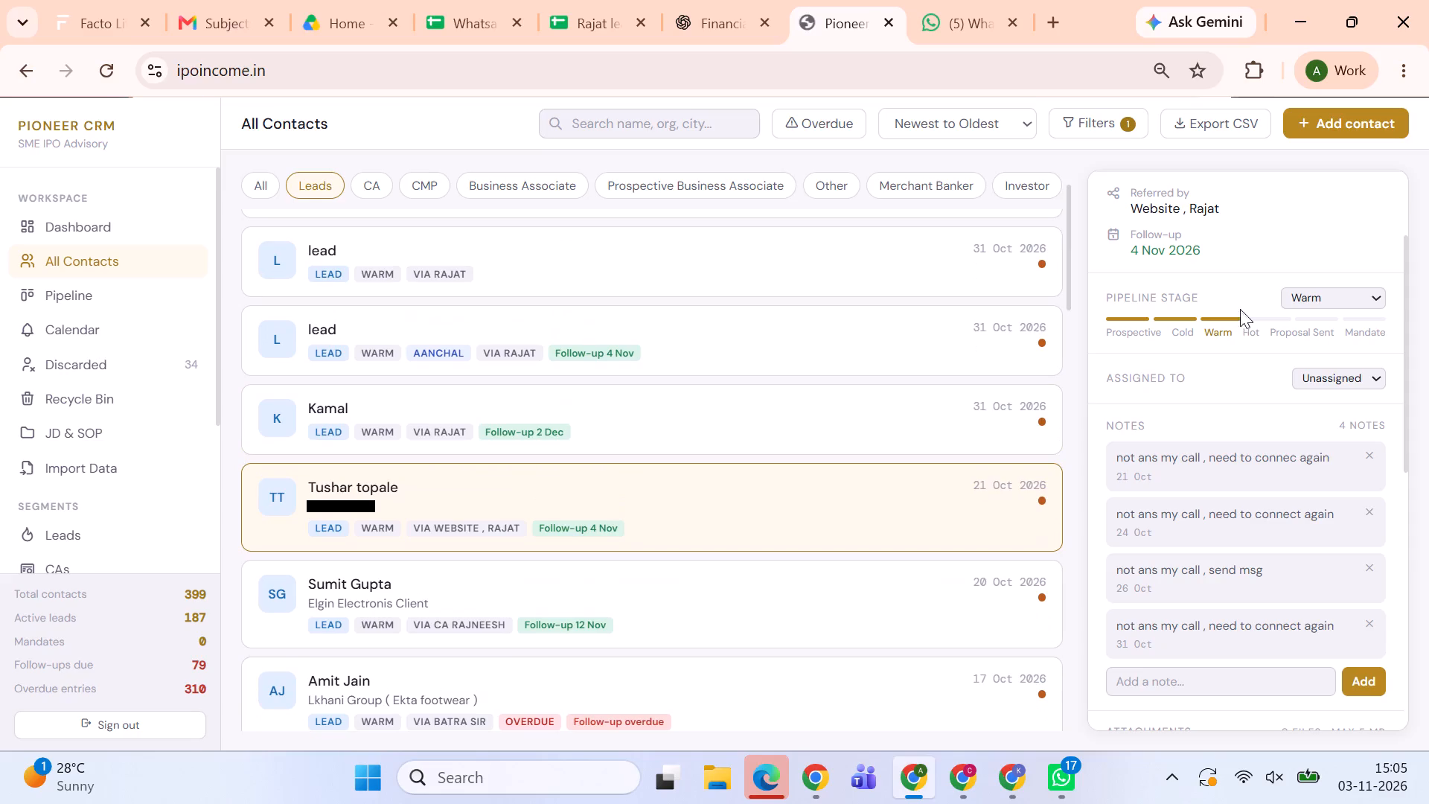
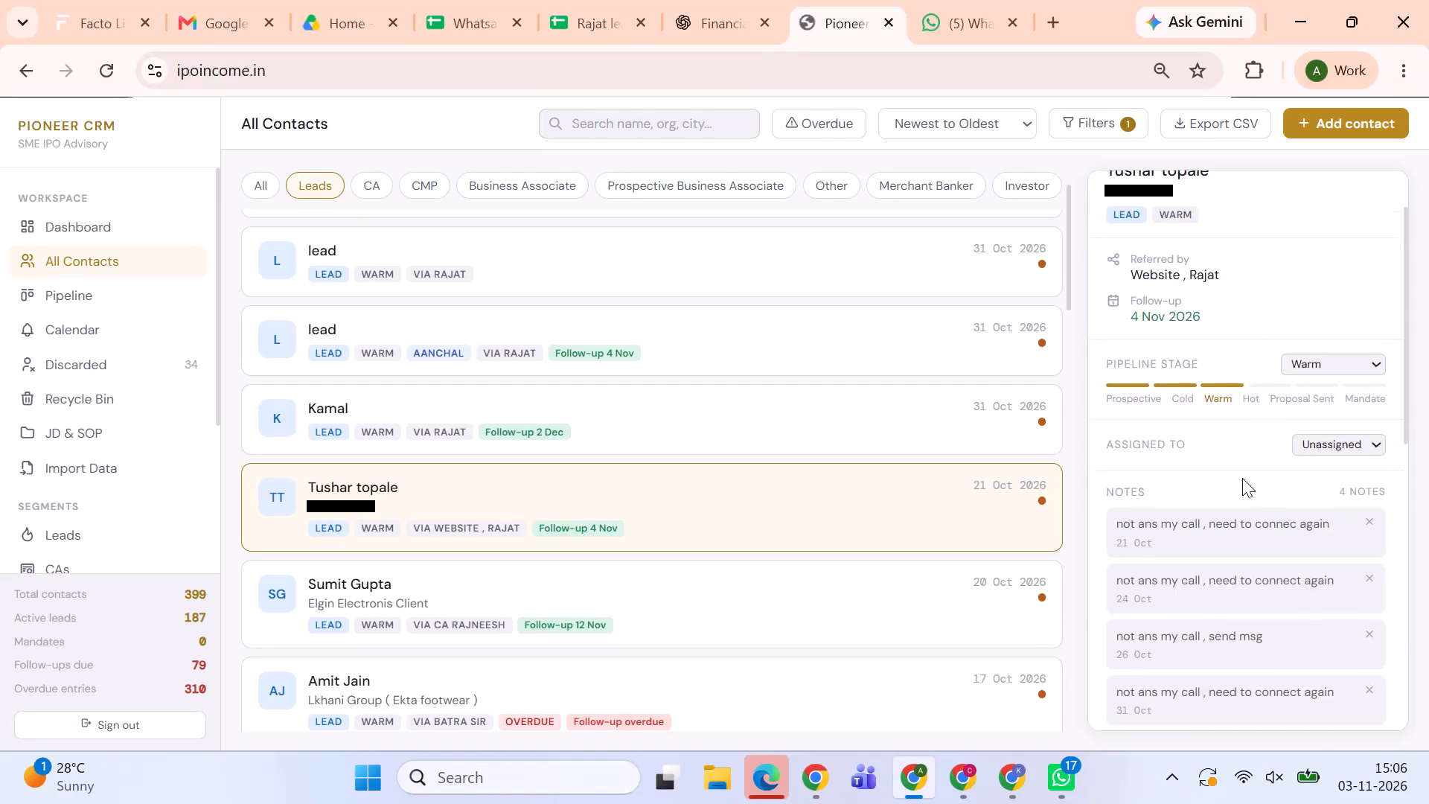
Review the existing notes of the 21 Oct 2026 website-referred warm lead and add the note "busy right now , need to connect again".
scroll(1242, 478, down, 2)
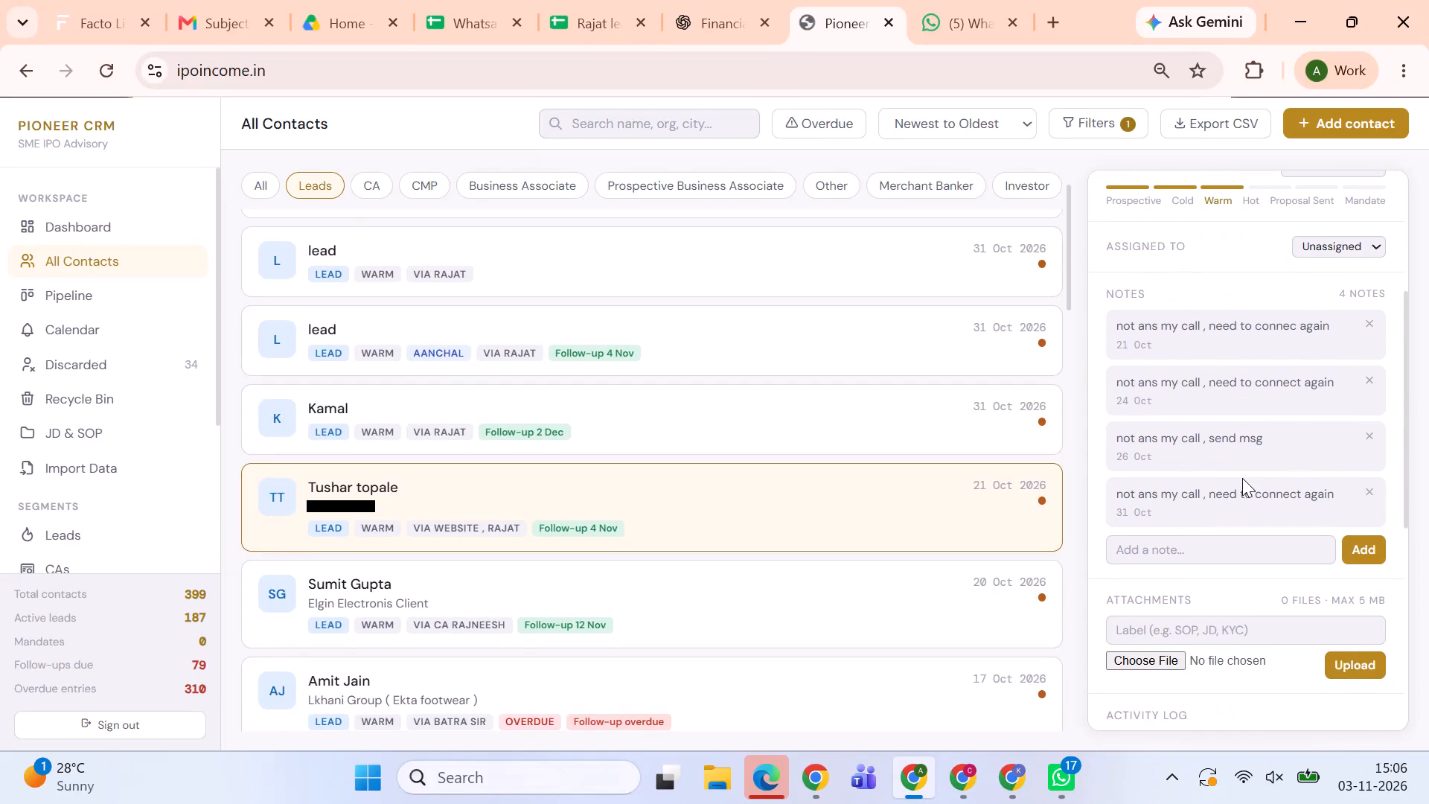
scroll(1242, 478, up, 2)
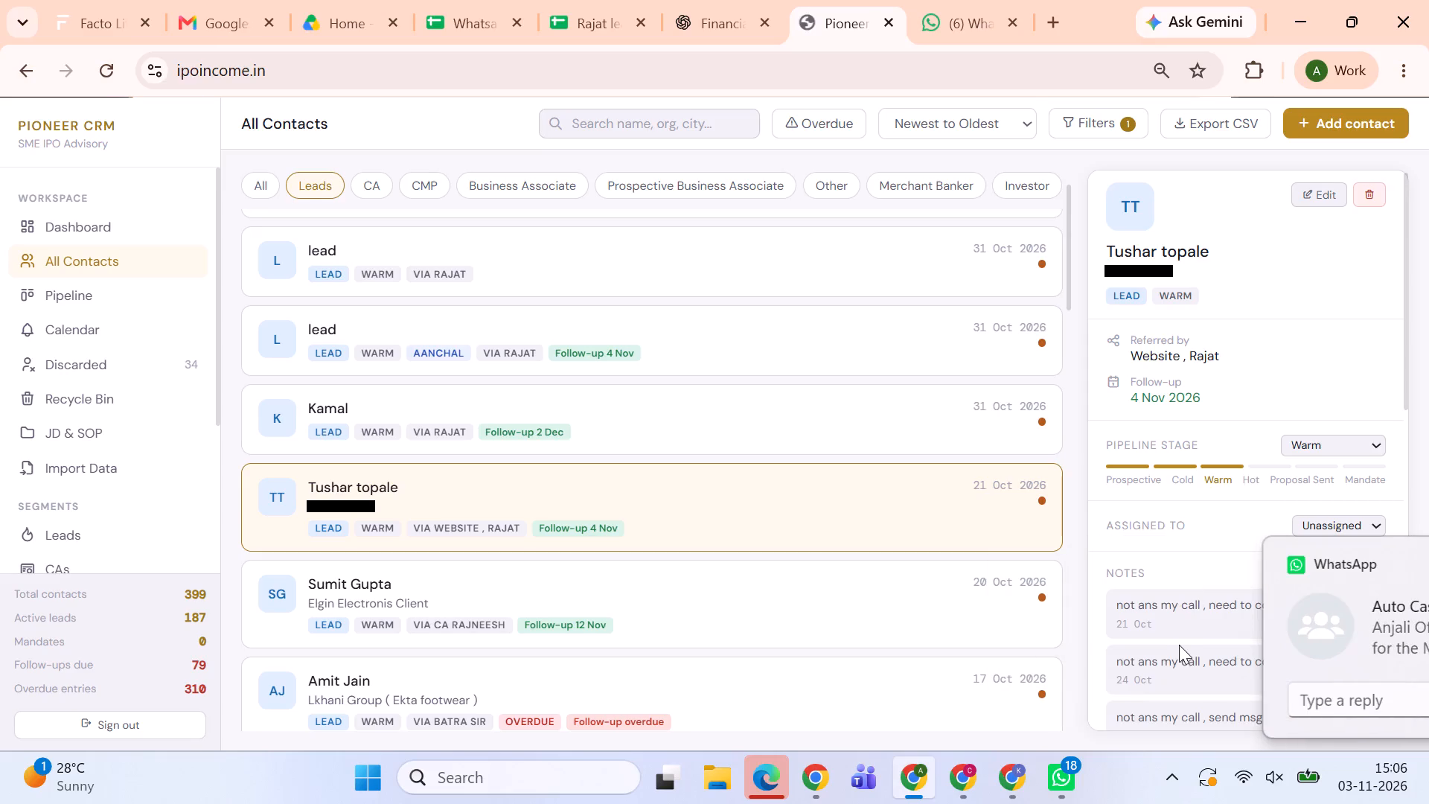
scroll(1177, 642, down, 1)
click(1182, 657)
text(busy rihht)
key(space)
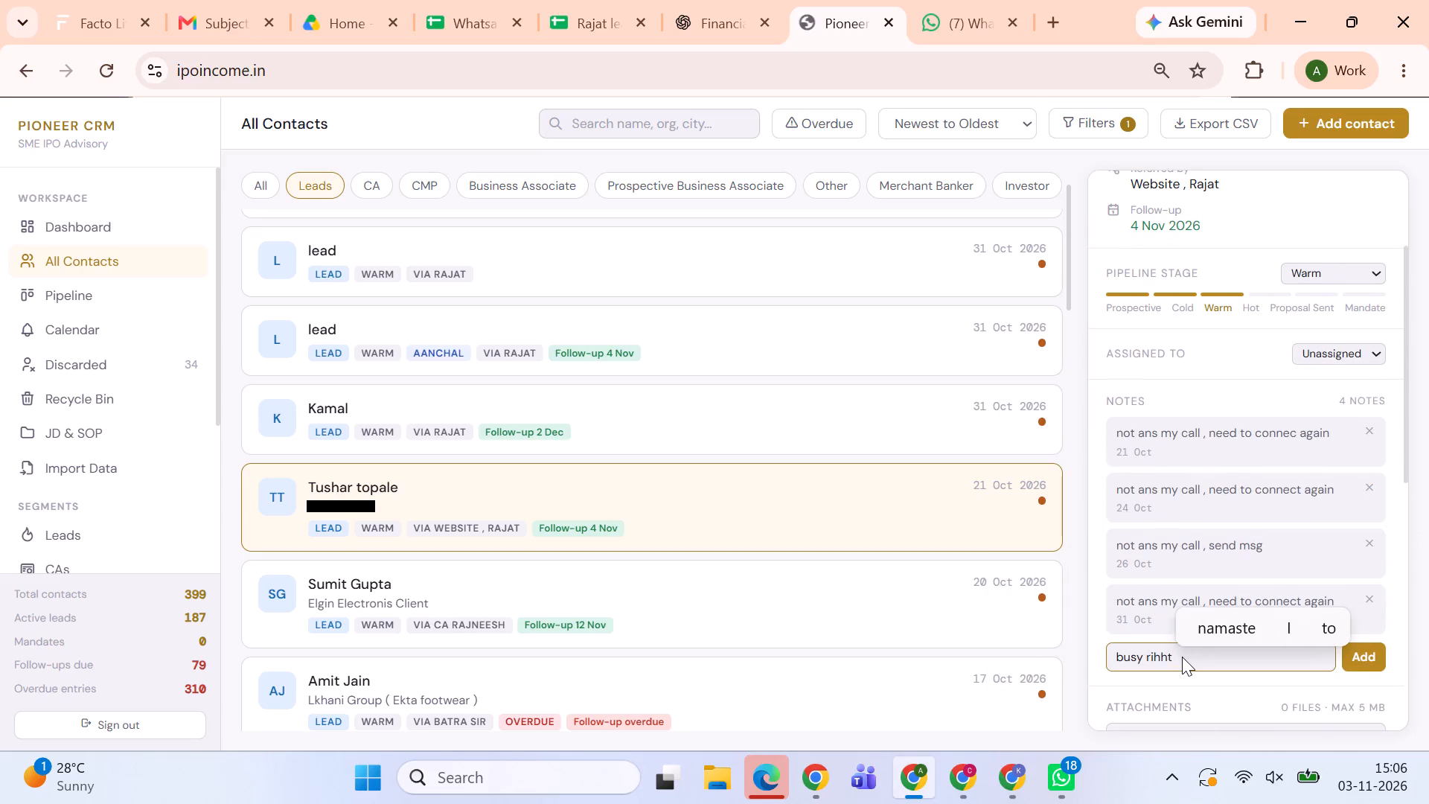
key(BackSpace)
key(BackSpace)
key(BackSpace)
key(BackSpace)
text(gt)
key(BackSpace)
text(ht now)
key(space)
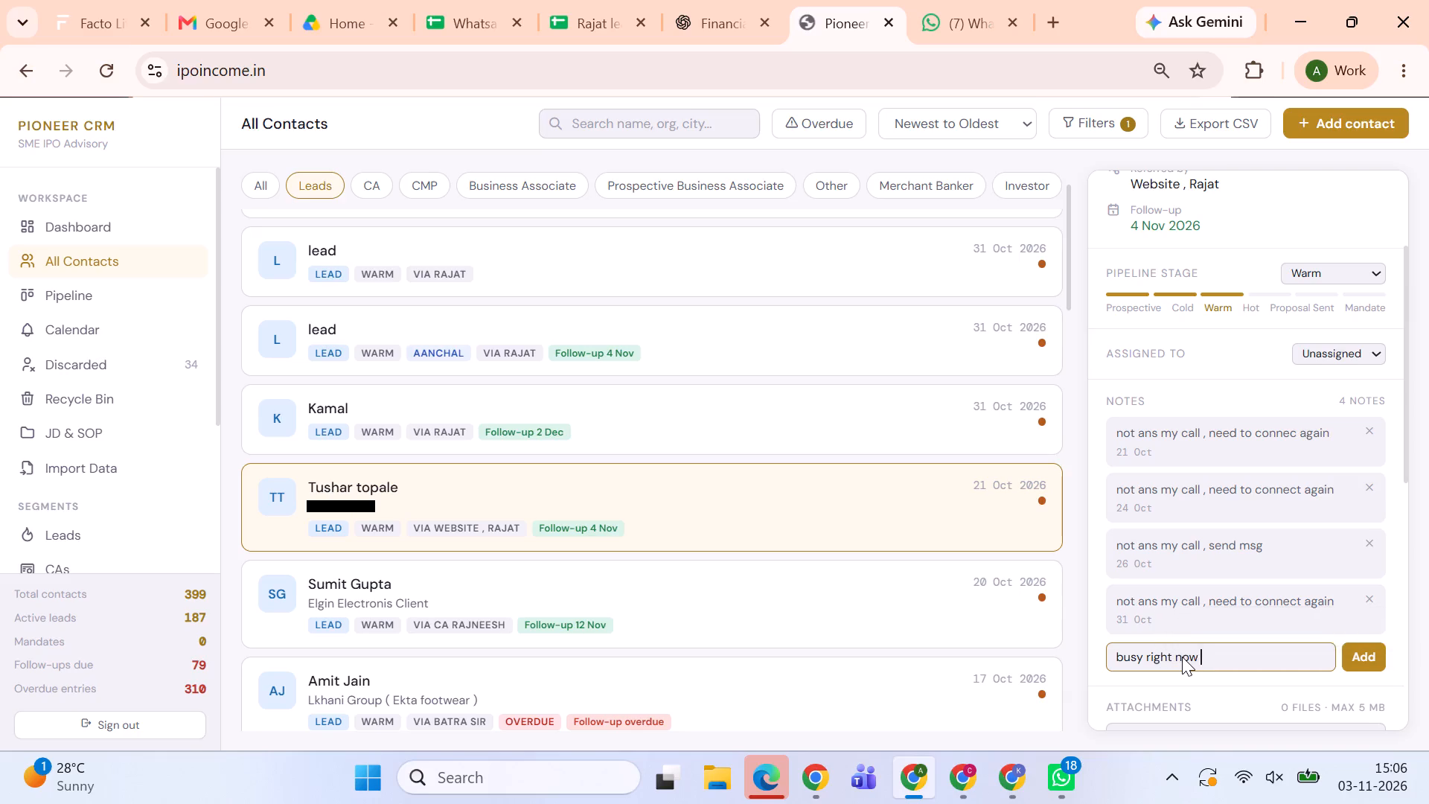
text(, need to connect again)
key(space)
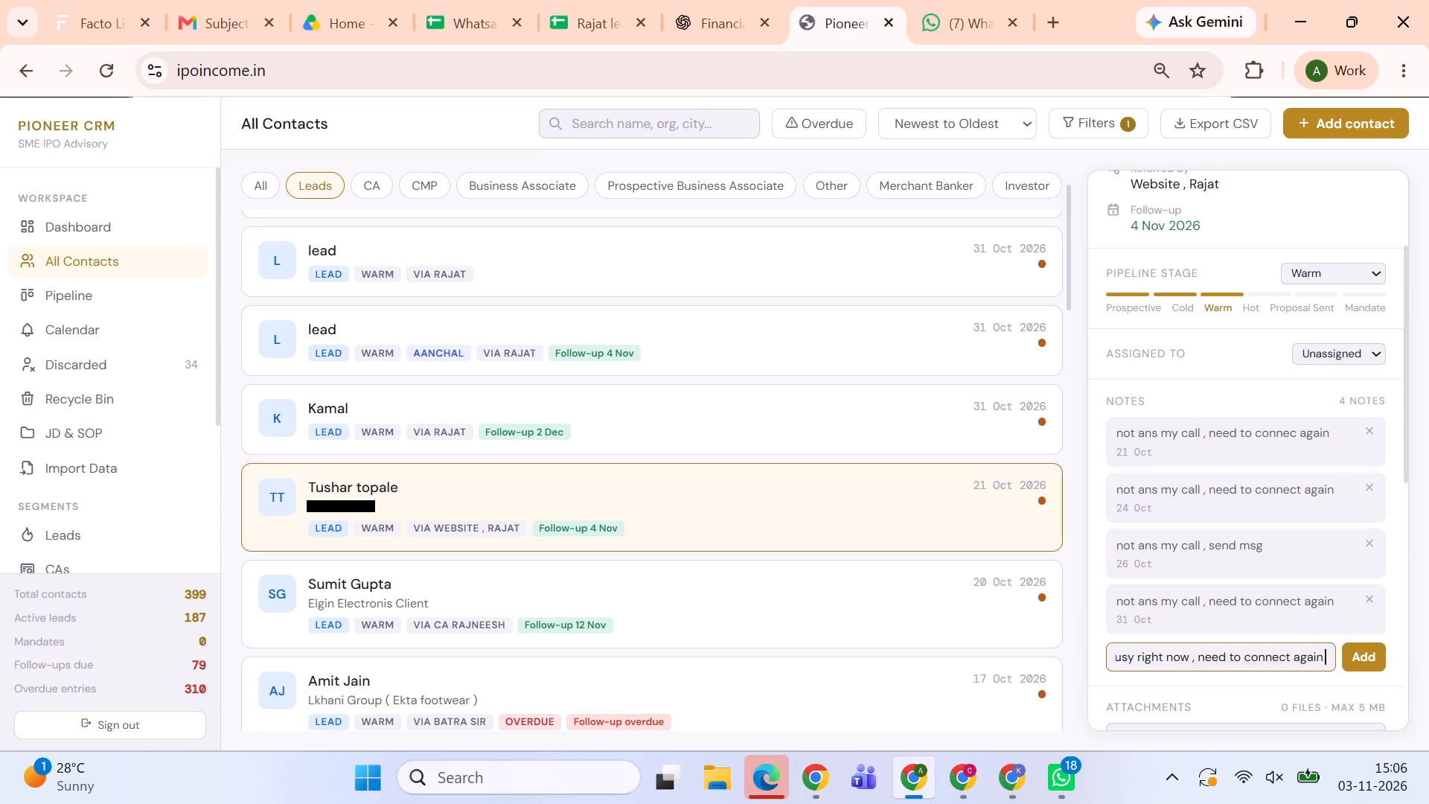
click(1197, 691)
click(1373, 656)
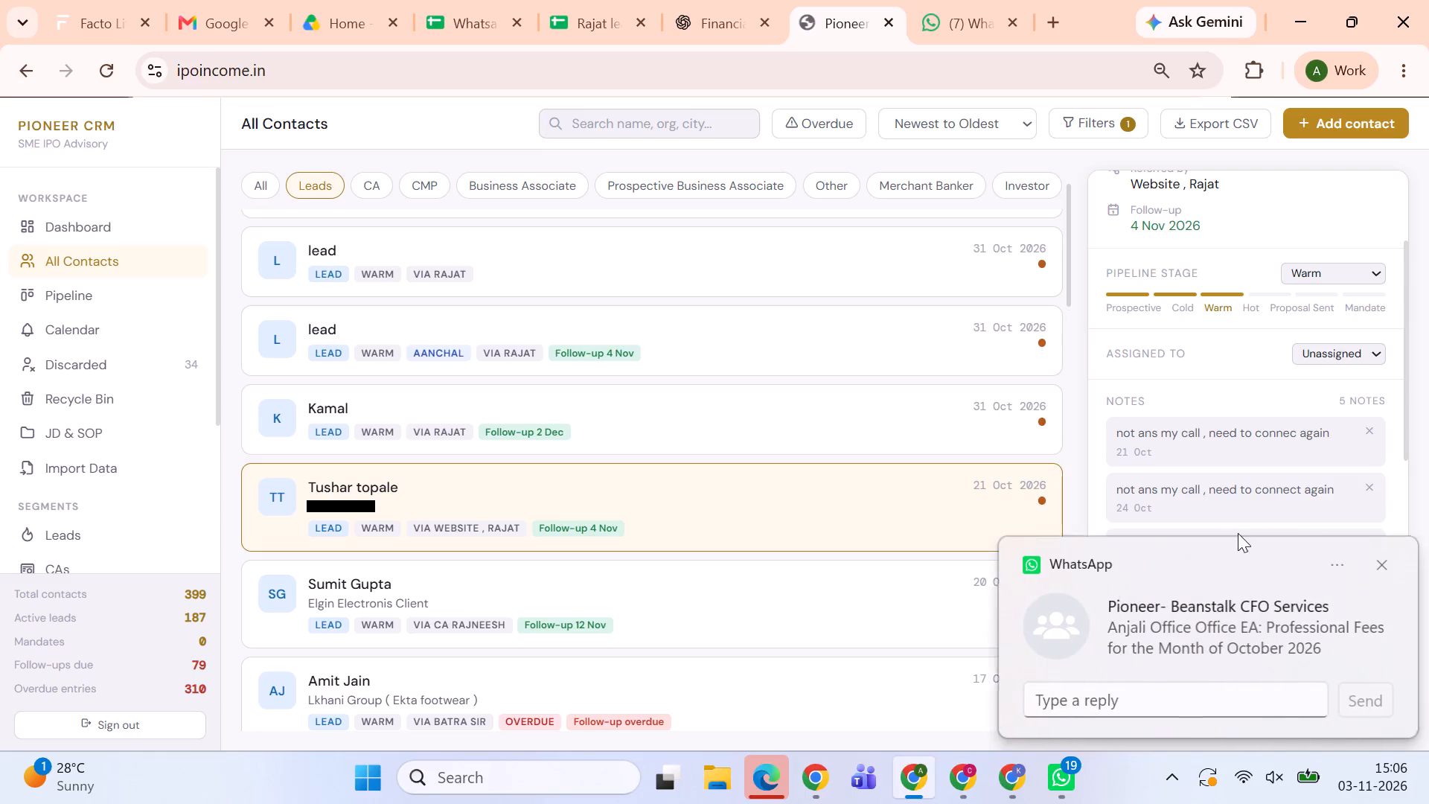
click(1390, 561)
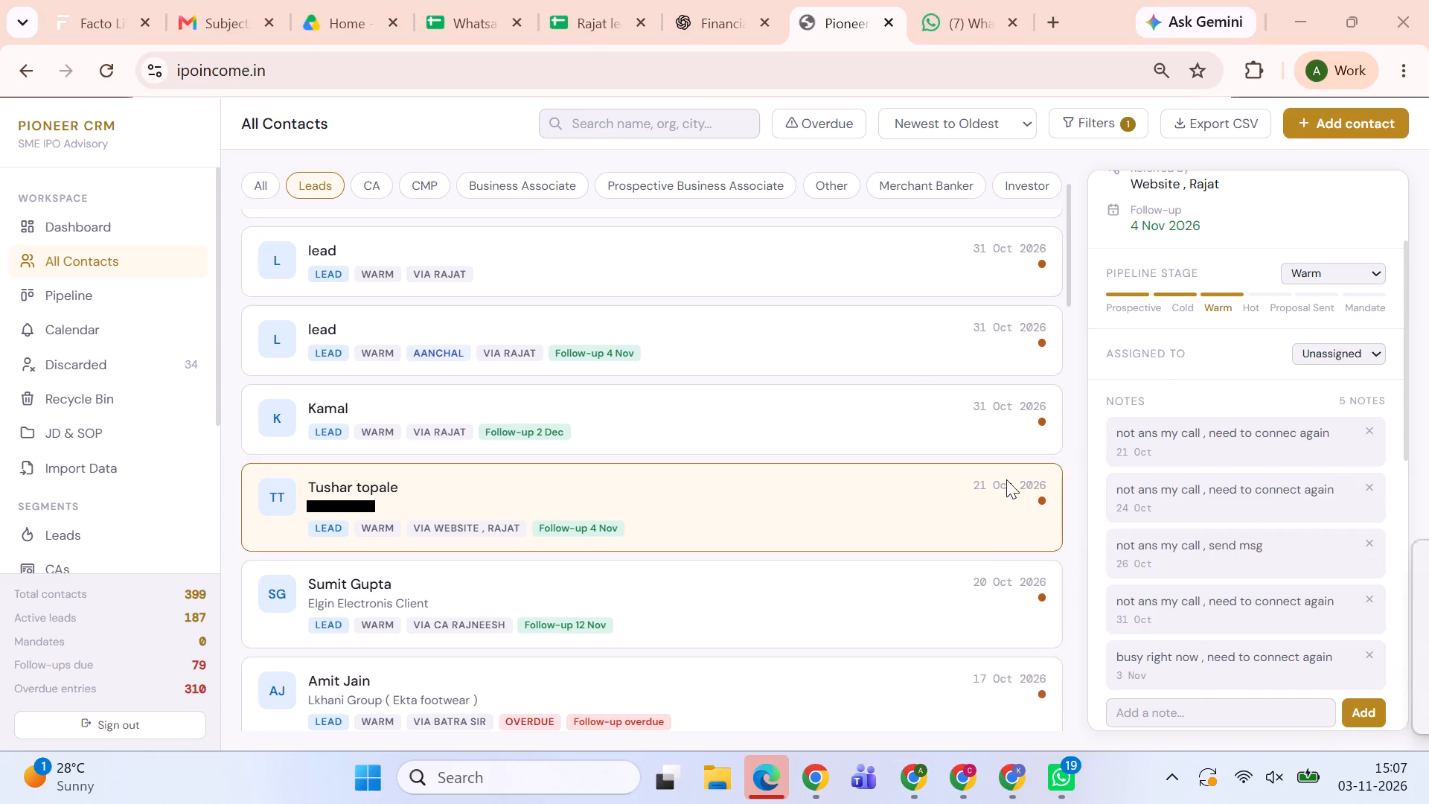
Open the Kamal warm lead, dated 31 Oct 2026, to review its contact details, follow-up date and notes.
scroll(1000, 521, up, 4)
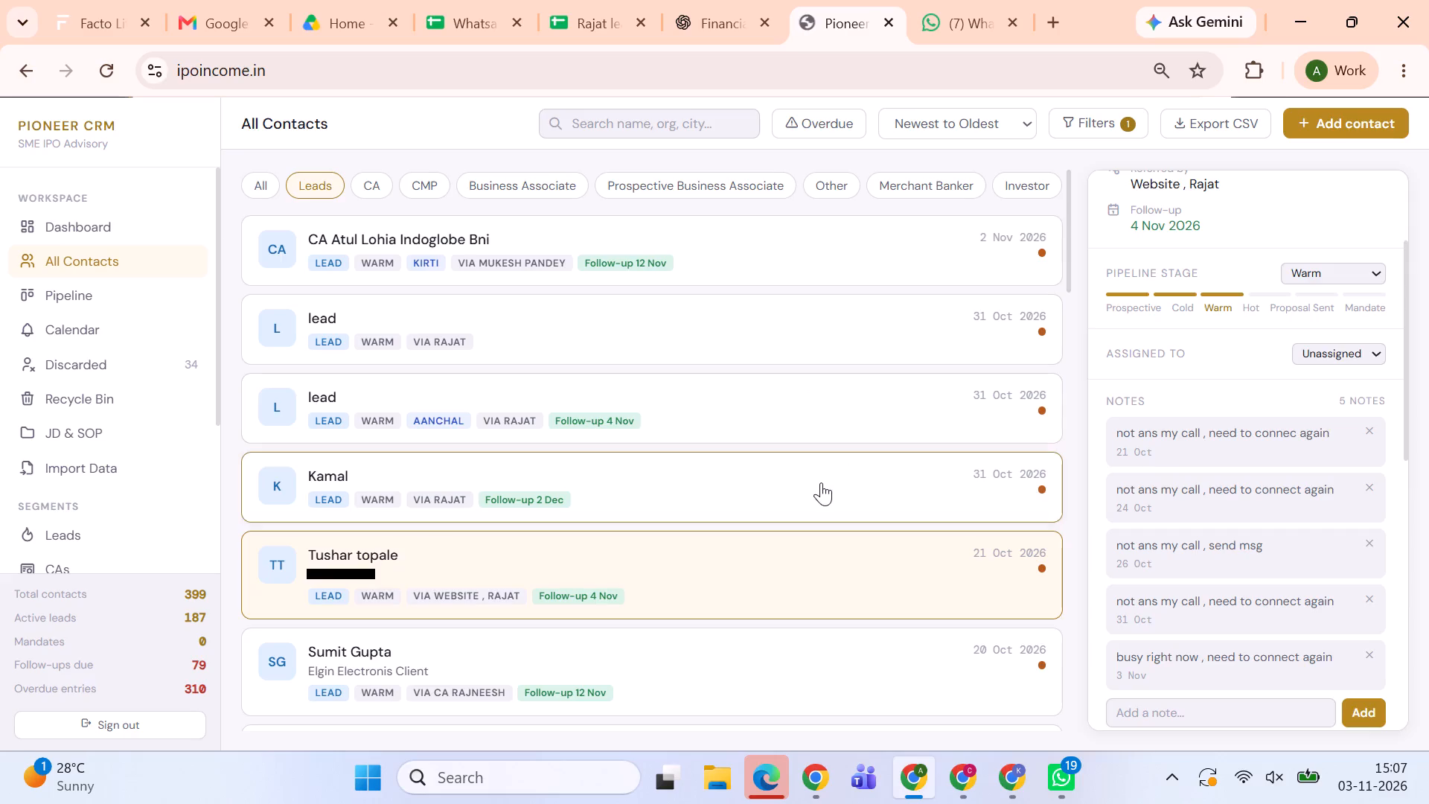
click(821, 482)
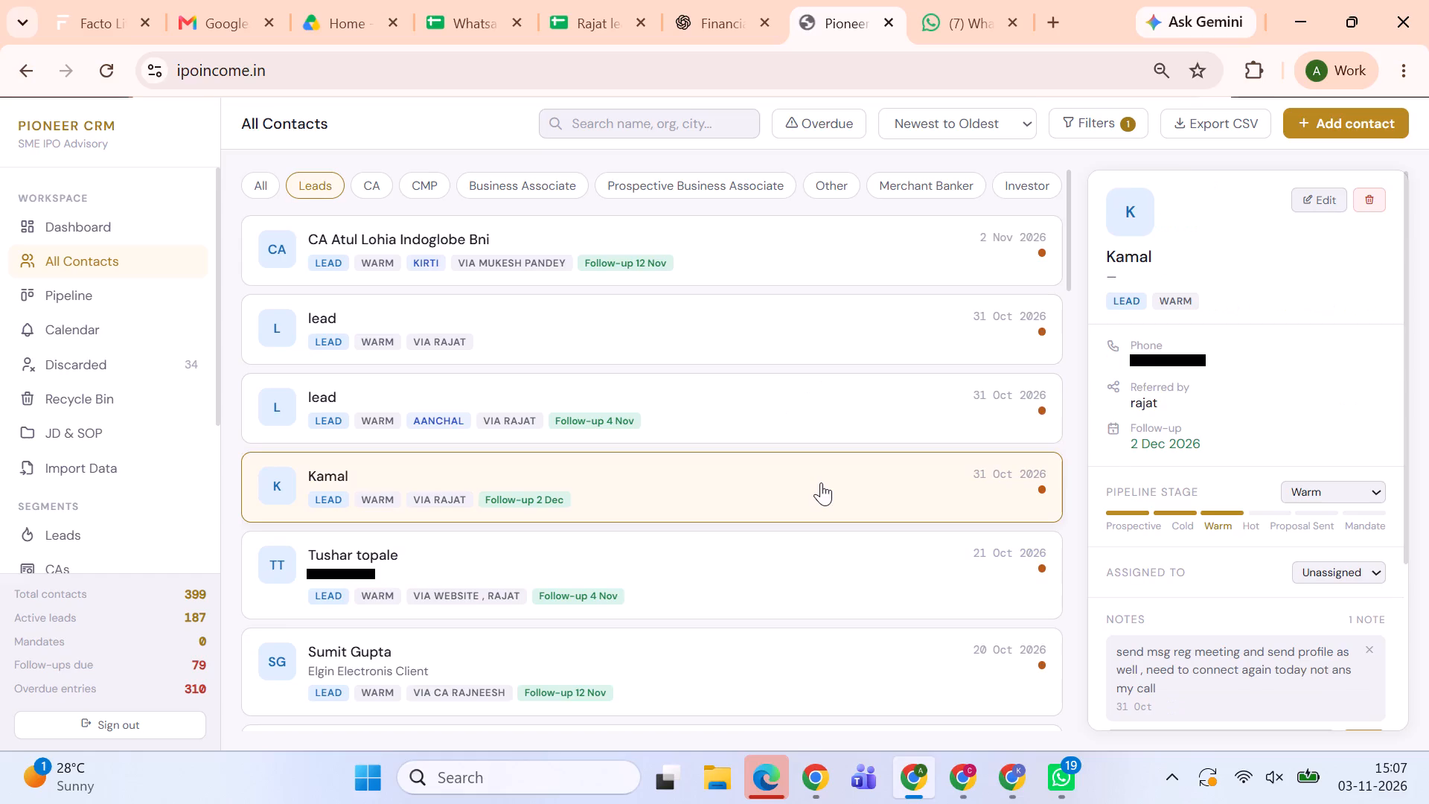
scroll(1242, 485, down, 2)
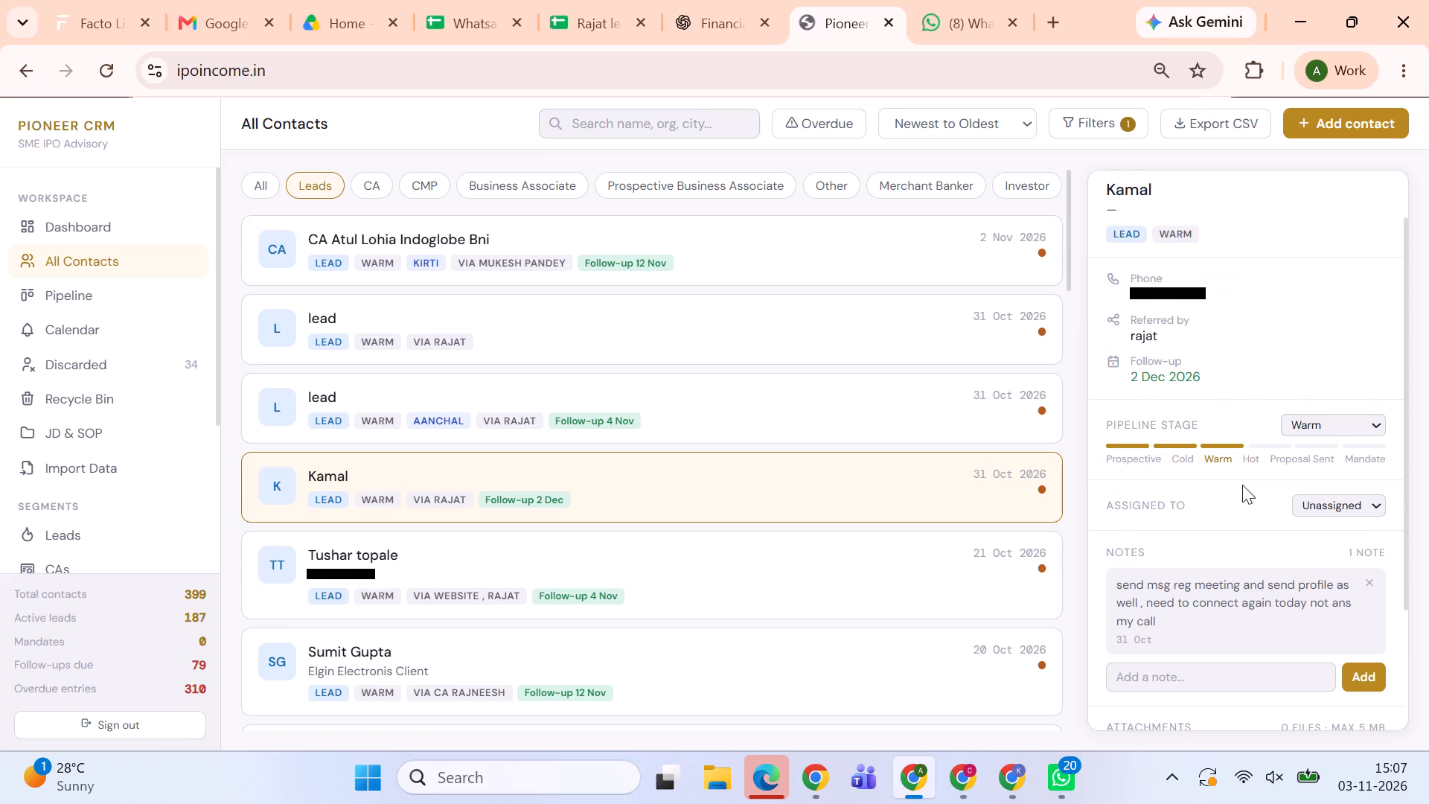
click(1387, 564)
scroll(1241, 407, up, 1)
scroll(1241, 407, down, 1)
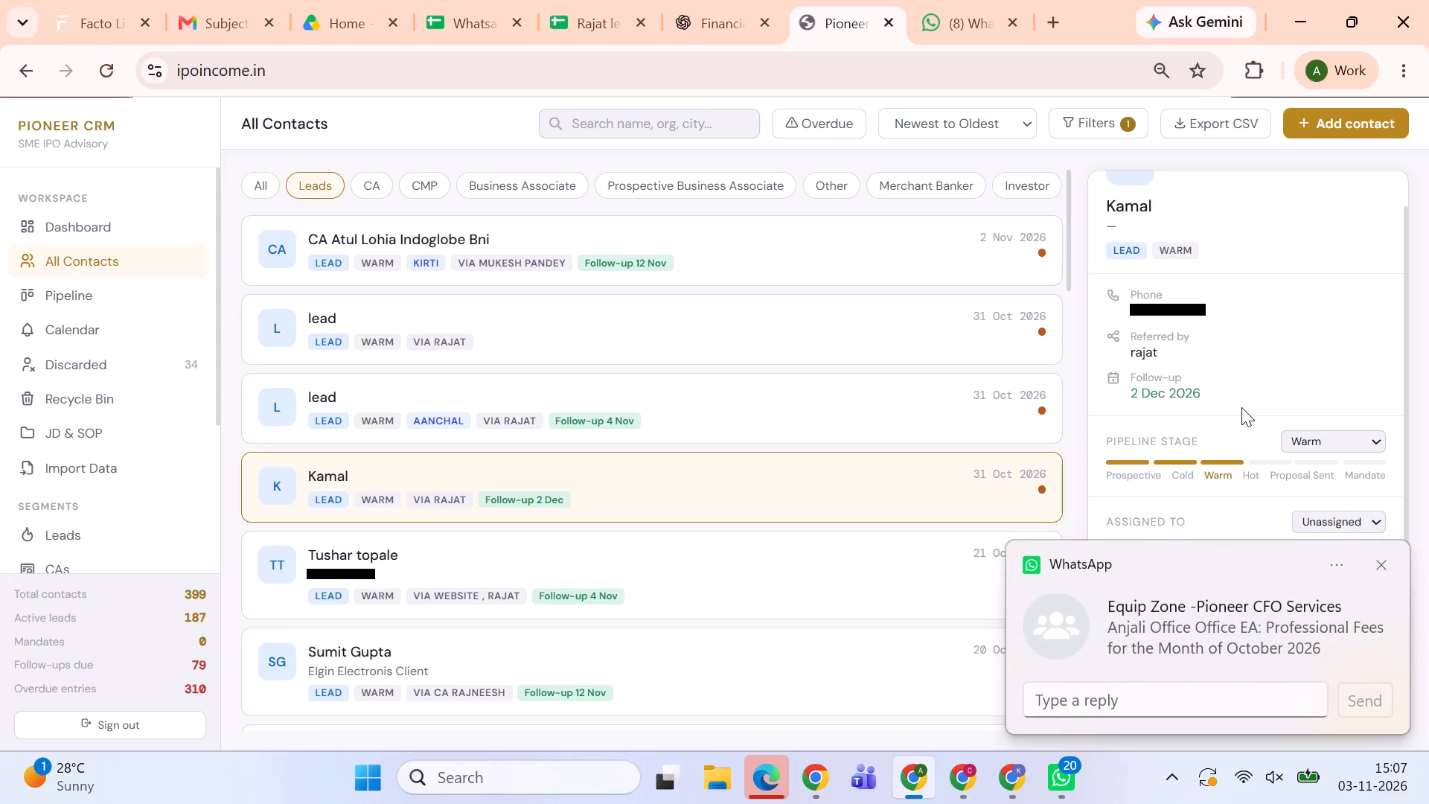
click(1379, 562)
scroll(1267, 546, down, 1)
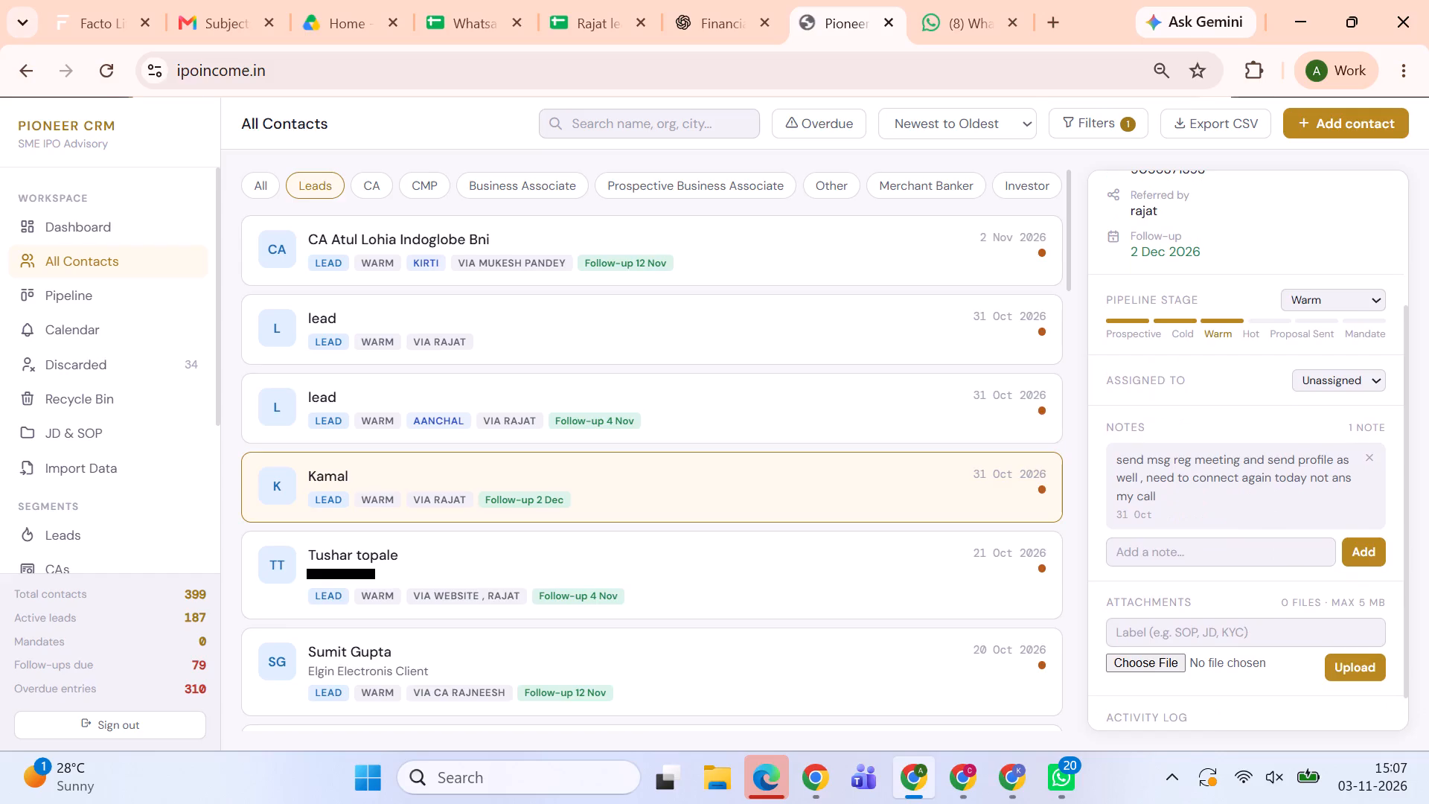
scroll(1257, 424, up, 1)
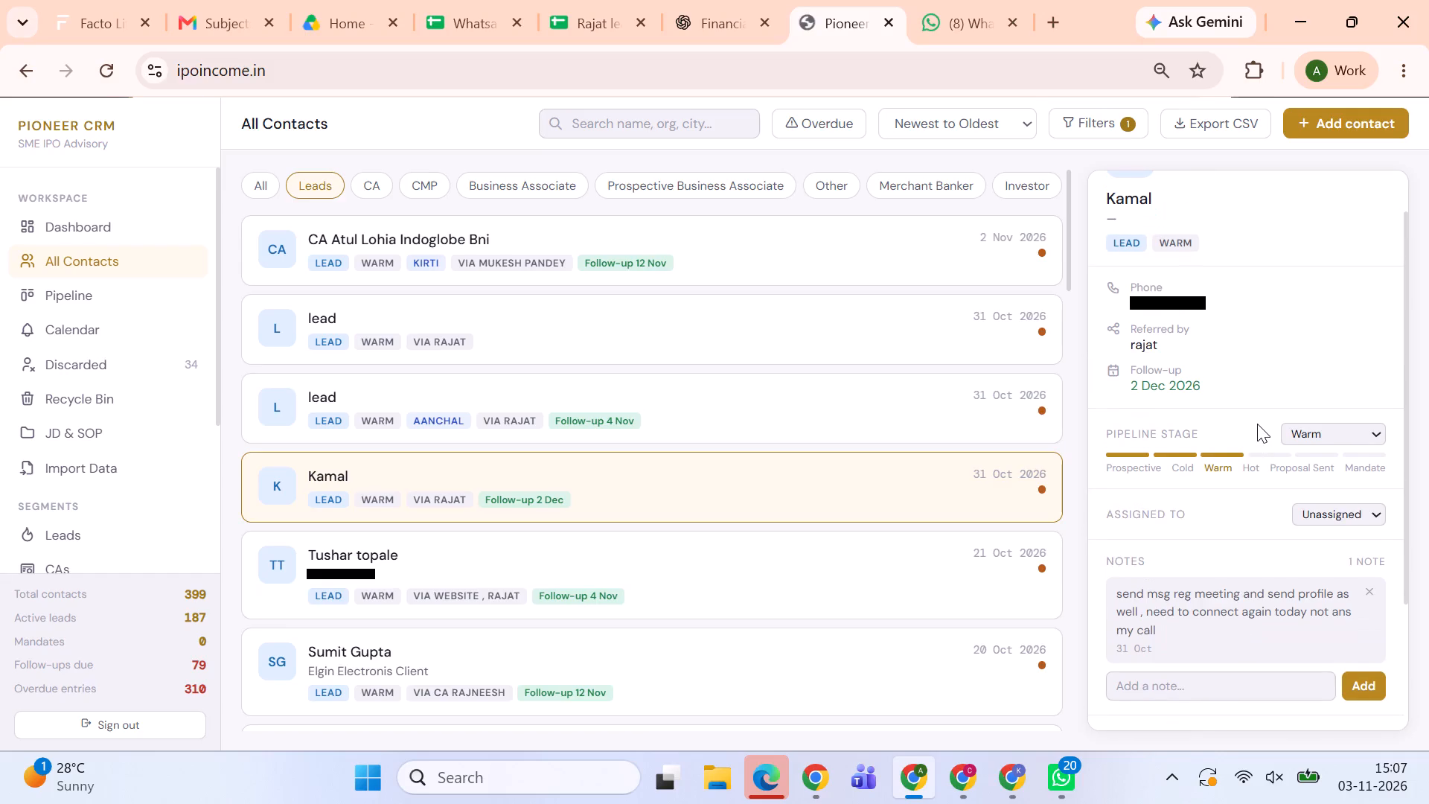
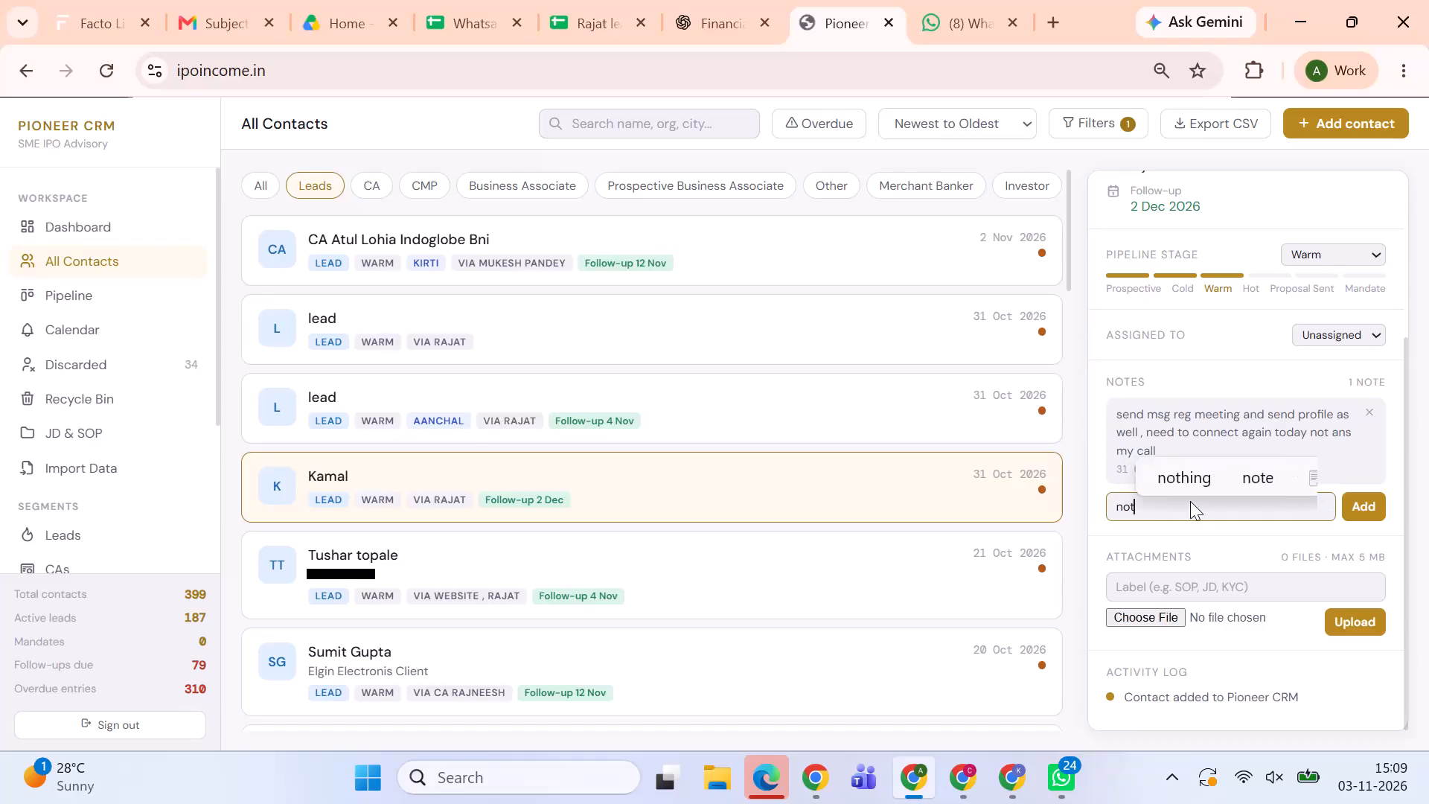
Add the note "not ans my call" to the Kamal lead.
text(and)
key(space)
key(BackSpace)
key(BackSpace)
text(s my call)
key(space)
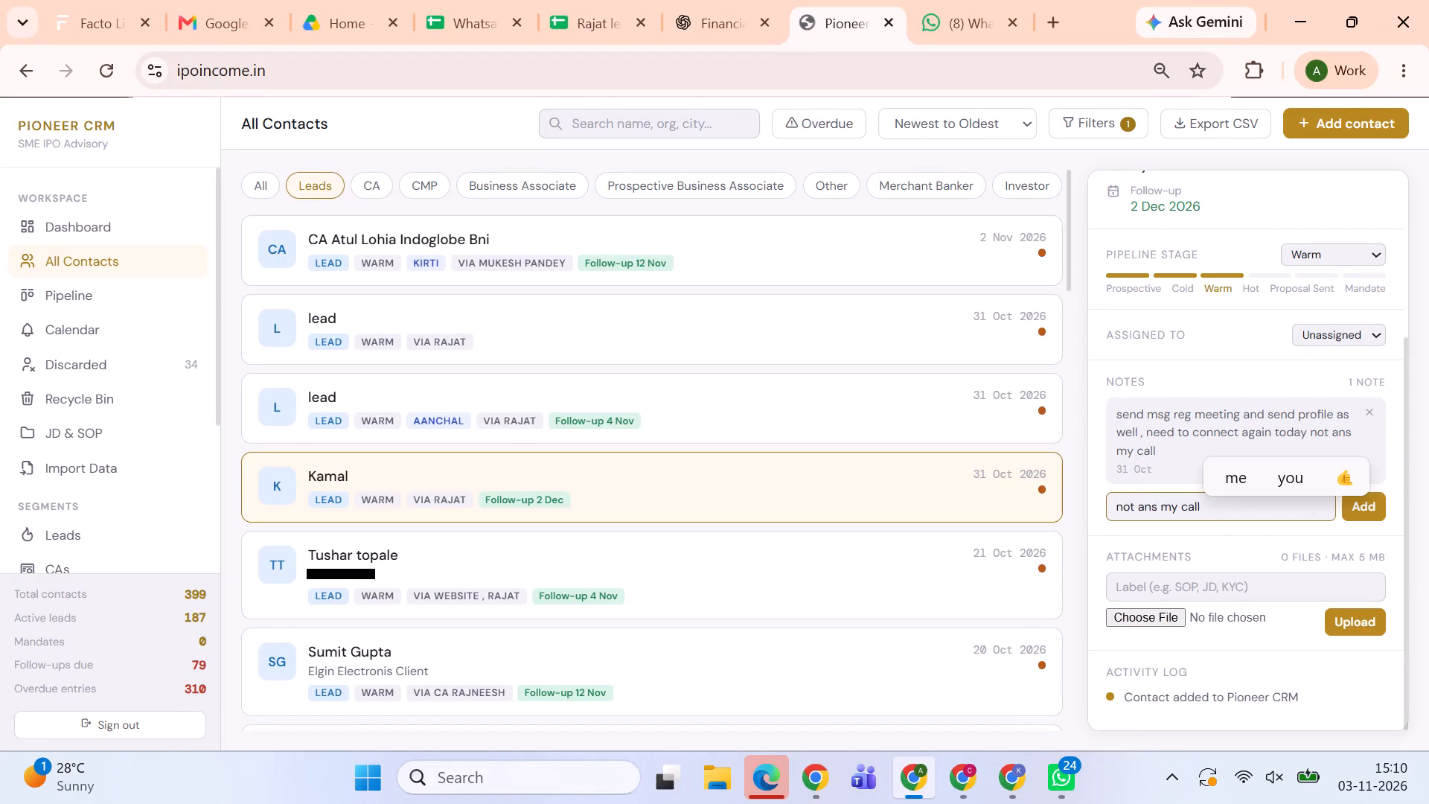
click(1198, 556)
click(1349, 496)
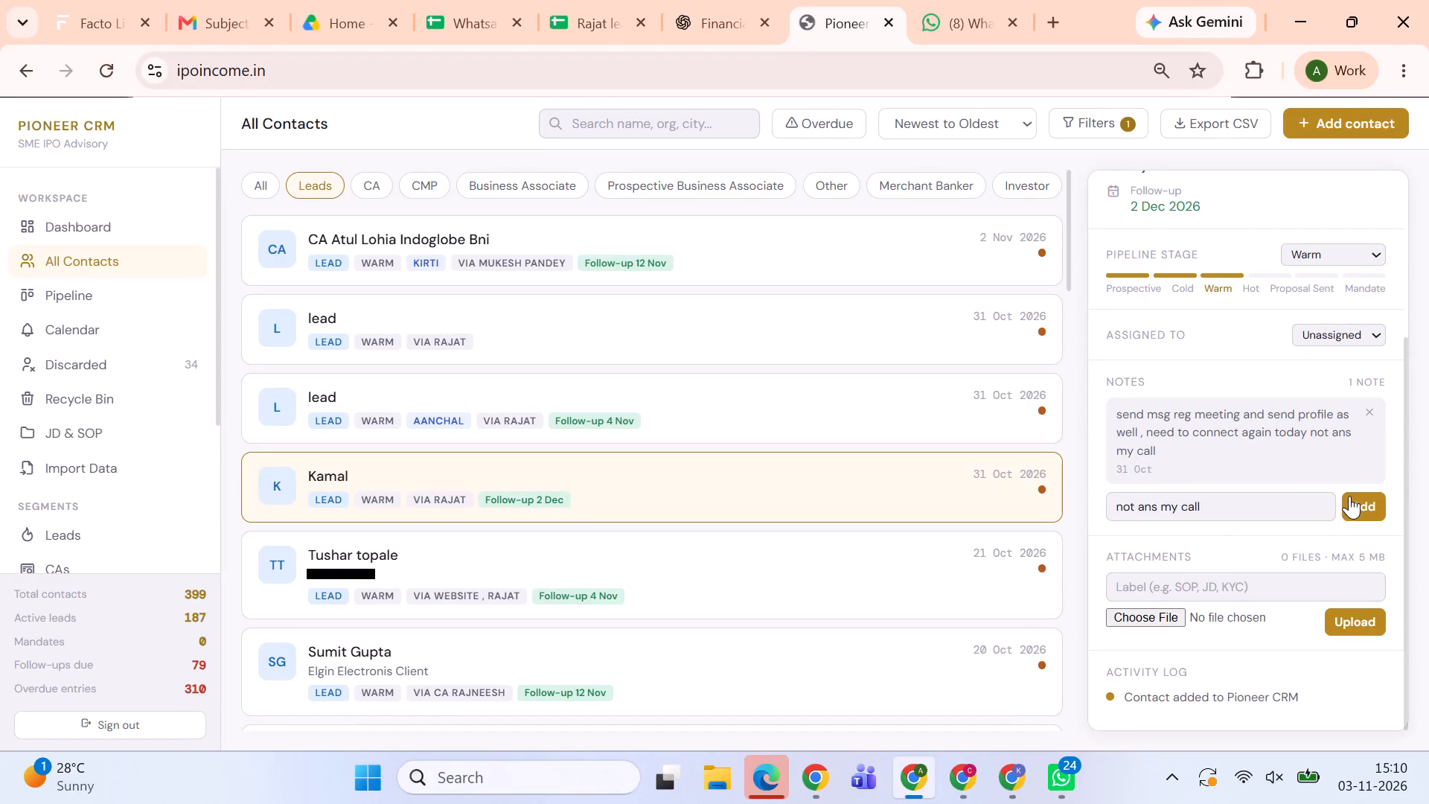
Set the Kamal lead's follow-up date to 6 November 2026 and update the contact.
scroll(1267, 373, up, 2)
click(1334, 200)
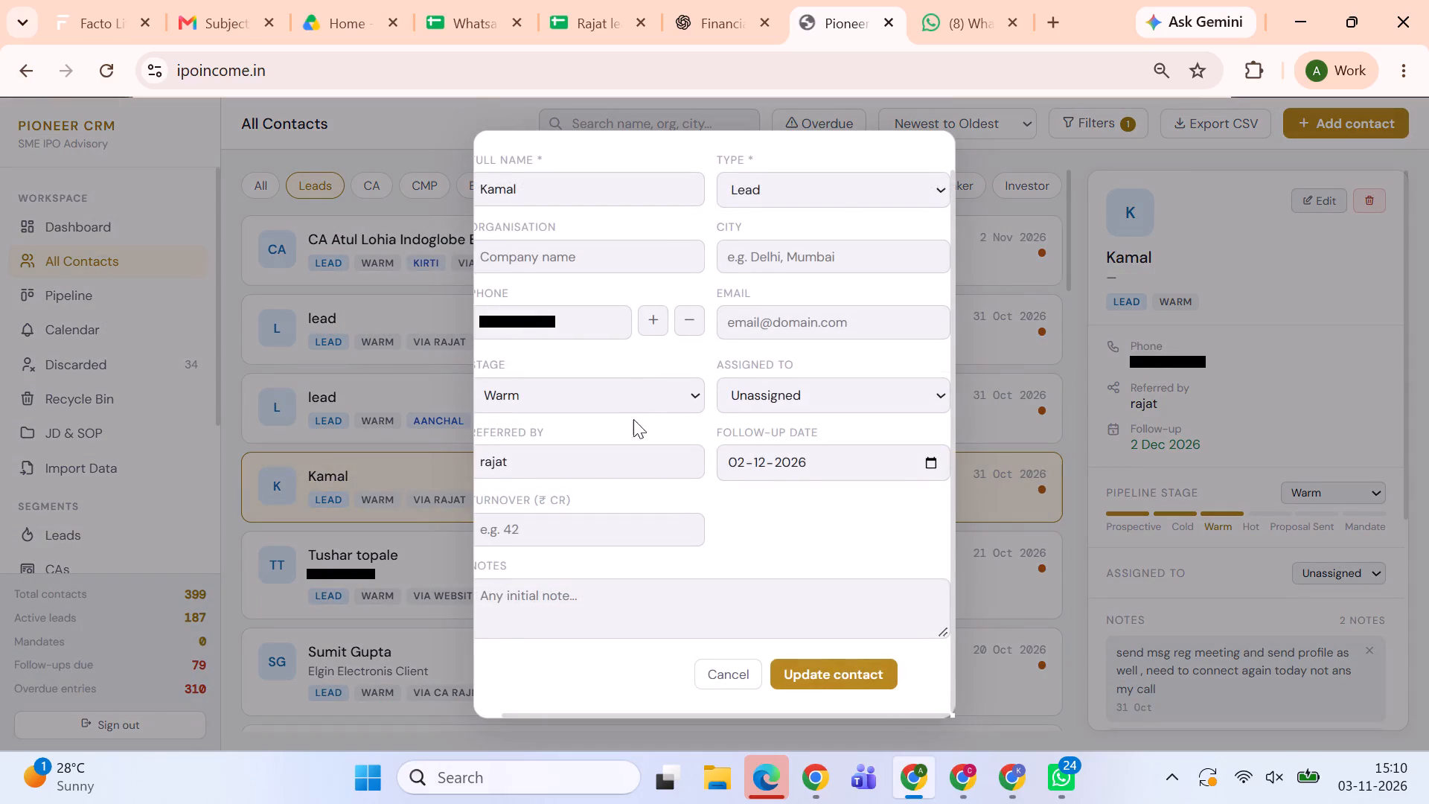
scroll(701, 515, right, 2)
scroll(865, 463, left, 2)
click(928, 461)
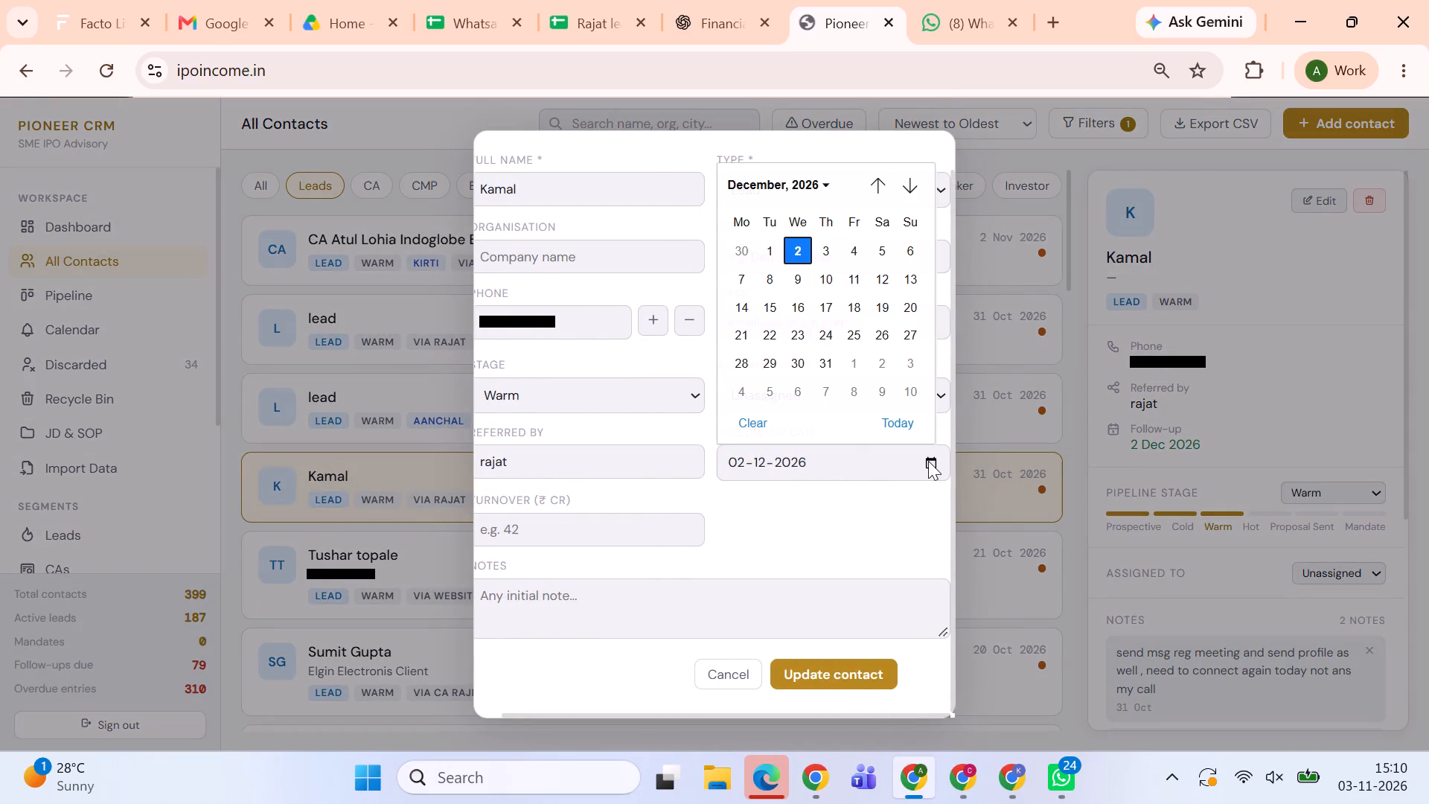
click(881, 188)
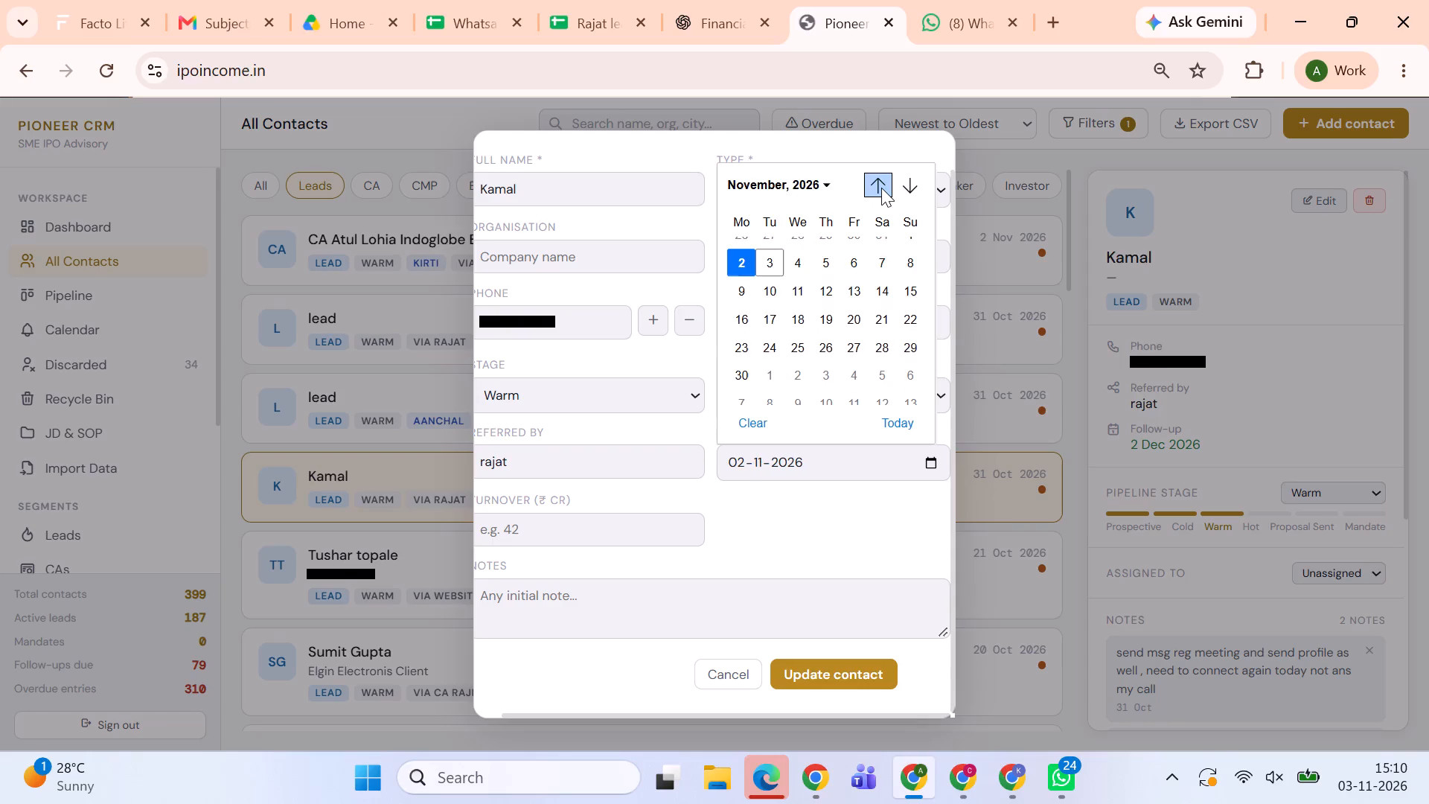
click(768, 327)
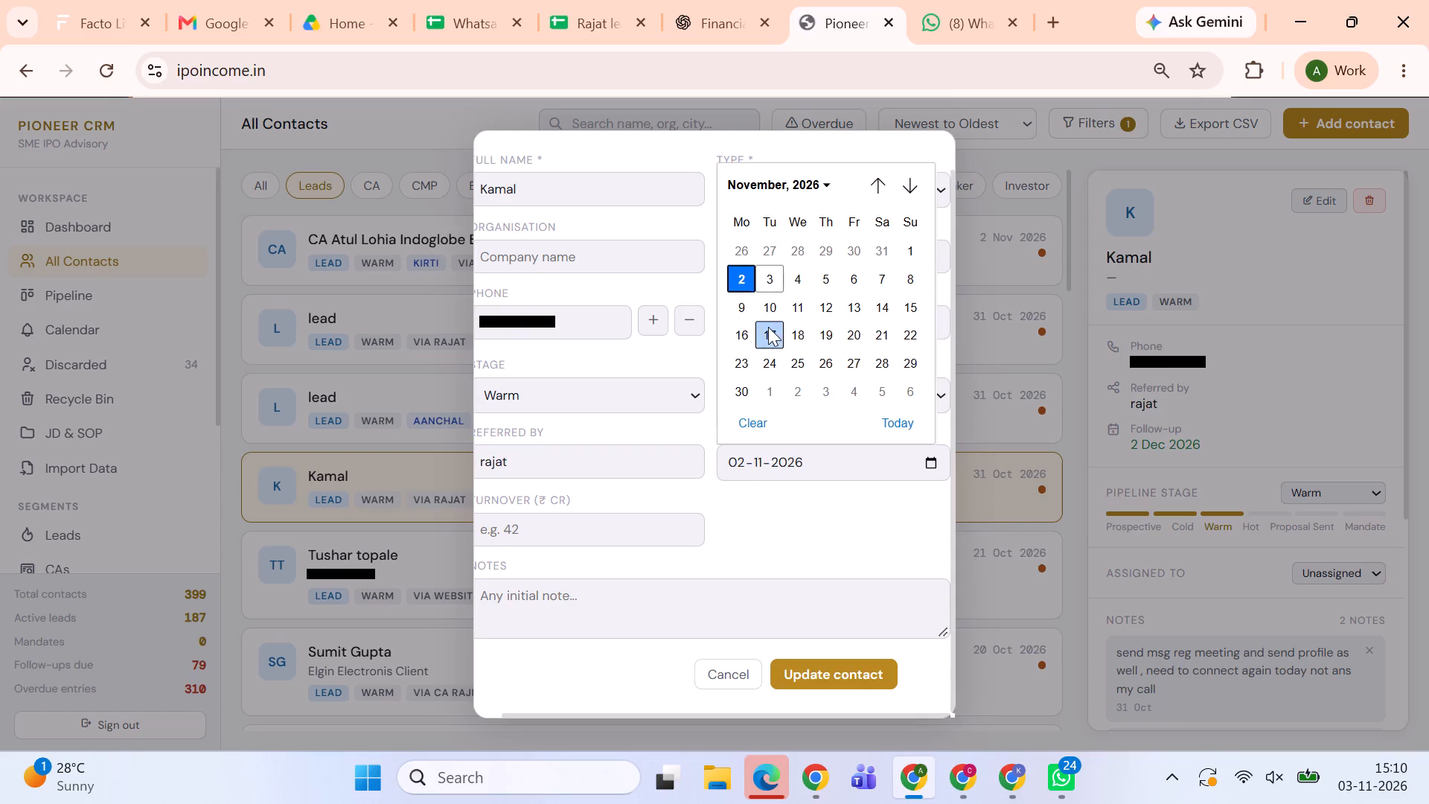
click(930, 457)
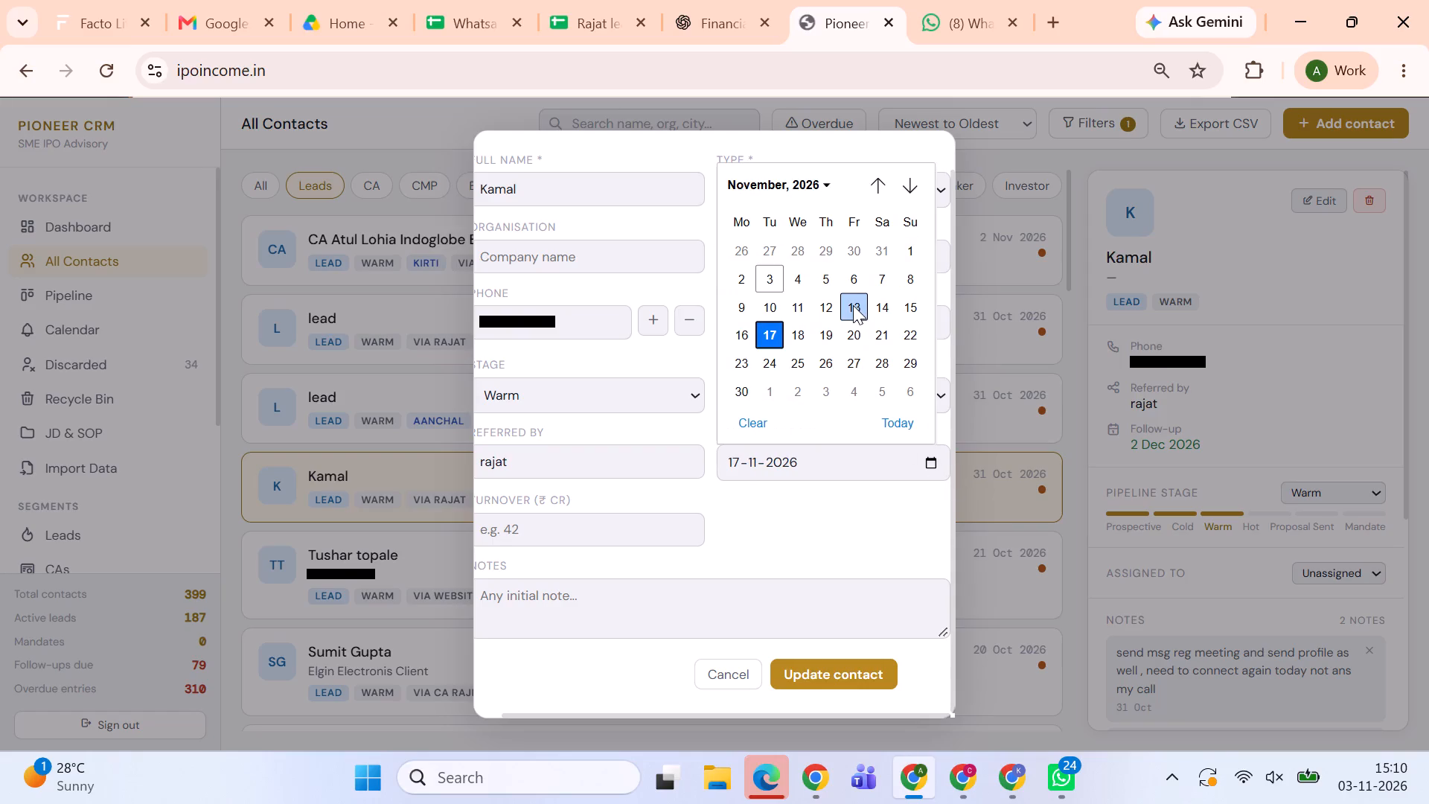
click(857, 282)
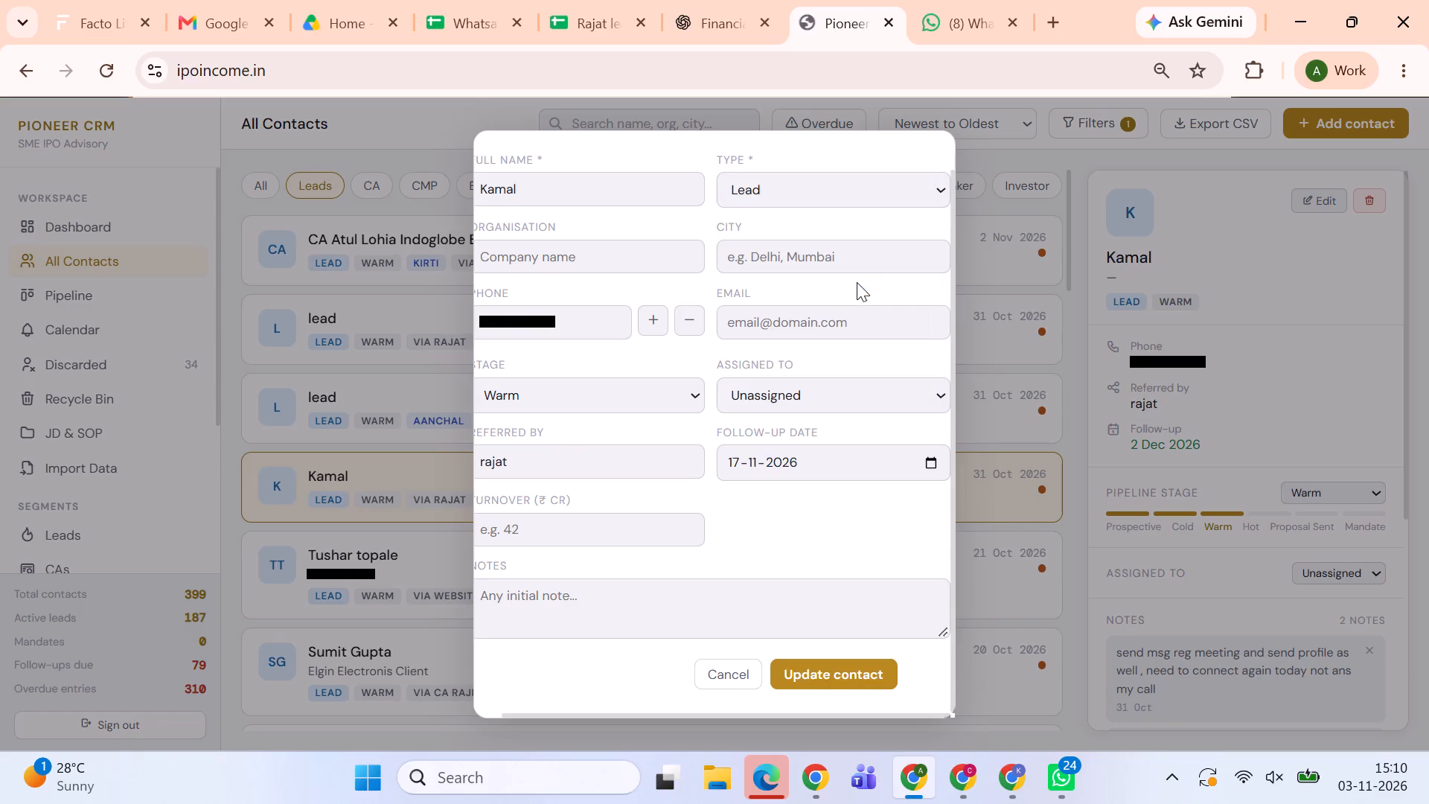
click(823, 666)
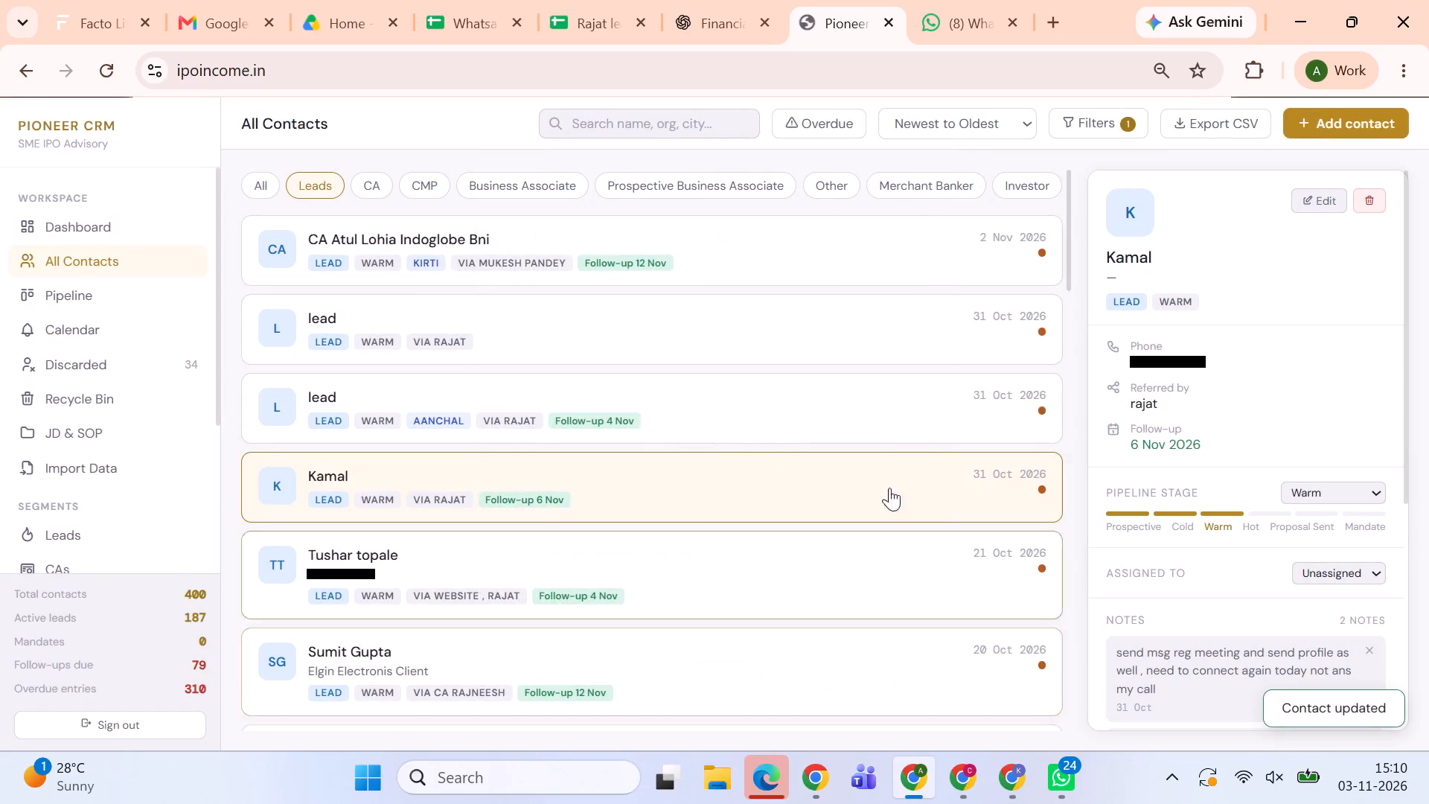
scroll(1201, 502, down, 2)
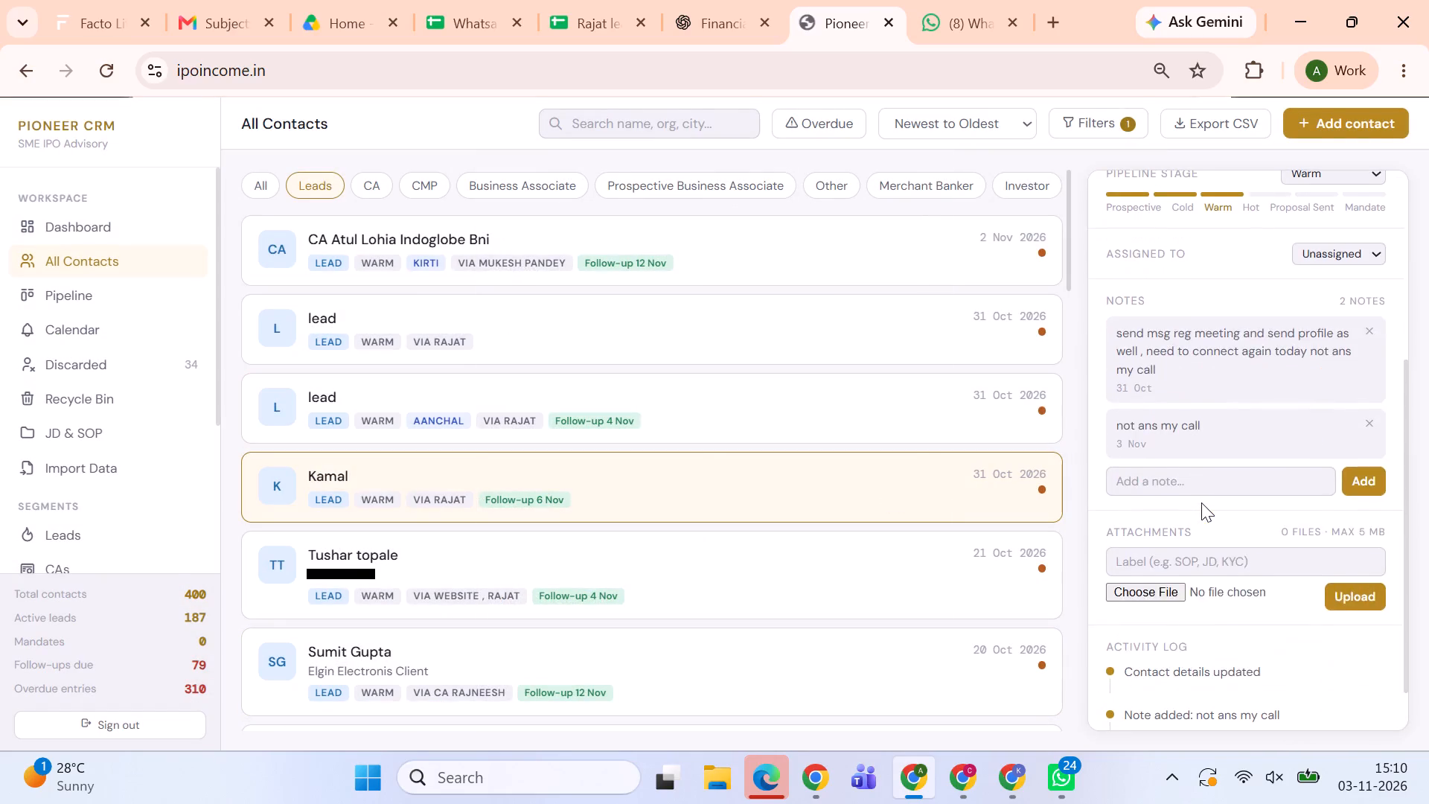
scroll(1201, 502, up, 1)
Add the note "switched off phone , need to connect again" to the unnamed warm lead assigned to Aanchal, dated 31 Oct 2026.
click(808, 387)
scroll(1170, 421, up, 1)
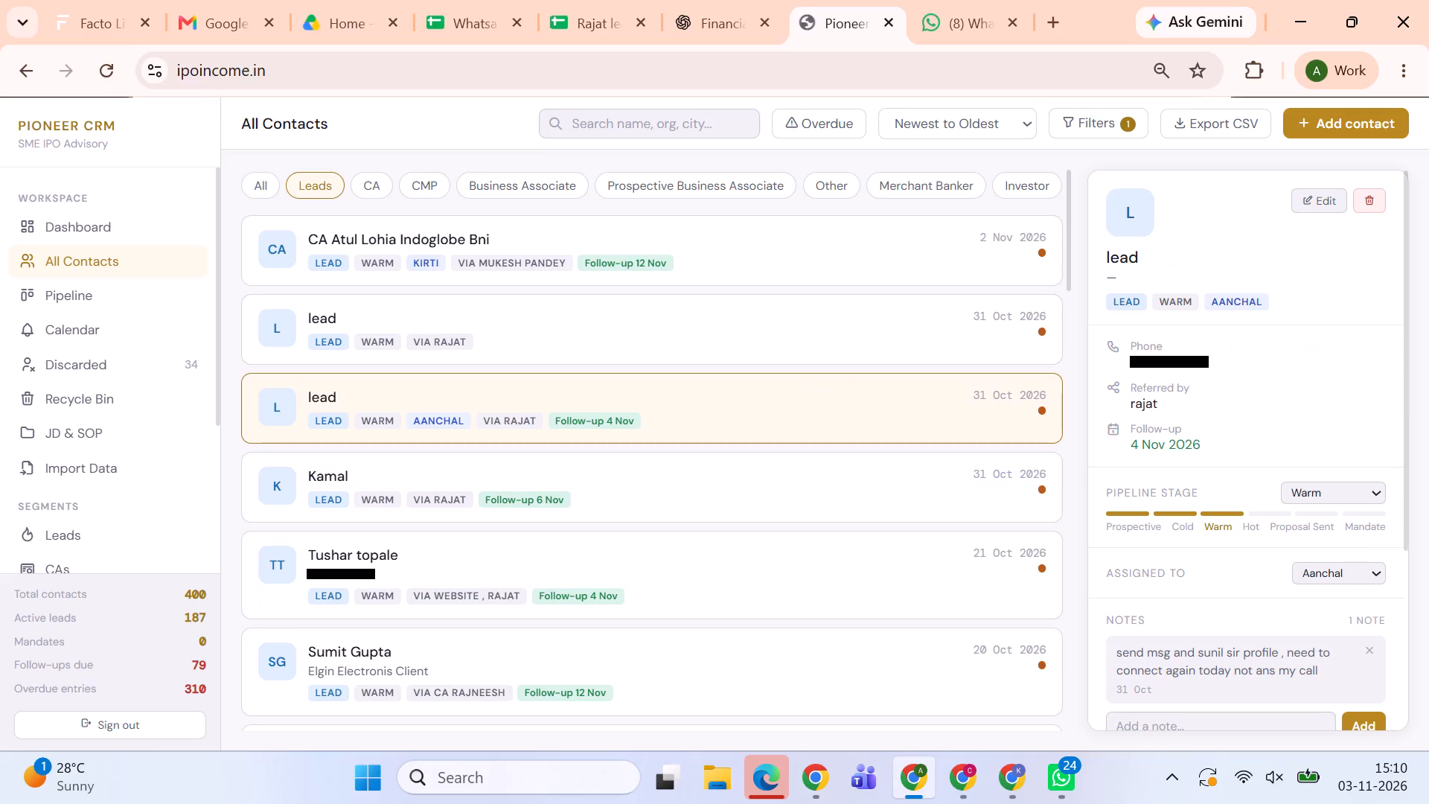
scroll(1170, 421, up, 1)
scroll(1170, 421, down, 1)
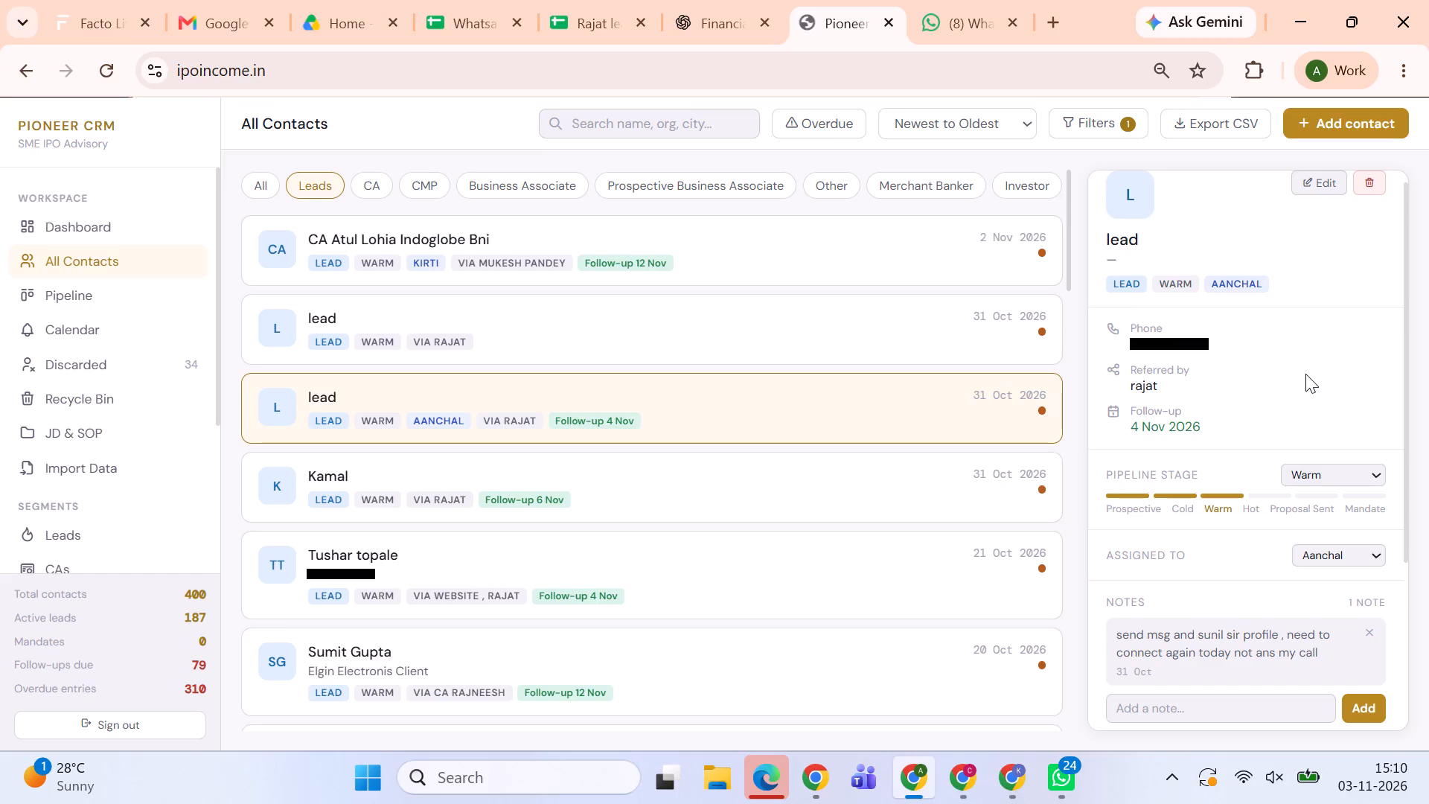
scroll(1305, 374, down, 1)
click(1181, 517)
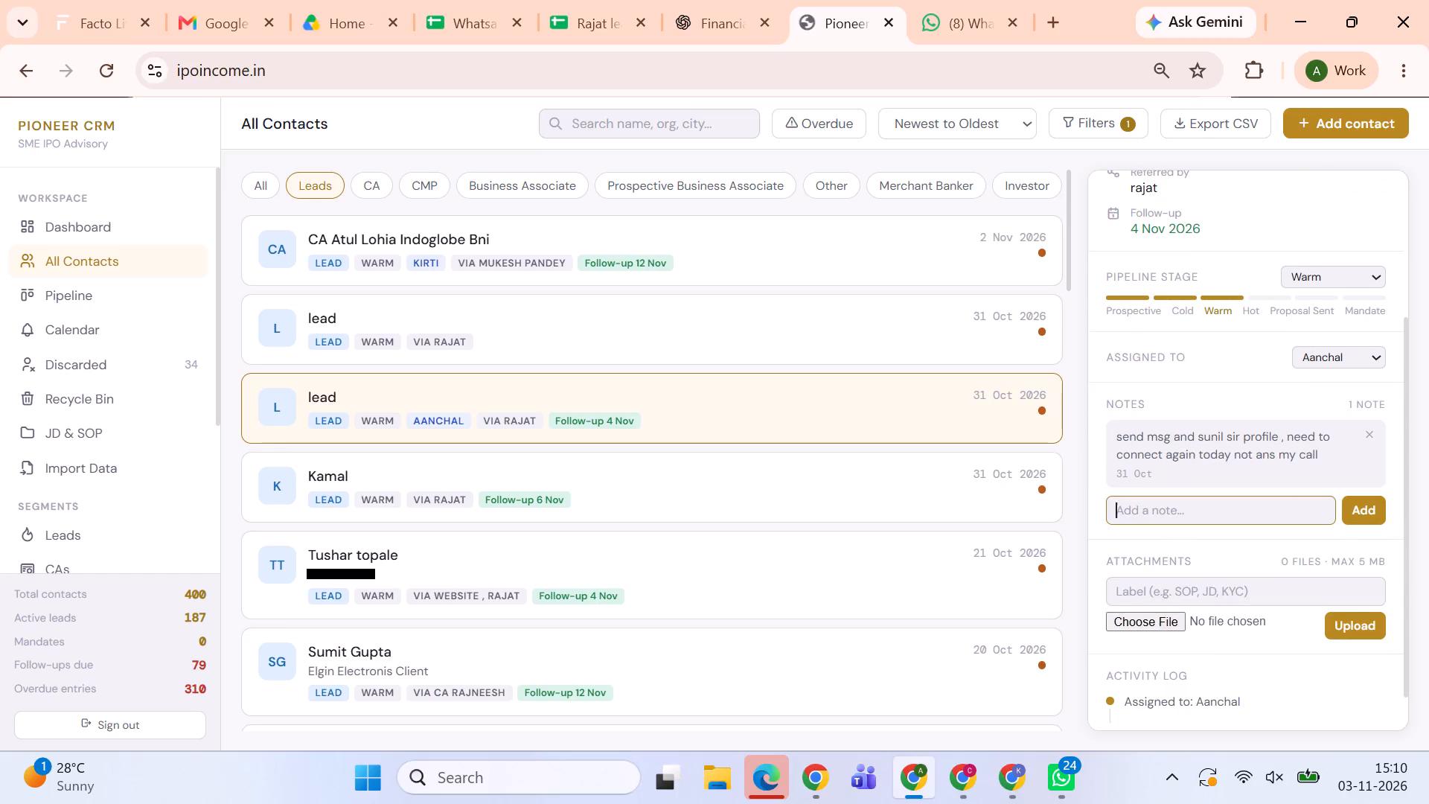
text(swi)
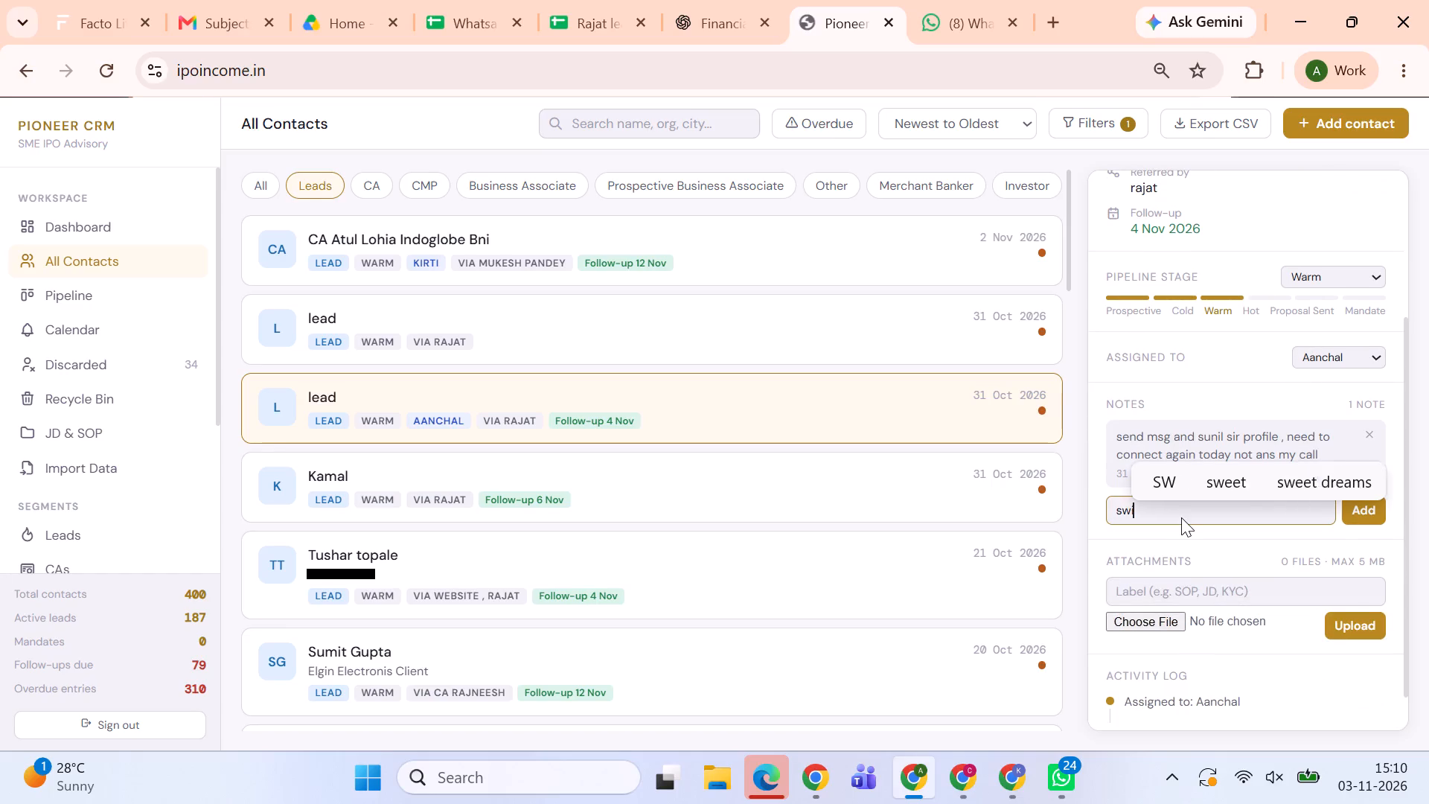
text(tched off phone , need to connect ag)
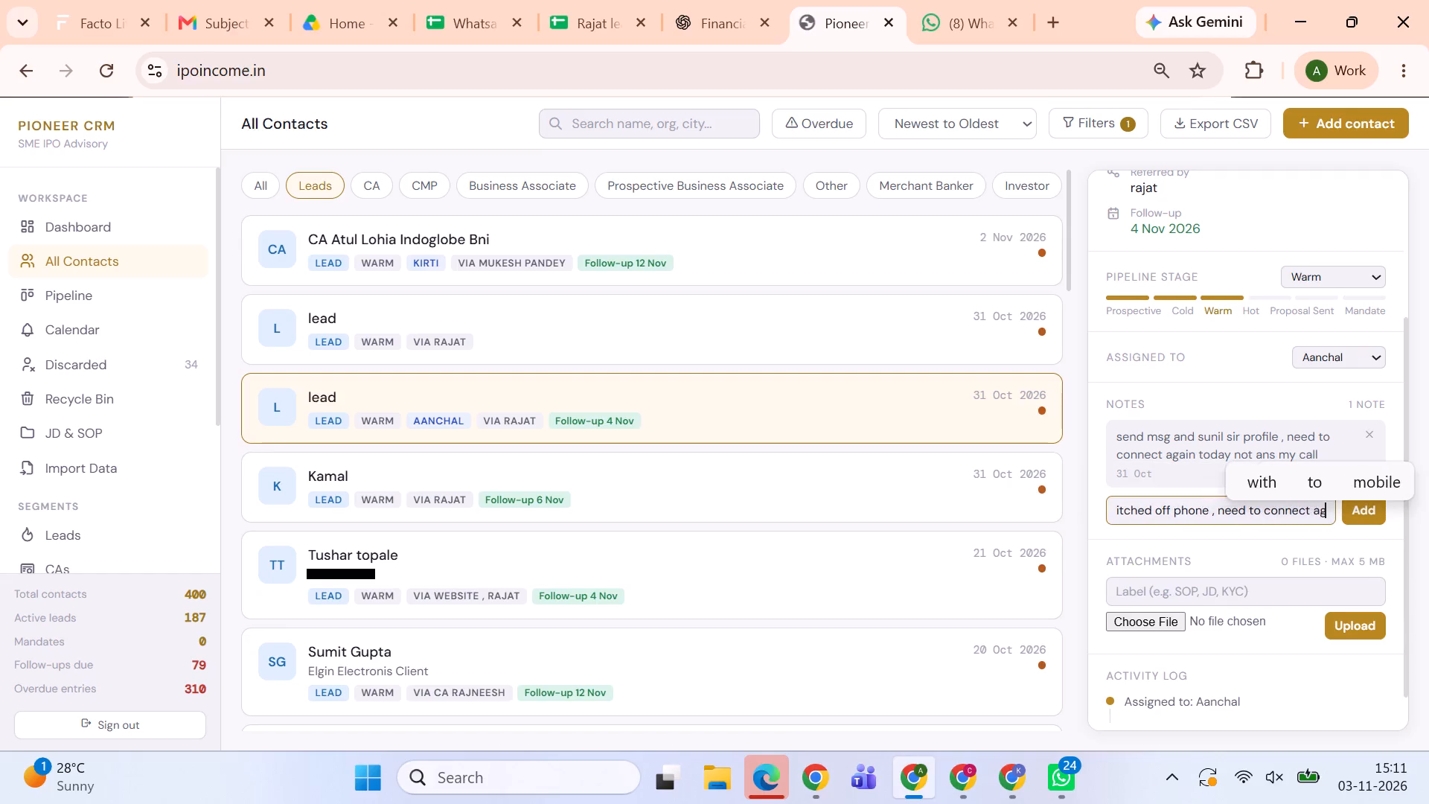
text(ain)
key(space)
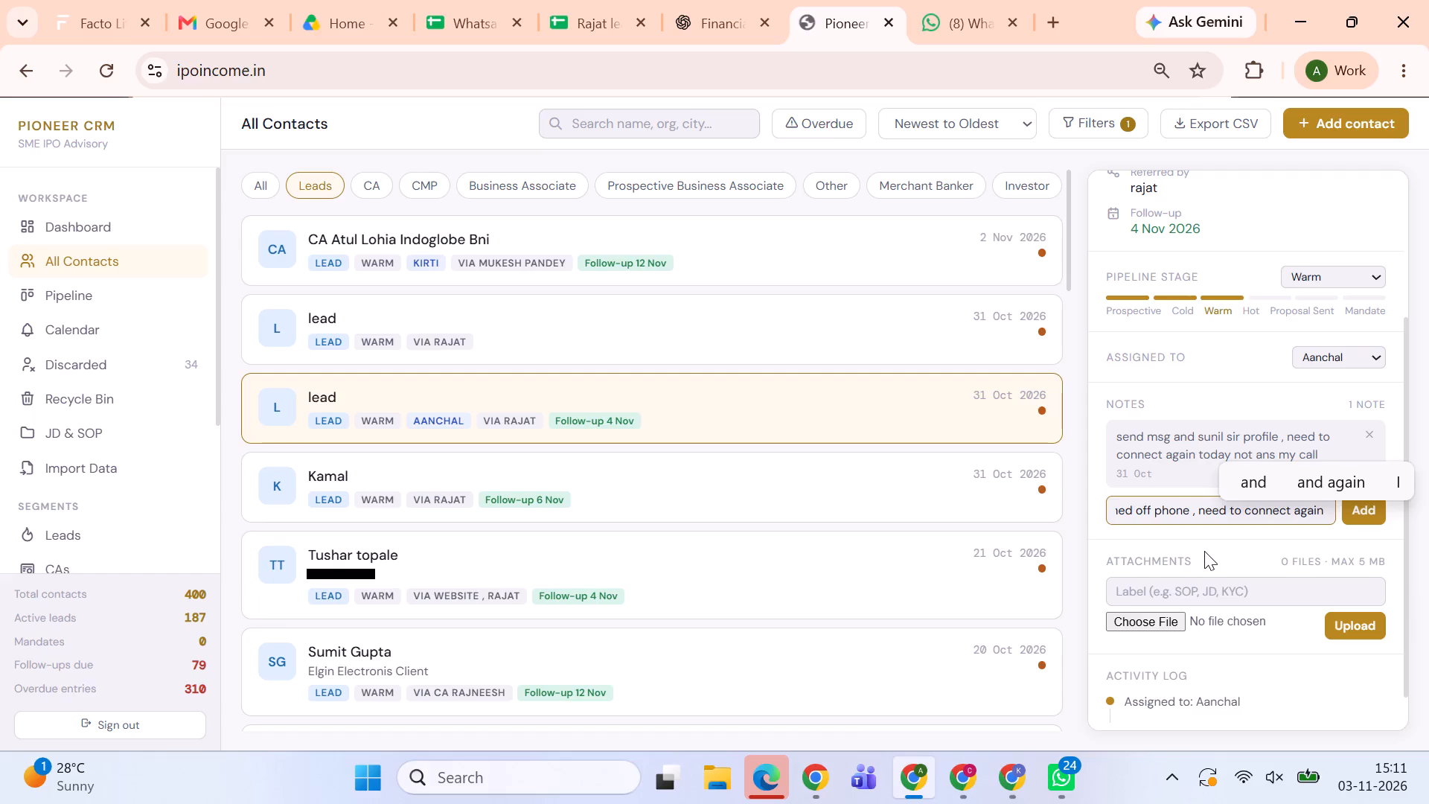
click(1204, 551)
click(1364, 510)
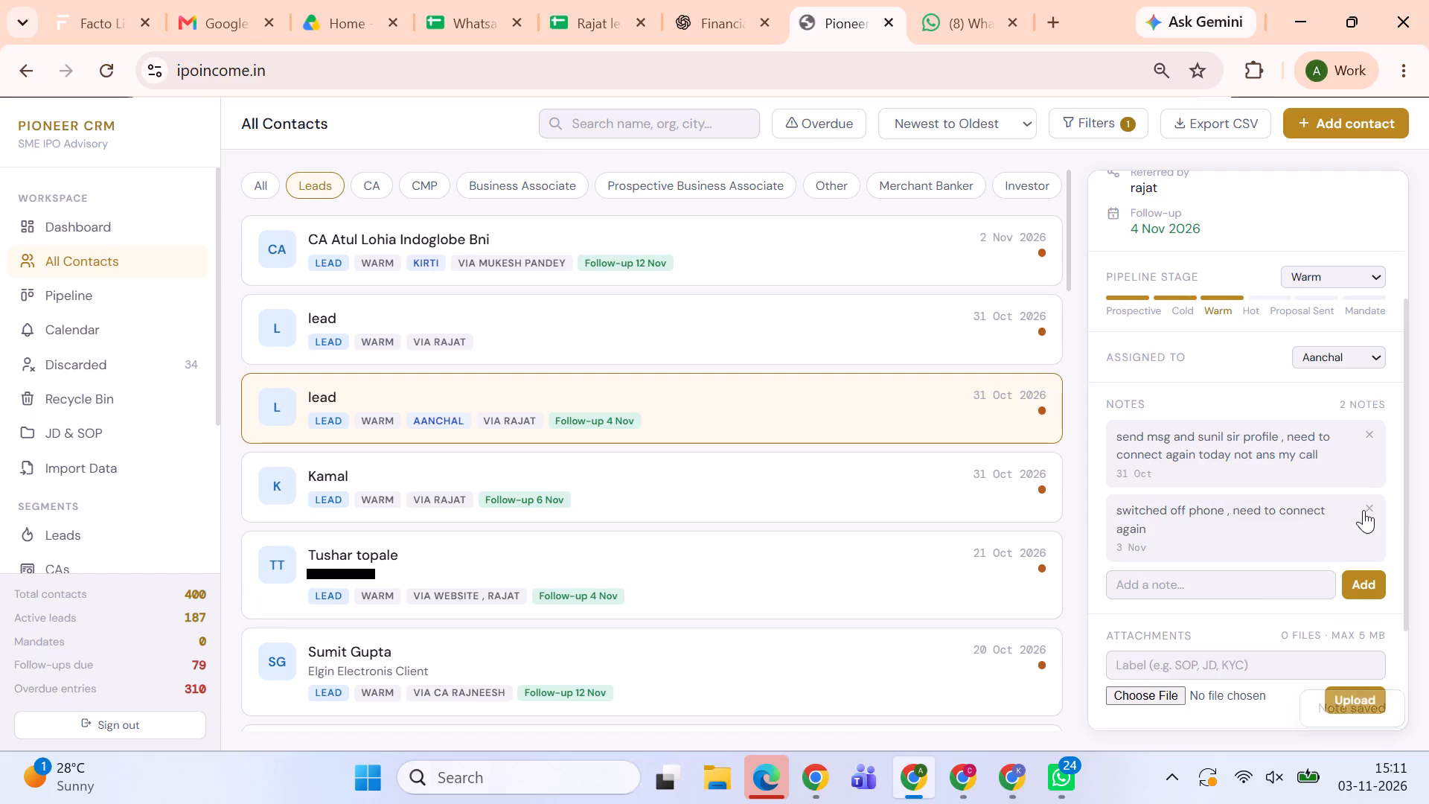
Set the follow-up date of Aanchal's unnamed warm lead to 6 November 2026 and update the contact.
scroll(1329, 426, up, 4)
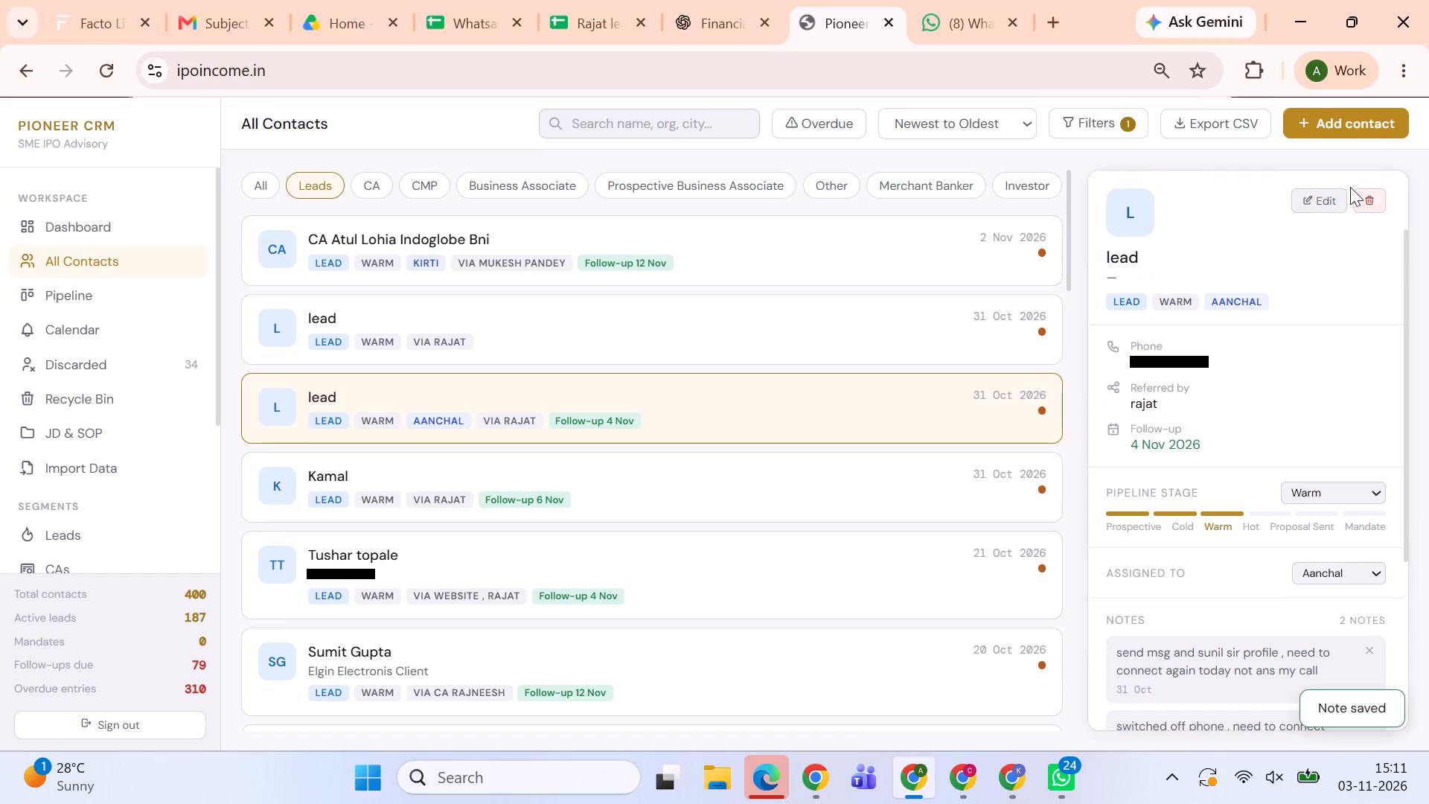
click(1330, 193)
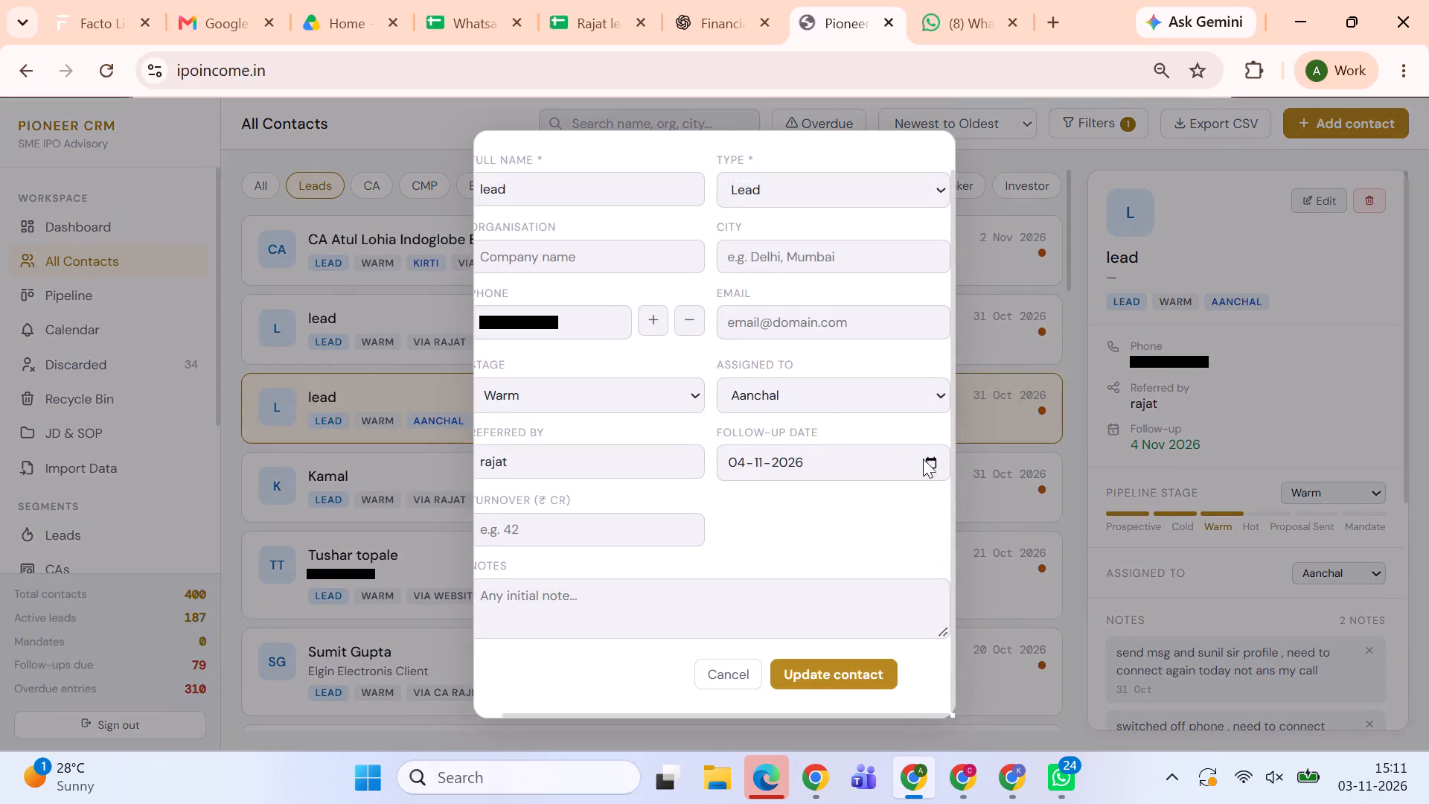
click(930, 452)
click(930, 456)
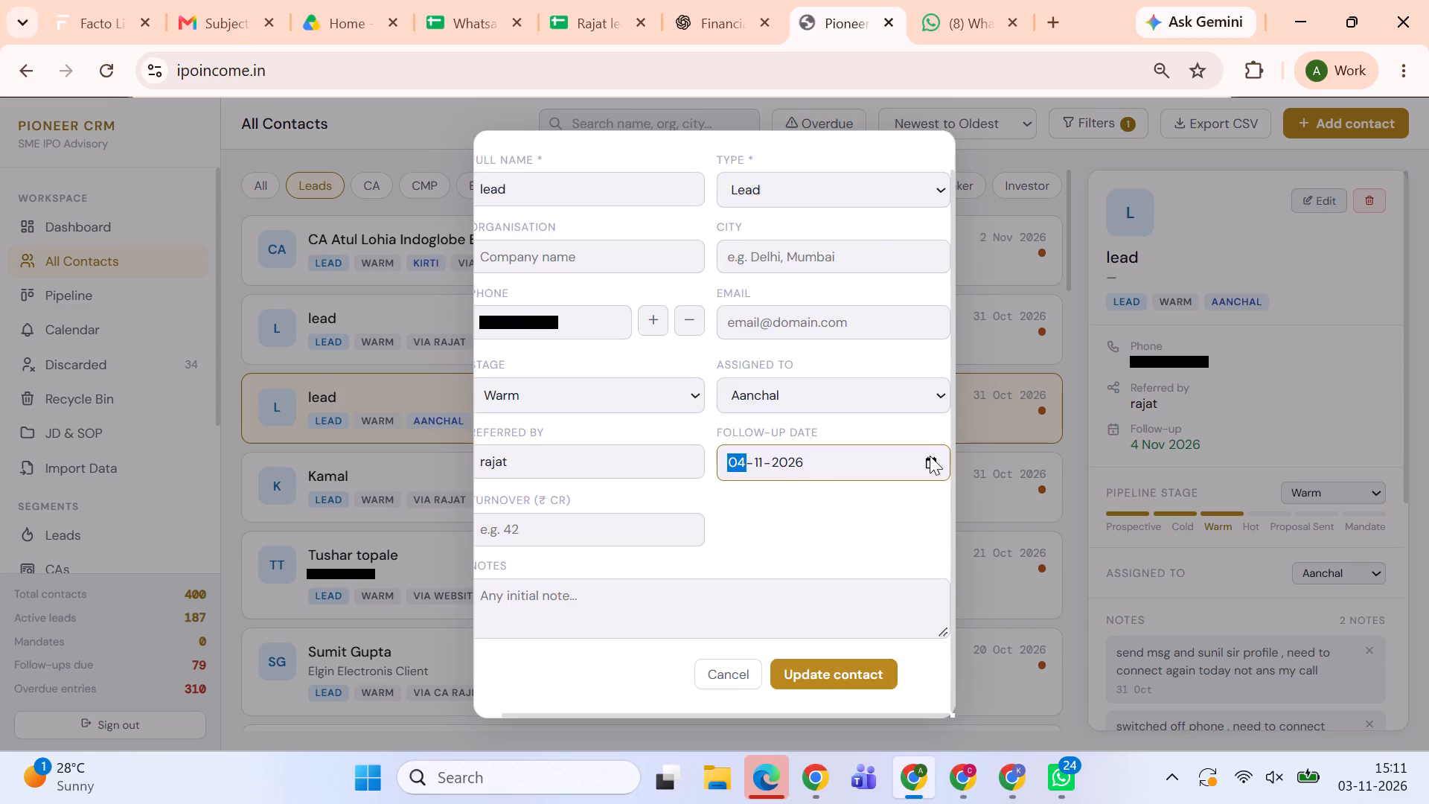
click(840, 278)
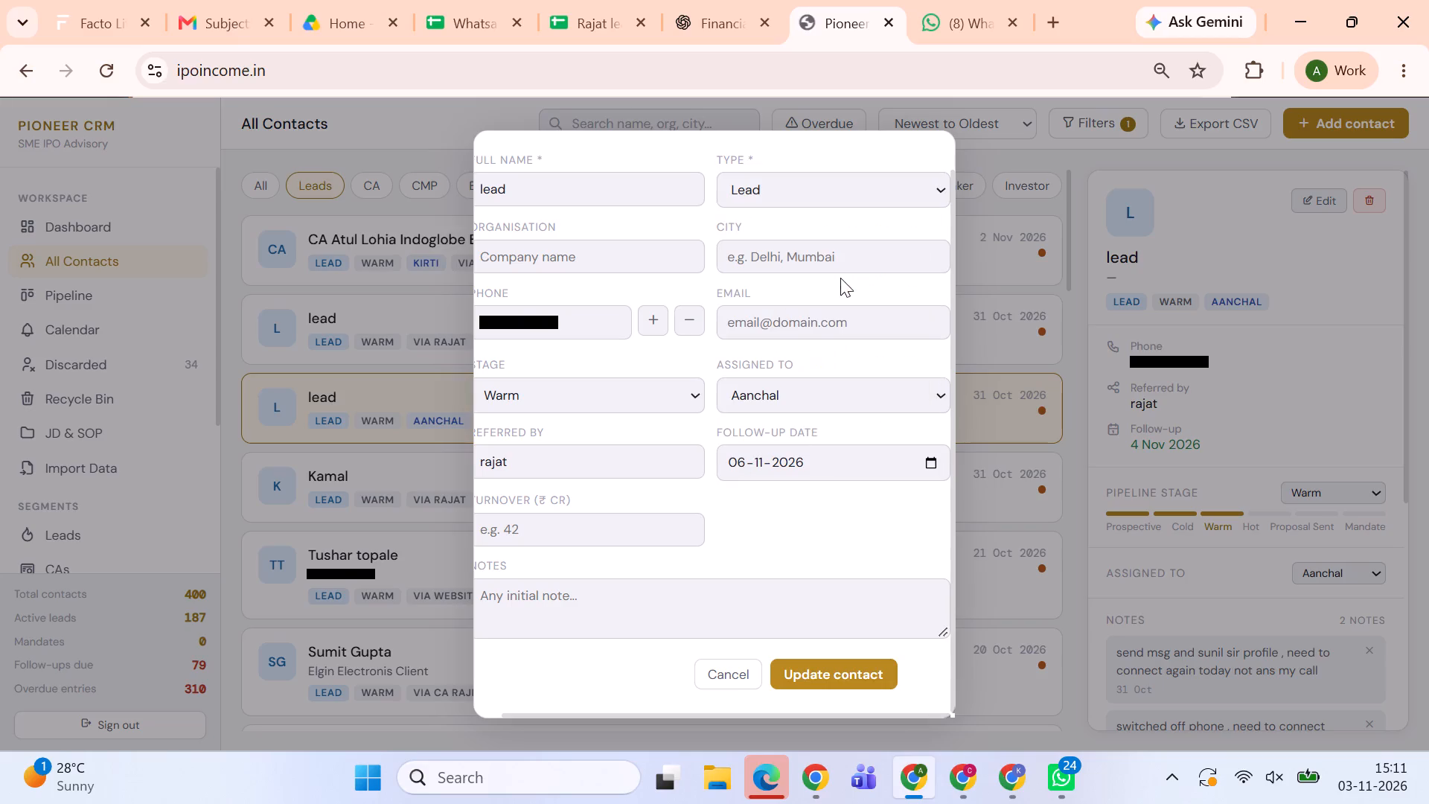
click(845, 669)
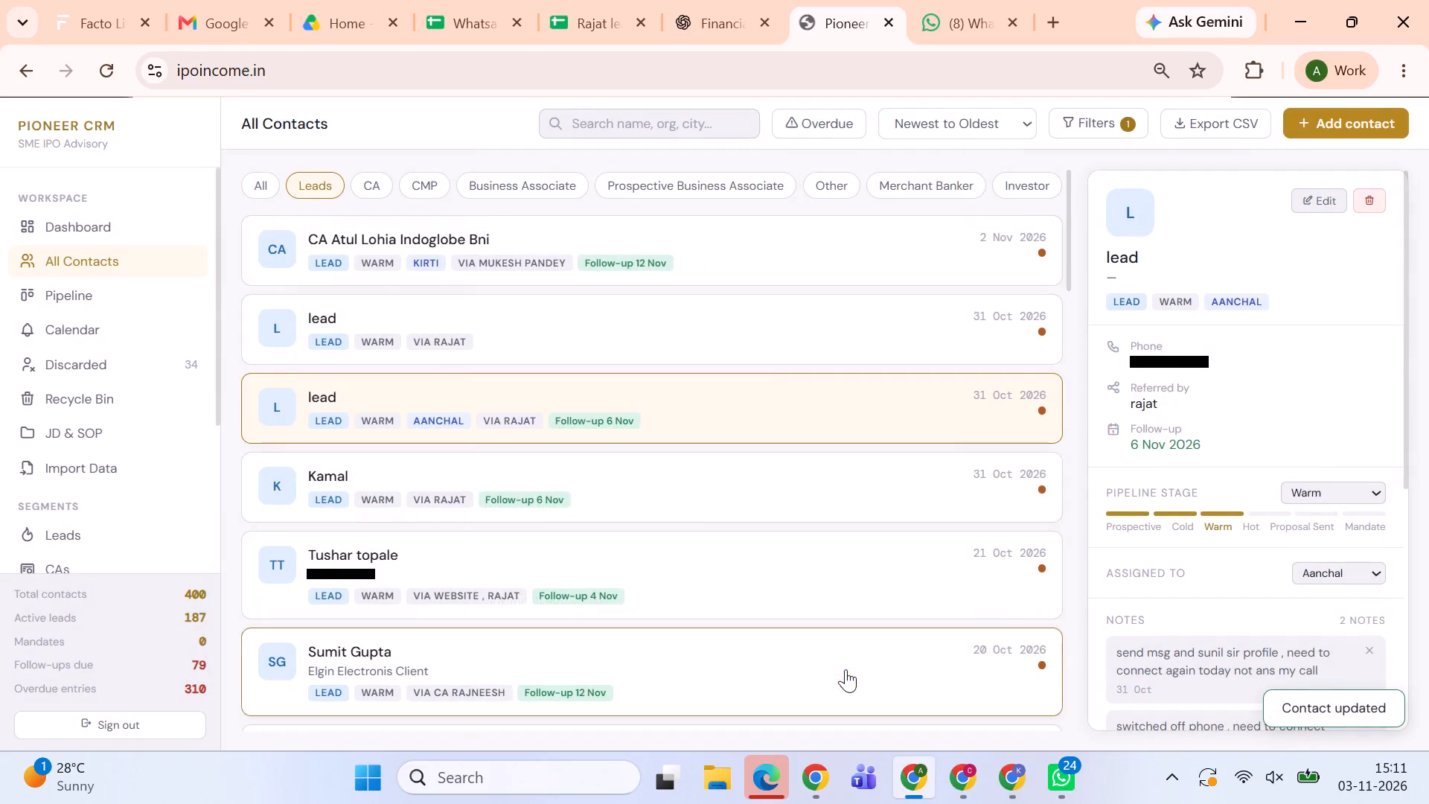
Open the unassigned warm entry named "lead", dated 31 Oct 2026, to review its existing notes.
click(871, 316)
scroll(1224, 517, down, 1)
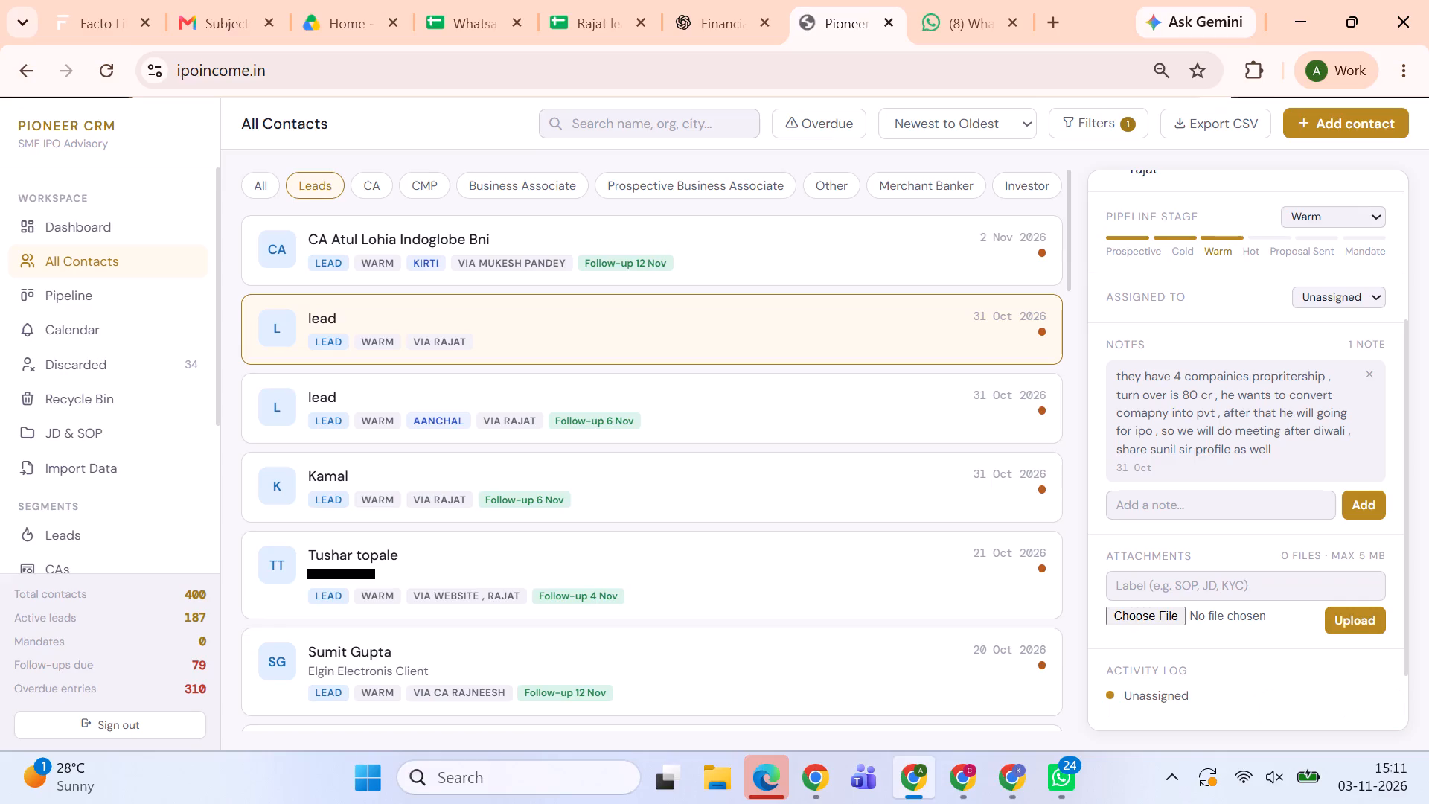
Set the follow-up date of the unassigned warm entry named "lead" to 12 November 2026 and update the contact.
scroll(1284, 361, up, 2)
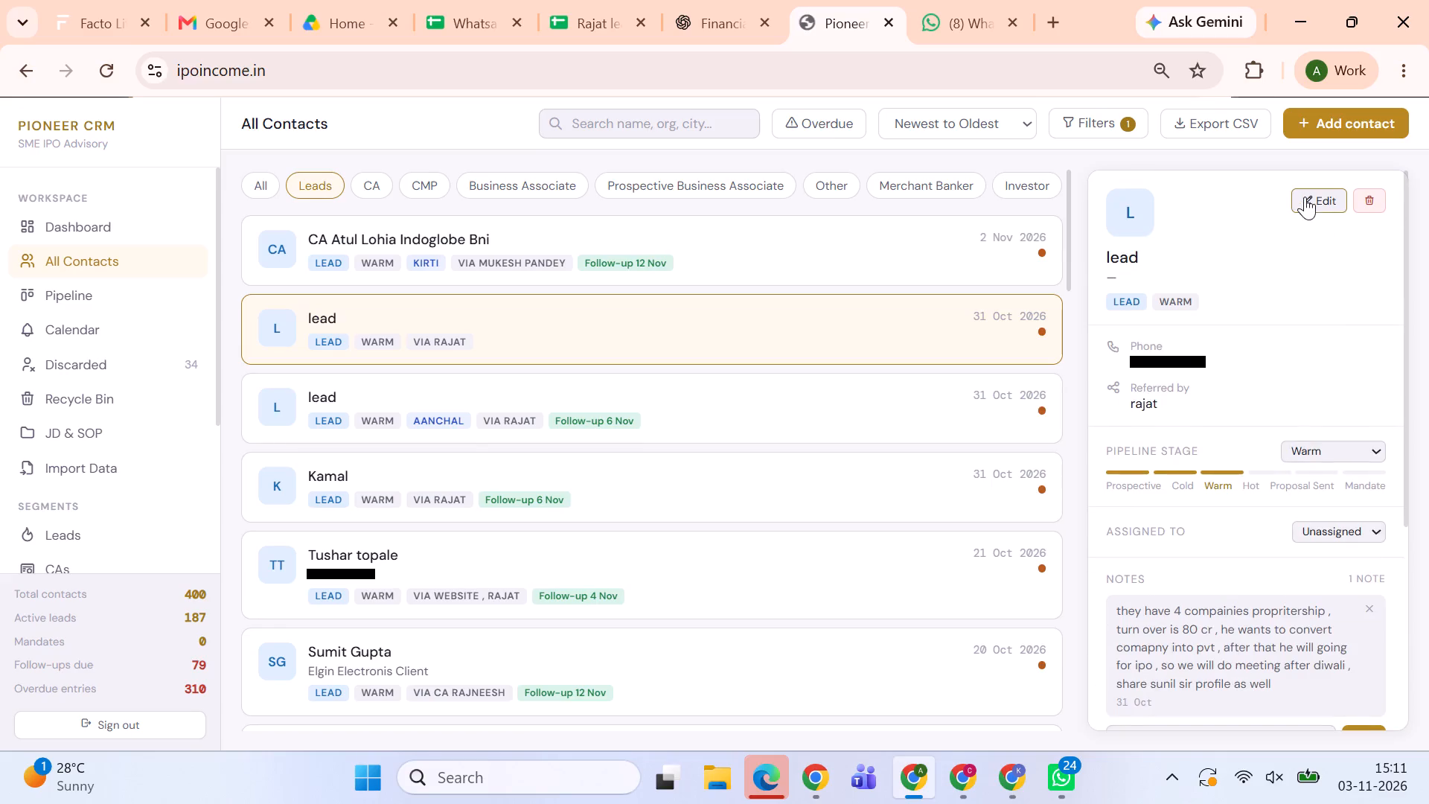
click(1305, 197)
click(933, 454)
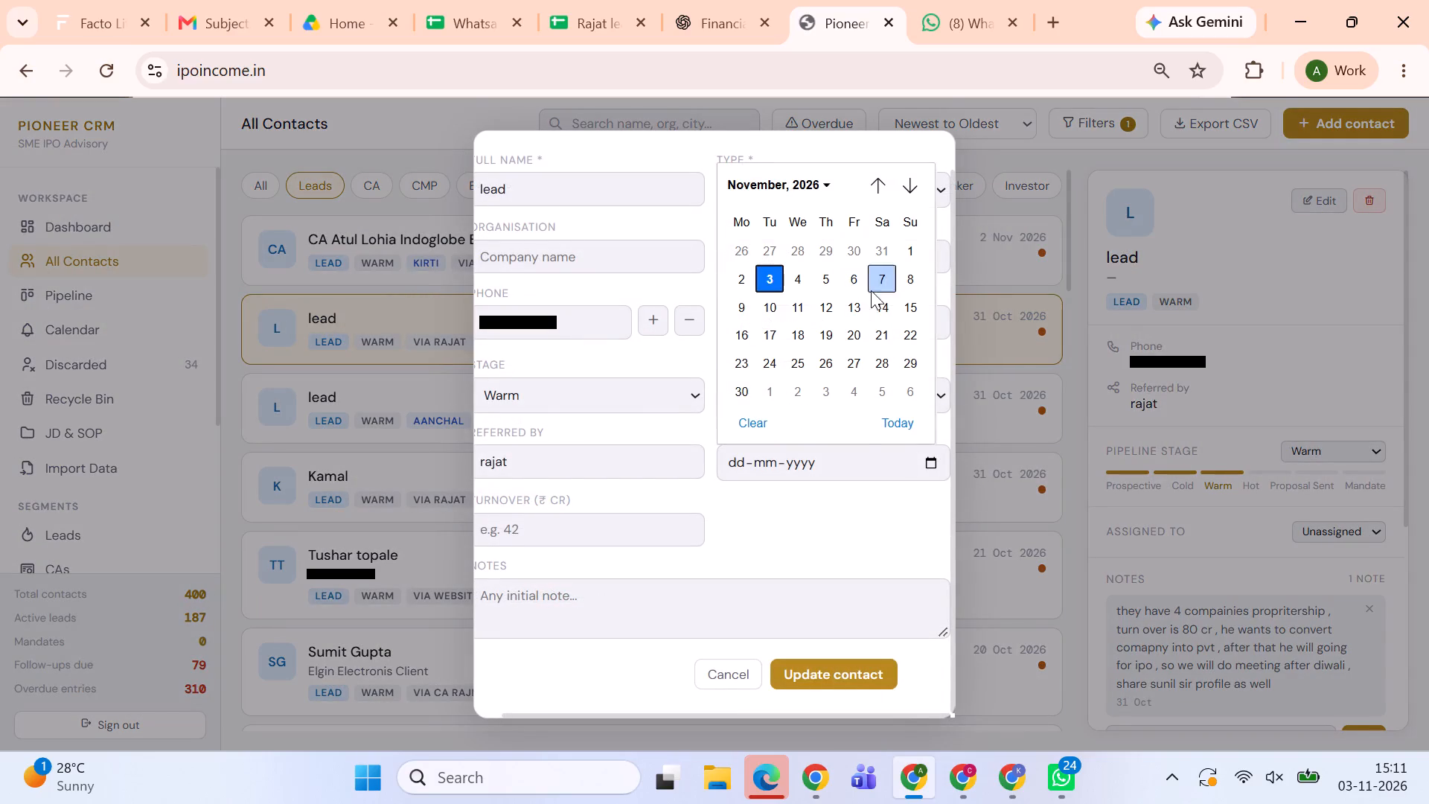
click(826, 310)
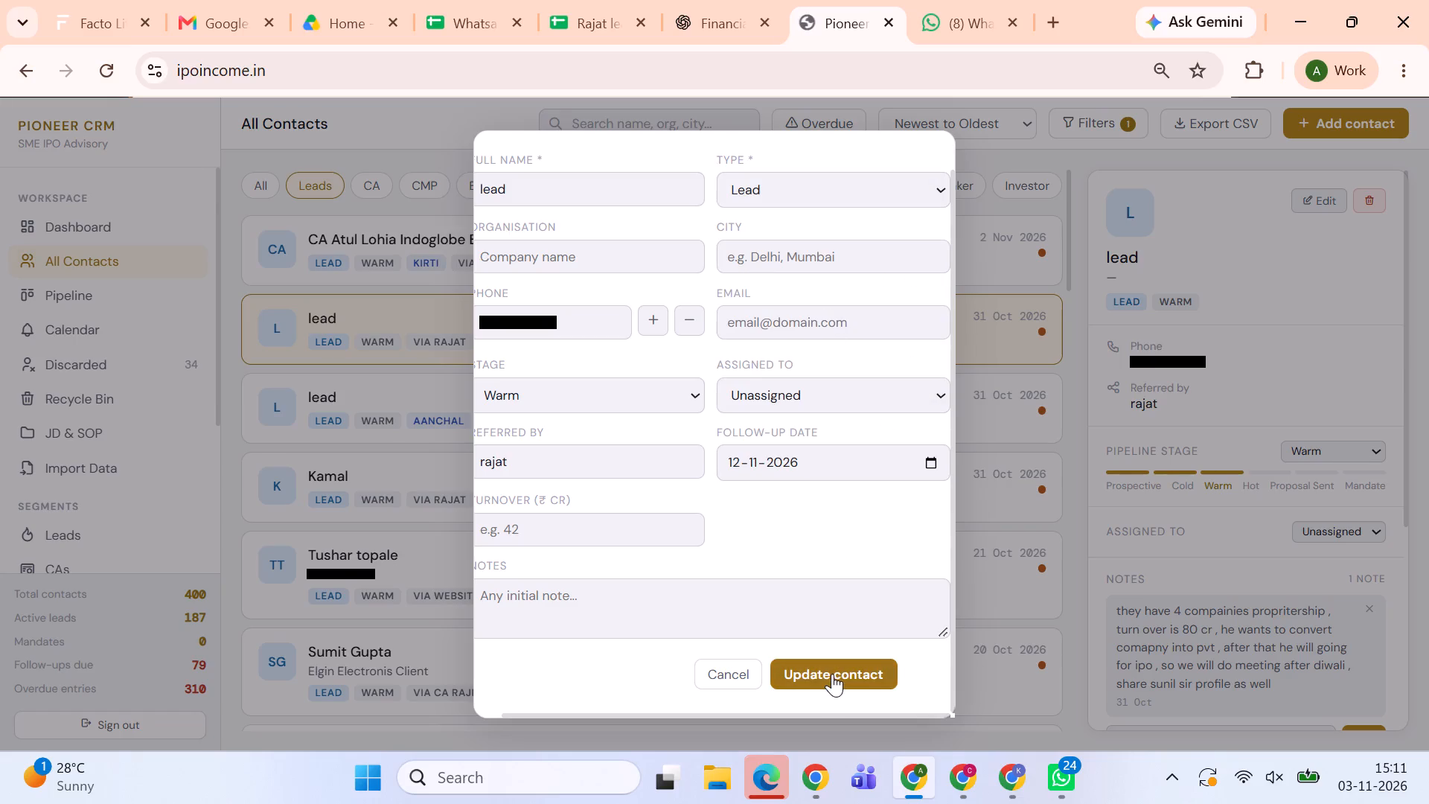
click(832, 674)
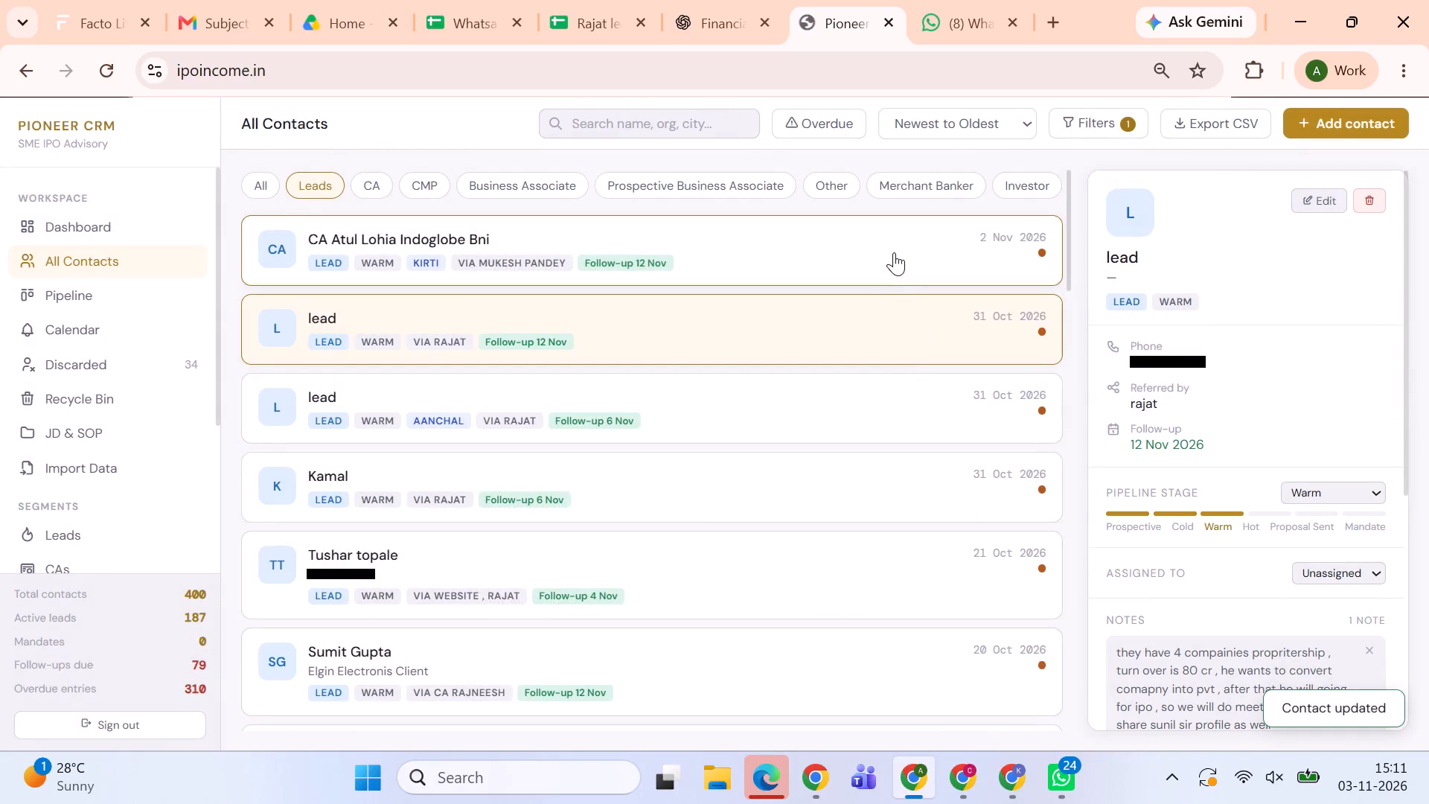
Open the warm Indoglobe Bni lead assigned to Kirti, dated 2 Nov 2026, to review its notes and follow-up details.
click(894, 252)
scroll(1256, 368, down, 1)
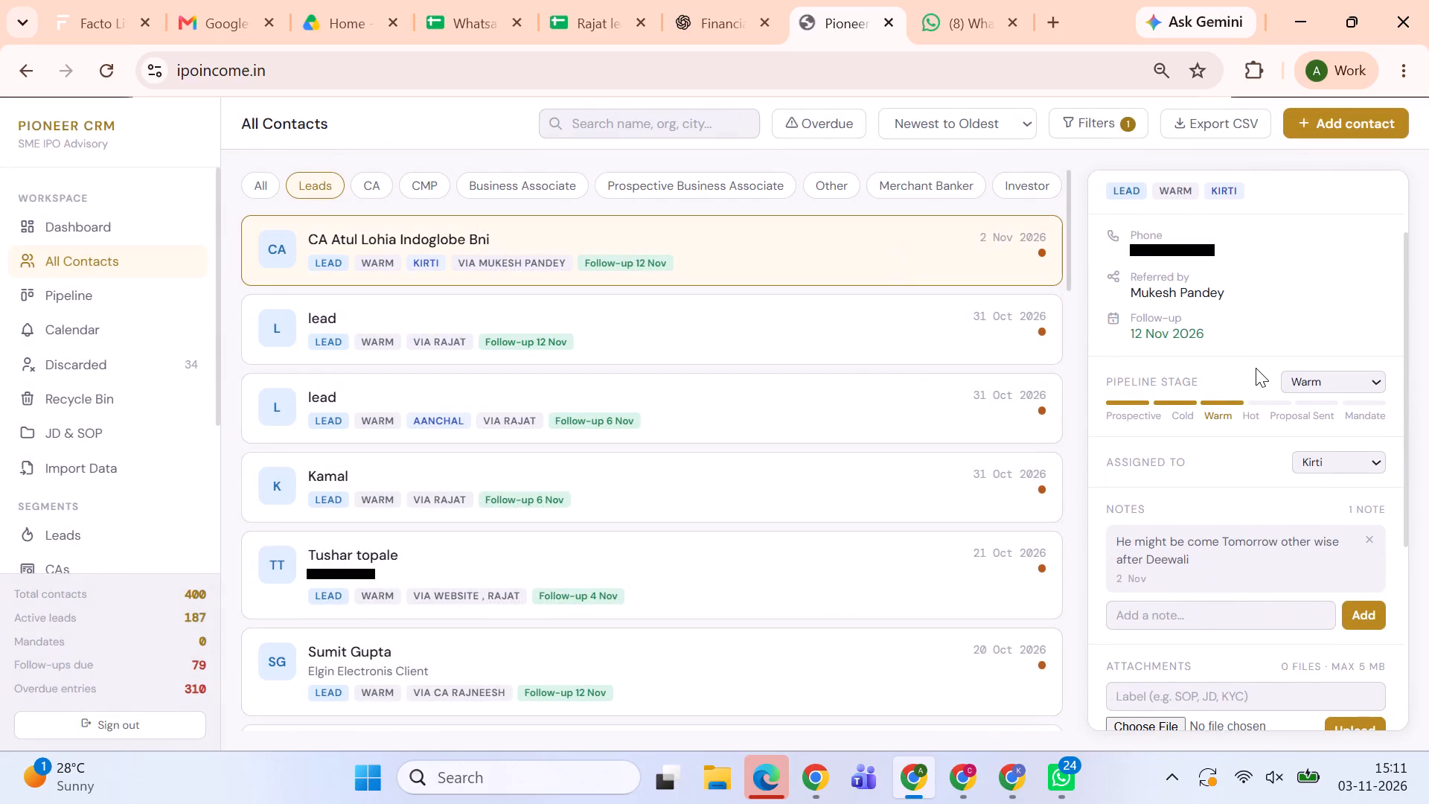
scroll(1256, 368, up, 1)
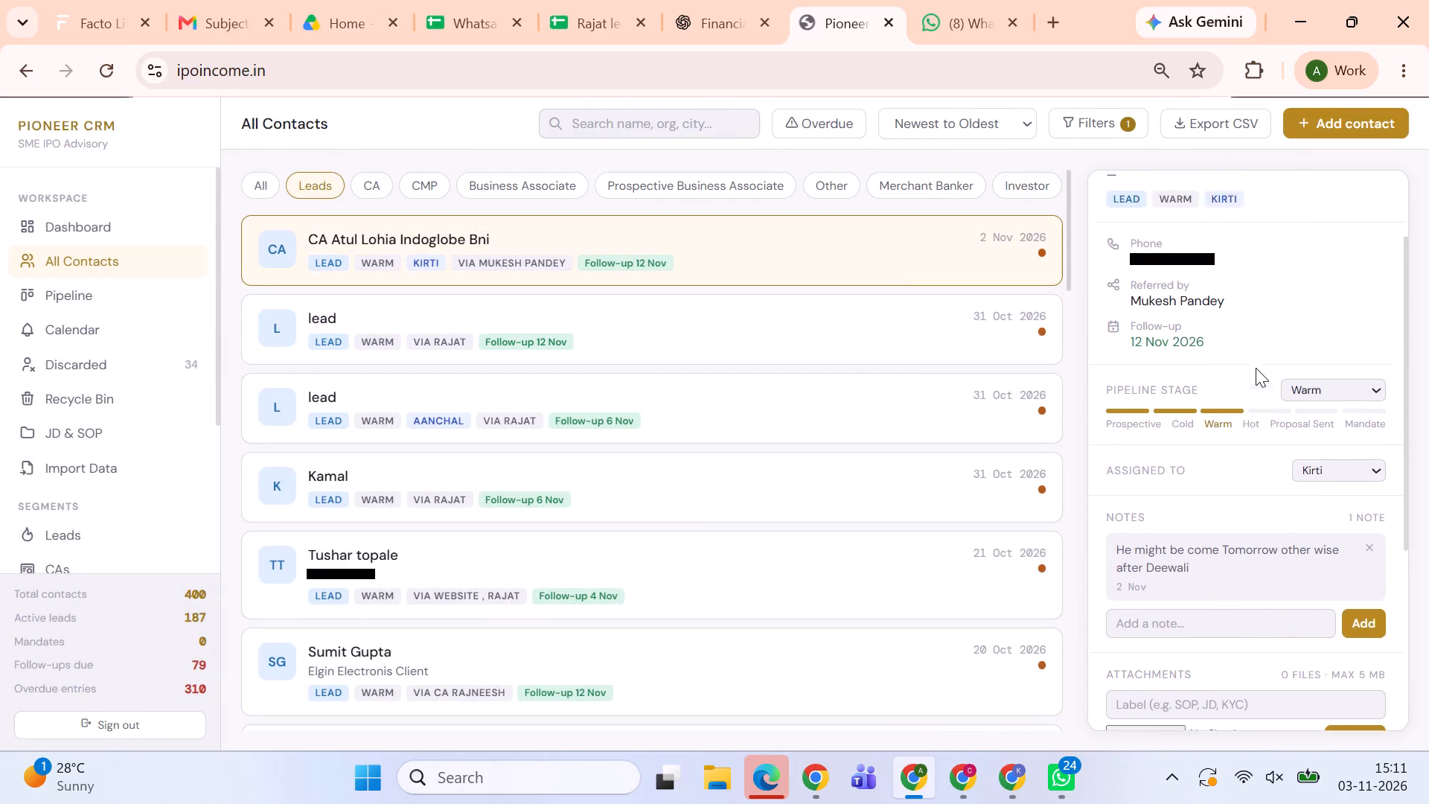
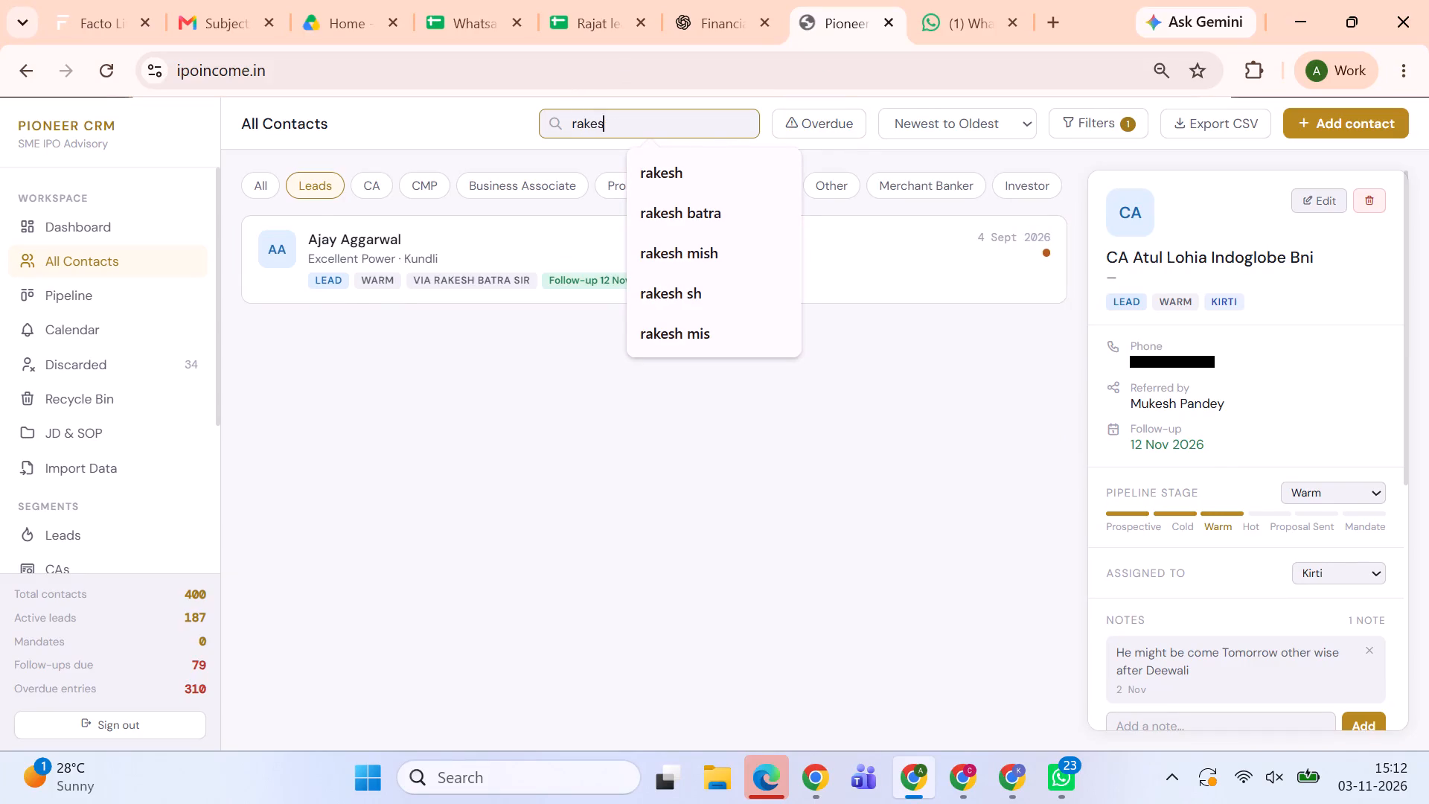
Review the contact details, existing note and activity log of the Indoglobe Bni warm lead assigned to Kirti, dated 2 Nov 2026.
scroll(1288, 371, down, 1)
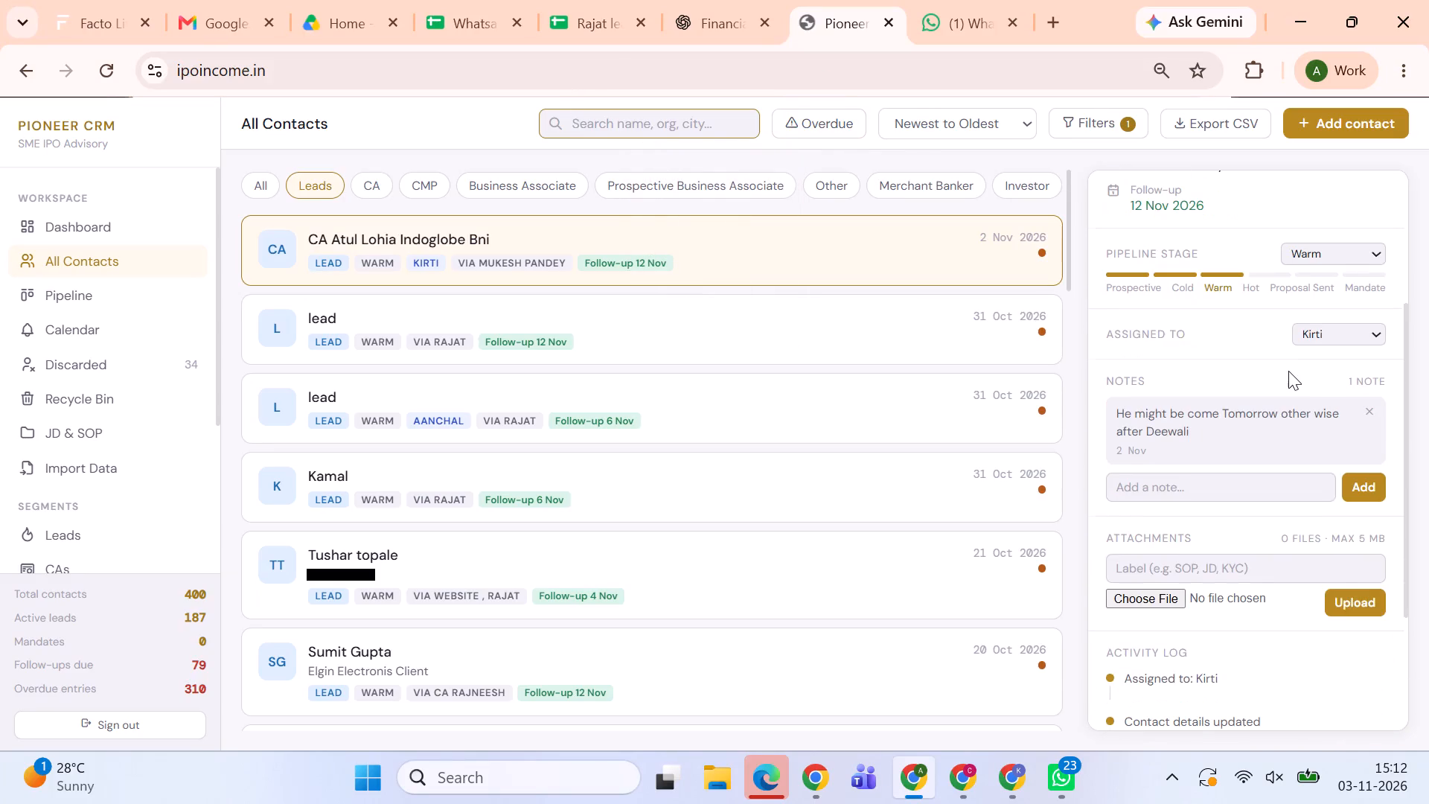
scroll(1288, 371, down, 1)
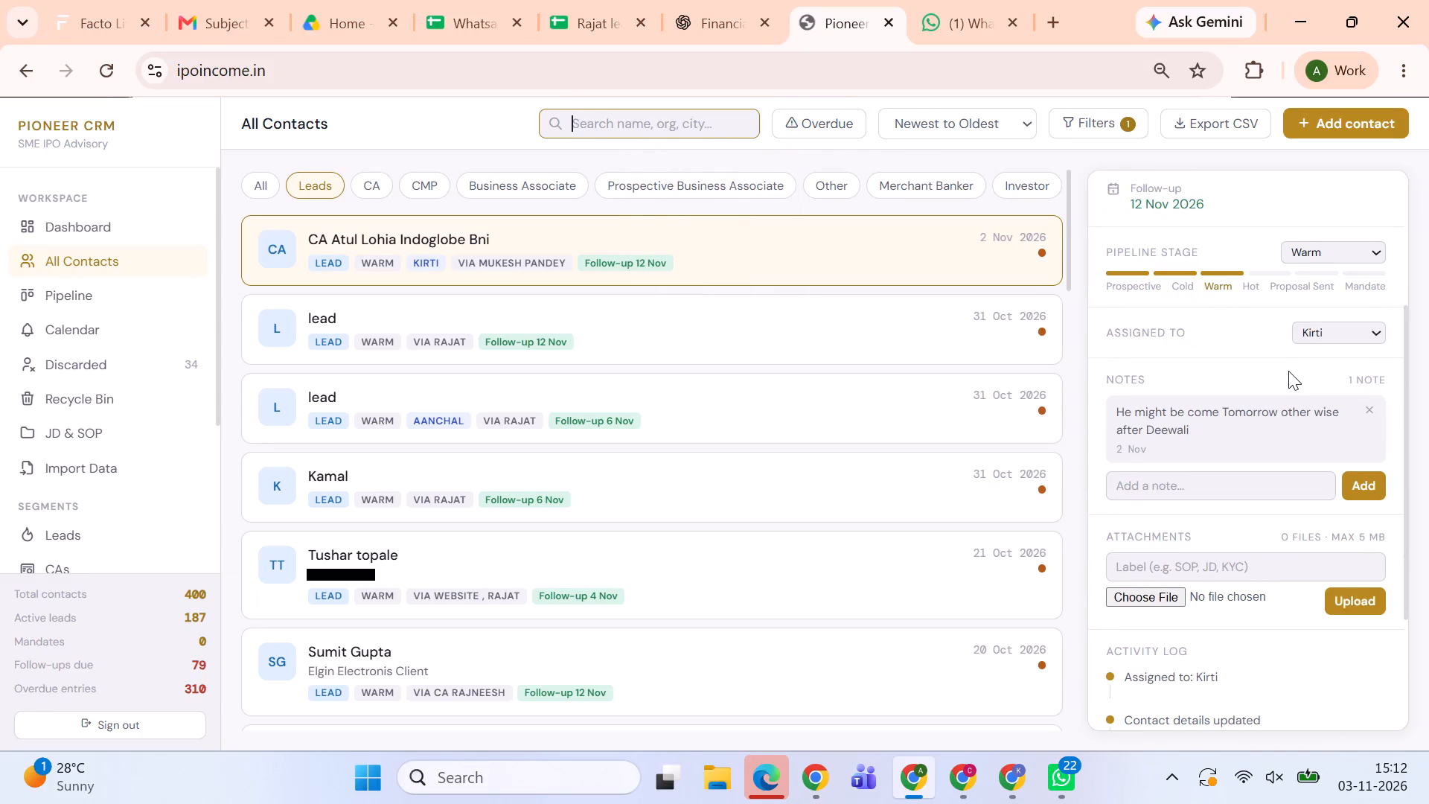
scroll(1288, 371, up, 2)
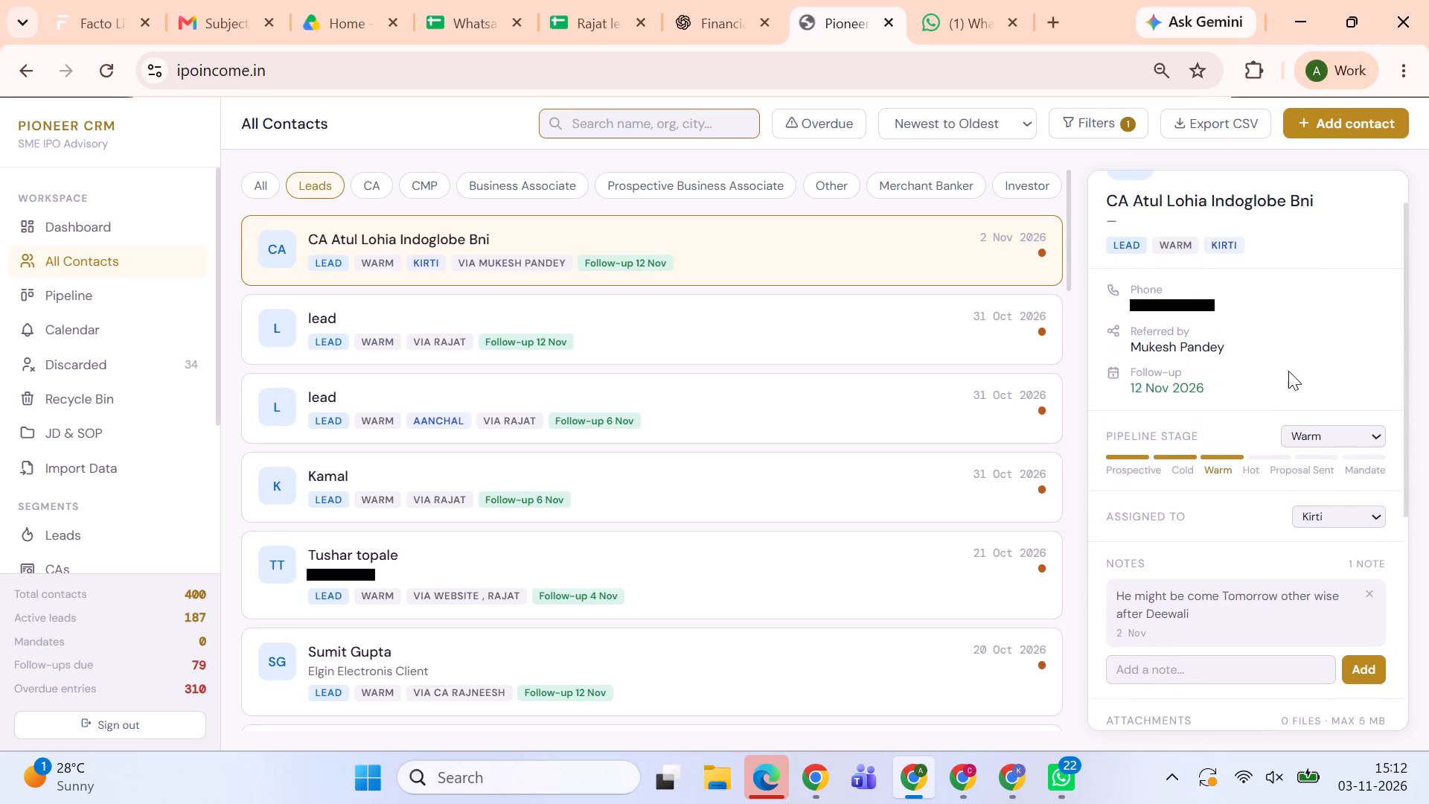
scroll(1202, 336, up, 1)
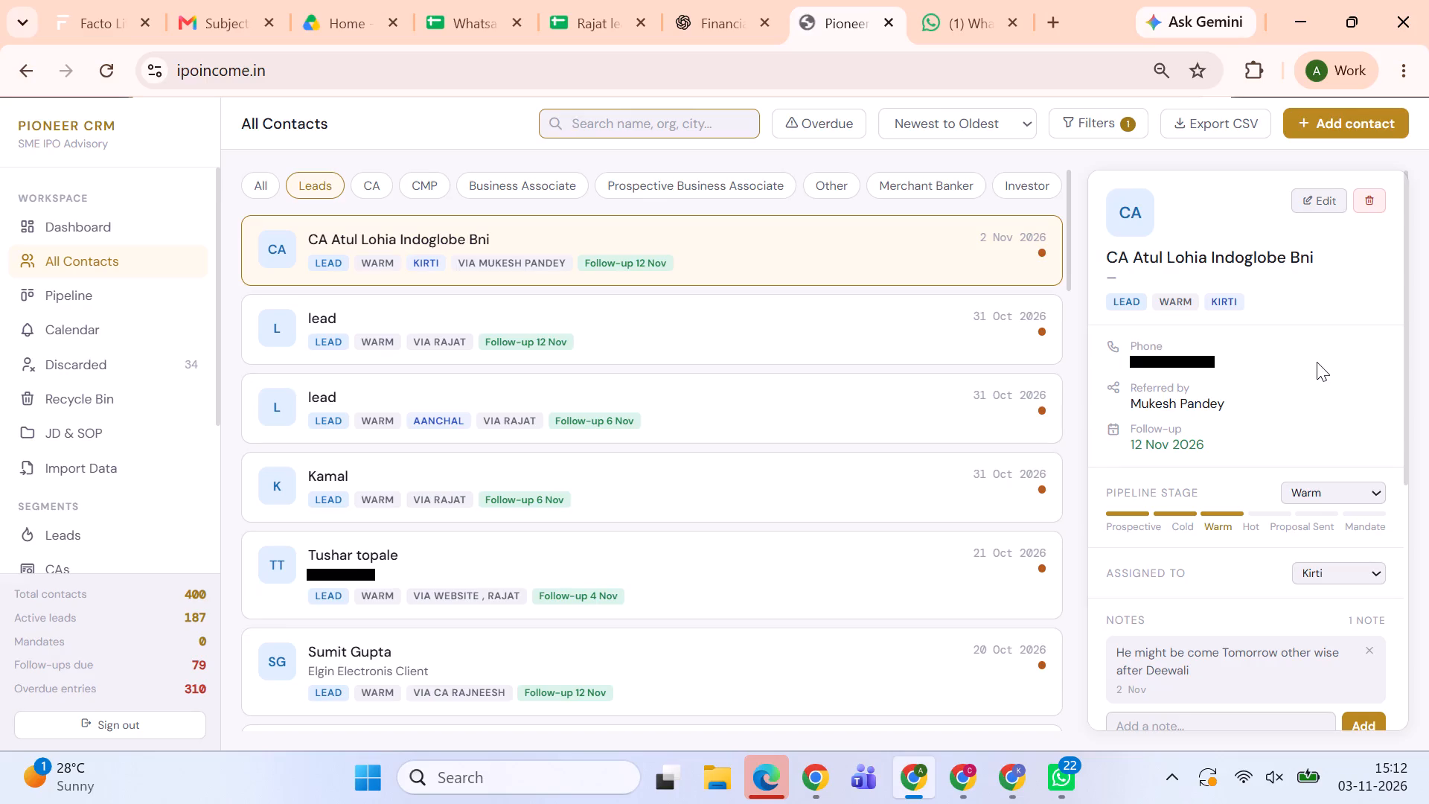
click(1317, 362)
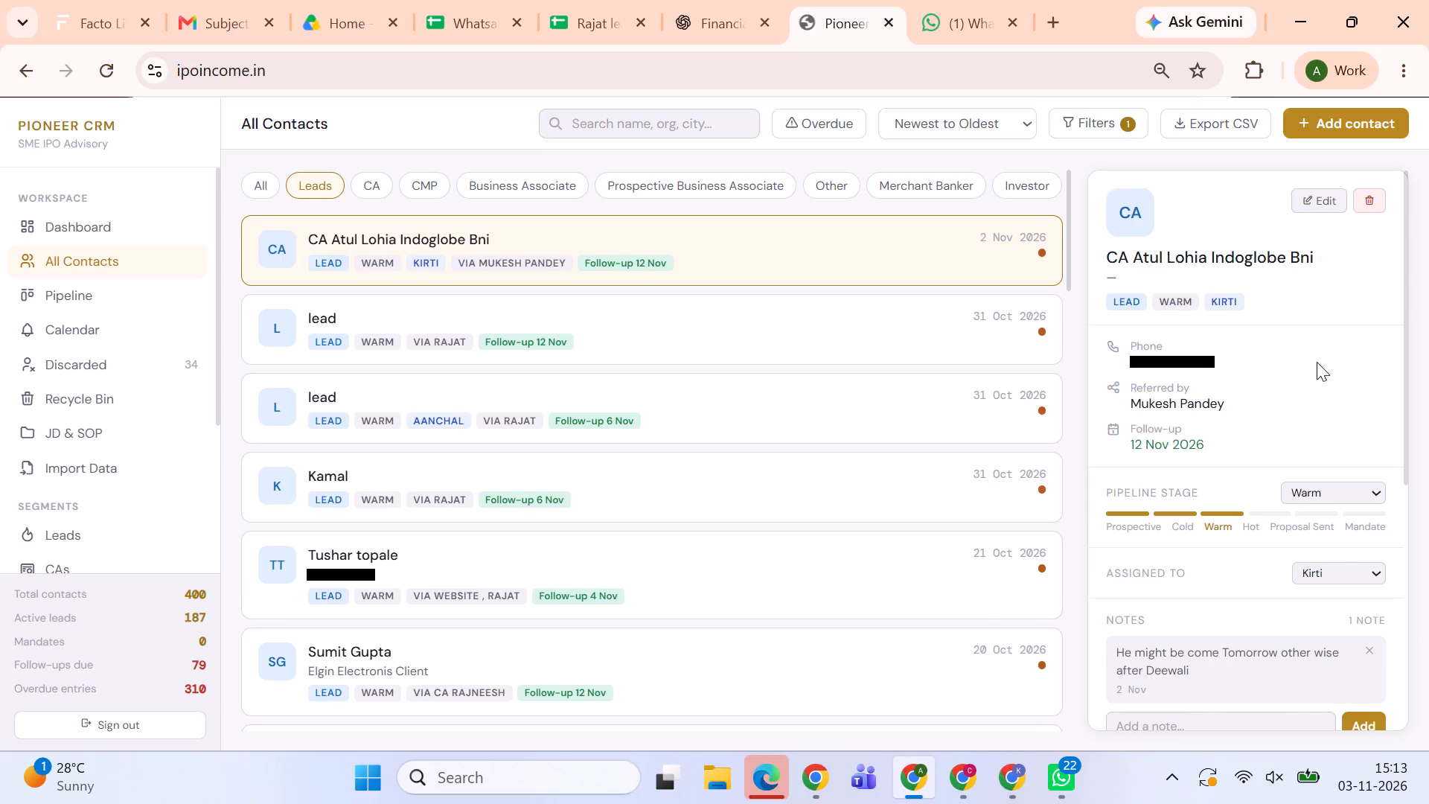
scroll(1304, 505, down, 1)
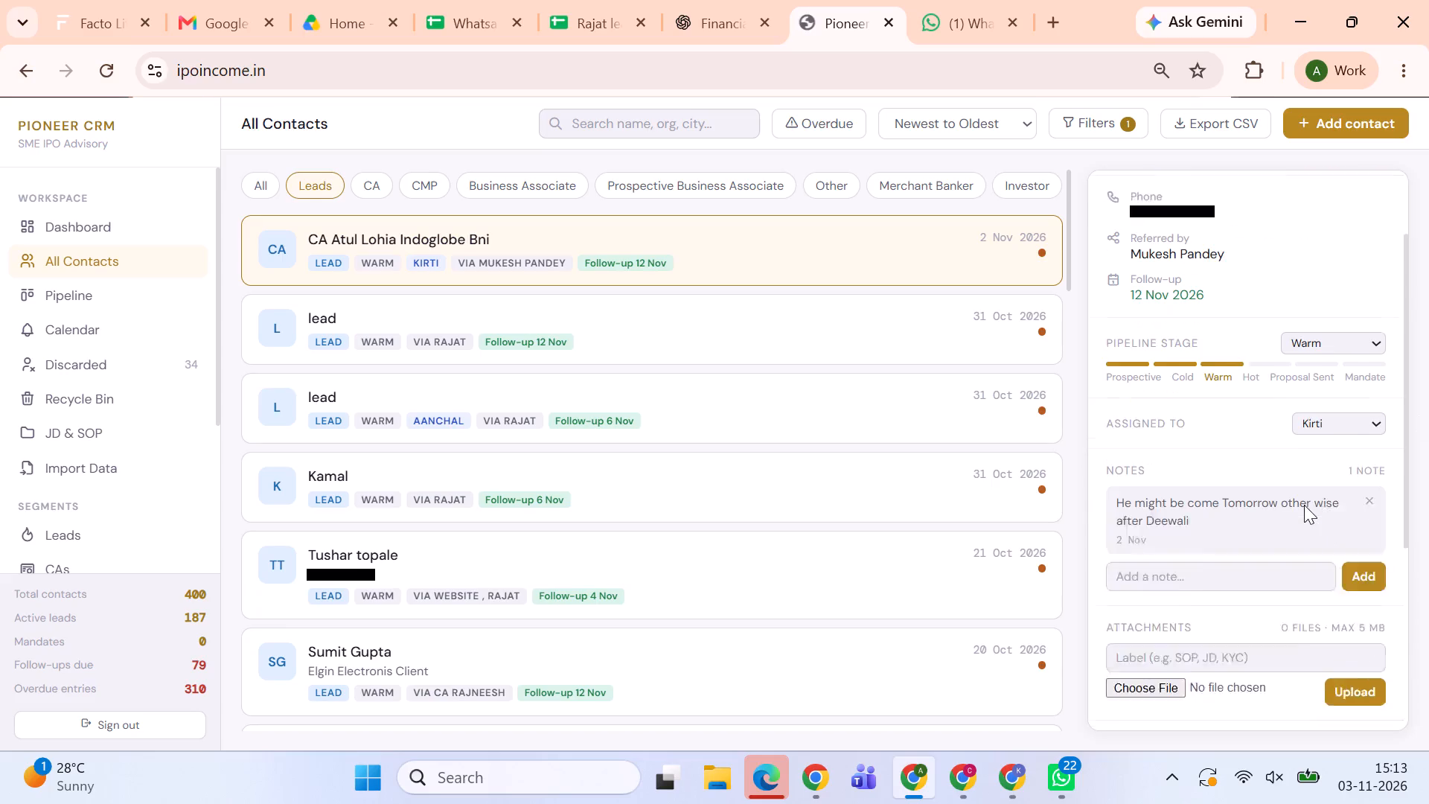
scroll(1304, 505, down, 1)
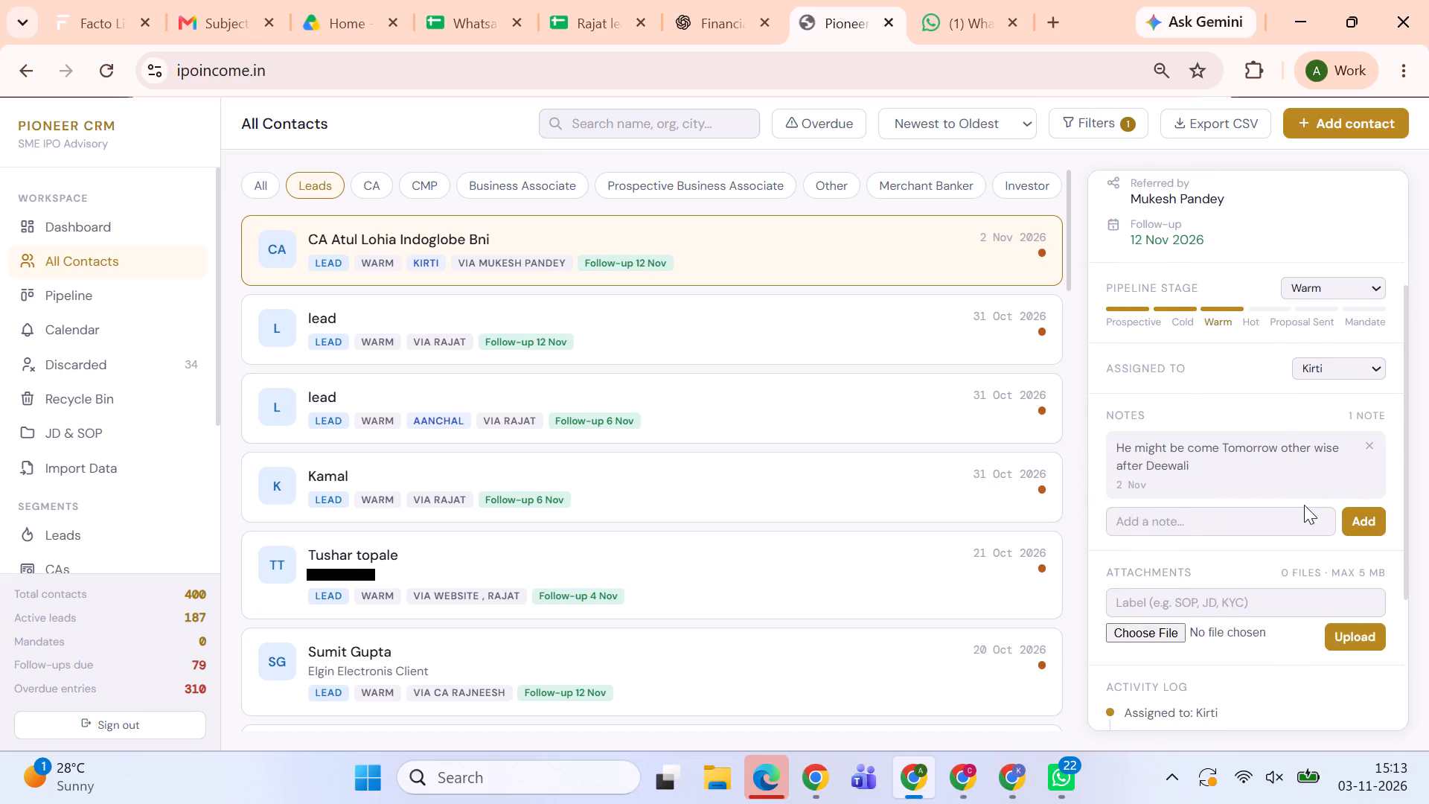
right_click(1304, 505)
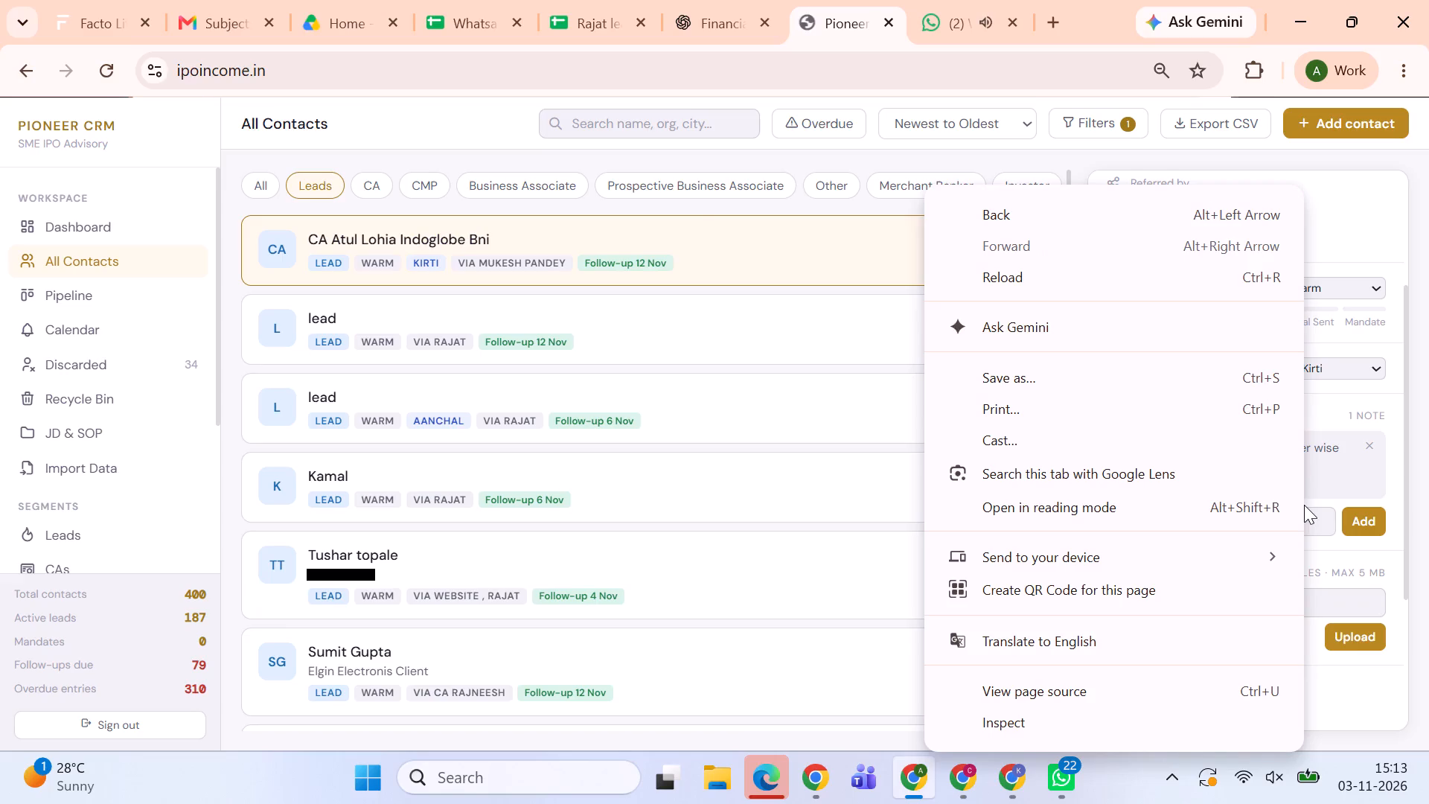
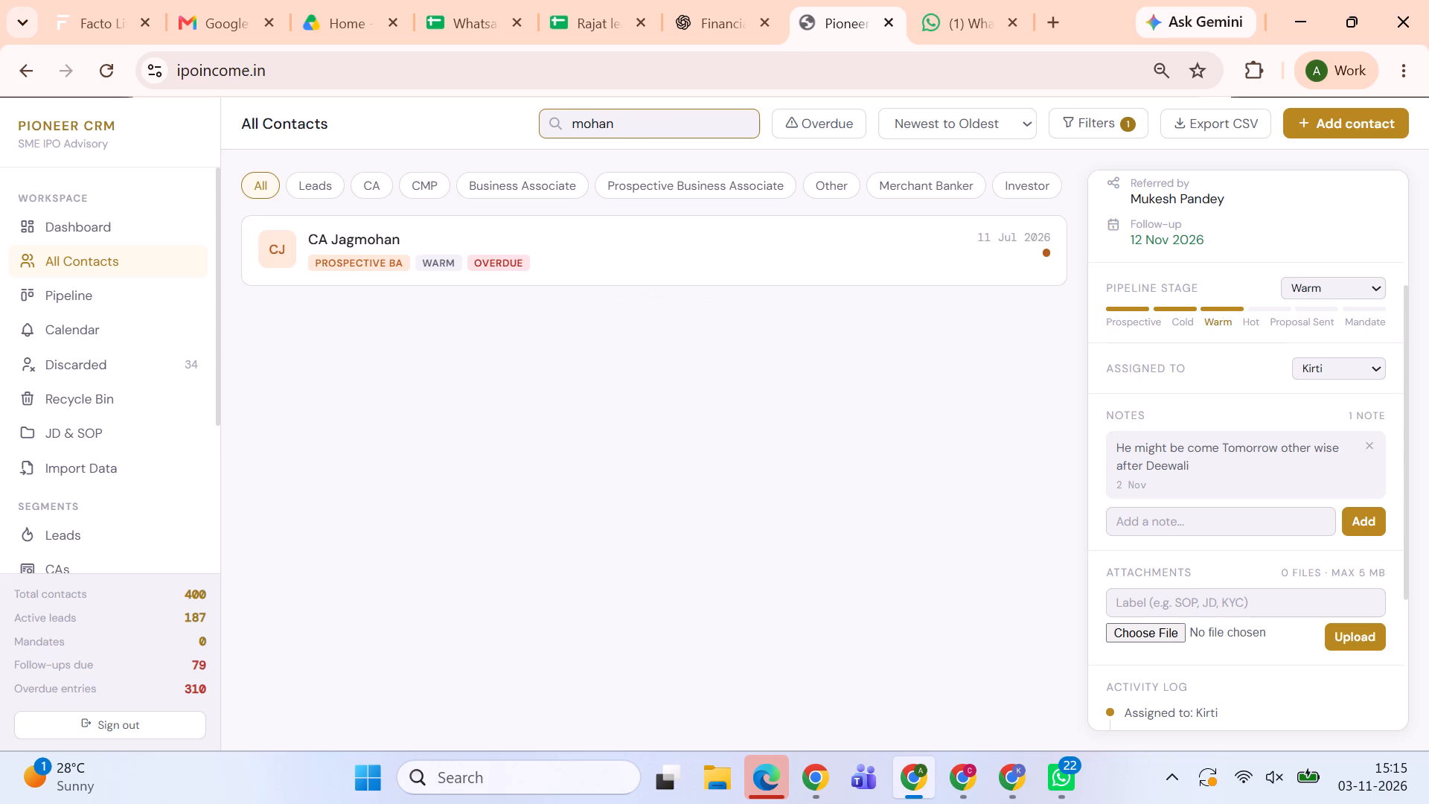
Change the contact filter's stage from Warm to Any stage and apply it.
click(1103, 121)
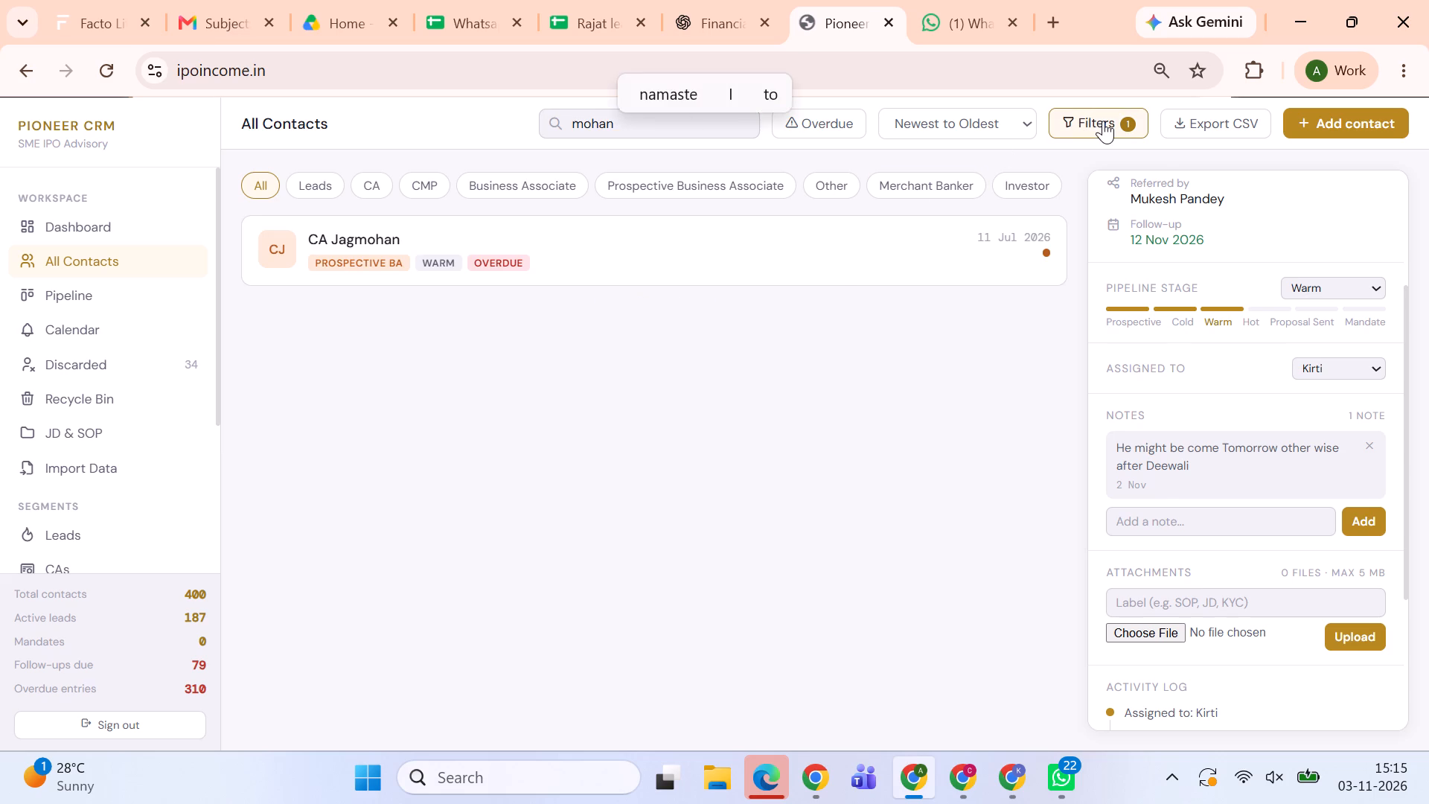
click(1023, 202)
click(1000, 223)
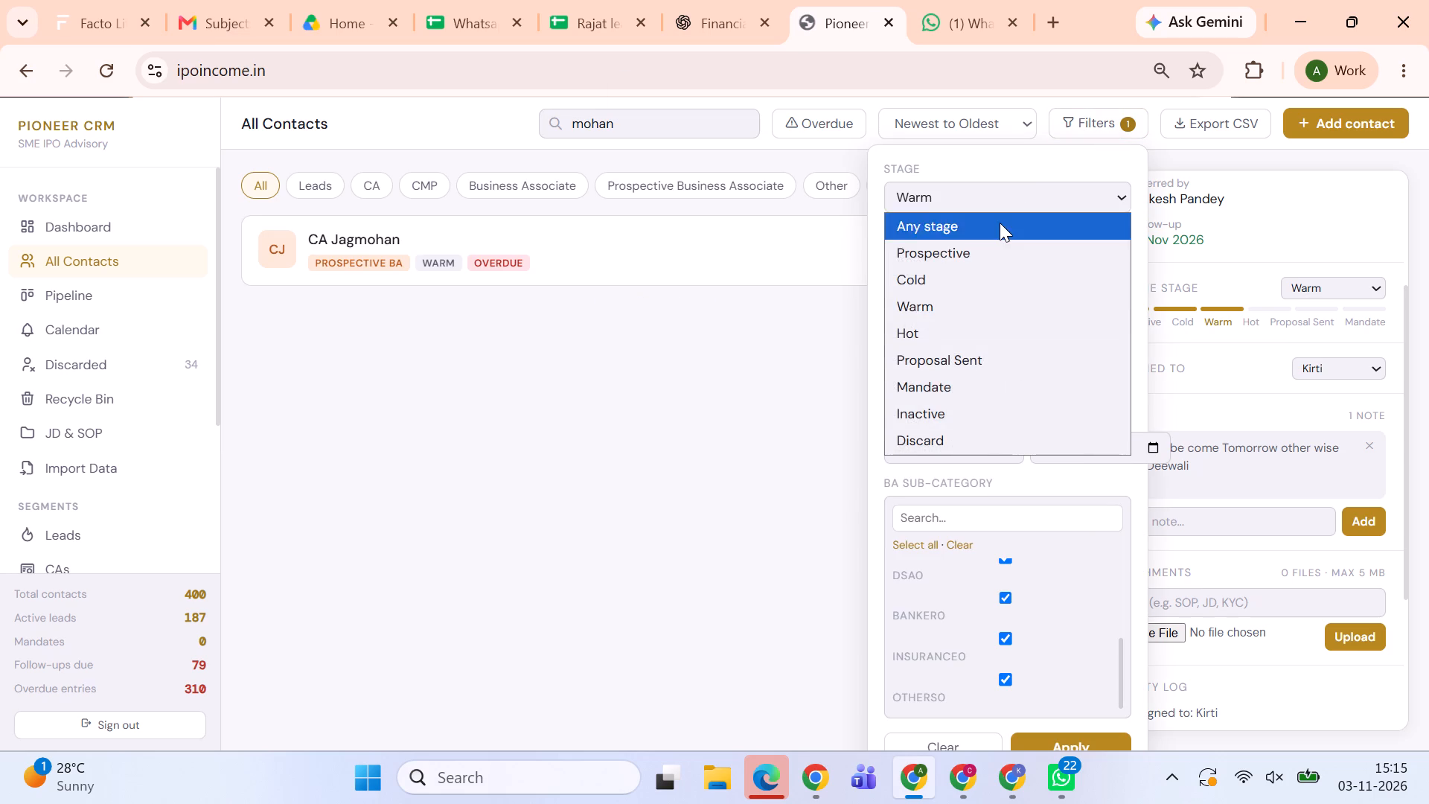
scroll(991, 668, down, 1)
click(1091, 741)
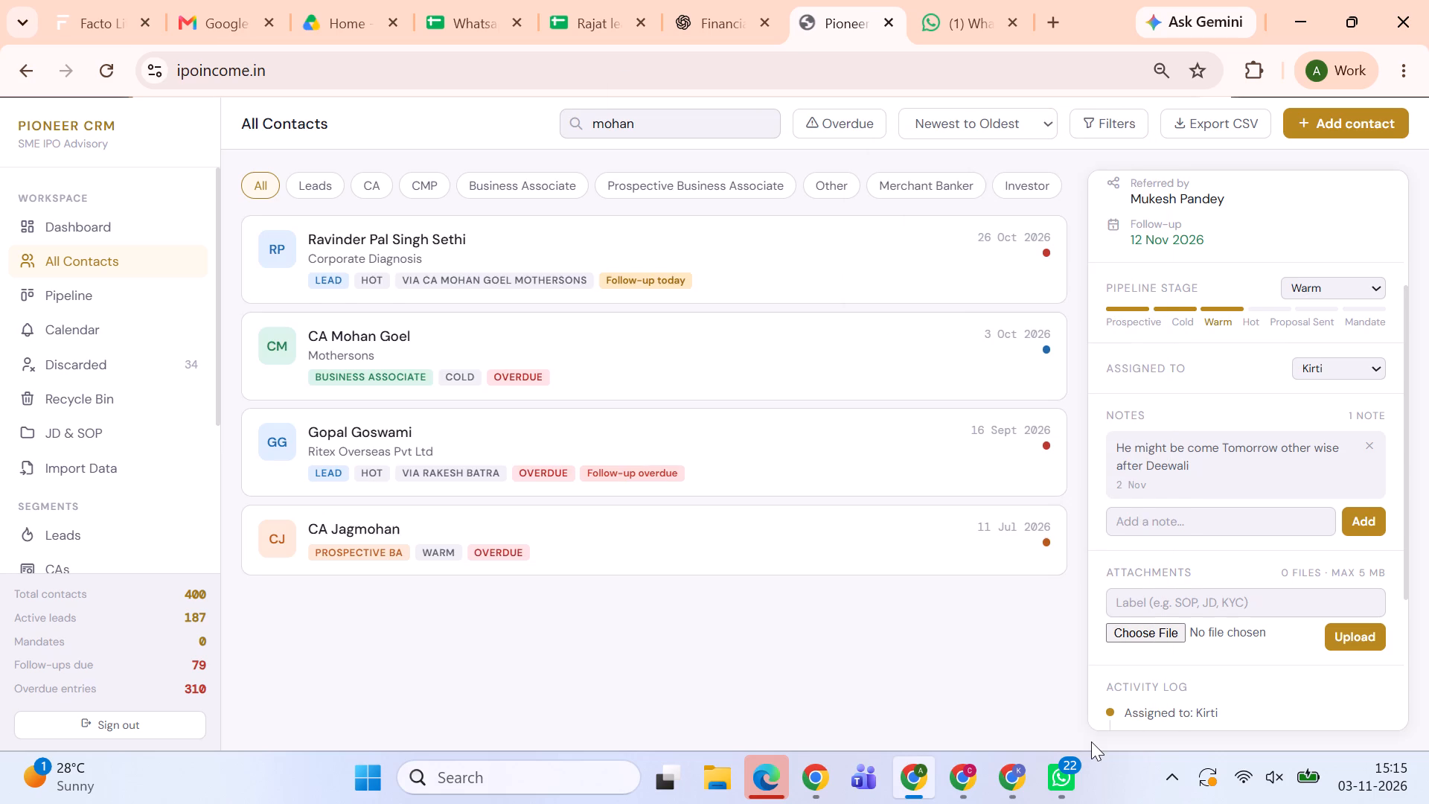
Replace the current contact search, trying the spellings "rabindra" and "ravindra" and settling on "ravin".
click(730, 115)
key(space)
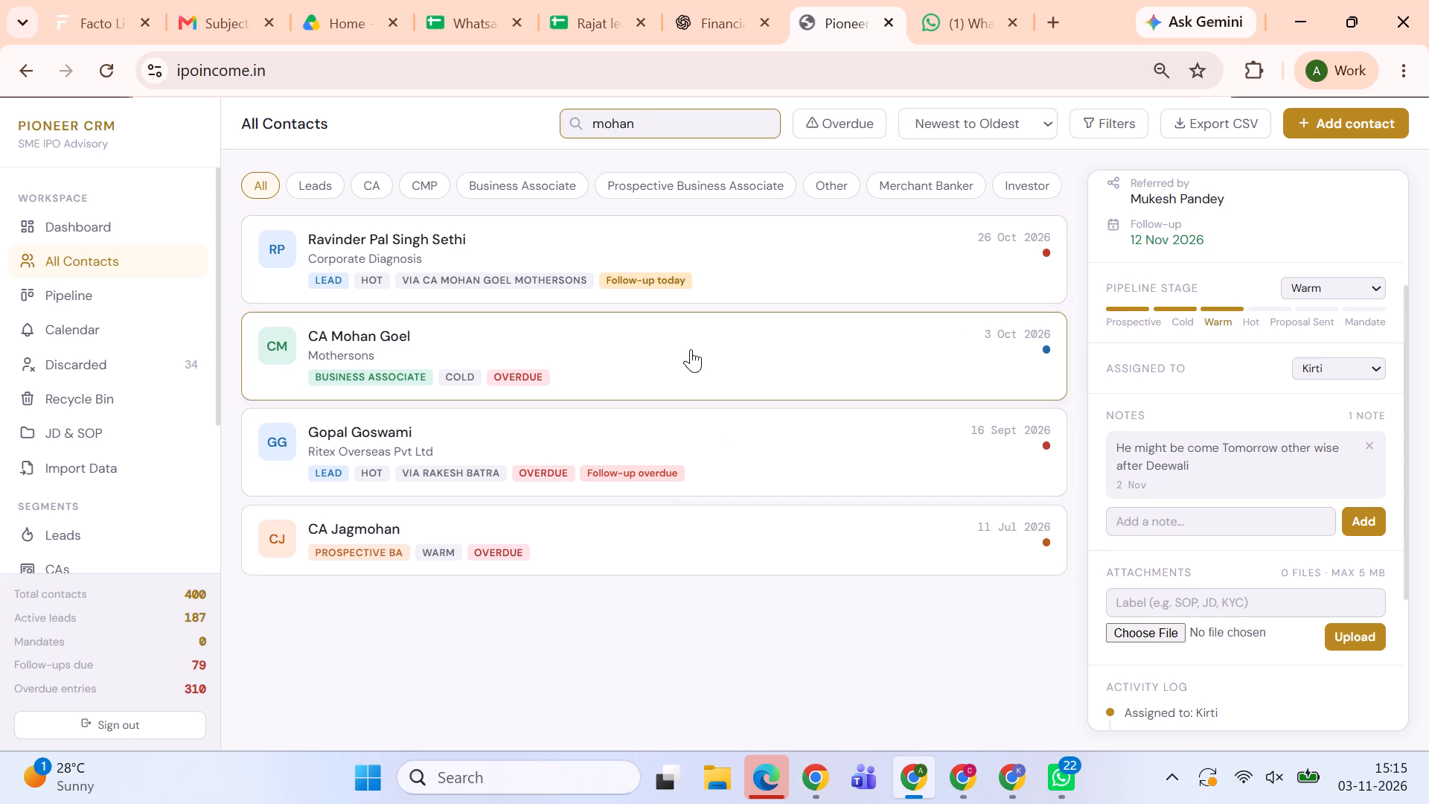
key(BackSpace)
key(BackSpace)
key(BackSpace)
key(BackSpace)
key(BackSpace)
key(BackSpace)
key(BackSpace)
key(BackSpace)
key(BackSpace)
key(BackSpace)
key(BackSpace)
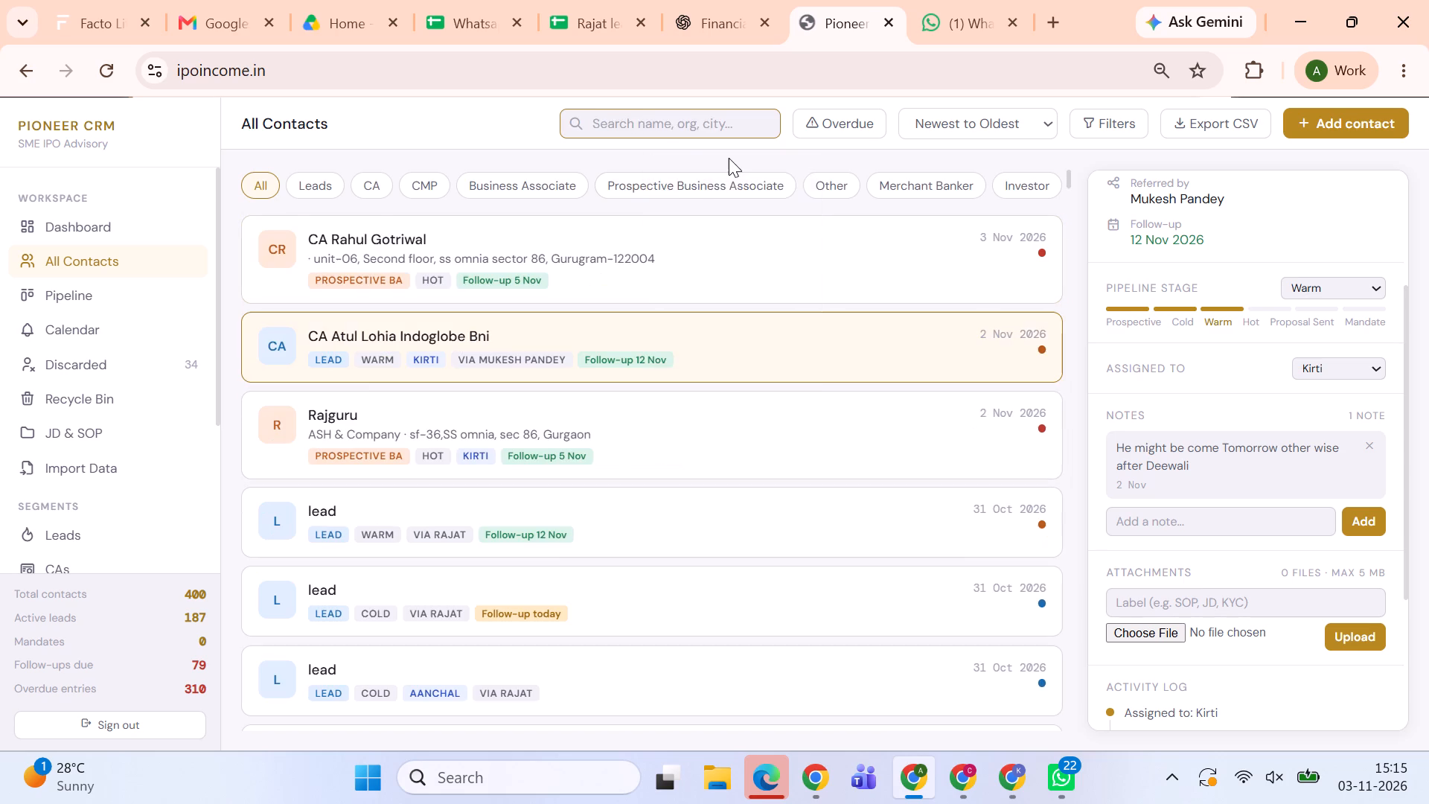
text(rabindra)
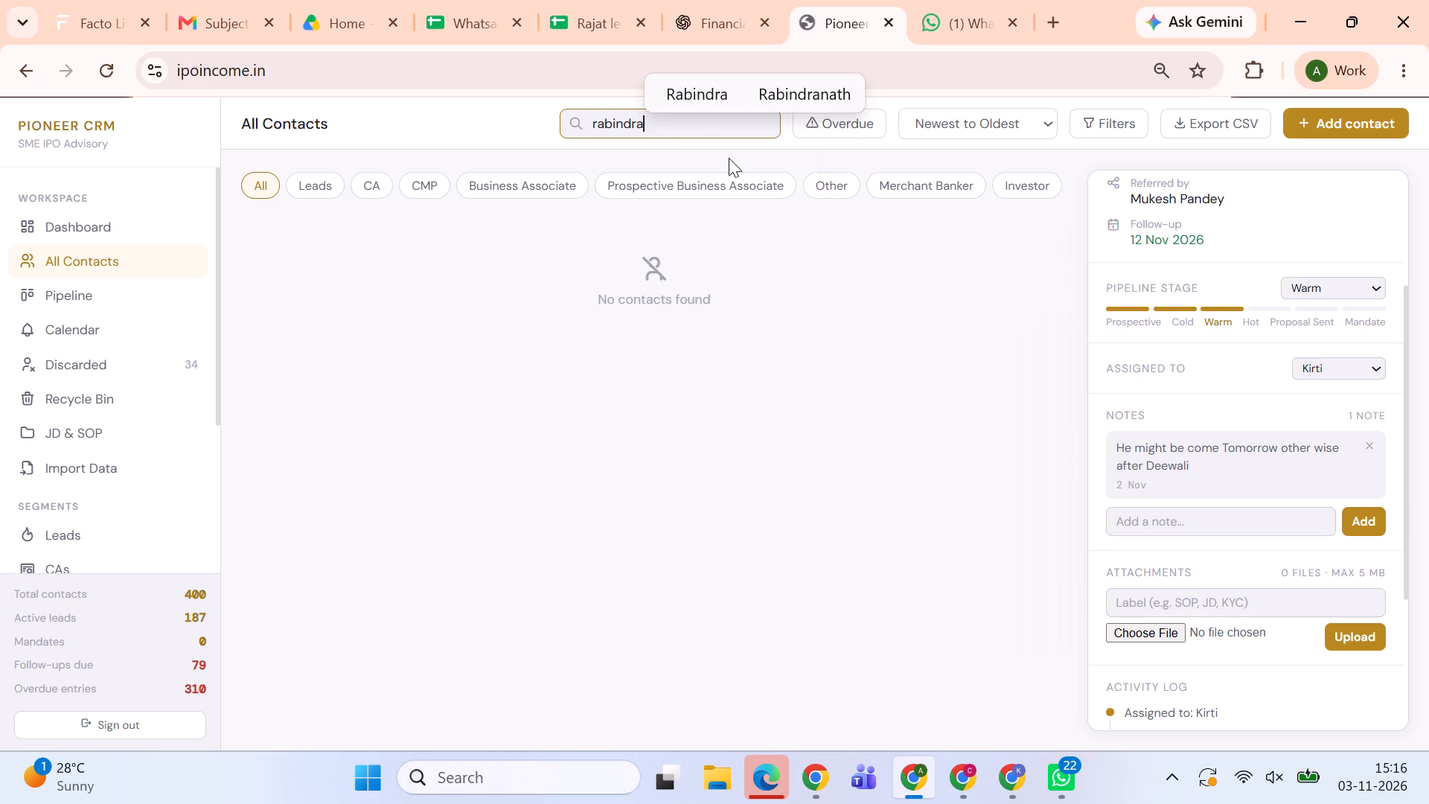
key(BackSpace)
key(BackSpace)
key(BackSpace)
key(BackSpace)
key(BackSpace)
key(BackSpace)
text(vindra)
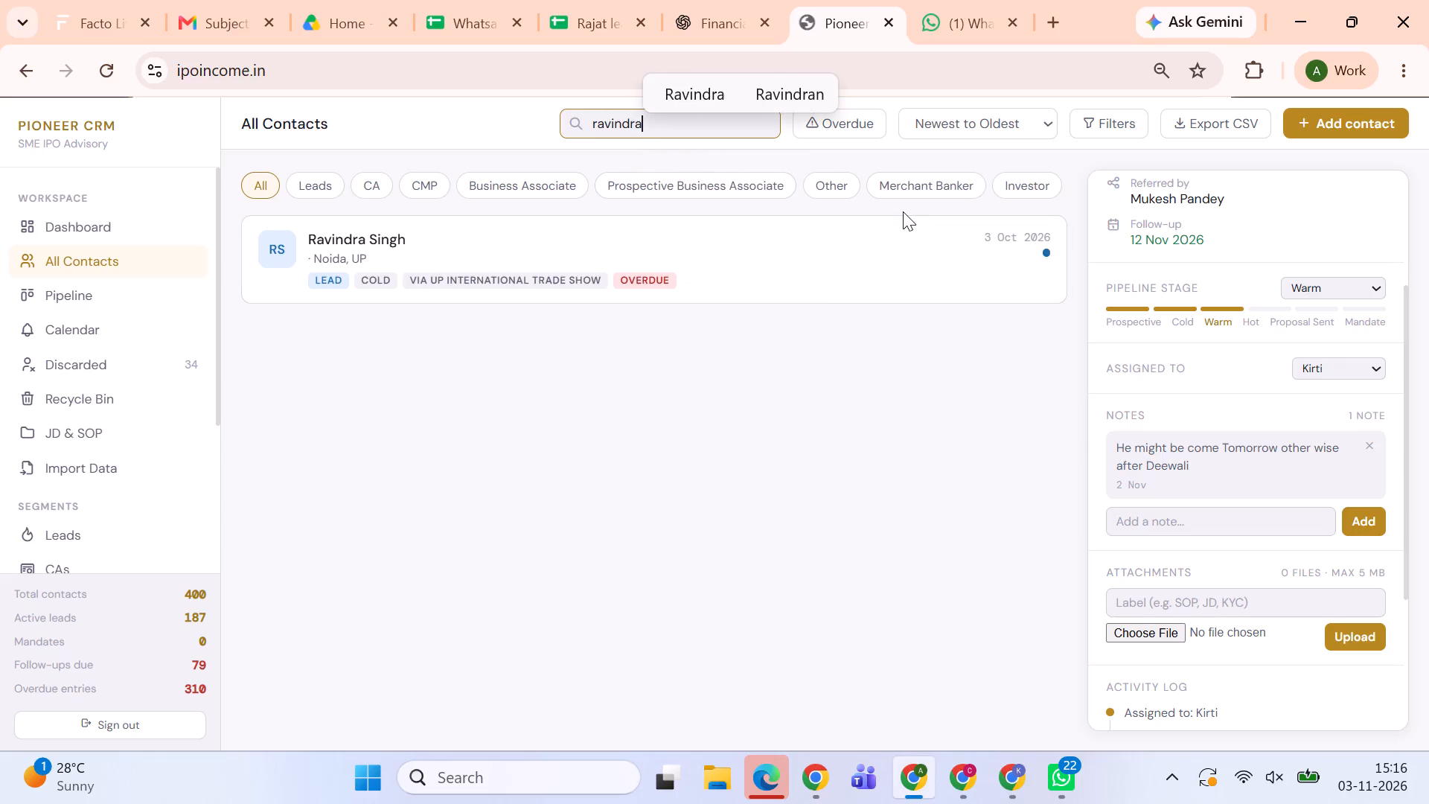
key(BackSpace)
key(BackSpace)
key(BackSpace)
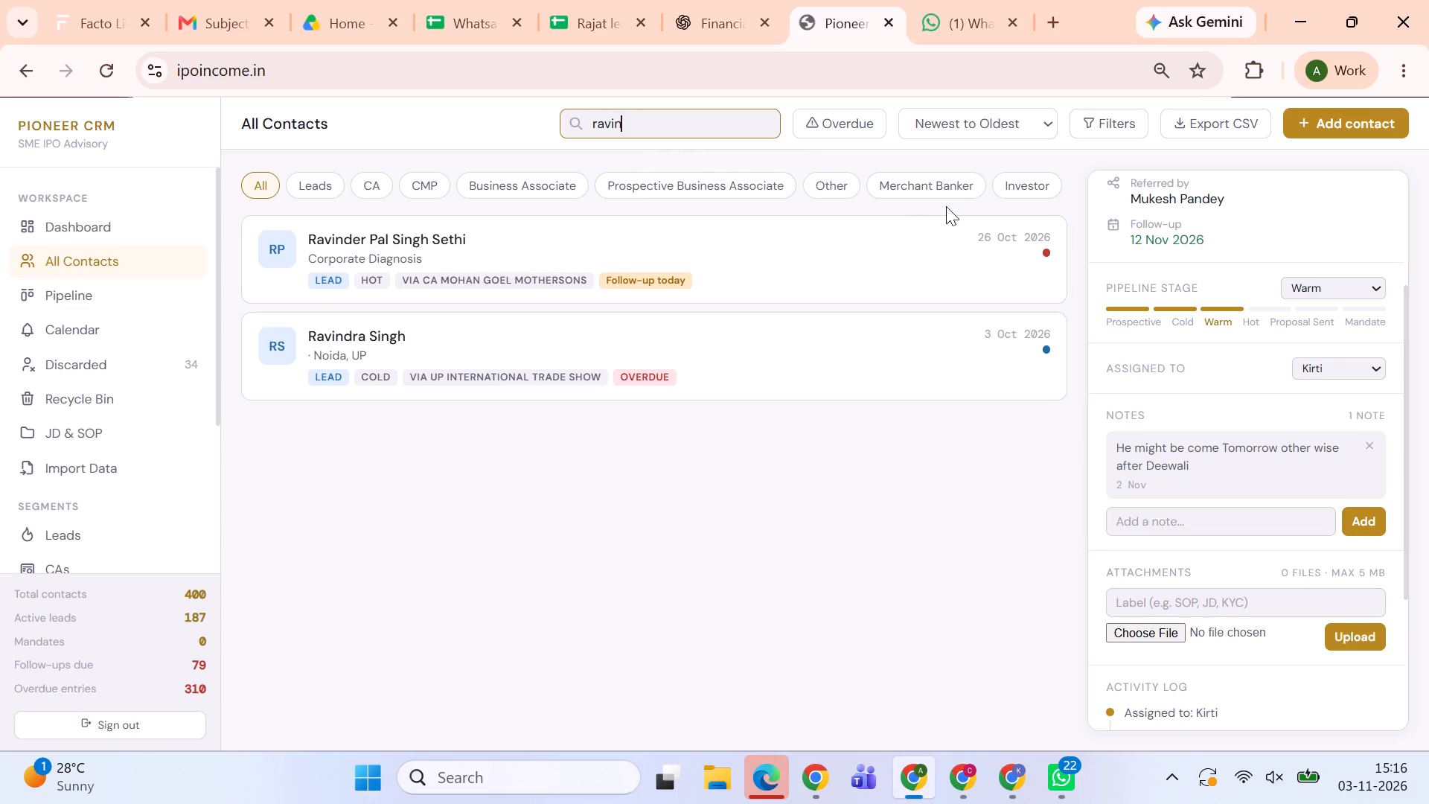
Open the Corporate Diagnosis hot lead dated 26 Oct 2026 and review its existing notes.
click(969, 264)
scroll(1170, 517, down, 2)
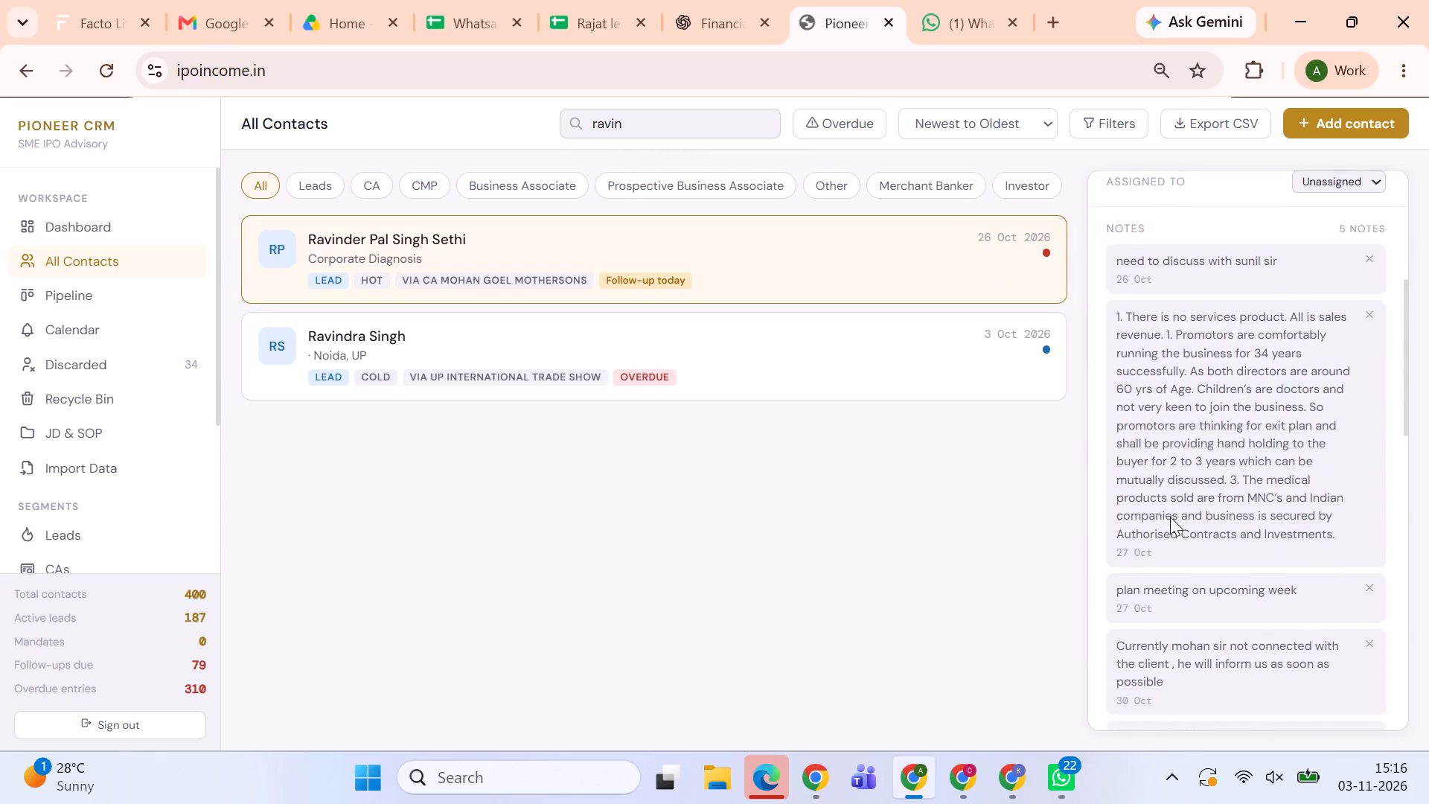
Read through the Corporate Diagnosis hot lead's remaining notes, then recheck its referral, follow-up date, pipeline stage and assignment details.
scroll(1170, 517, down, 1)
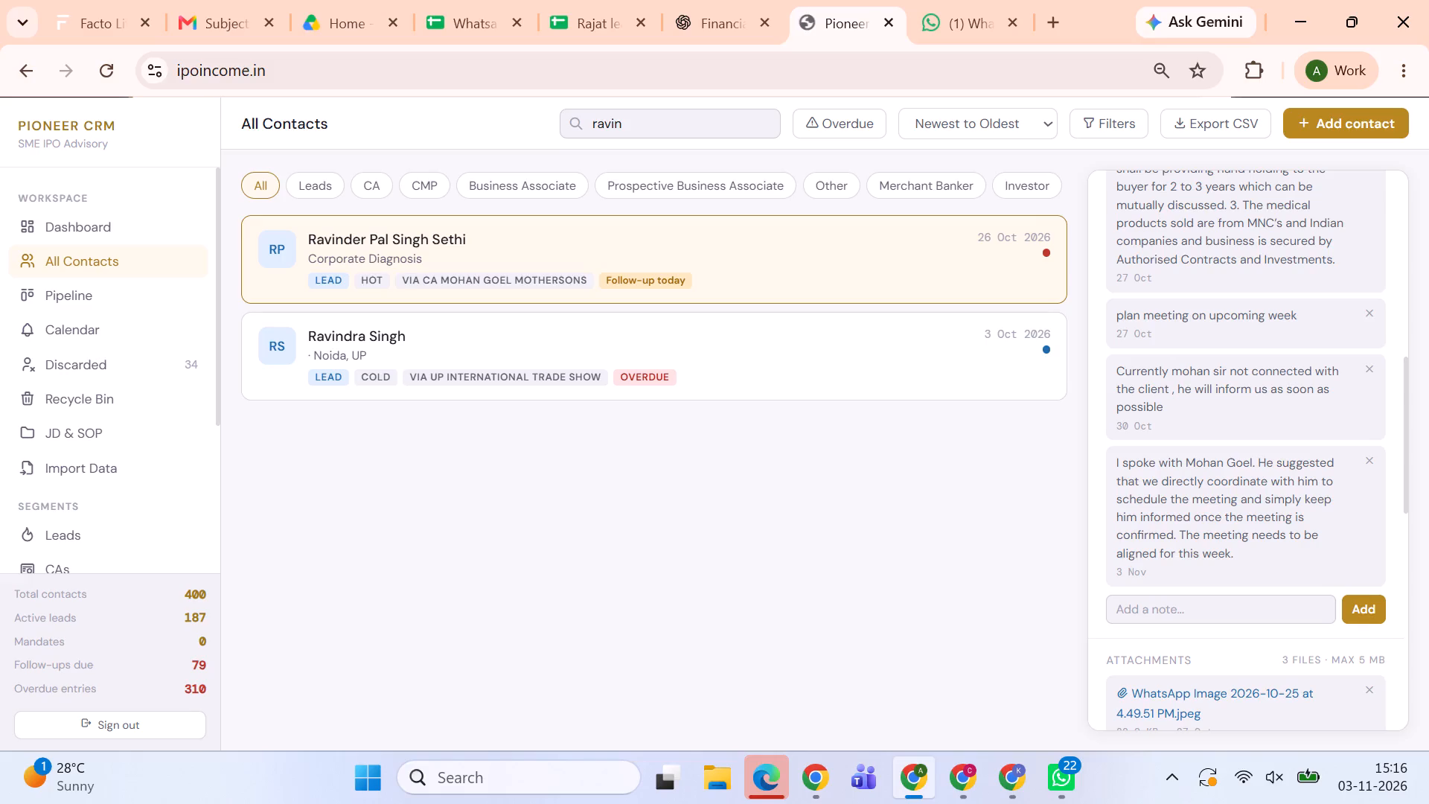
scroll(1268, 494, up, 4)
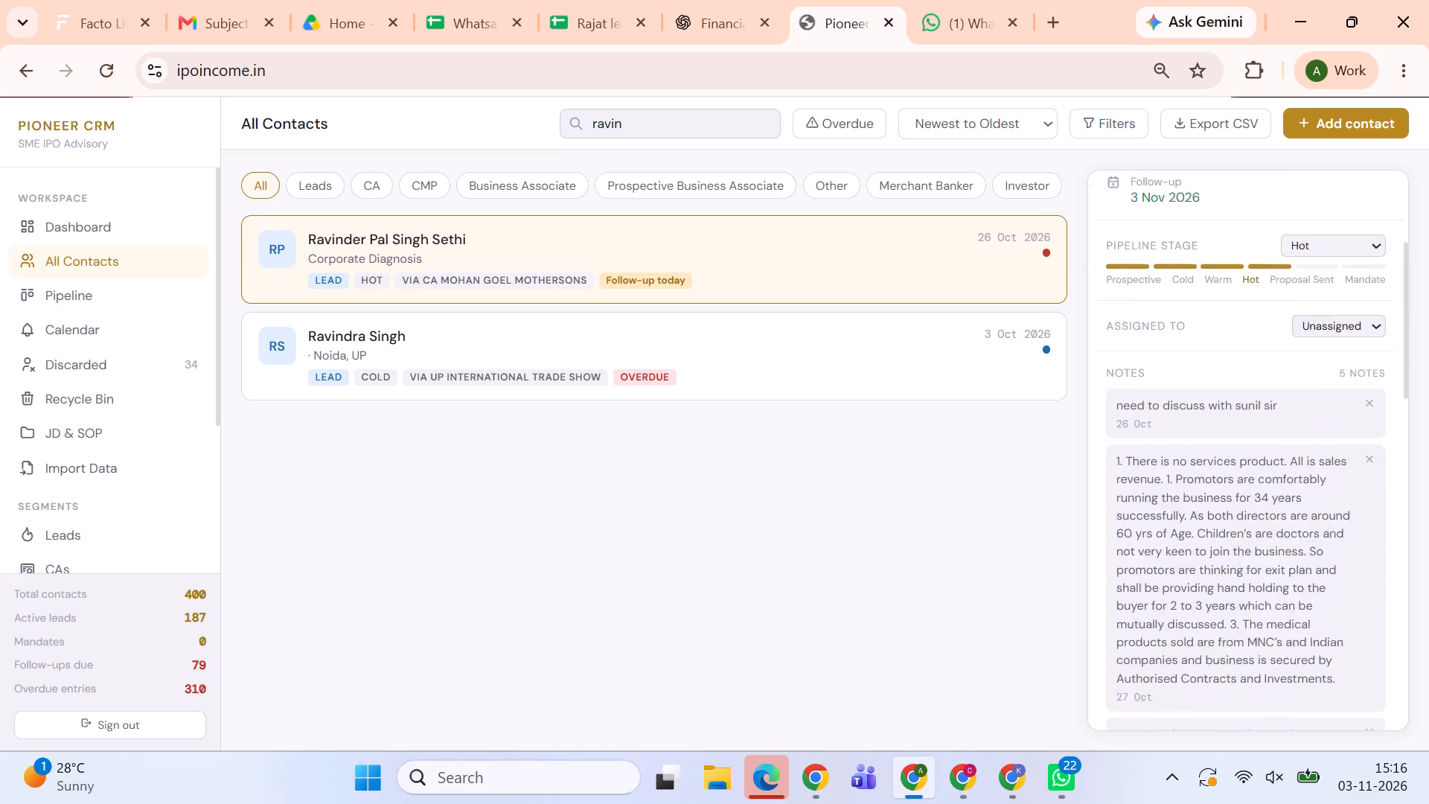
scroll(1278, 357, up, 1)
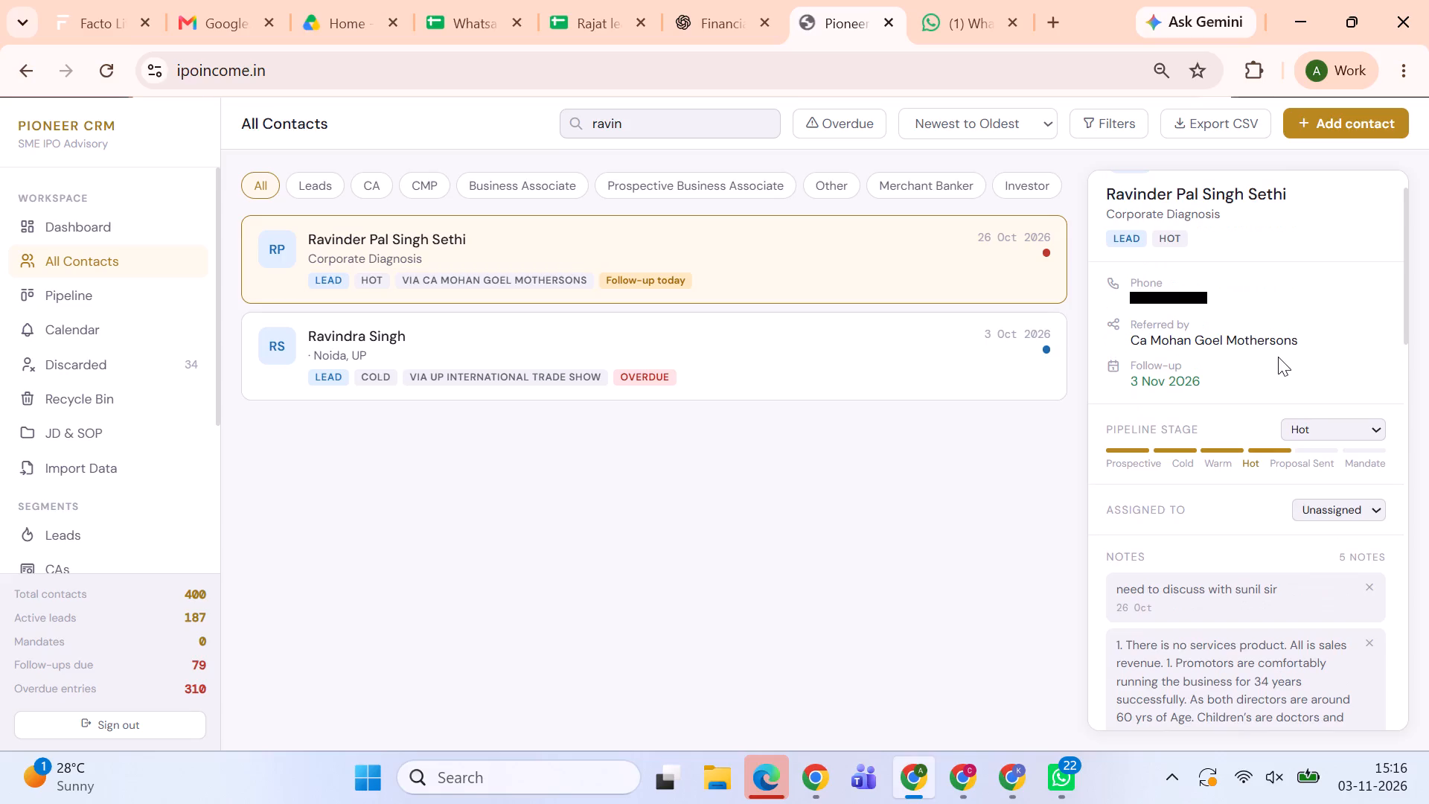
scroll(1278, 357, down, 2)
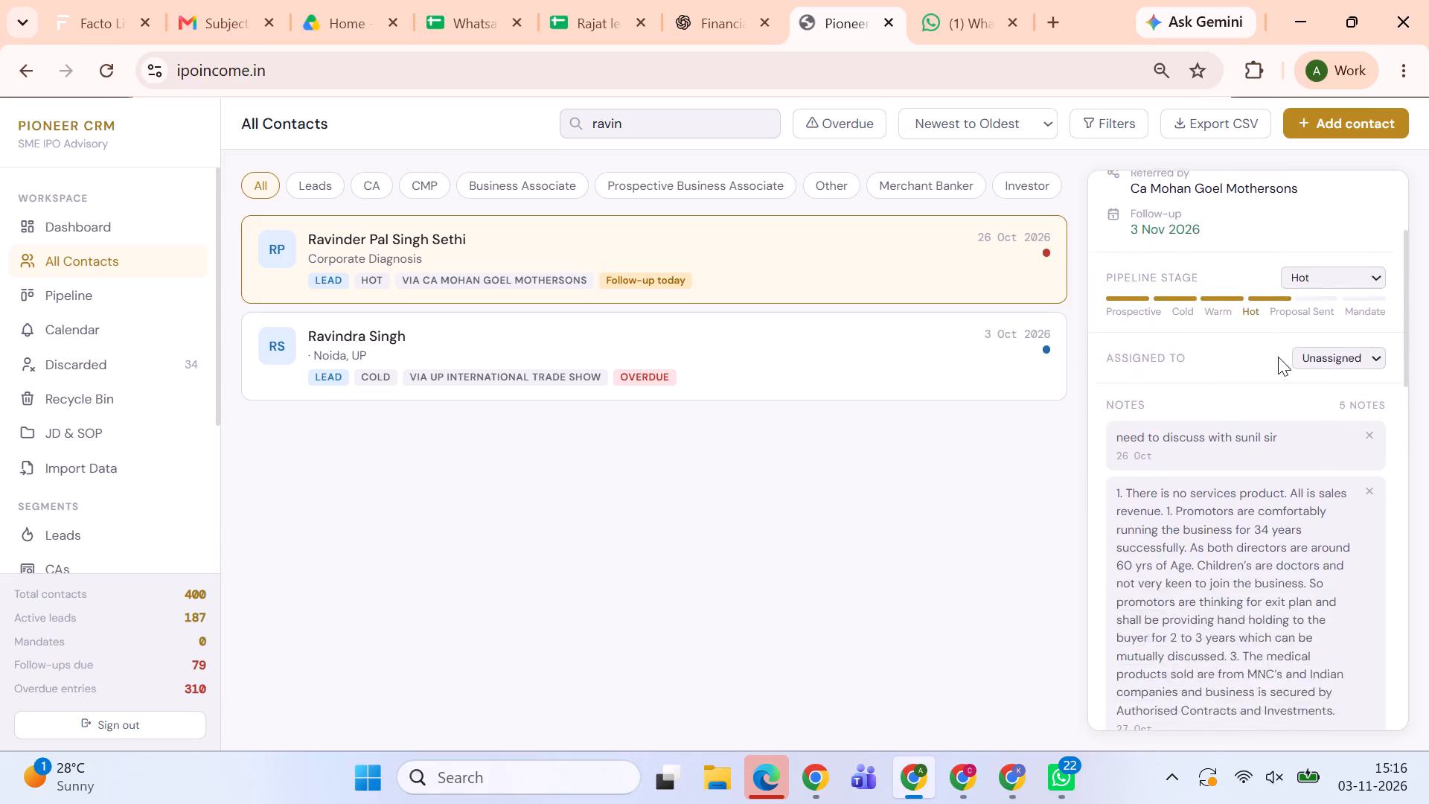
scroll(1278, 357, down, 1)
scroll(1247, 410, up, 3)
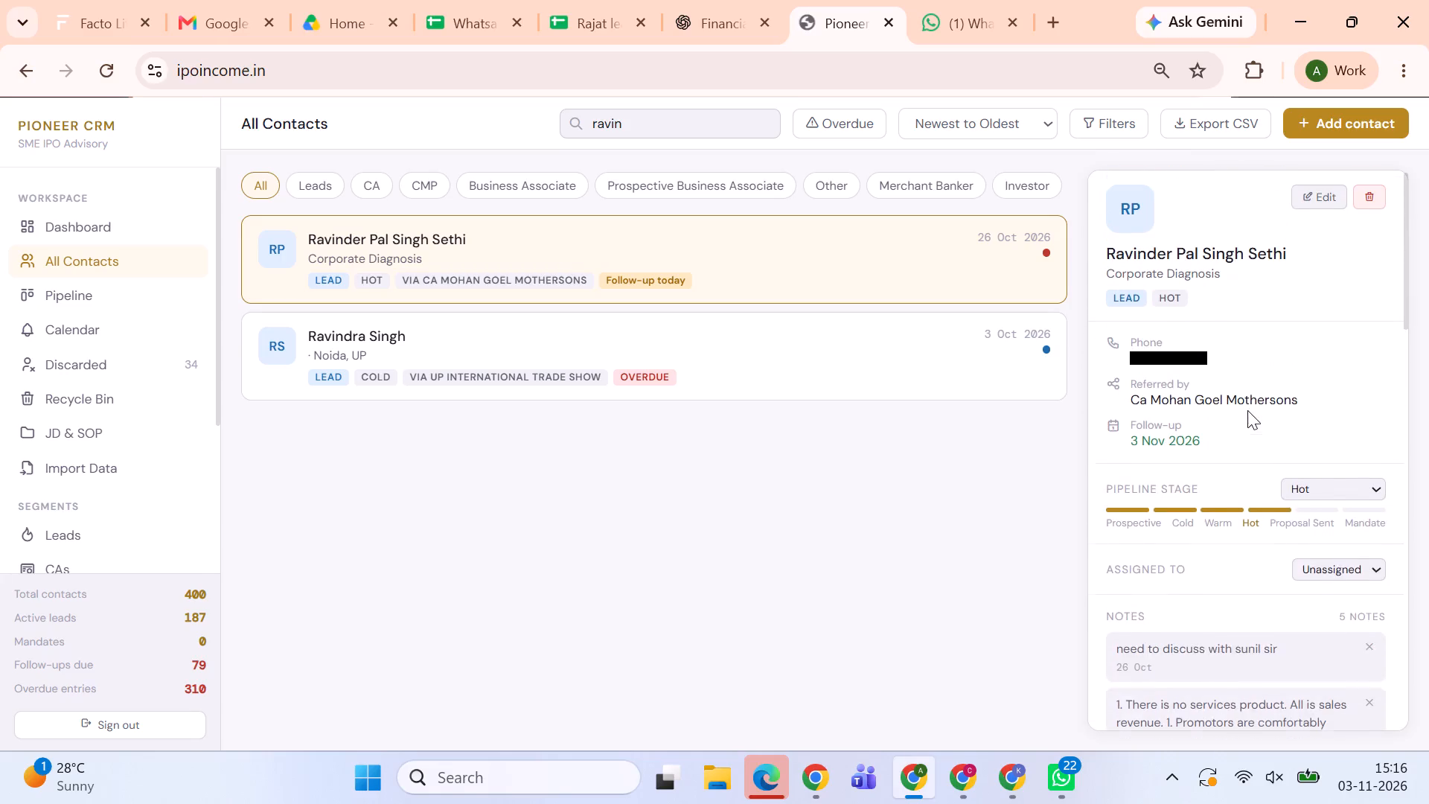
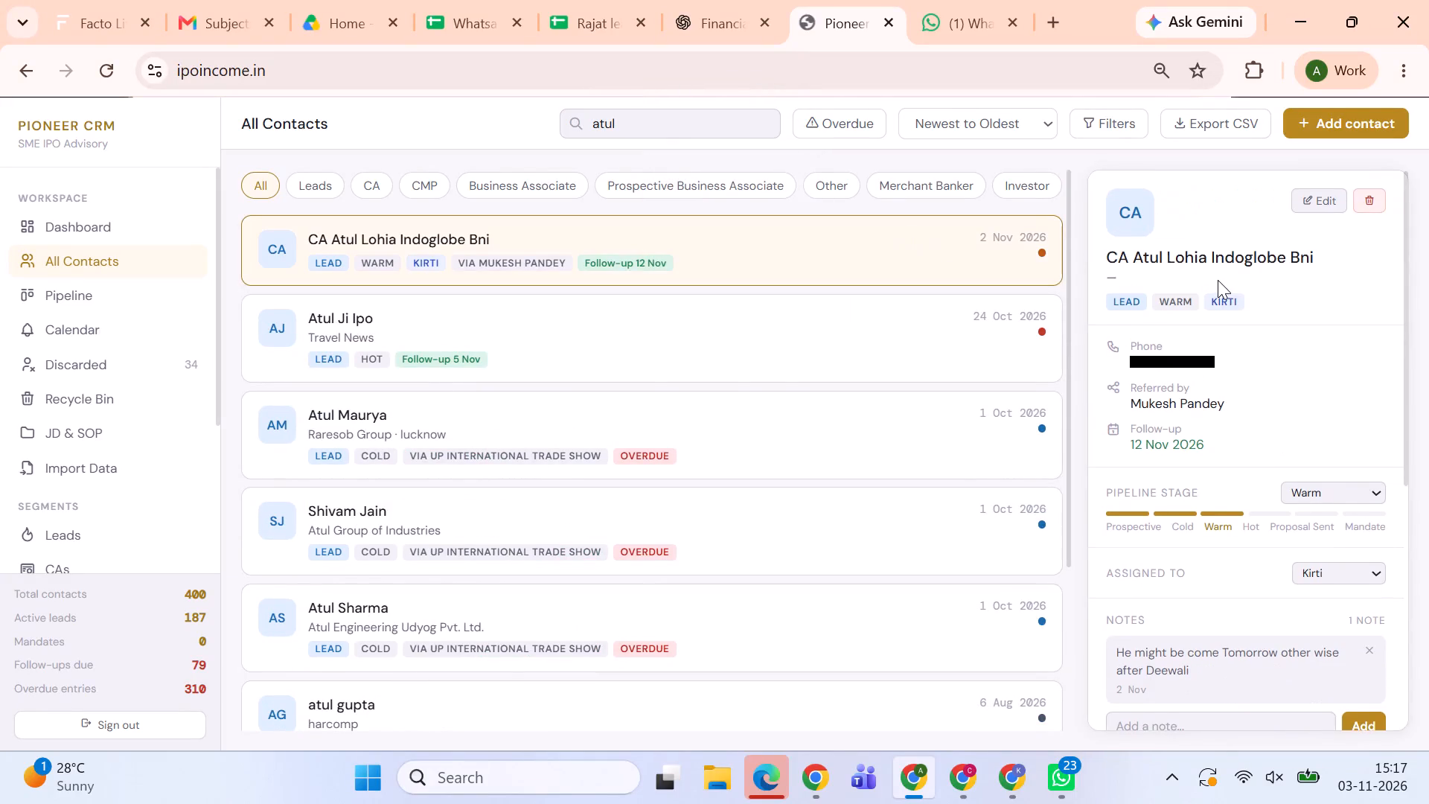
Edit the Indoglobe Bni warm lead's record, changing its type to Prospective Business Associate and opening its notes for entry.
click(1298, 202)
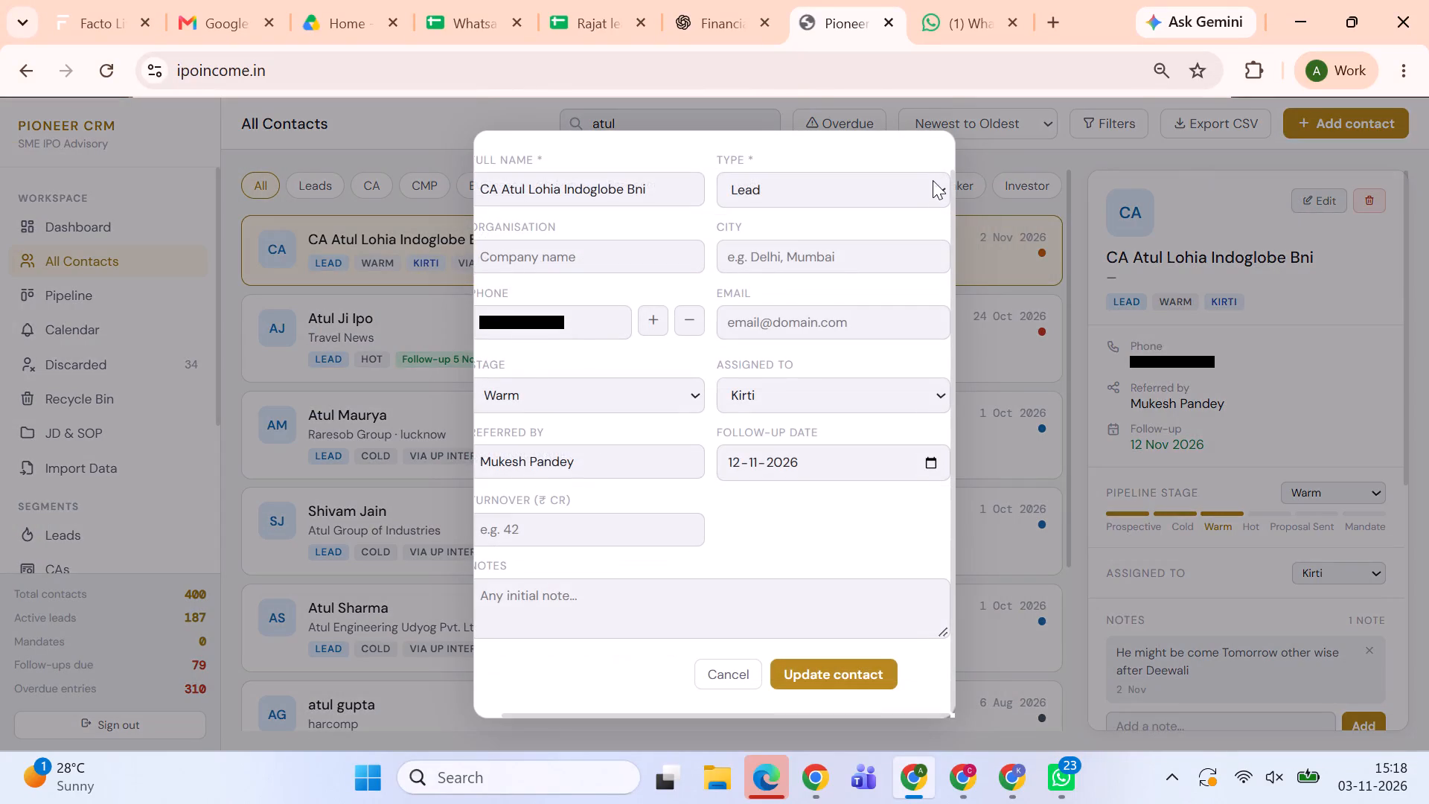
click(923, 187)
click(816, 299)
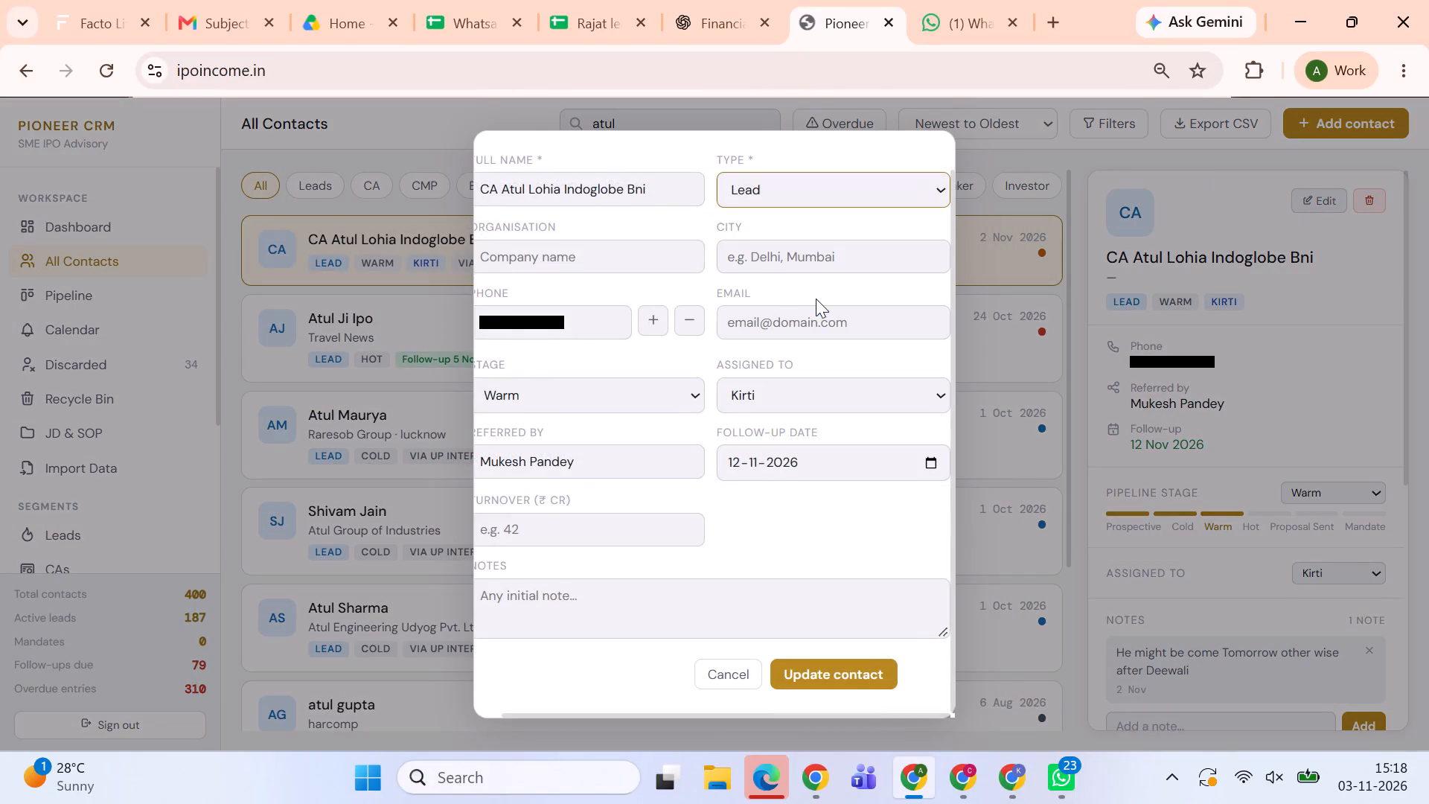
scroll(625, 366, right, 2)
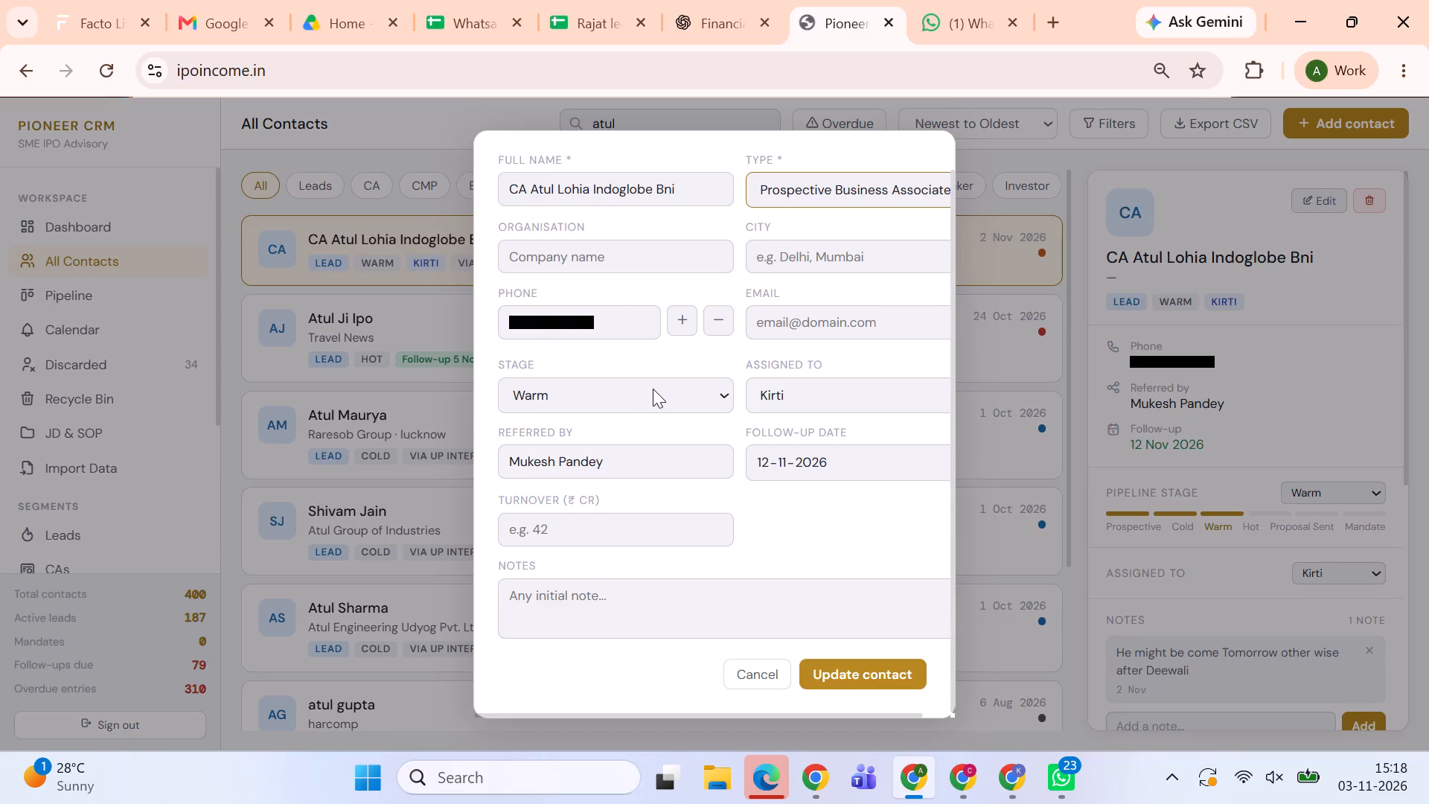
click(653, 389)
drag(816, 538, 684, 612)
click(684, 612)
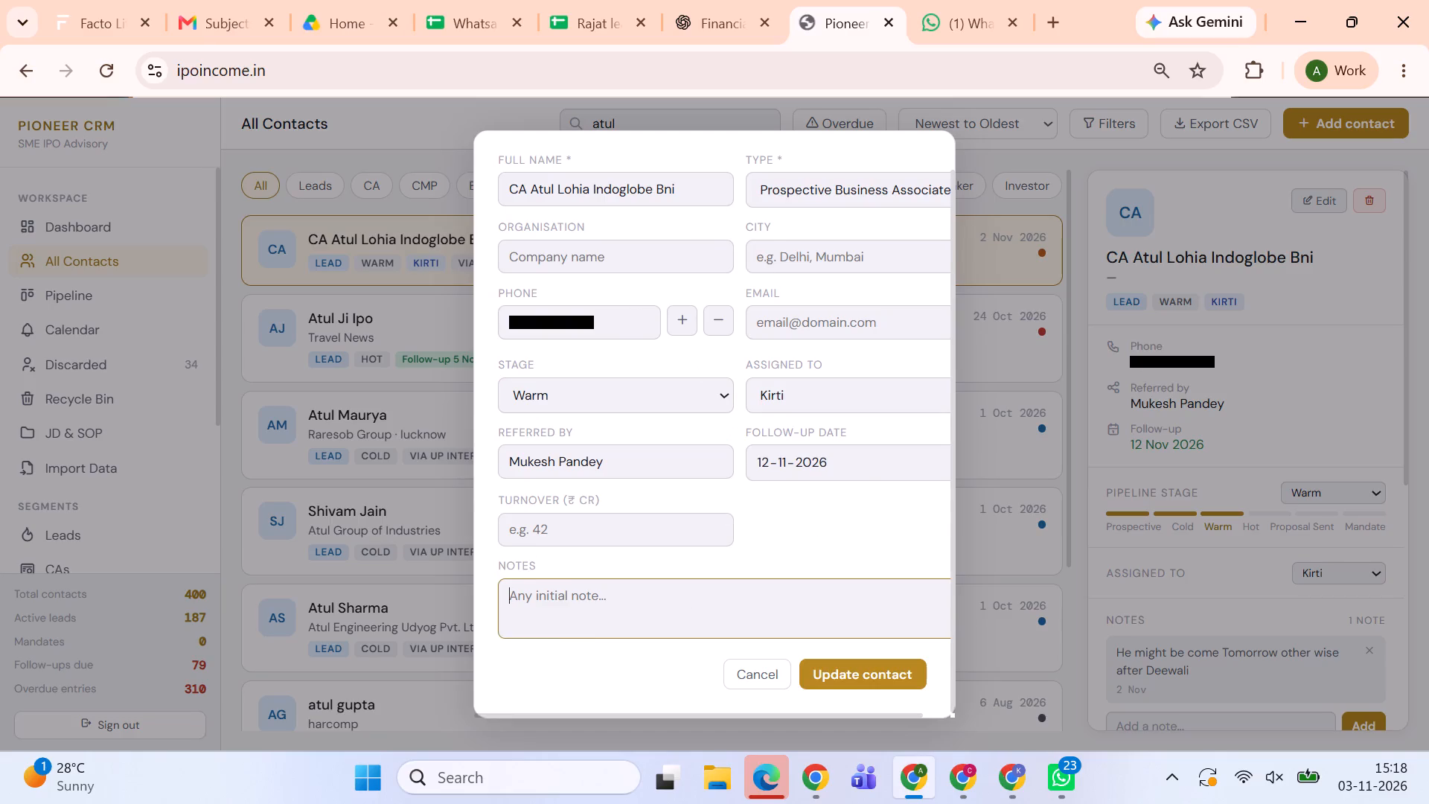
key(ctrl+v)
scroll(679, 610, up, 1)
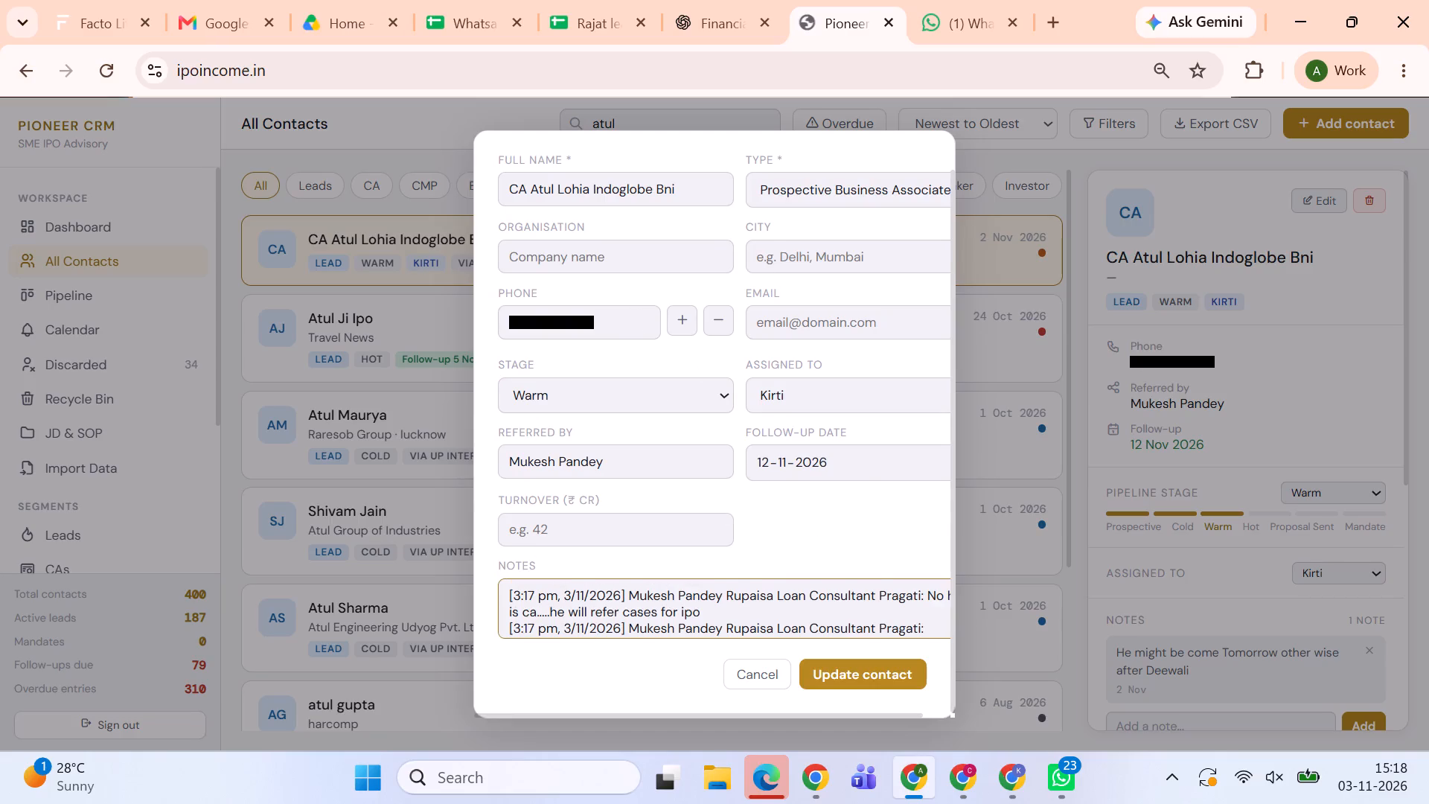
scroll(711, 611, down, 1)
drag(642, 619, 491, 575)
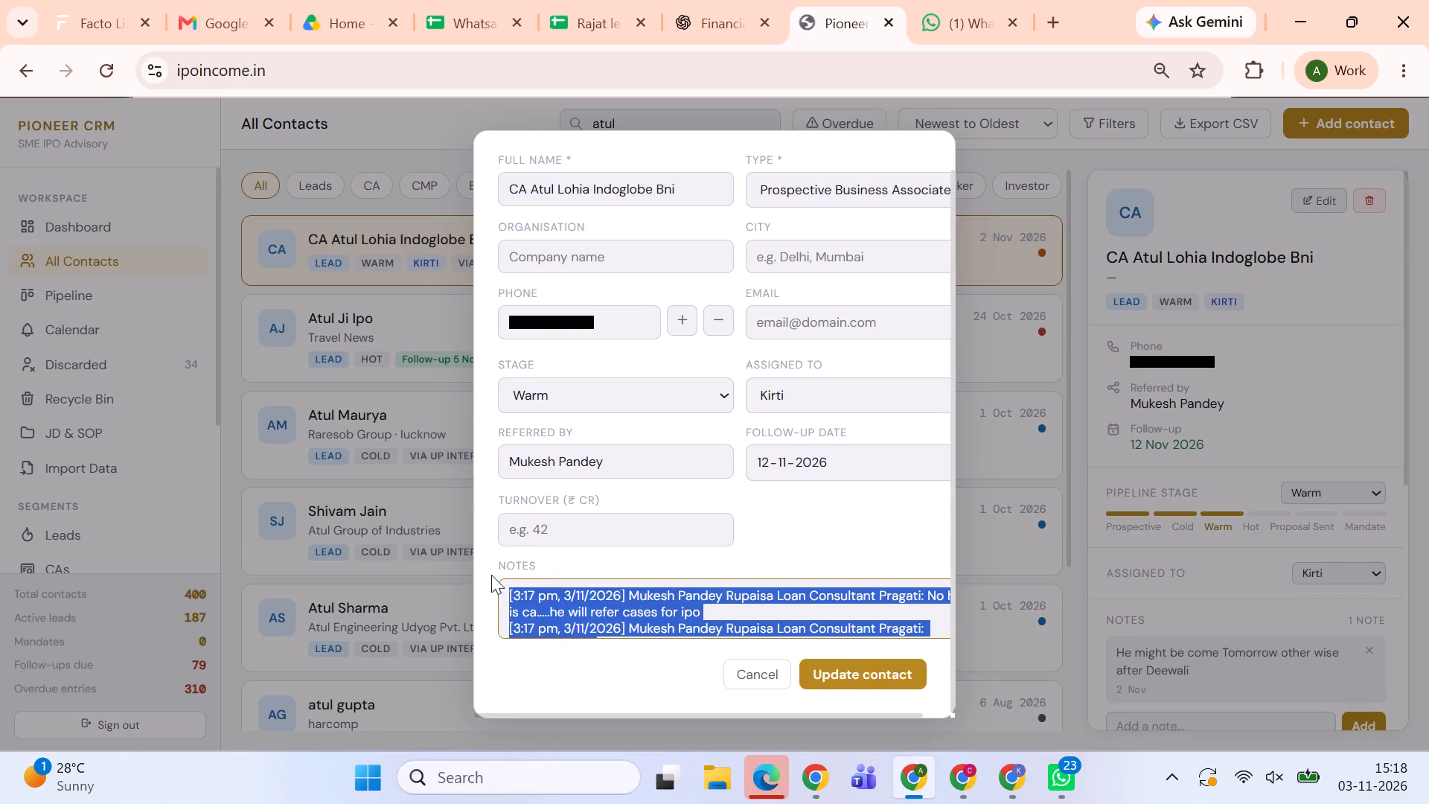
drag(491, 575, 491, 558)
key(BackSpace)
Write "He is CA , he refer clients for ipo ," in the notes of the Indoglobe Bni warm lead.
click(568, 618)
text(He is CA , he refer clin)
key(BackSpace)
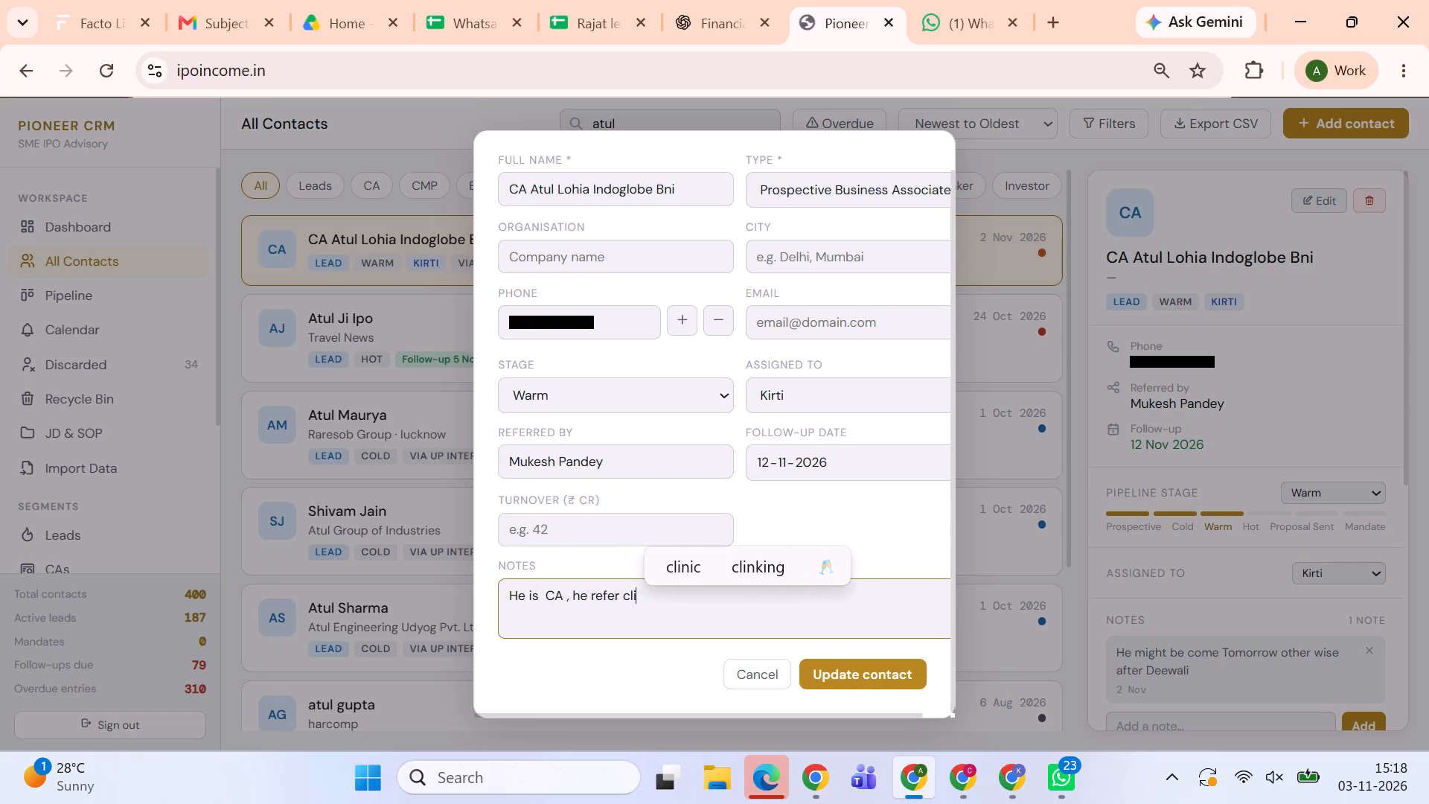
text(ents)
key(space)
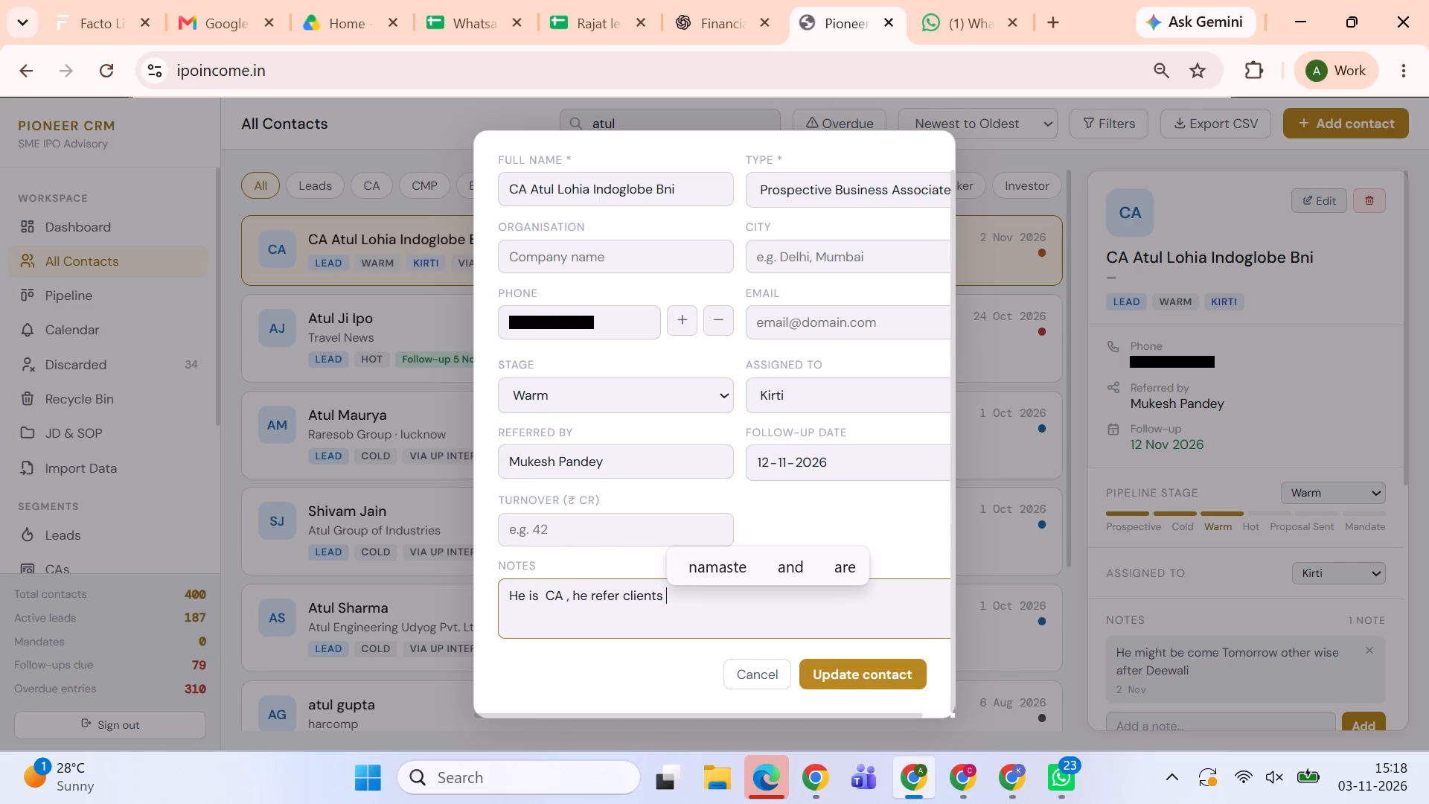
text(for ipo ,)
key(space)
text(stas)
key(BackSpace)
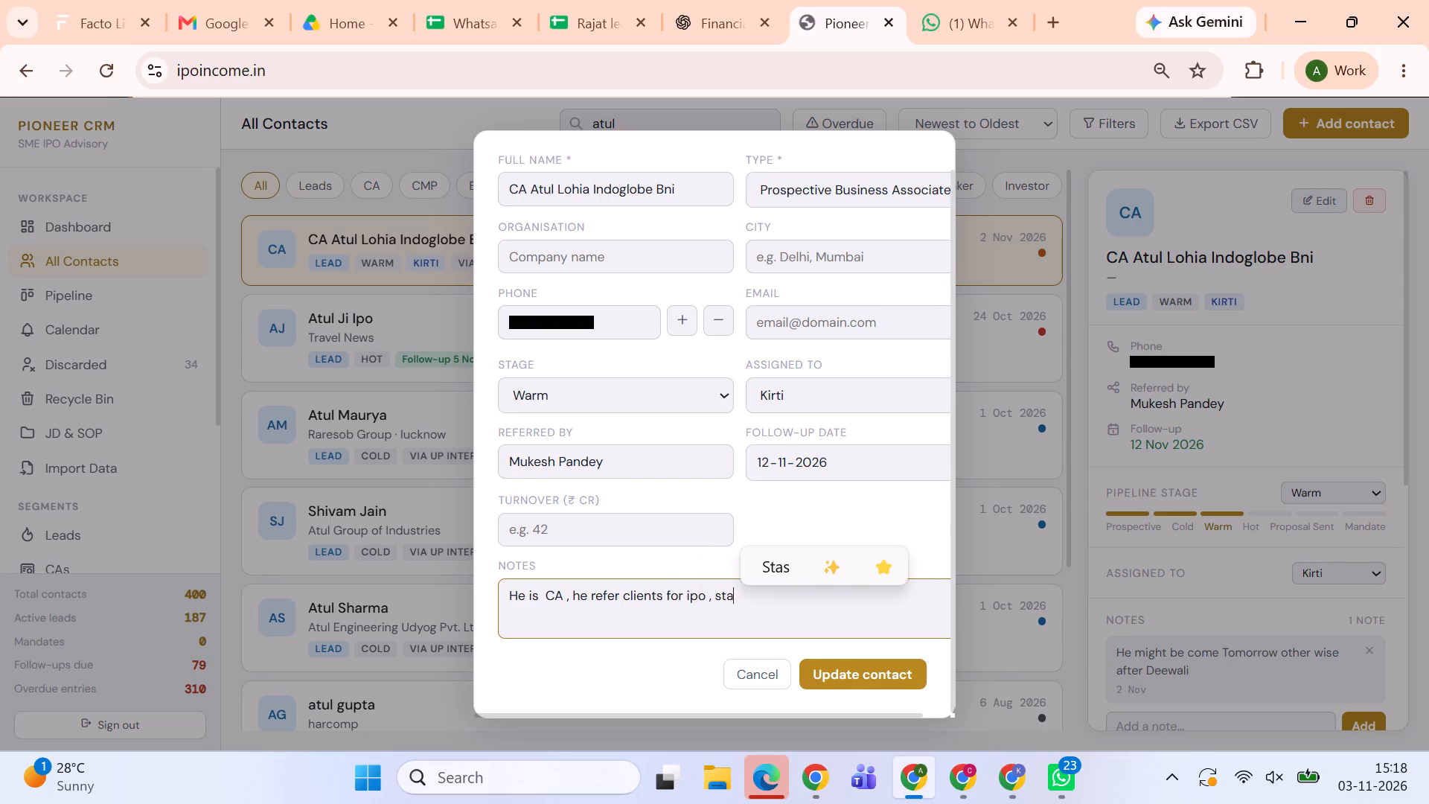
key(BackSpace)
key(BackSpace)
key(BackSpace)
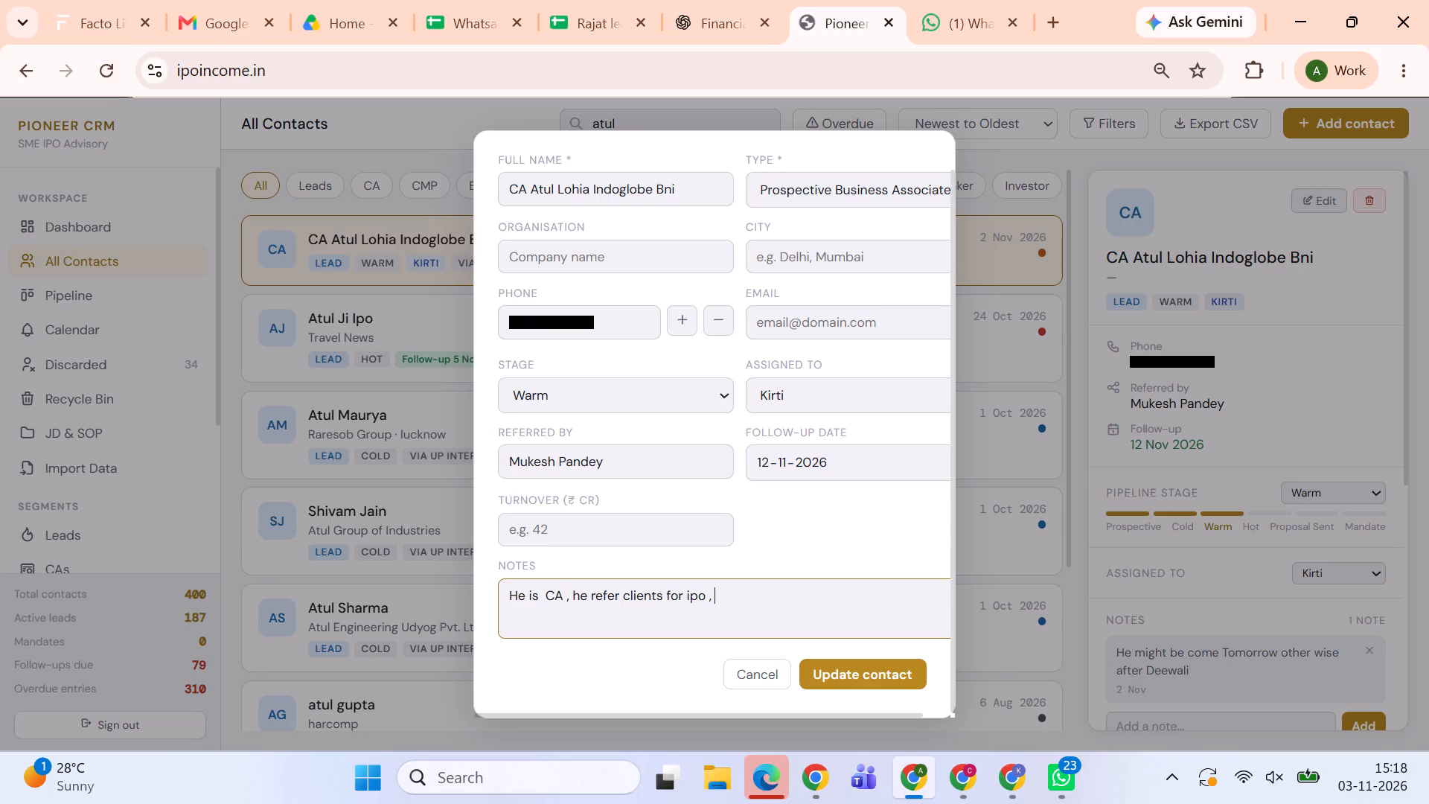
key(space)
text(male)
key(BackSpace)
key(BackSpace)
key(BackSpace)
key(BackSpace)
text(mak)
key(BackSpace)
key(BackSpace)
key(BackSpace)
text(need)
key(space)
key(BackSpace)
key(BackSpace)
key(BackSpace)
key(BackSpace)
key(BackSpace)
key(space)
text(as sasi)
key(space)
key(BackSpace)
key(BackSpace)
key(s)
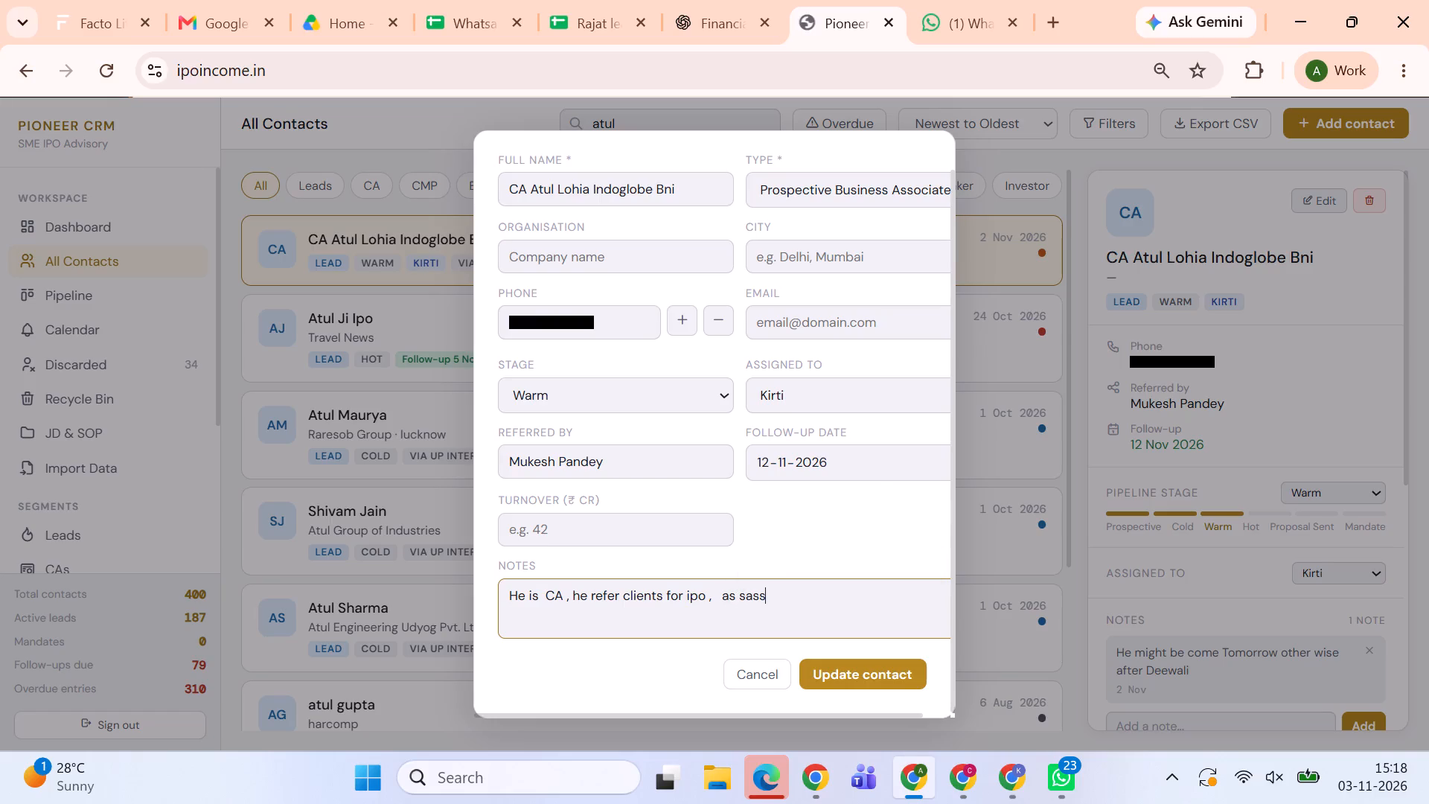
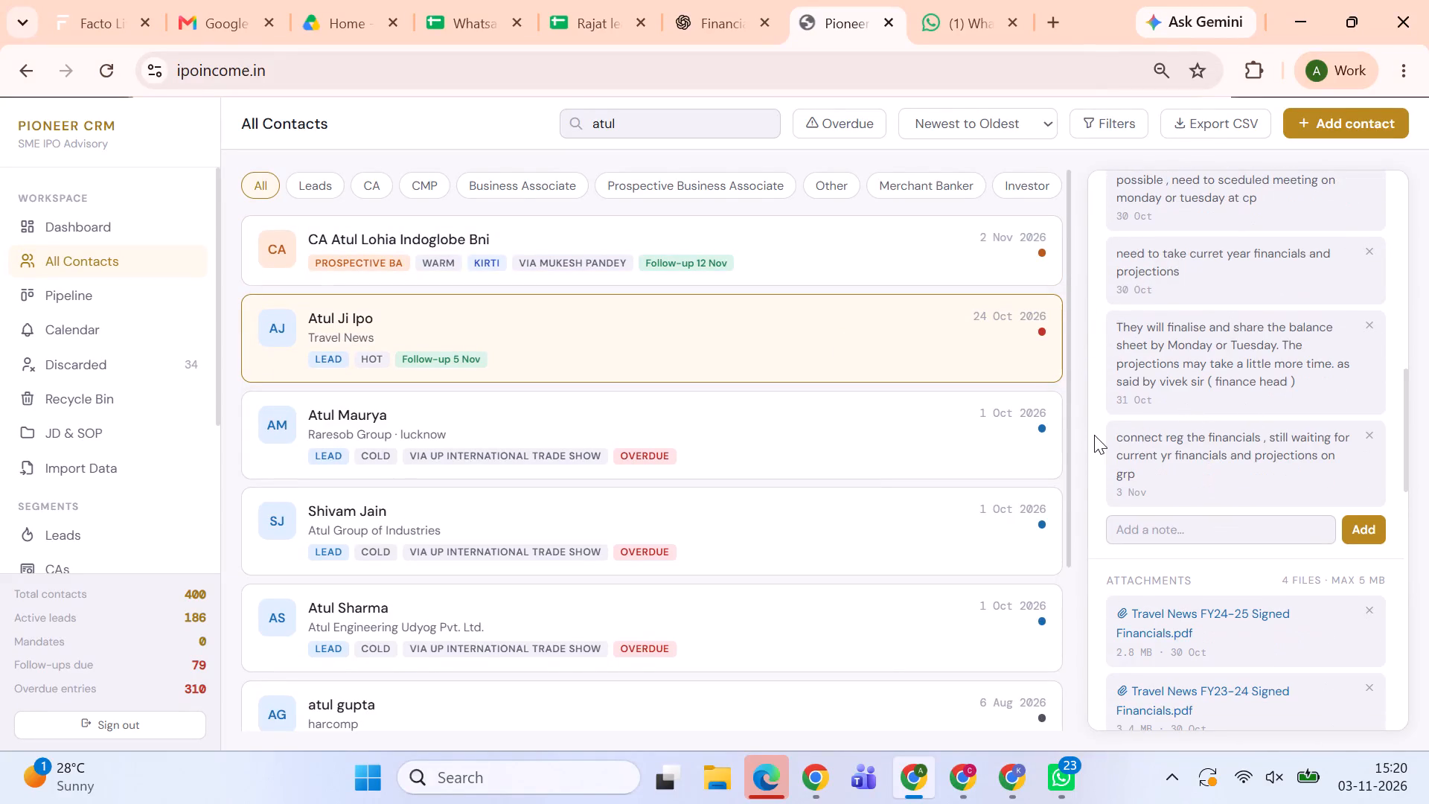
Open the Raresob Group cold lead and review its details and notes.
click(828, 438)
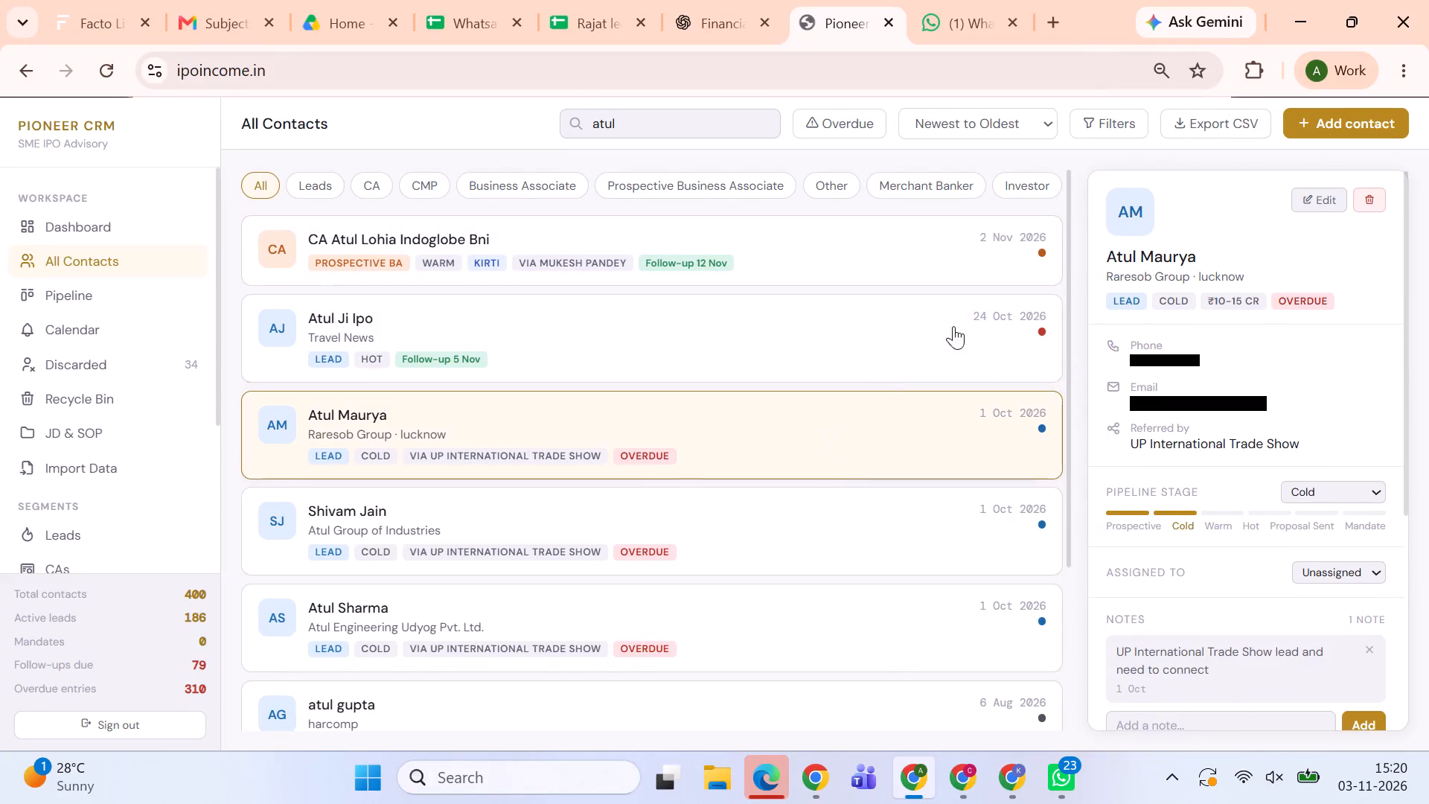
scroll(1193, 520, down, 2)
scroll(909, 461, up, 5)
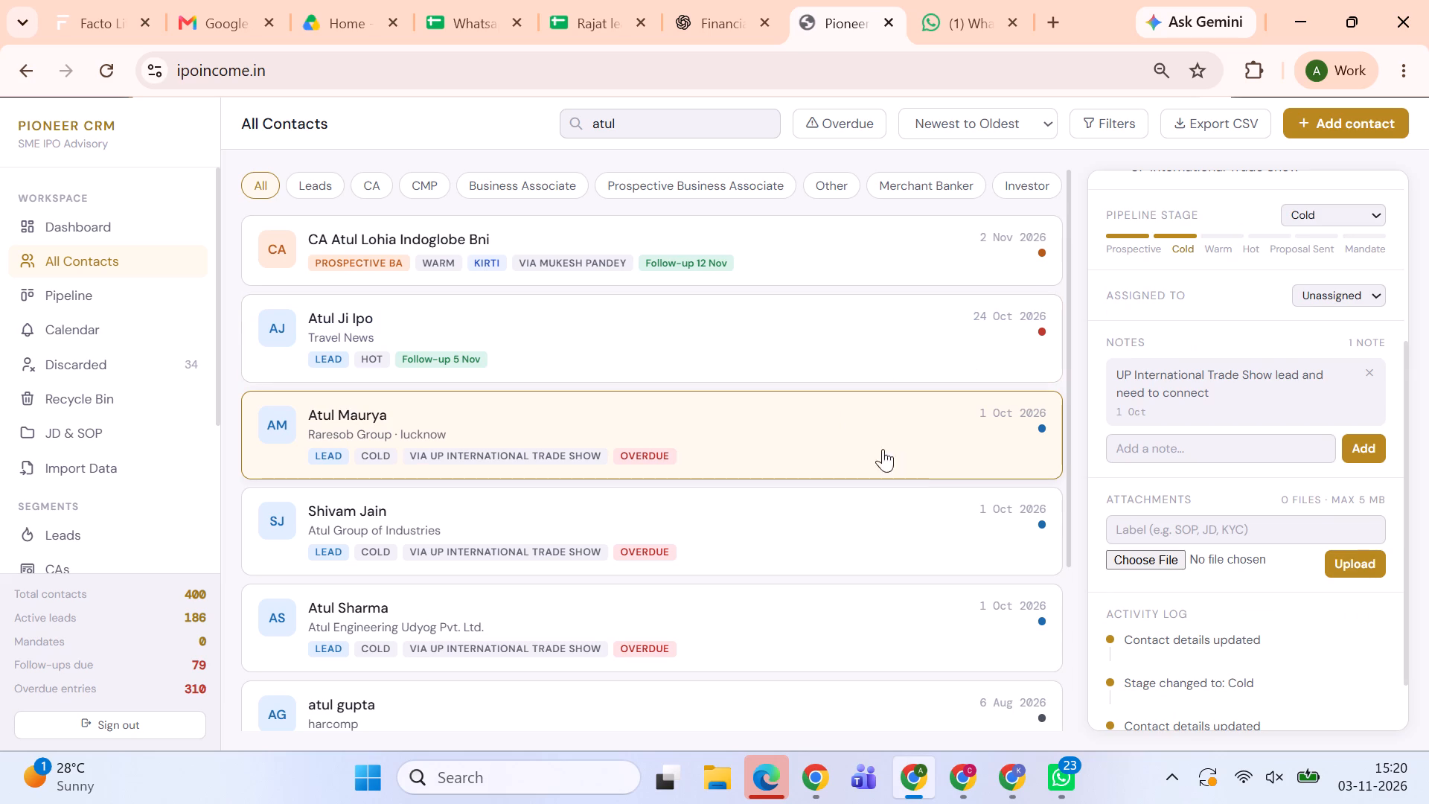
Clear the current search term from the contact search.
click(656, 129)
key(BackSpace)
key(BackSpace)
key(BackSpace)
key(BackSpace)
key(BackSpace)
key(BackSpace)
key(BackSpace)
key(BackSpace)
key(BackSpace)
key(BackSpace)
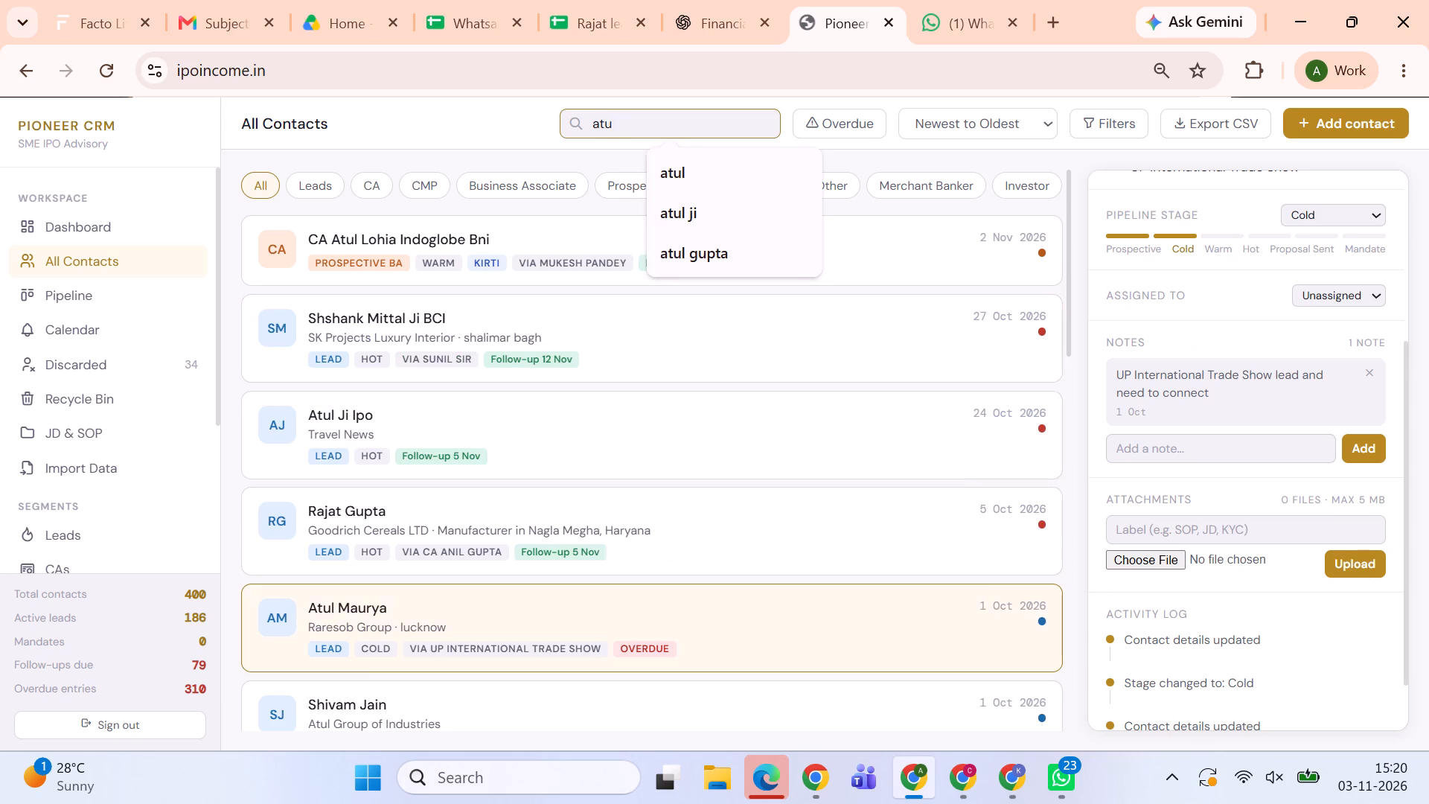